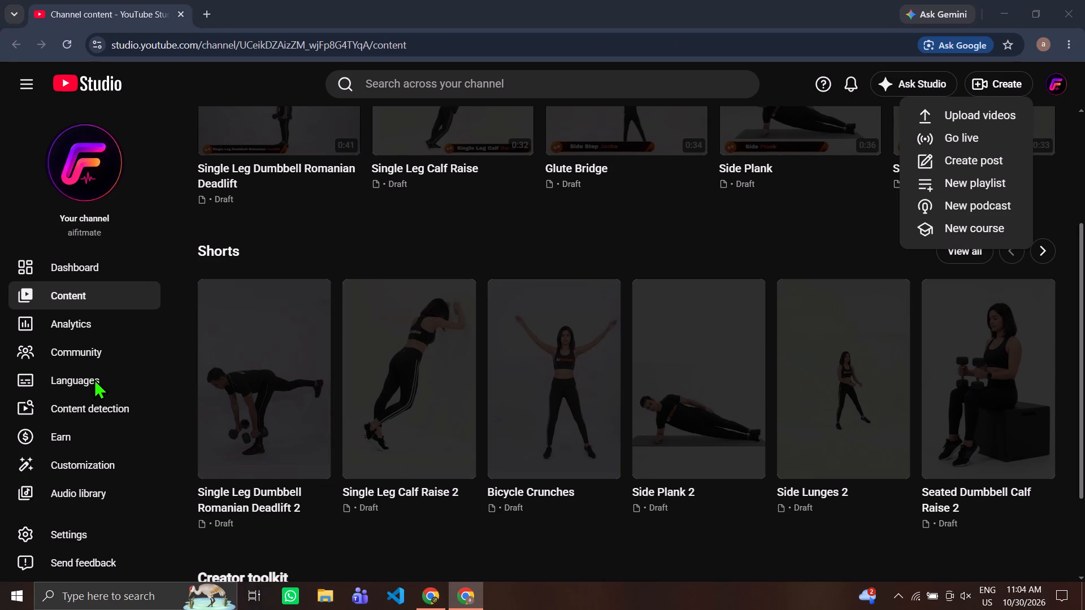
# In File Explorer, open the completed folder on Local Disk (D:) under mv and mc > projects > videos.
pyautogui.click(76, 335)
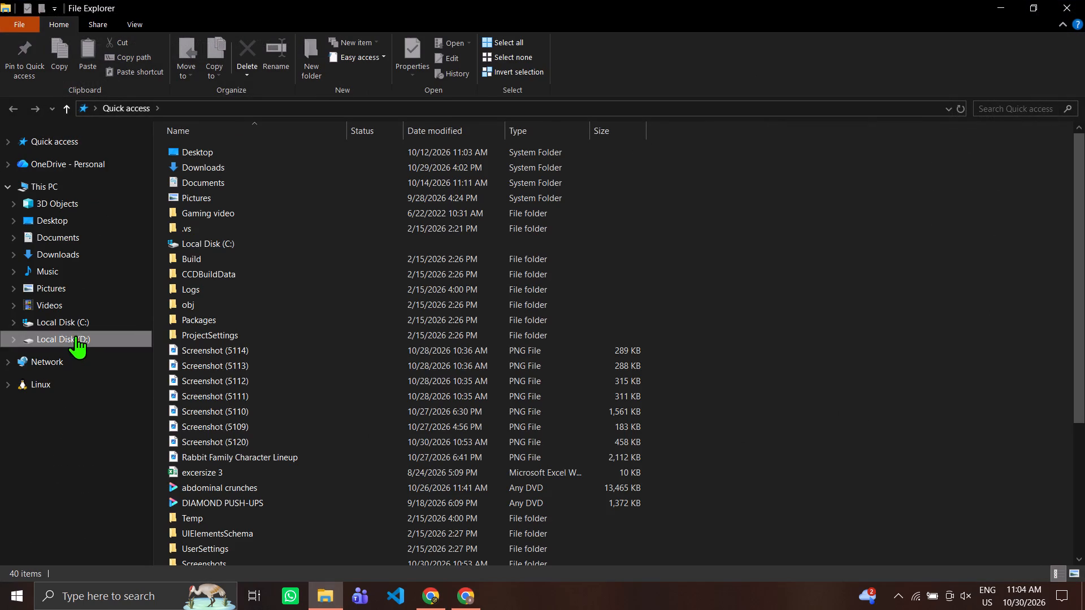
pyautogui.doubleClick(601, 170)
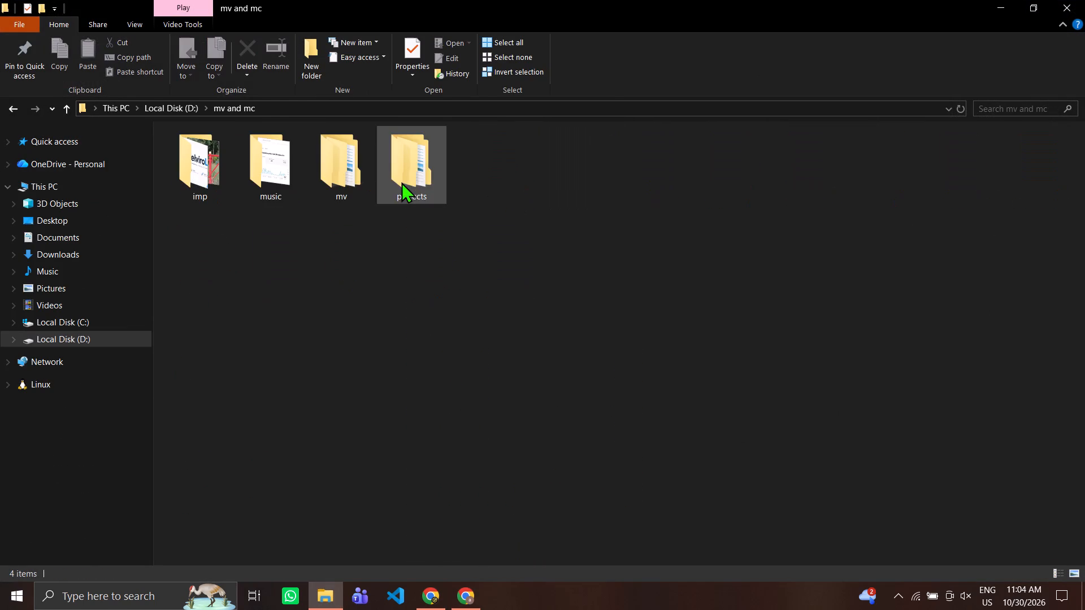
pyautogui.tripleClick(401, 182)
pyautogui.doubleClick(401, 182)
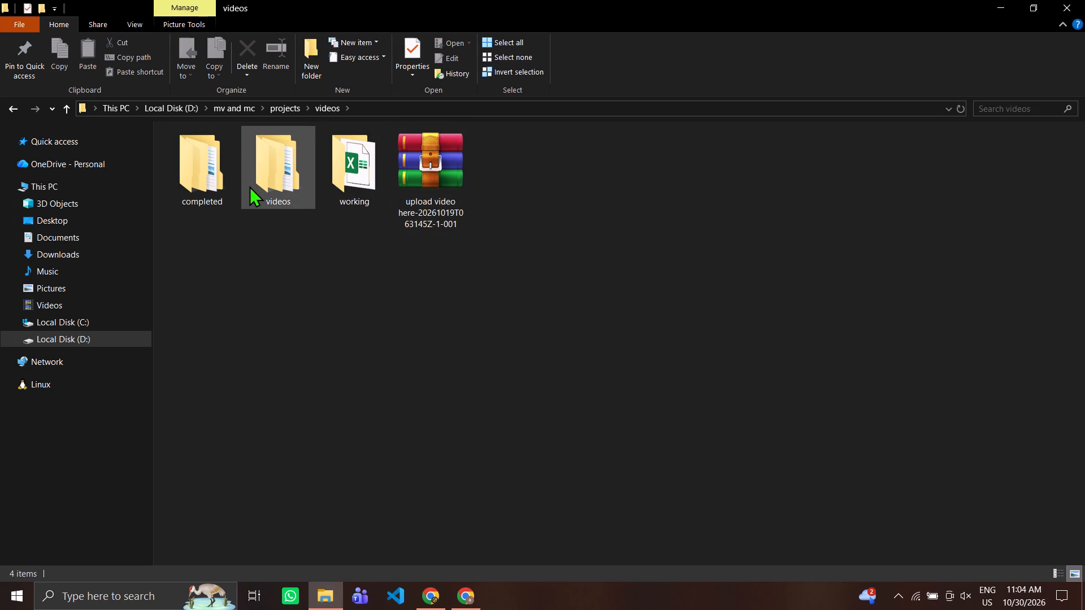
pyautogui.doubleClick(194, 171)
# Upload both videos from the Single Leg Glute Bridge folder to the YouTube Studio channel.
pyautogui.moveTo(1084, 301); pyautogui.dragTo(1084, 389)
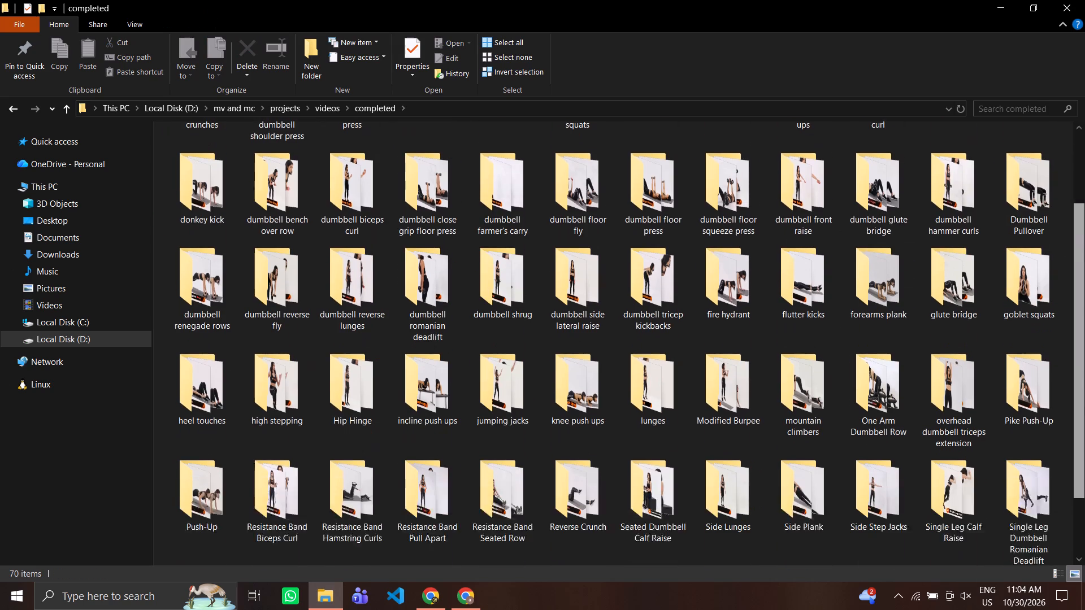
pyautogui.moveTo(1084, 389); pyautogui.dragTo(1080, 481)
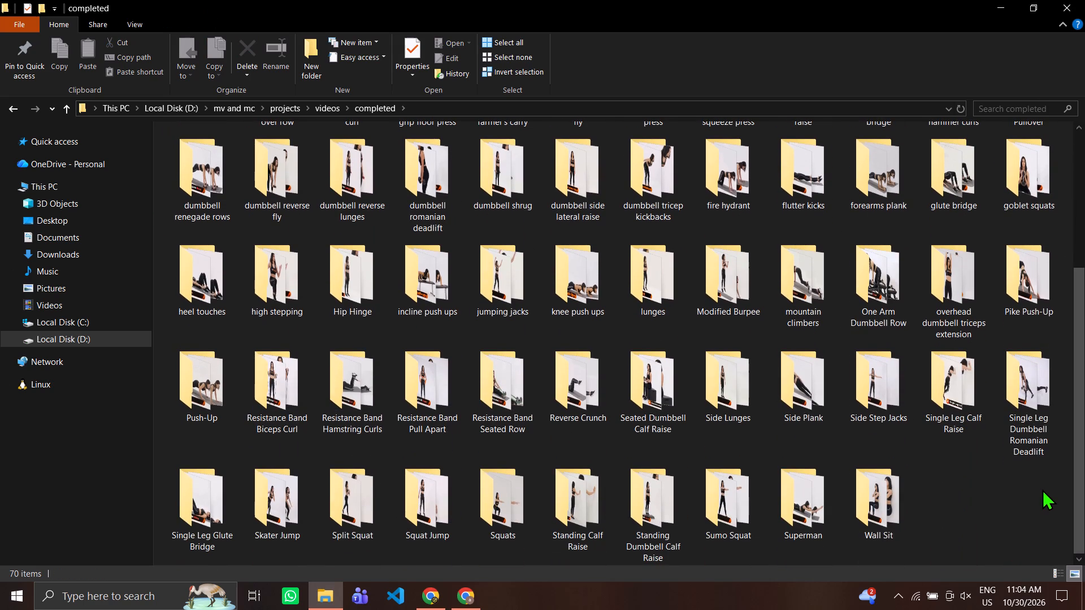
pyautogui.hotkey('alt', 'Tab')
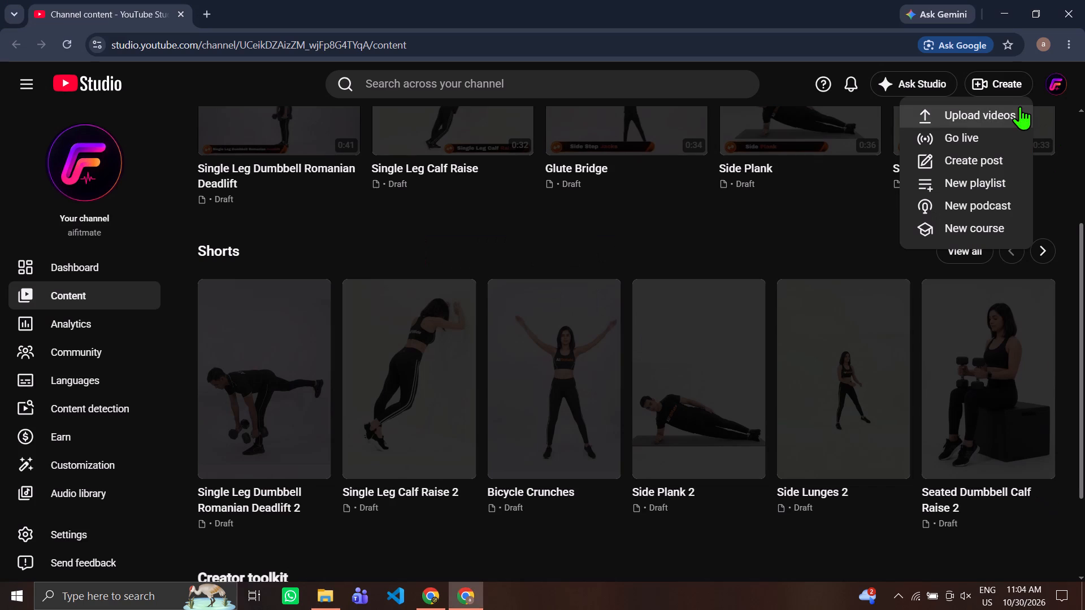
pyautogui.click(1014, 106)
pyautogui.hotkey('alt', 'Tab')
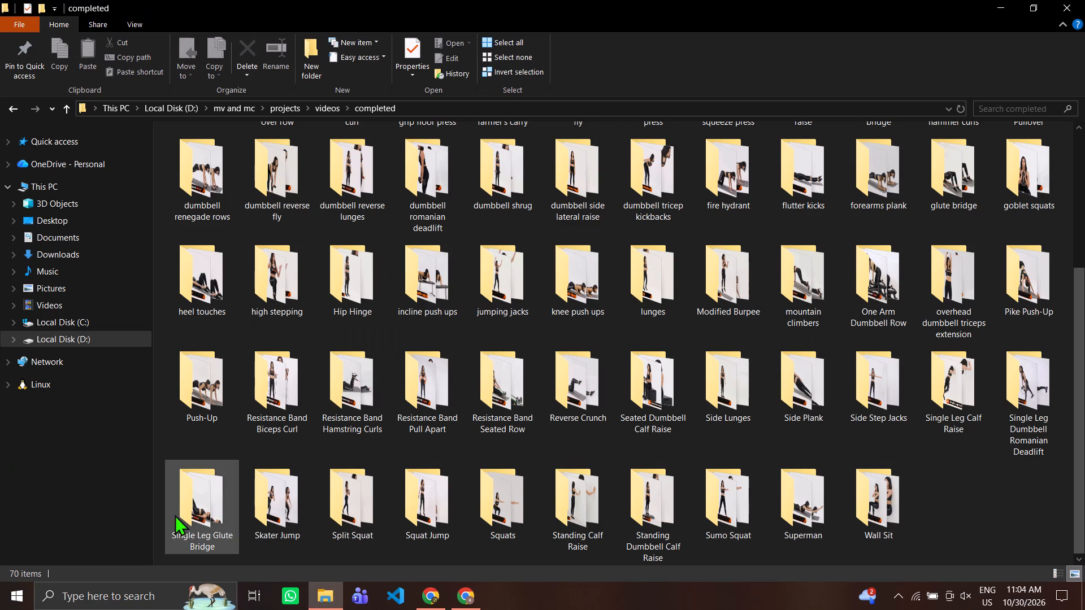
pyautogui.doubleClick(192, 522)
pyautogui.hotkey('ctrl', 'a')
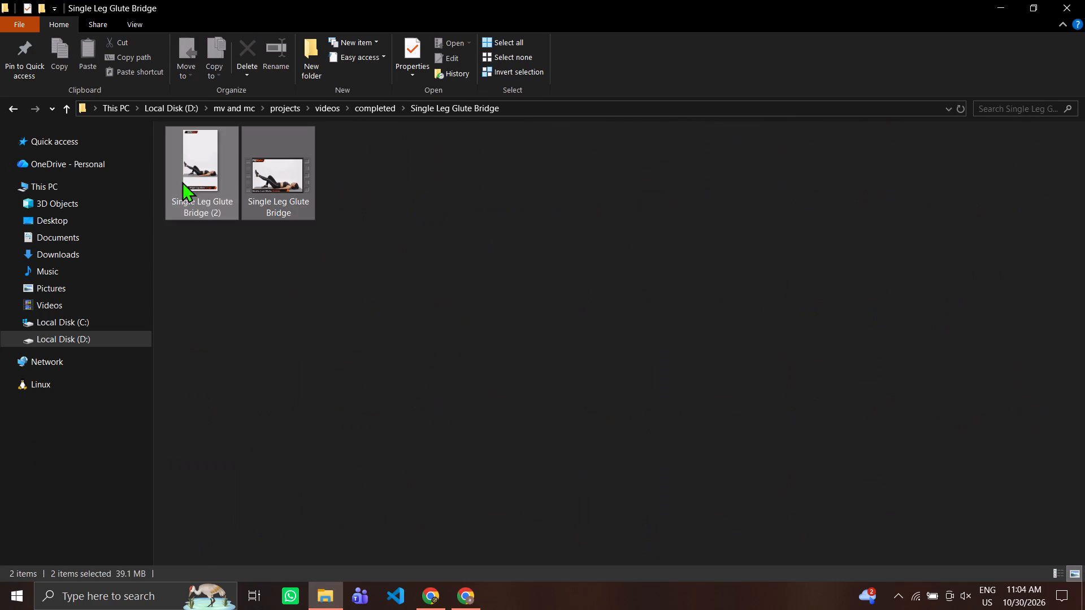
pyautogui.moveTo(272, 174); pyautogui.dragTo(501, 290)
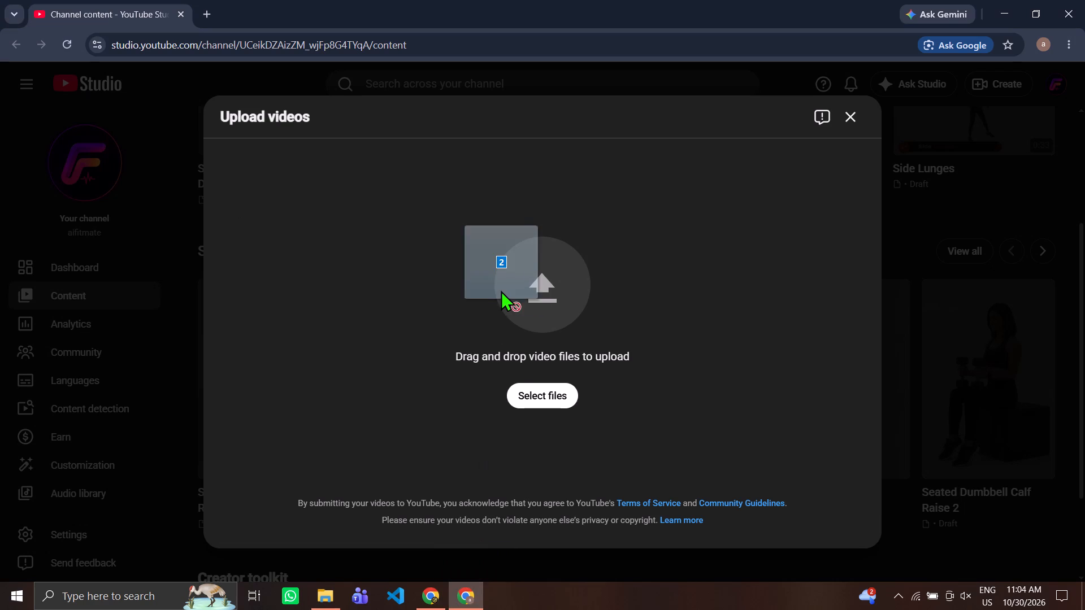
pyautogui.moveTo(501, 290); pyautogui.dragTo(503, 291)
# Upload both videos from the Skater Jump folder in completed to the YouTube Studio channel.
pyautogui.hotkey('alt', 'Tab')
pyautogui.moveTo(385, 383); pyautogui.dragTo(390, 390)
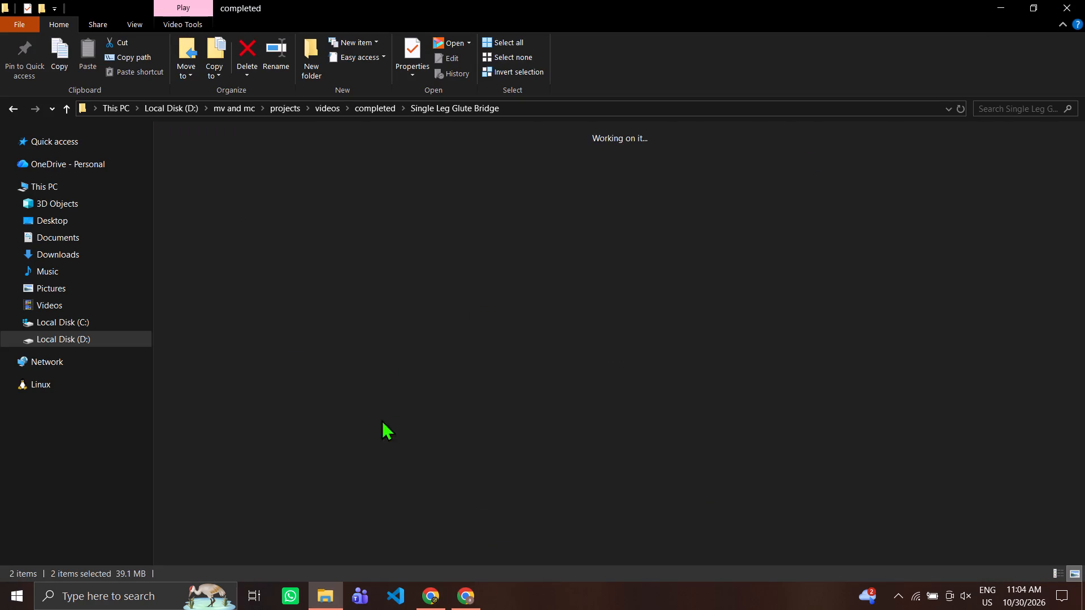
pyautogui.doubleClick(300, 517)
pyautogui.hotkey('alt', 'Tab')
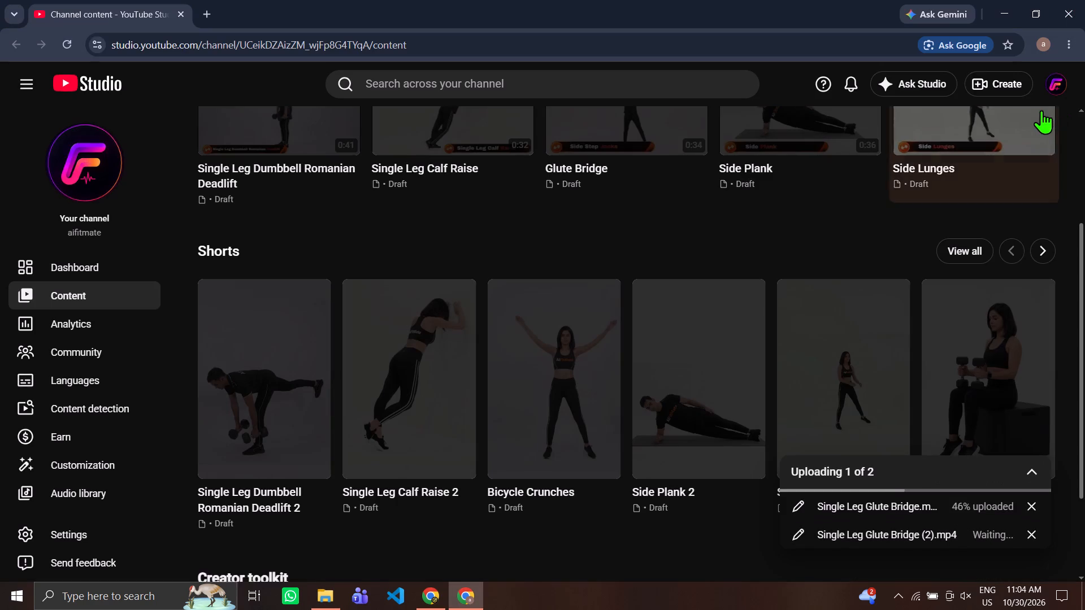
pyautogui.click(1004, 73)
pyautogui.click(976, 107)
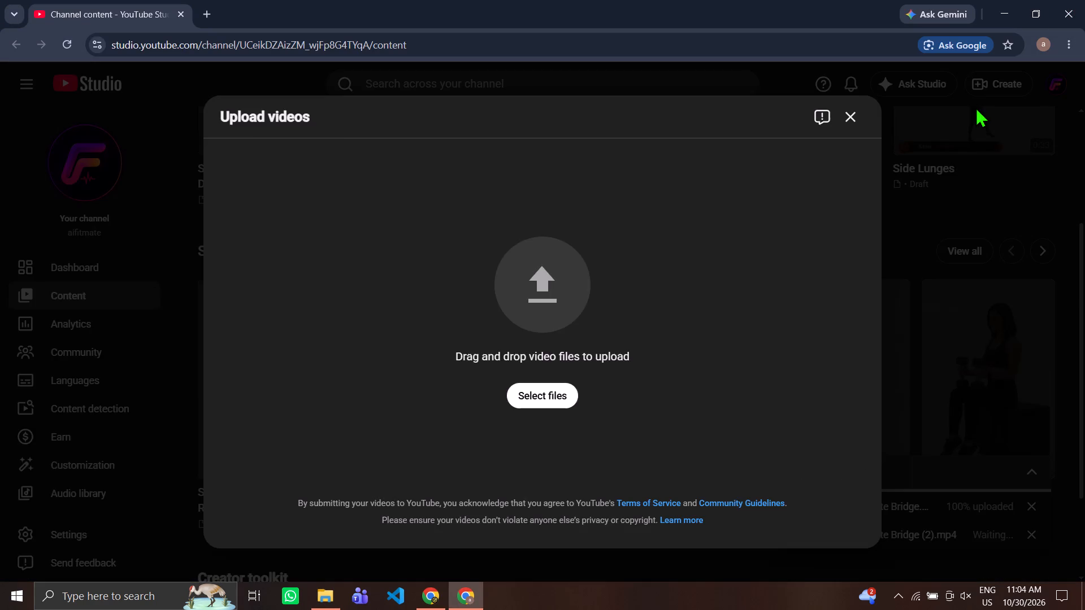
pyautogui.hotkey('alt', 'Tab')
pyautogui.hotkey('ctrl', 'a')
pyautogui.moveTo(274, 194); pyautogui.dragTo(466, 592)
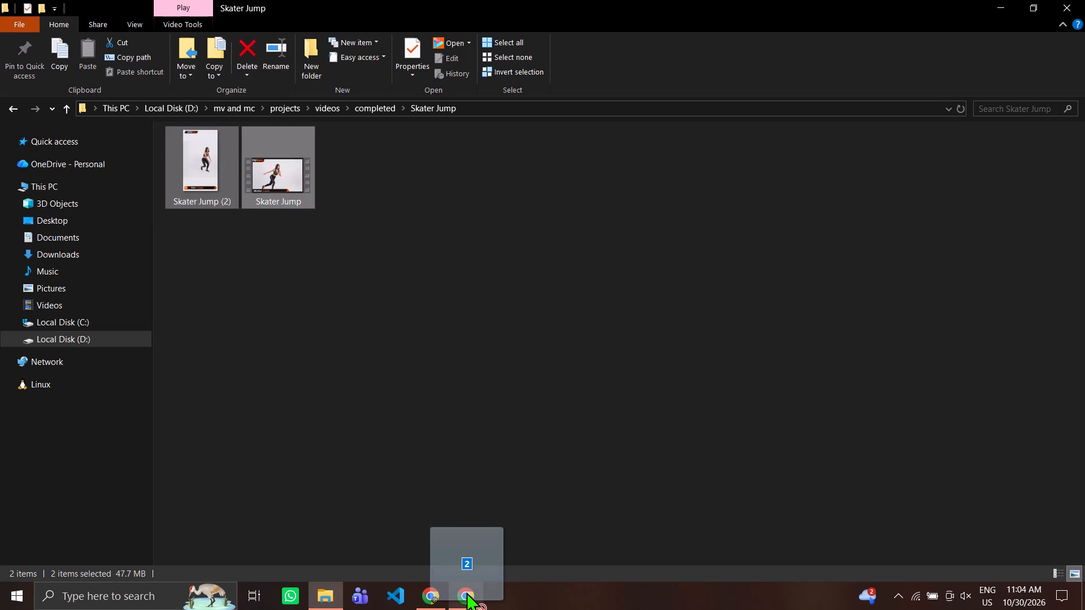
pyautogui.moveTo(466, 592); pyautogui.dragTo(519, 409)
# Upload both videos from the Split Squat folder in completed to the YouTube Studio channel.
pyautogui.hotkey('alt', 'Tab')
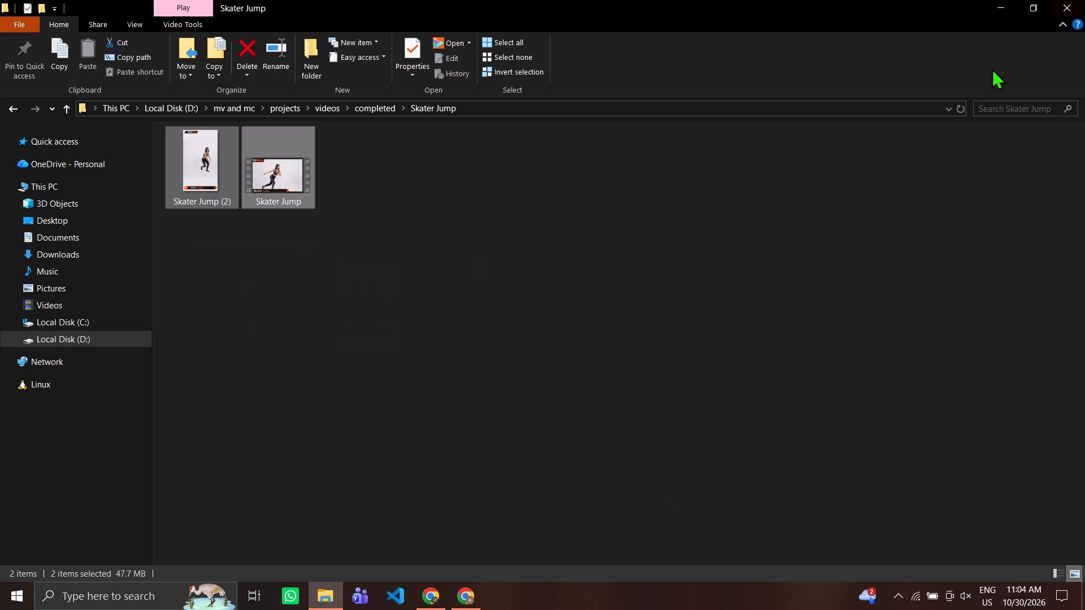
pyautogui.moveTo(978, 97); pyautogui.dragTo(938, 223)
pyautogui.doubleClick(332, 500)
pyautogui.hotkey('alt', 'Tab')
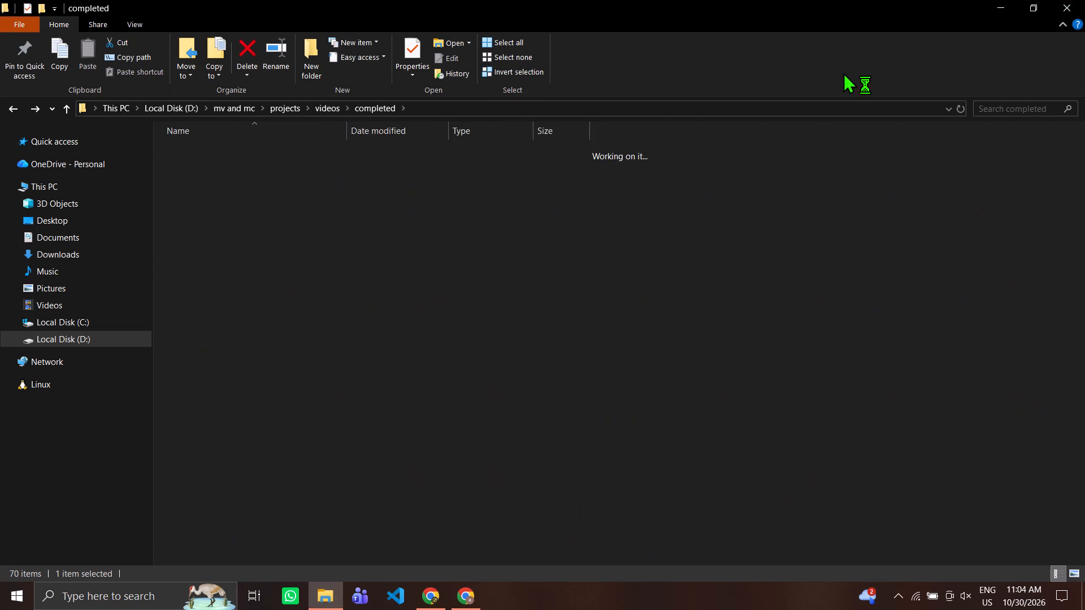
pyautogui.click(1017, 79)
pyautogui.click(949, 115)
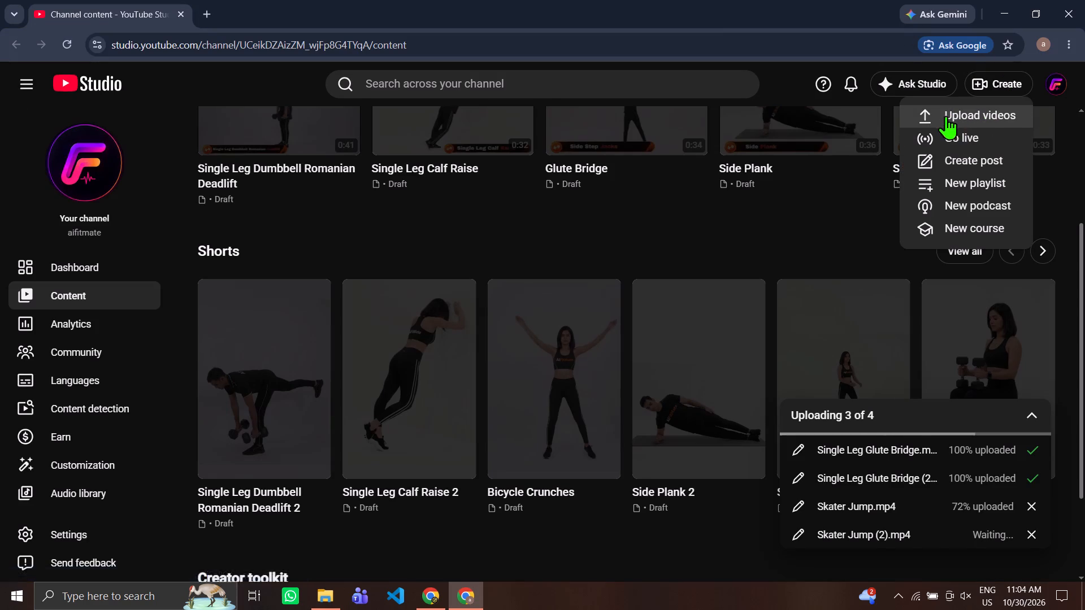
pyautogui.hotkey('alt', 'Tab')
pyautogui.hotkey('ctrl', 'a')
pyautogui.moveTo(277, 184); pyautogui.dragTo(470, 592)
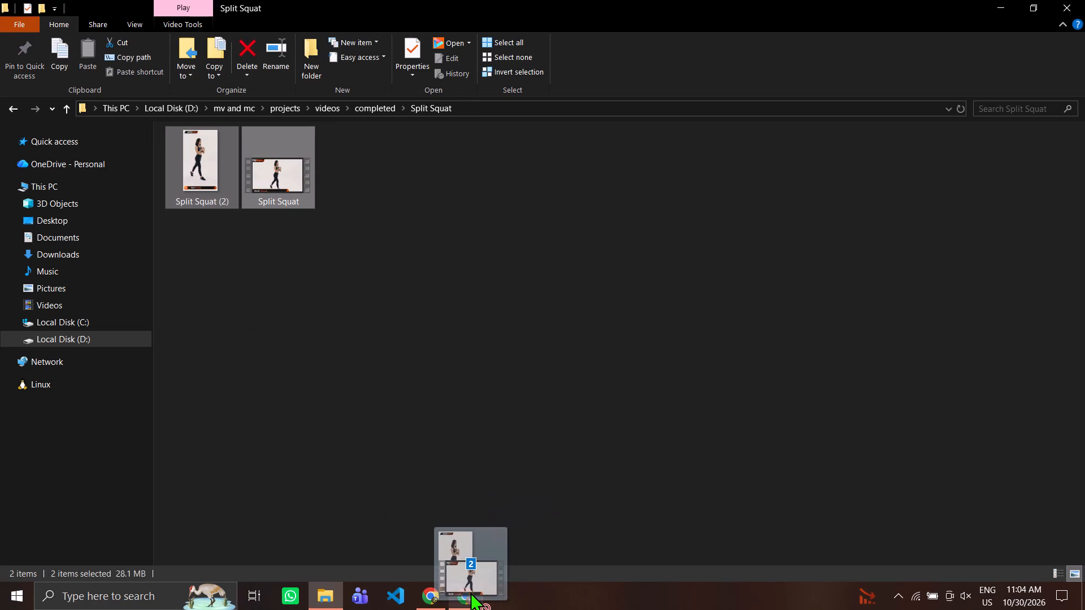
pyautogui.moveTo(470, 592); pyautogui.dragTo(541, 462)
# Upload both videos from the Squat Jump folder in completed to the YouTube Studio channel.
pyautogui.hotkey('alt', 'Tab')
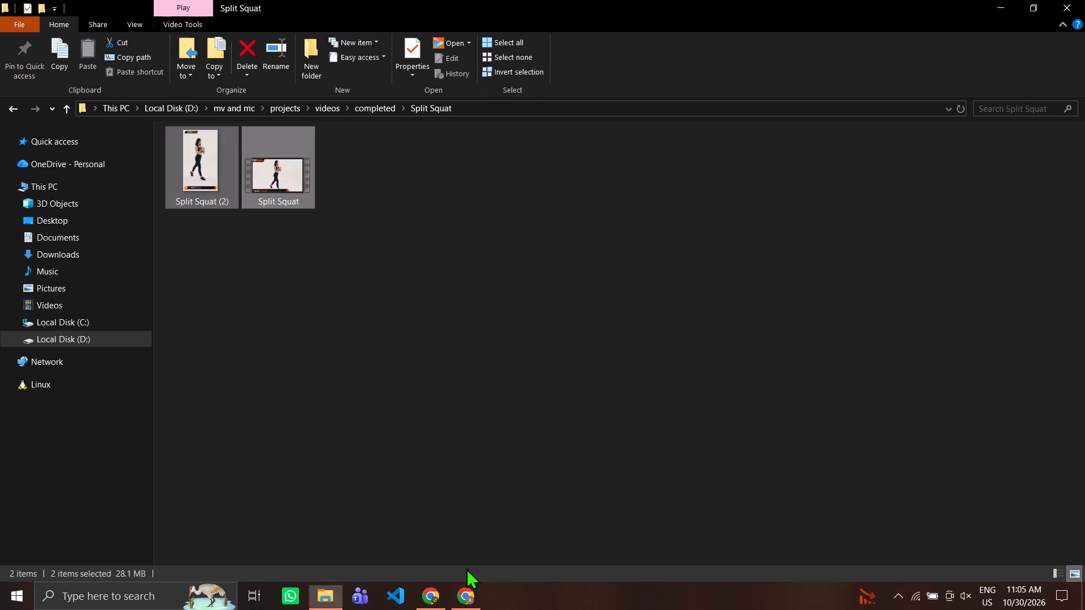
pyautogui.click(467, 568)
pyautogui.doubleClick(426, 505)
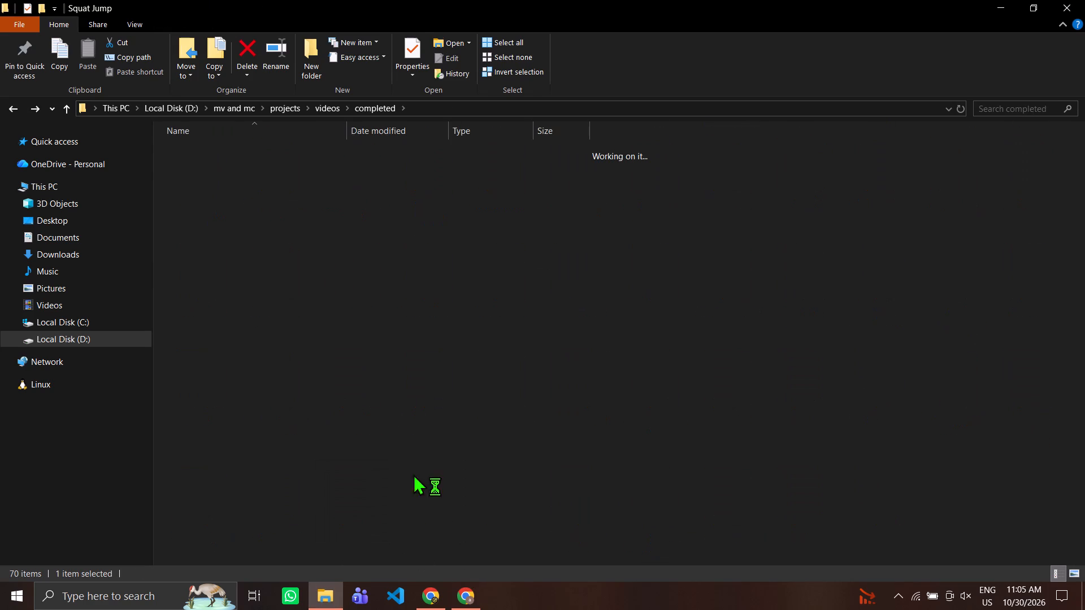
pyautogui.hotkey('ctrl', 'a')
pyautogui.click(472, 597)
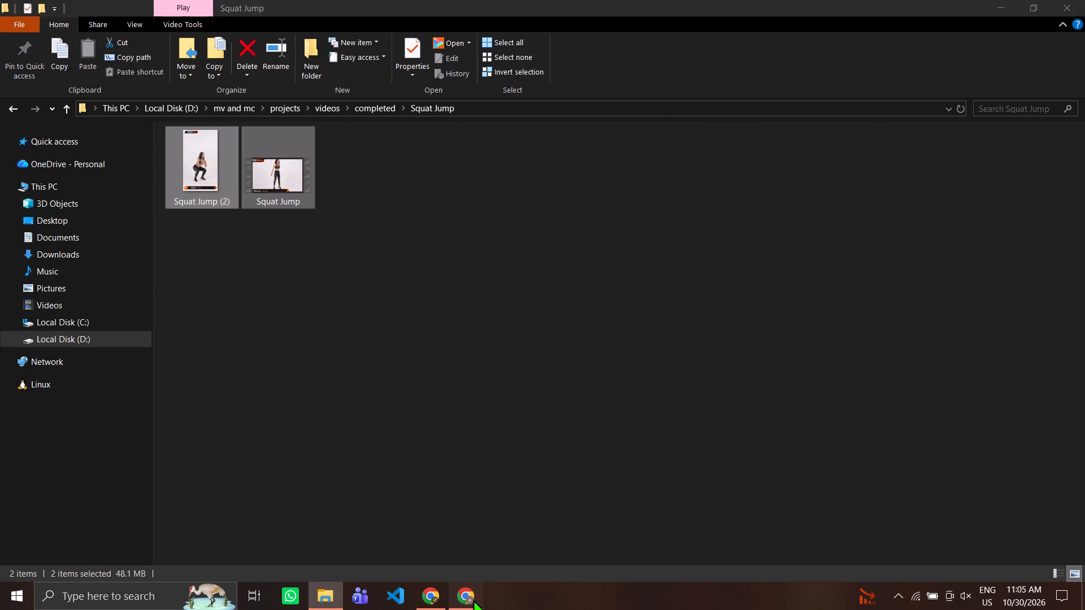
pyautogui.click(1000, 82)
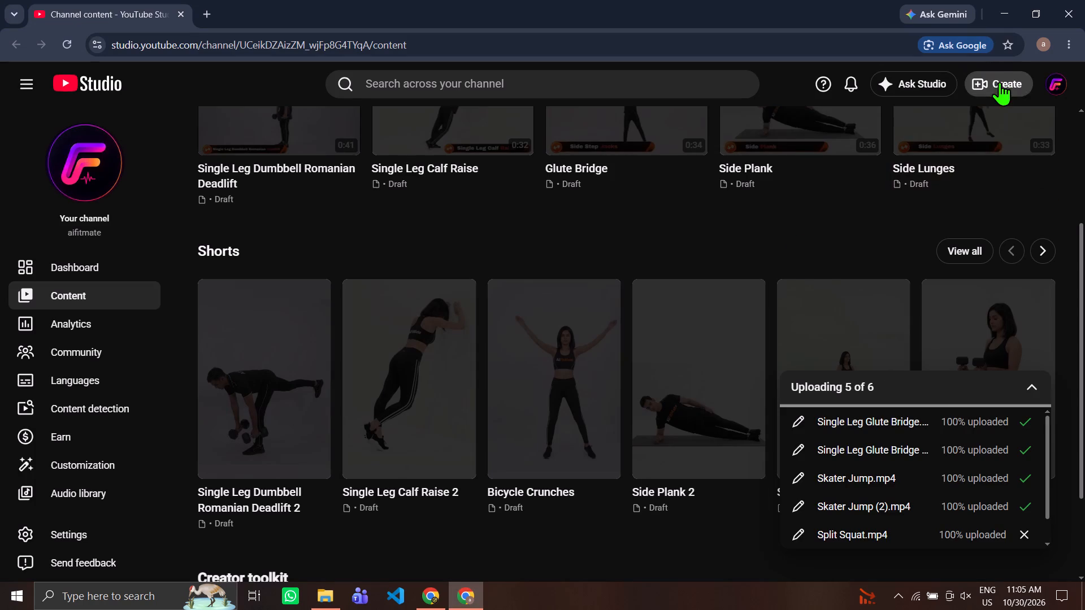
pyautogui.click(996, 110)
pyautogui.hotkey('alt', 'Tab')
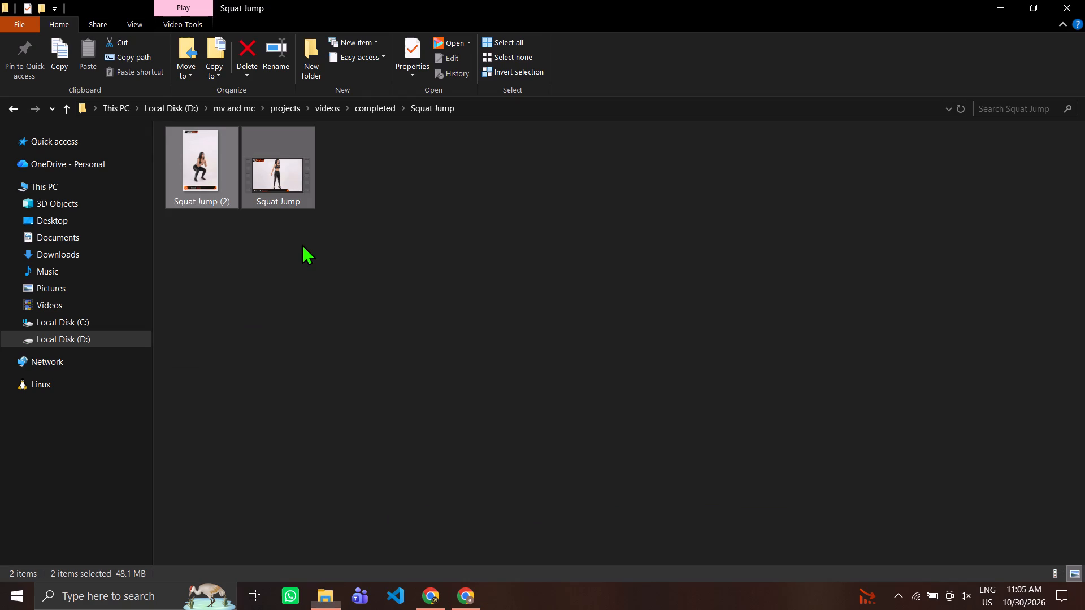
pyautogui.moveTo(278, 190); pyautogui.dragTo(527, 426)
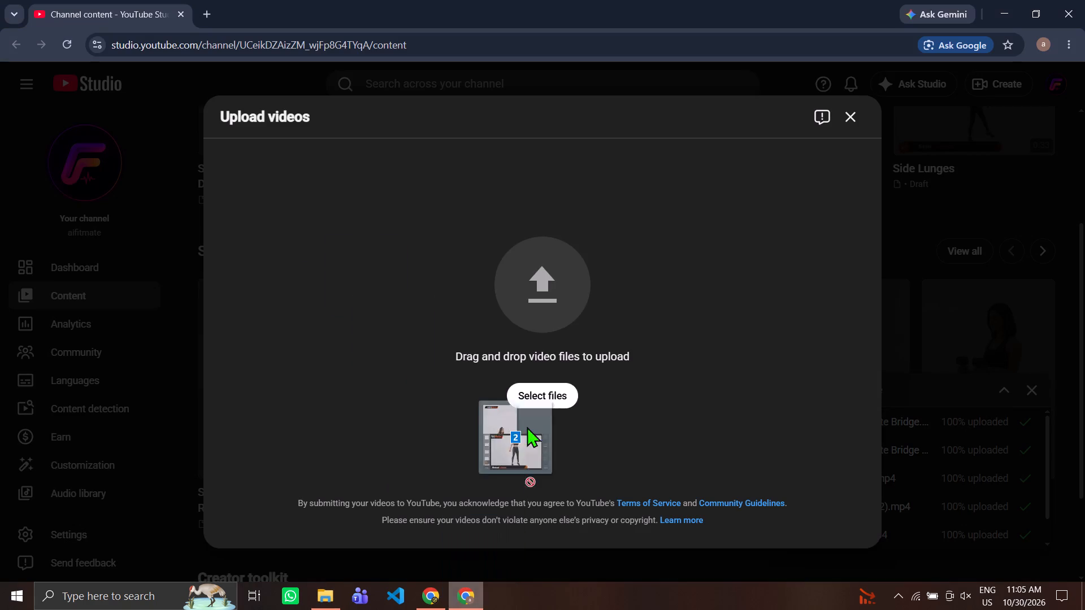
pyautogui.moveTo(527, 426); pyautogui.dragTo(551, 361)
# Upload both videos from the Squats folder in completed to the YouTube Studio channel.
pyautogui.hotkey('alt', 'Tab')
pyautogui.click(551, 361)
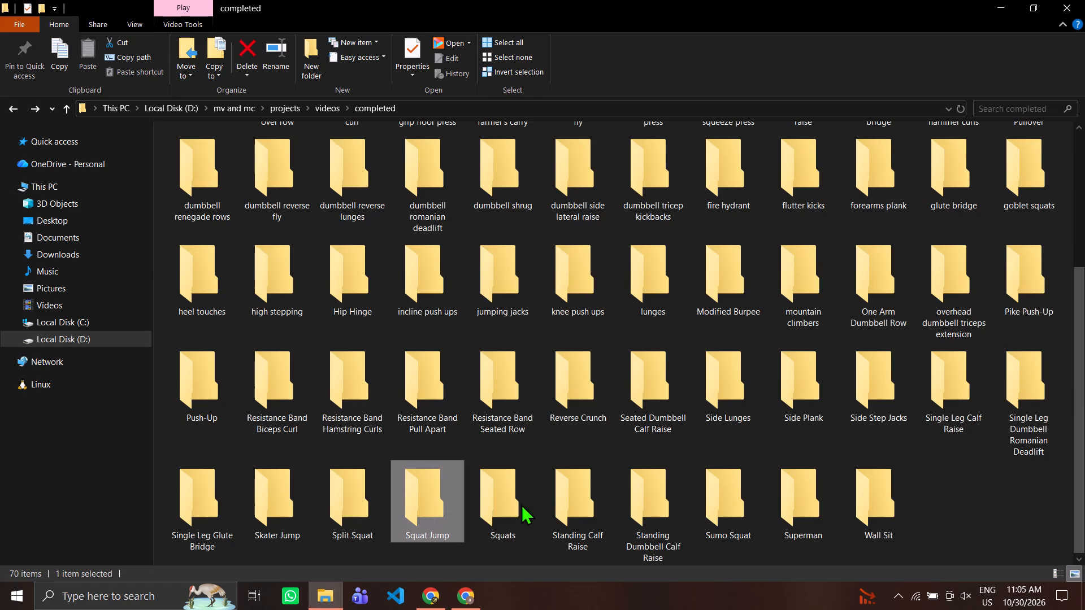
pyautogui.doubleClick(500, 505)
pyautogui.hotkey('ctrl', 'a')
pyautogui.hotkey('alt', 'Tab')
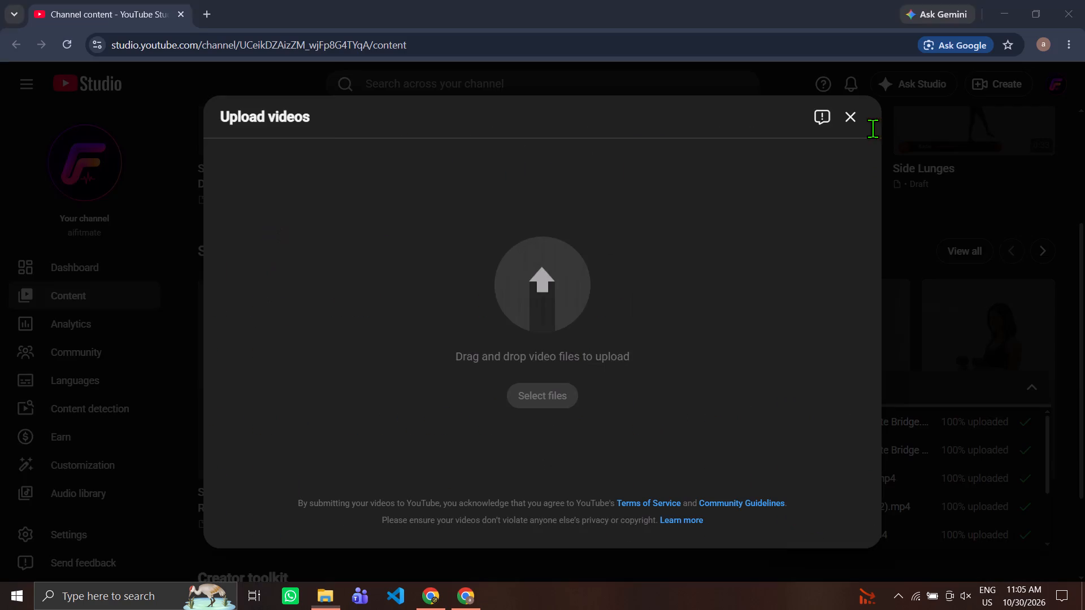
pyautogui.click(1014, 79)
pyautogui.click(970, 116)
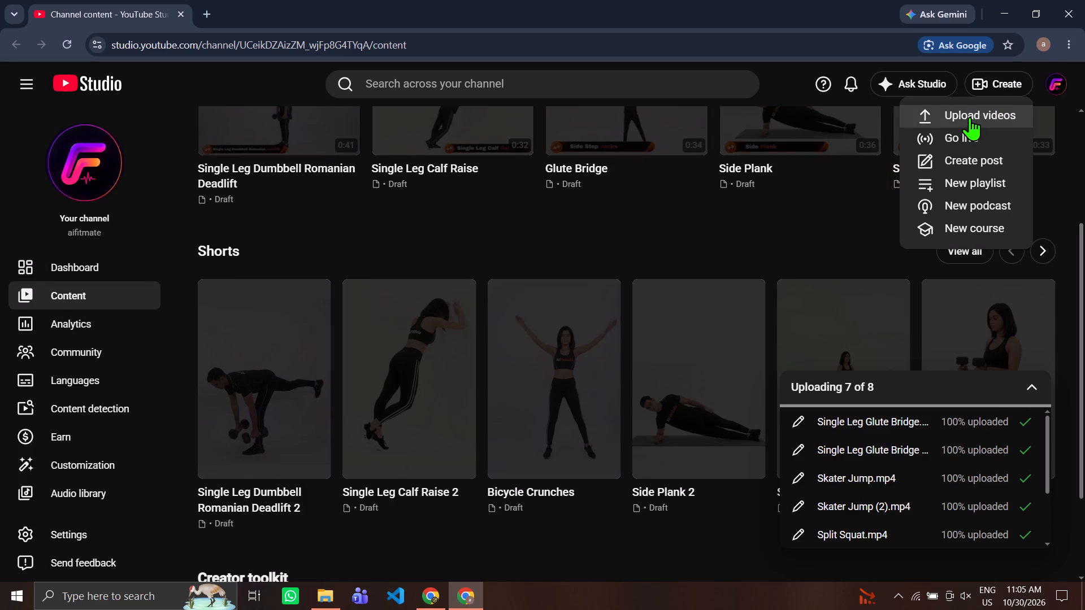
pyautogui.hotkey('alt', 'Tab')
pyautogui.hotkey('ctrl', 'a')
pyautogui.moveTo(264, 190); pyautogui.dragTo(467, 586)
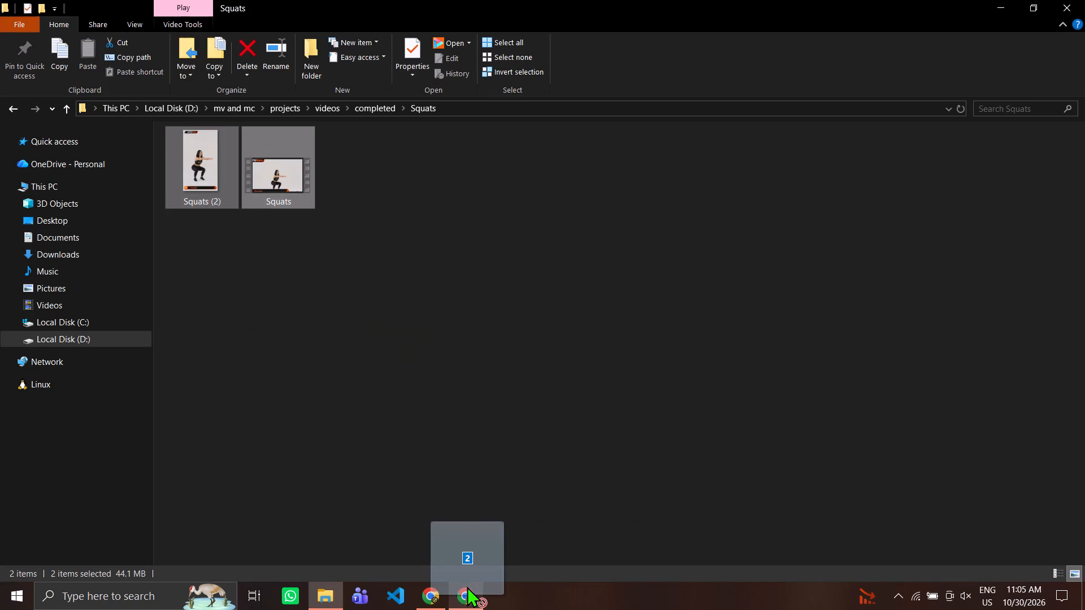
pyautogui.moveTo(467, 586); pyautogui.dragTo(606, 415)
# Upload both videos from the Standing Calf Raise folder in completed to the YouTube Studio channel.
pyautogui.hotkey('alt', 'Tab')
pyautogui.click(606, 415)
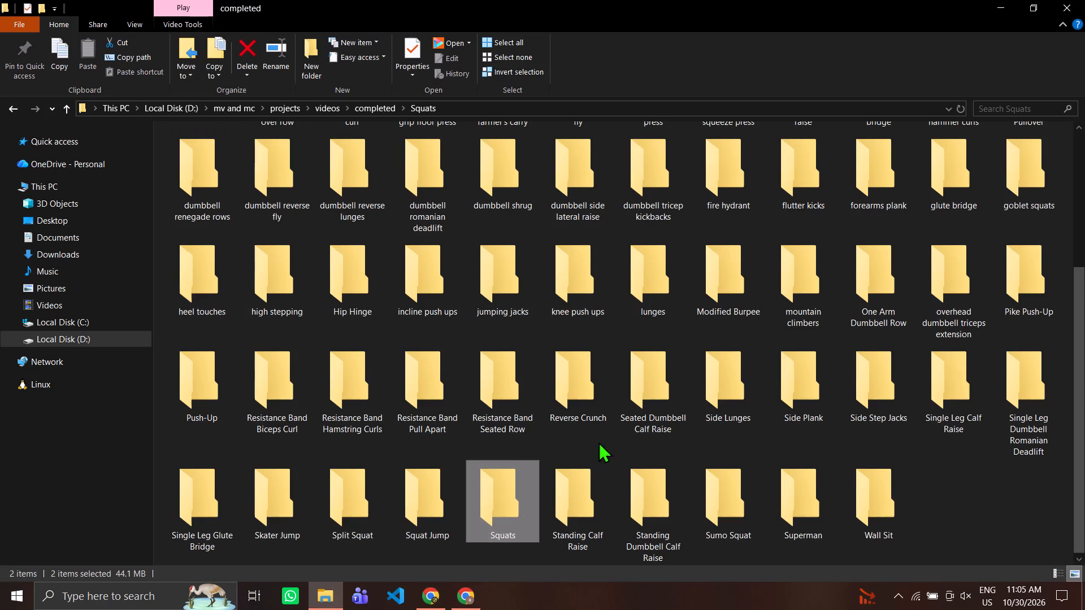
pyautogui.doubleClick(578, 476)
pyautogui.hotkey('ctrl', 'a')
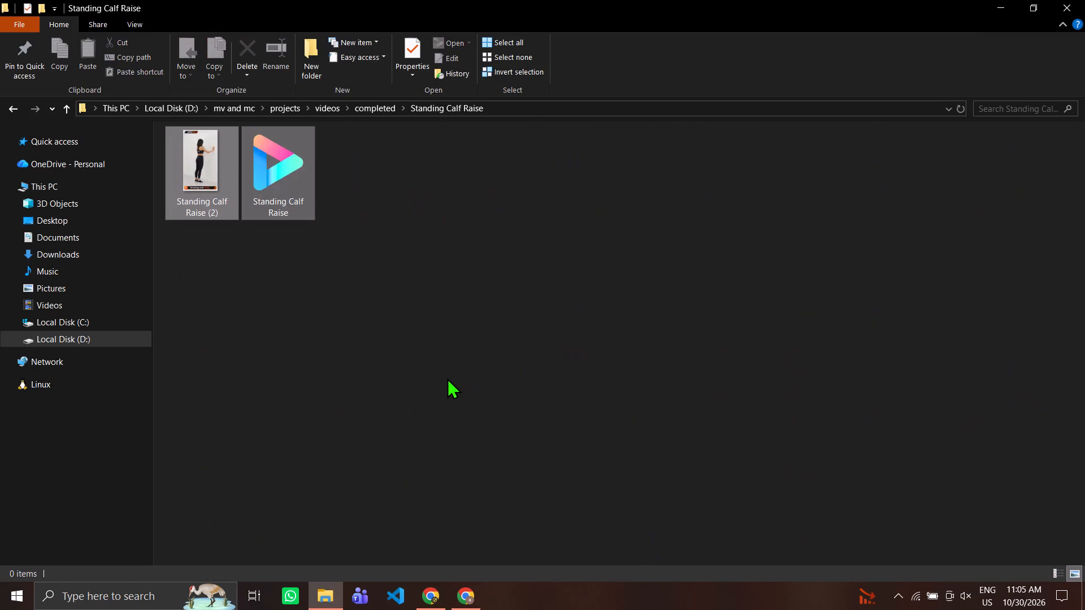
pyautogui.hotkey('alt', 'Tab')
pyautogui.click(1004, 76)
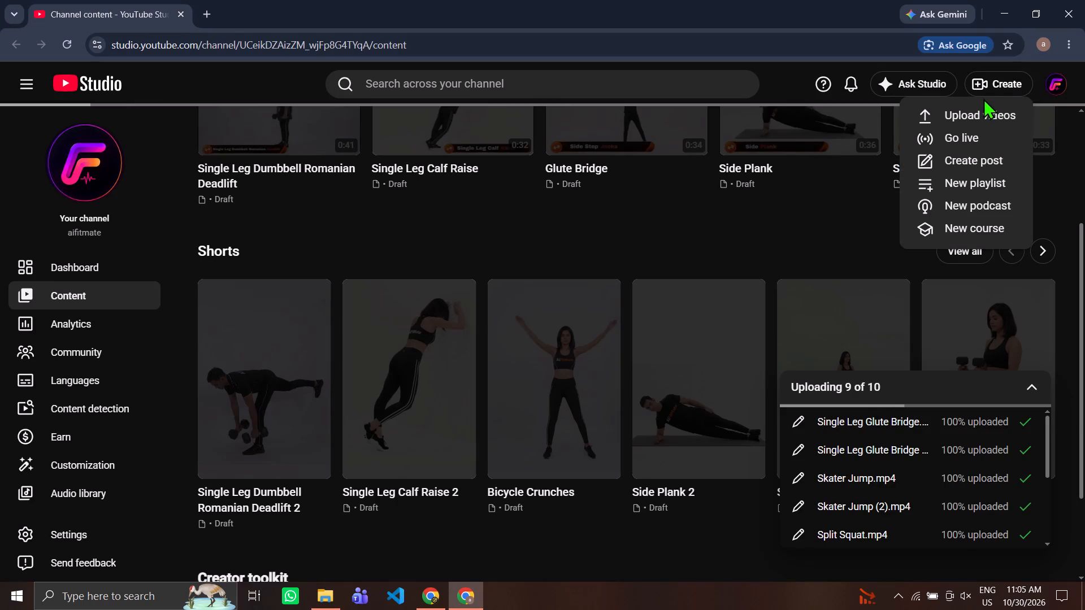
pyautogui.click(979, 111)
pyautogui.hotkey('alt', 'Tab')
pyautogui.moveTo(292, 164); pyautogui.dragTo(473, 573)
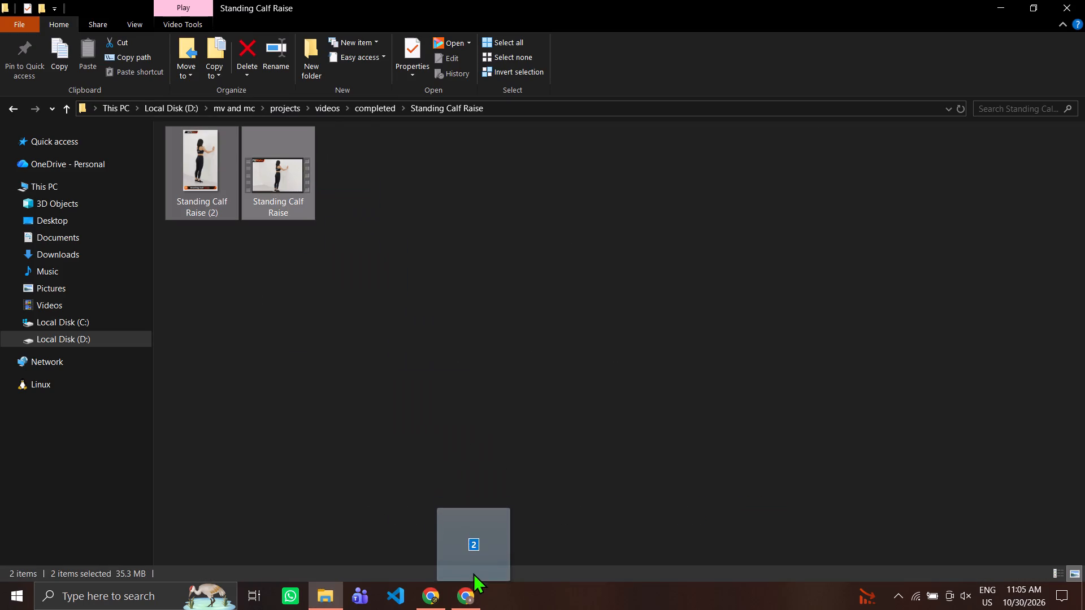
pyautogui.moveTo(473, 573); pyautogui.dragTo(541, 374)
# Upload both videos from the Standing Dumbbell Calf Raise folder in completed to the YouTube Studio channel.
pyautogui.hotkey('alt', 'Tab')
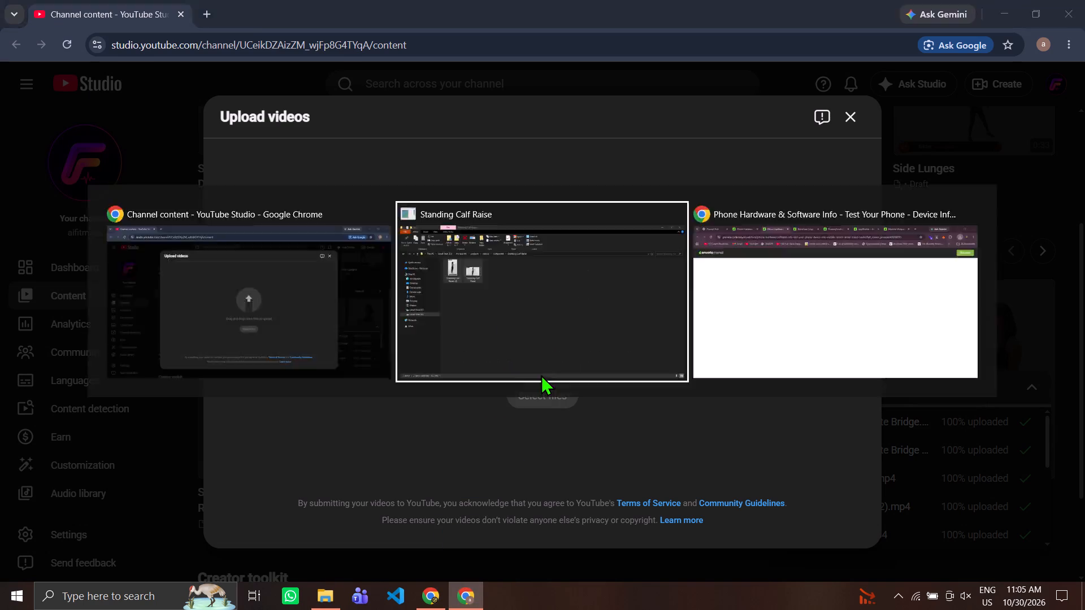
pyautogui.click(541, 374)
pyautogui.doubleClick(626, 518)
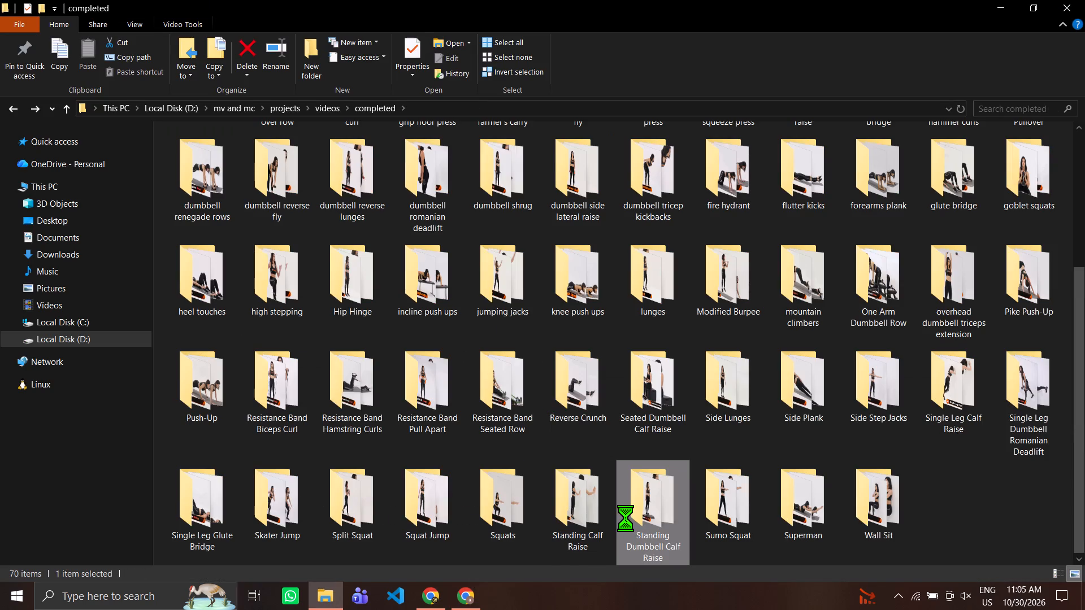
pyautogui.hotkey('ctrl', 'a')
pyautogui.hotkey('alt', 'Tab')
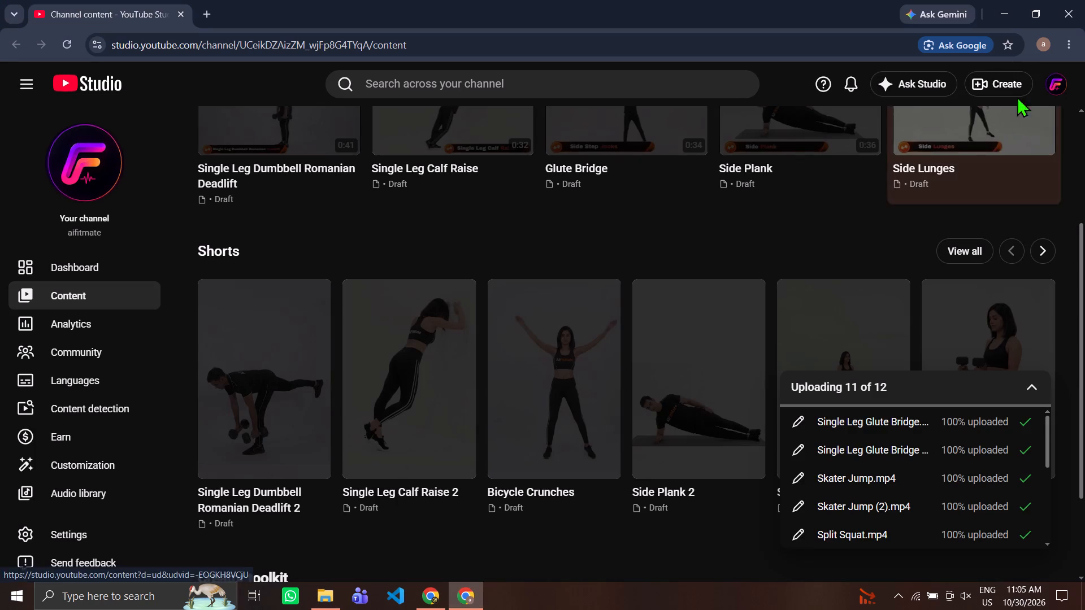
pyautogui.click(996, 77)
pyautogui.click(983, 107)
pyautogui.hotkey('alt', 'Tab')
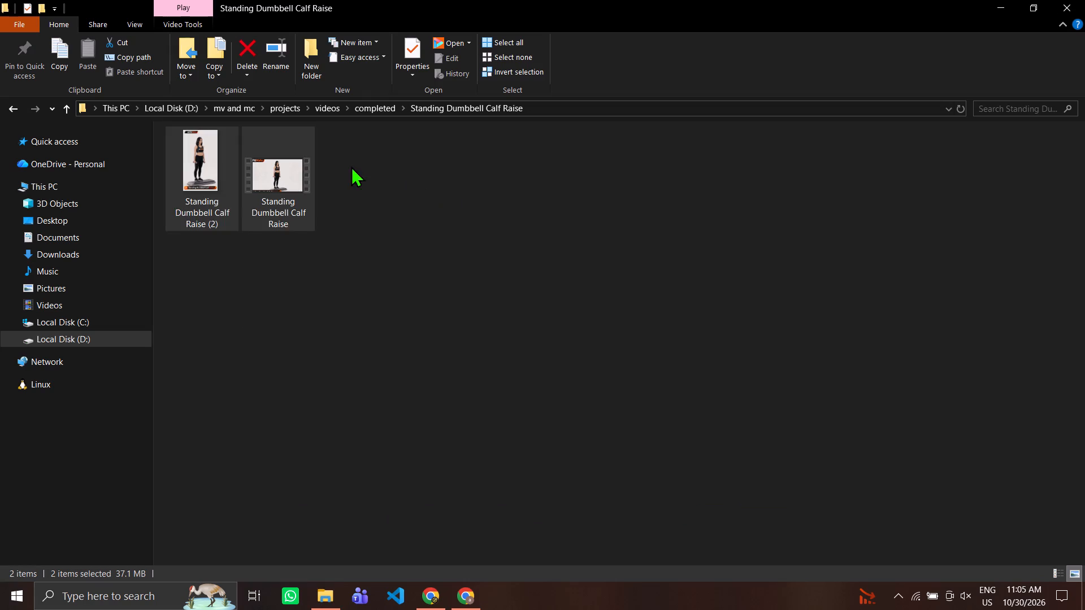
pyautogui.moveTo(283, 162); pyautogui.dragTo(733, 309)
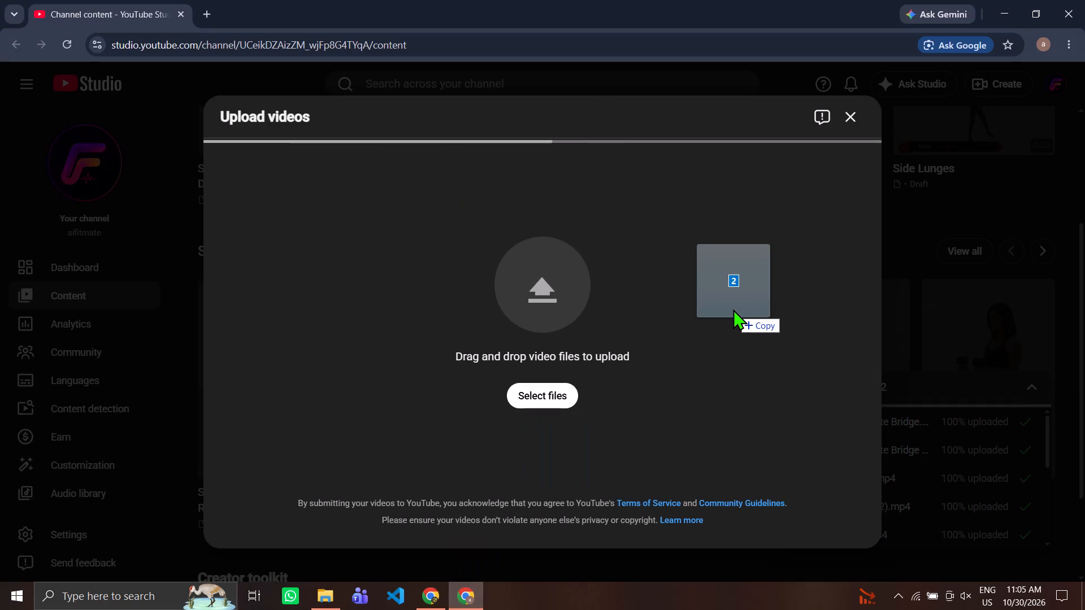
pyautogui.moveTo(733, 309); pyautogui.dragTo(732, 309)
# Upload both videos from the Sumo Squat folder in completed to the YouTube Studio channel.
pyautogui.hotkey('alt', 'Tab')
pyautogui.click(732, 309)
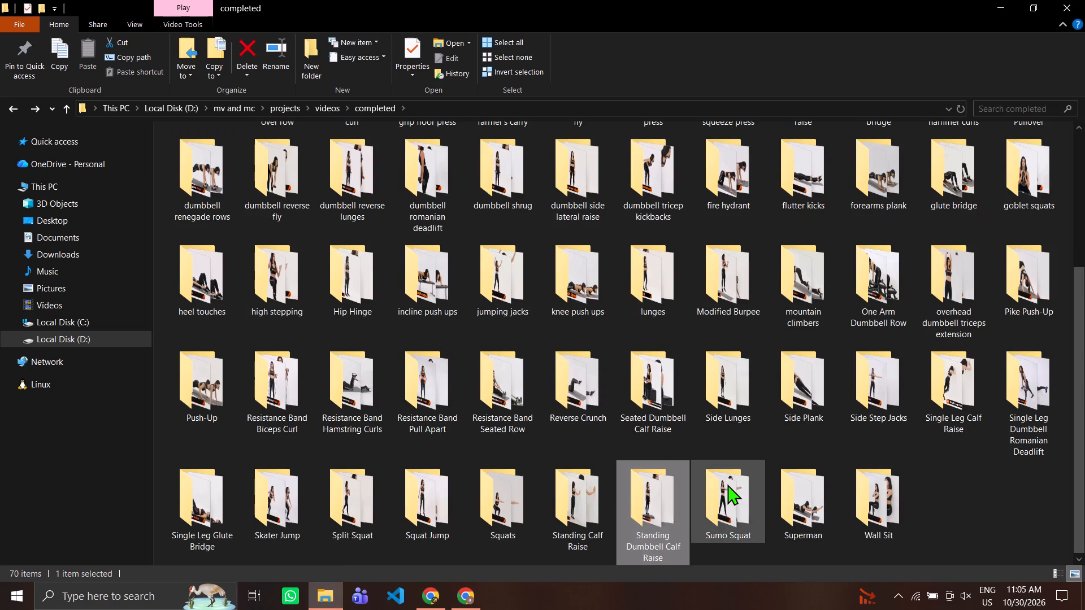
pyautogui.doubleClick(727, 484)
pyautogui.hotkey('ctrl', 'a')
pyautogui.hotkey('alt', 'Tab')
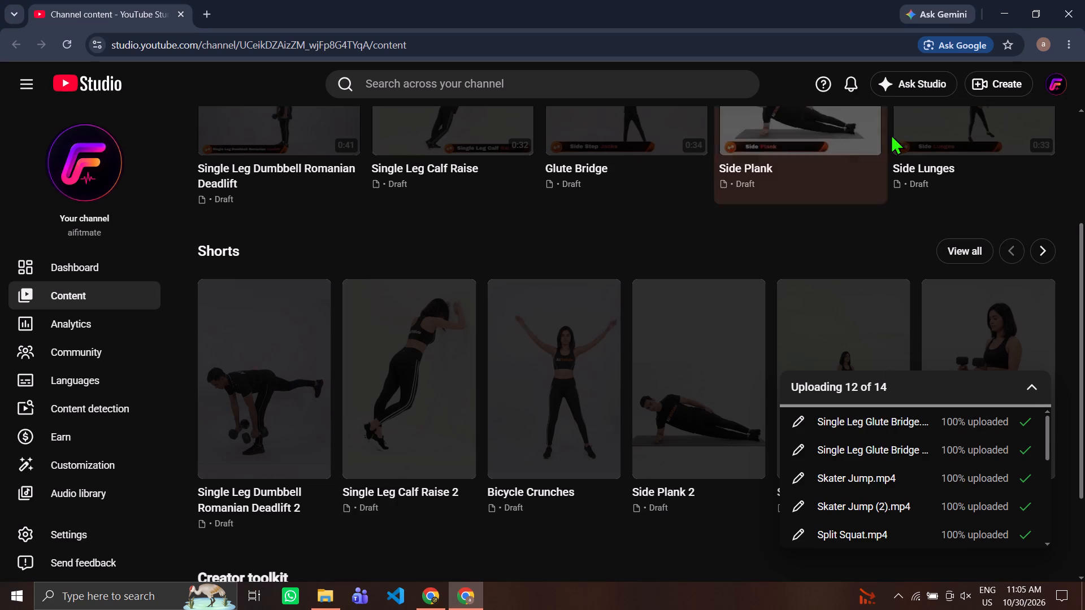
pyautogui.click(983, 82)
pyautogui.click(982, 113)
pyautogui.hotkey('alt', 'Tab')
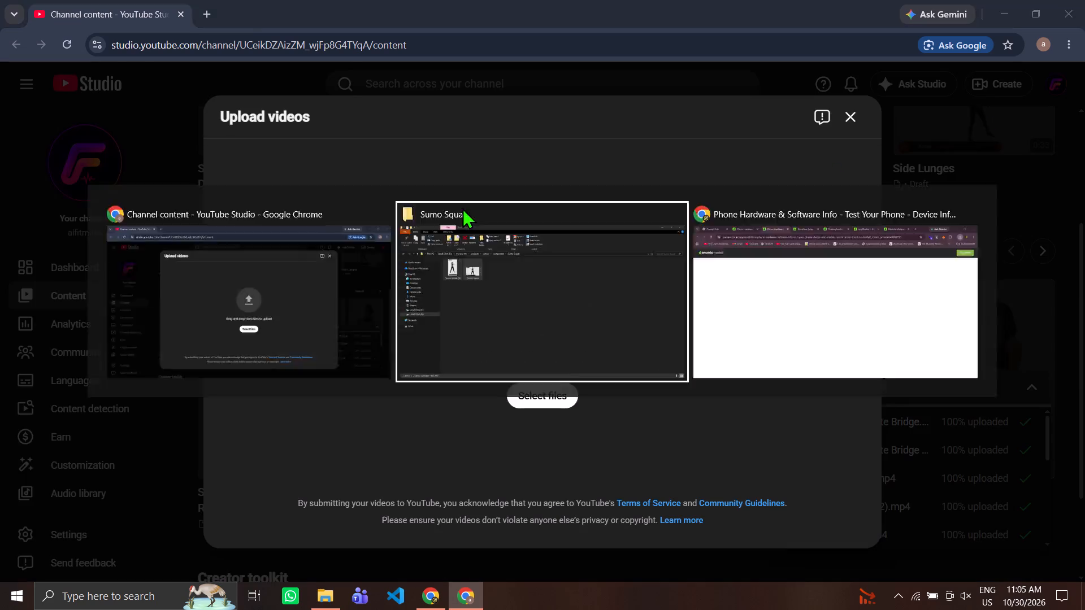
pyautogui.moveTo(260, 184); pyautogui.dragTo(554, 435)
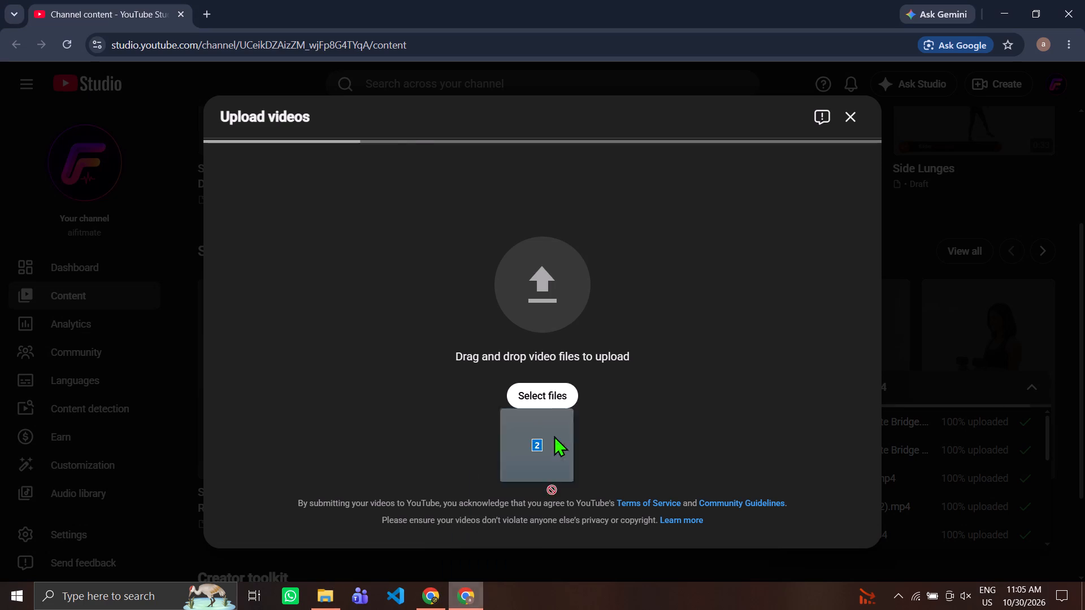
pyautogui.moveTo(554, 435); pyautogui.dragTo(561, 405)
# Upload both videos from the Superman folder in completed to the YouTube Studio channel.
pyautogui.hotkey('alt', 'Tab')
pyautogui.click(568, 400)
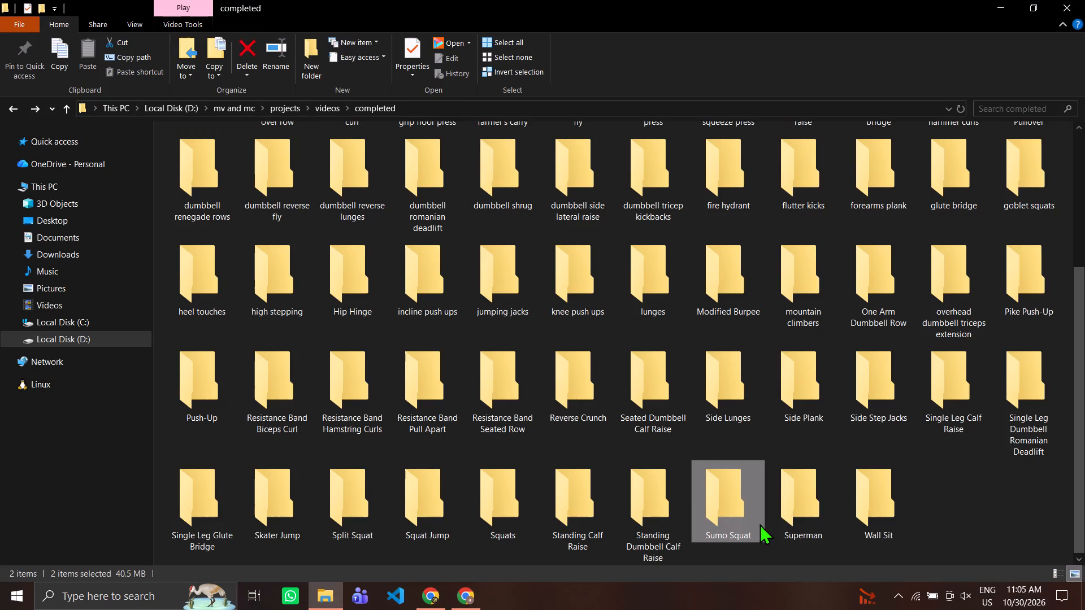
pyautogui.doubleClick(786, 517)
pyautogui.hotkey('ctrl', 'a')
pyautogui.hotkey('alt', 'Tab')
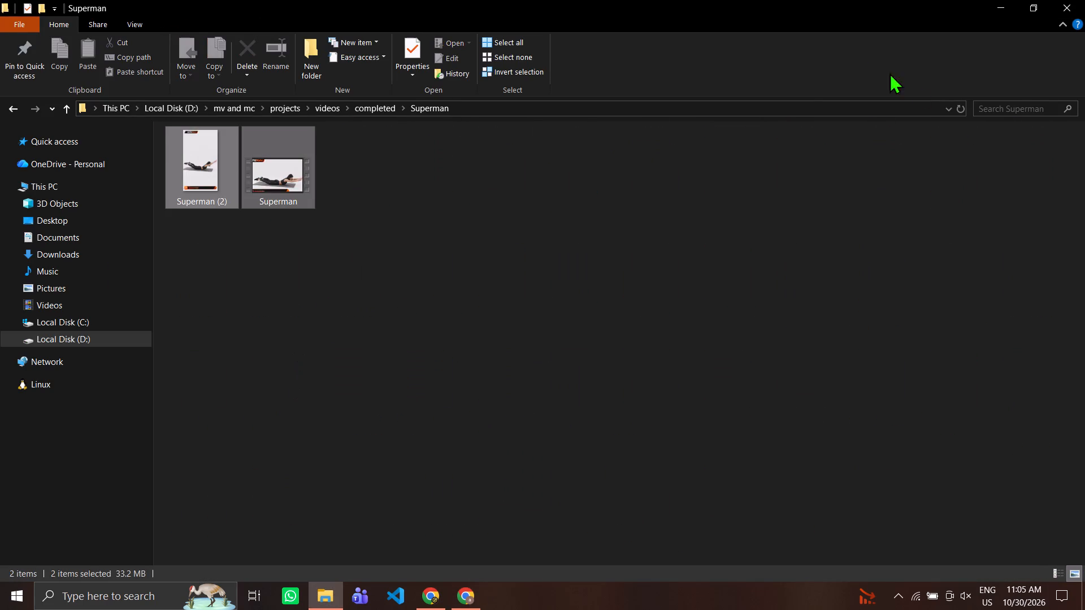
pyautogui.click(989, 86)
pyautogui.click(985, 109)
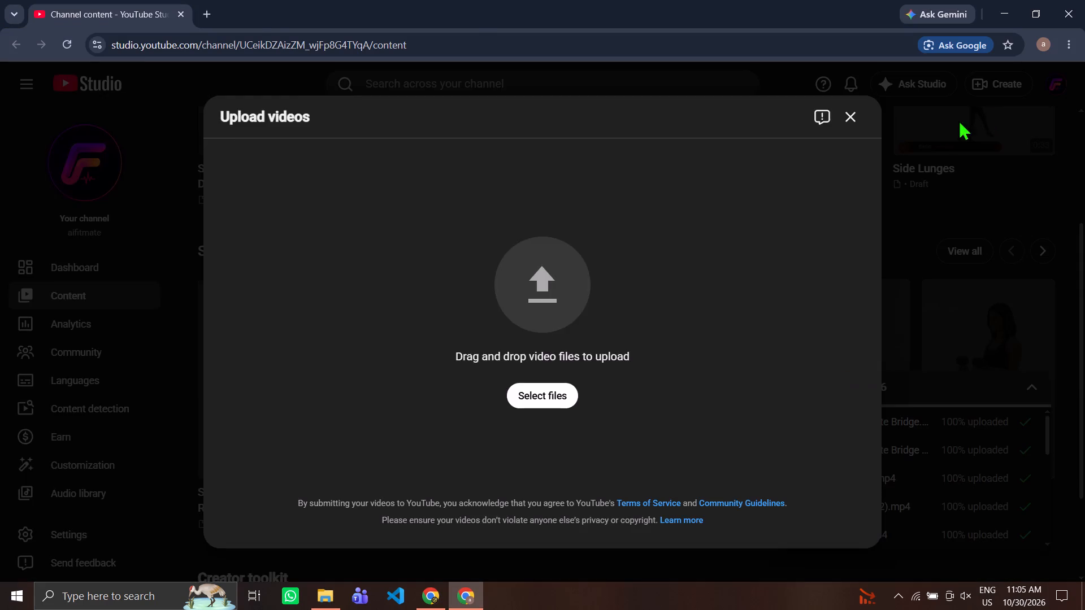
pyautogui.hotkey('alt', 'Tab')
pyautogui.moveTo(285, 180); pyautogui.dragTo(507, 491)
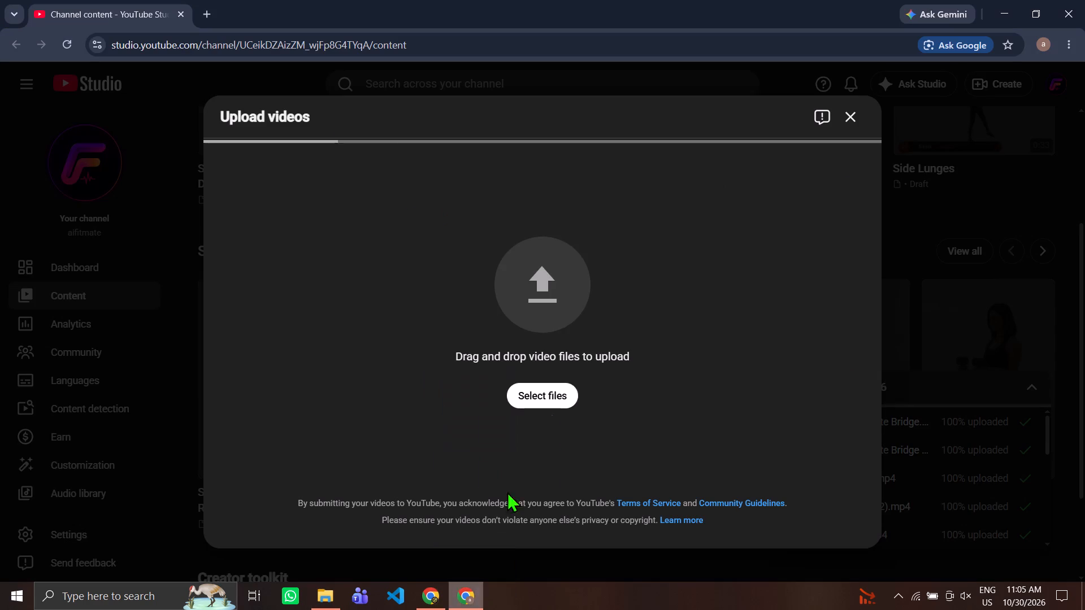
pyautogui.moveTo(507, 491); pyautogui.dragTo(574, 420)
# Upload both videos from the Wall Sit folder in completed to the YouTube Studio channel.
pyautogui.hotkey('alt', 'Tab')
pyautogui.click(970, 142)
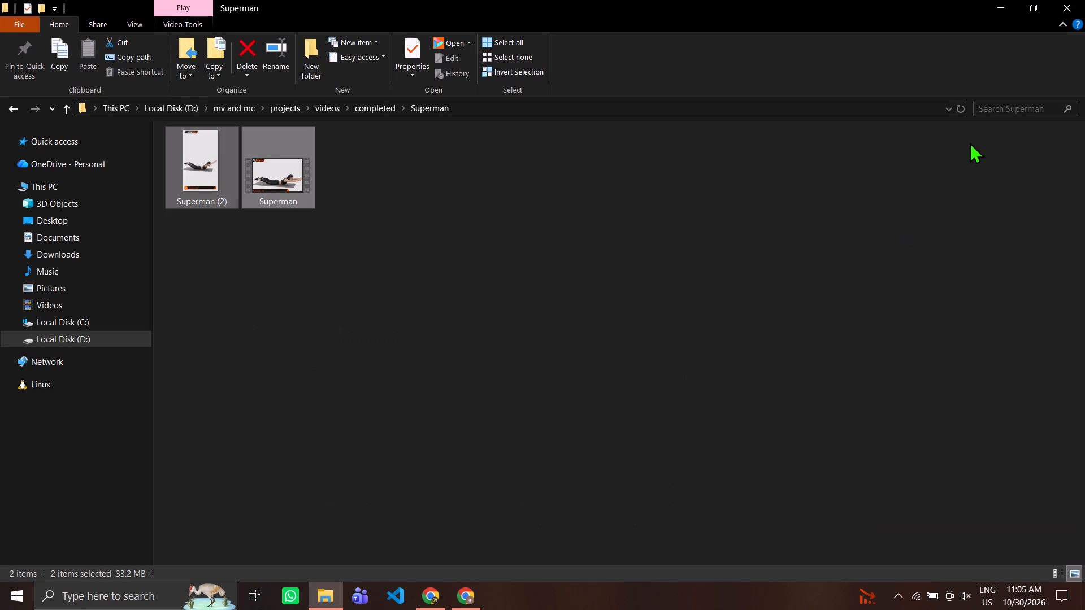
pyautogui.doubleClick(886, 495)
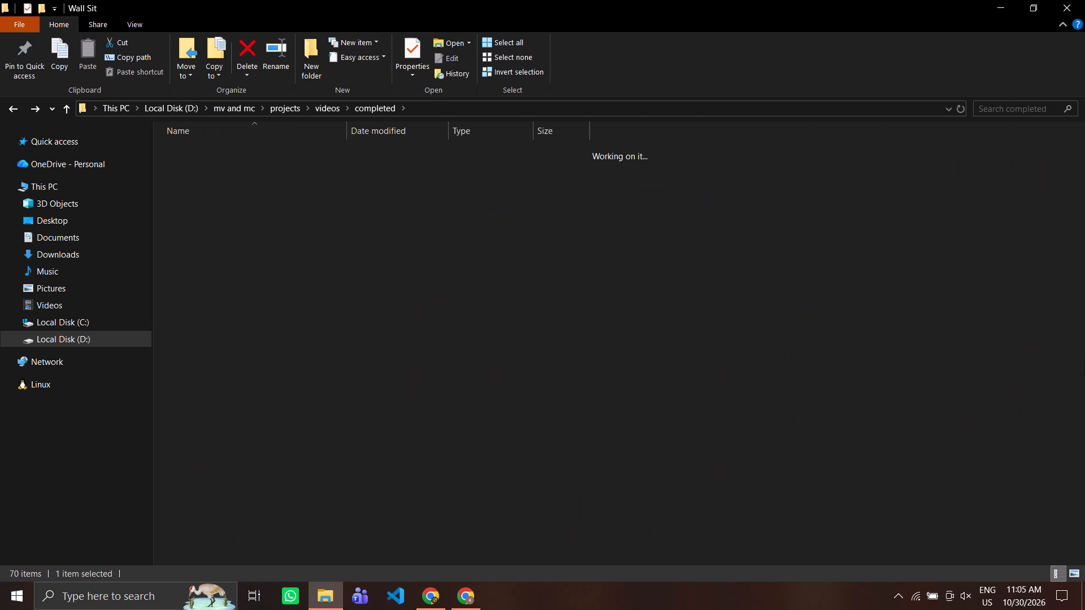
pyautogui.hotkey('ctrl', 'a')
pyautogui.hotkey('alt', 'Tab')
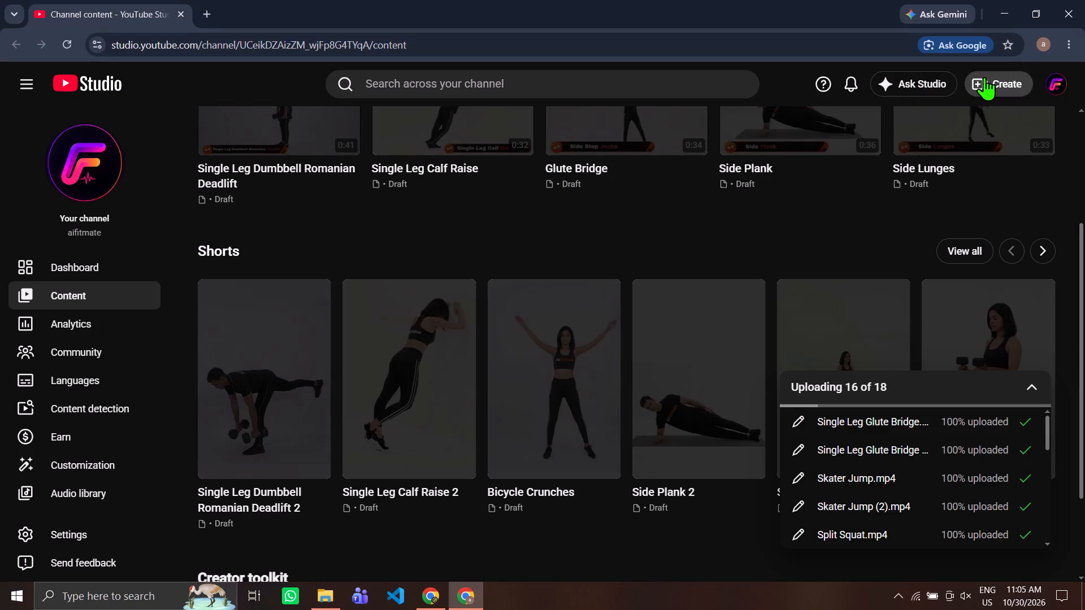
pyautogui.click(984, 76)
pyautogui.click(974, 112)
pyautogui.hotkey('alt', 'Tab')
pyautogui.moveTo(287, 181); pyautogui.dragTo(472, 583)
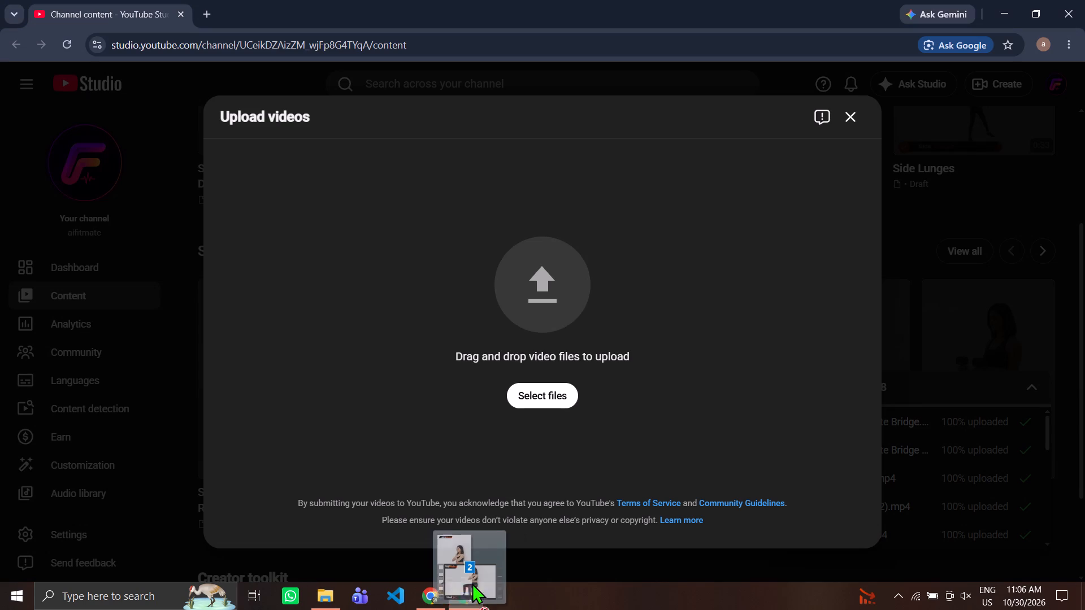
pyautogui.moveTo(472, 583); pyautogui.dragTo(556, 342)
# Select the folders from Single Leg Glute Bridge through Wall Sit in completed to check their count, and close the File Explorer window.
pyautogui.hotkey('alt', 'Tab')
pyautogui.moveTo(556, 342); pyautogui.dragTo(557, 349)
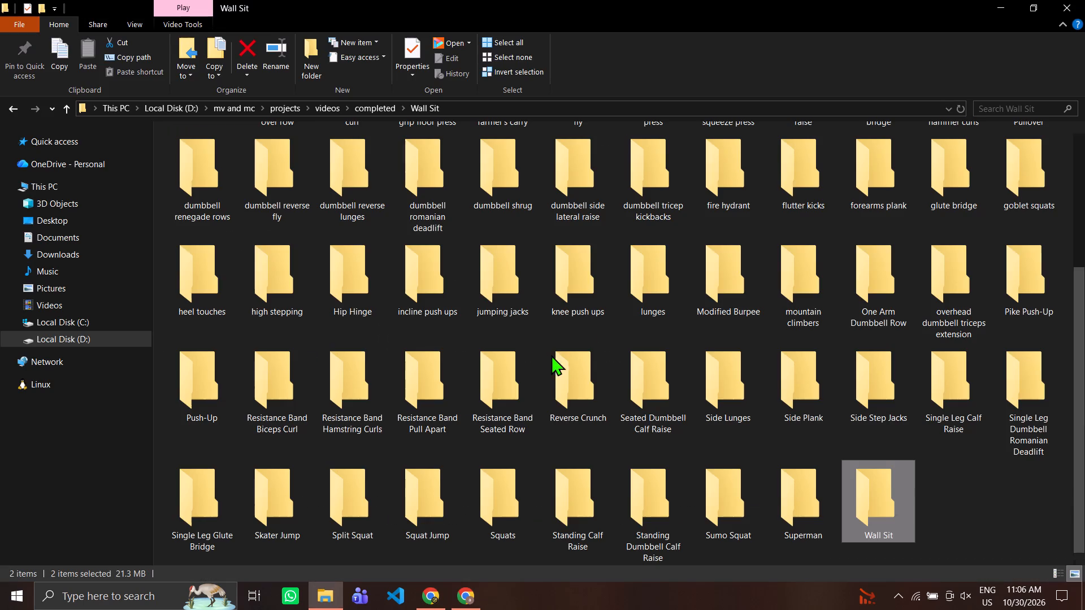
pyautogui.keyDown('shift'); pyautogui.click(224, 539); pyautogui.keyUp('shift')
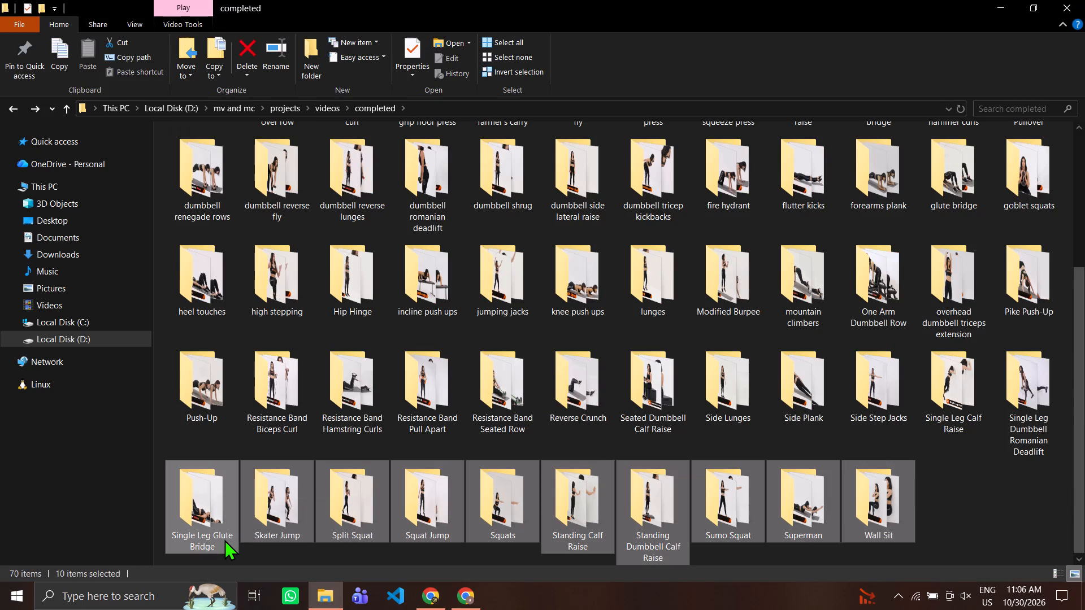
pyautogui.click(1084, 0)
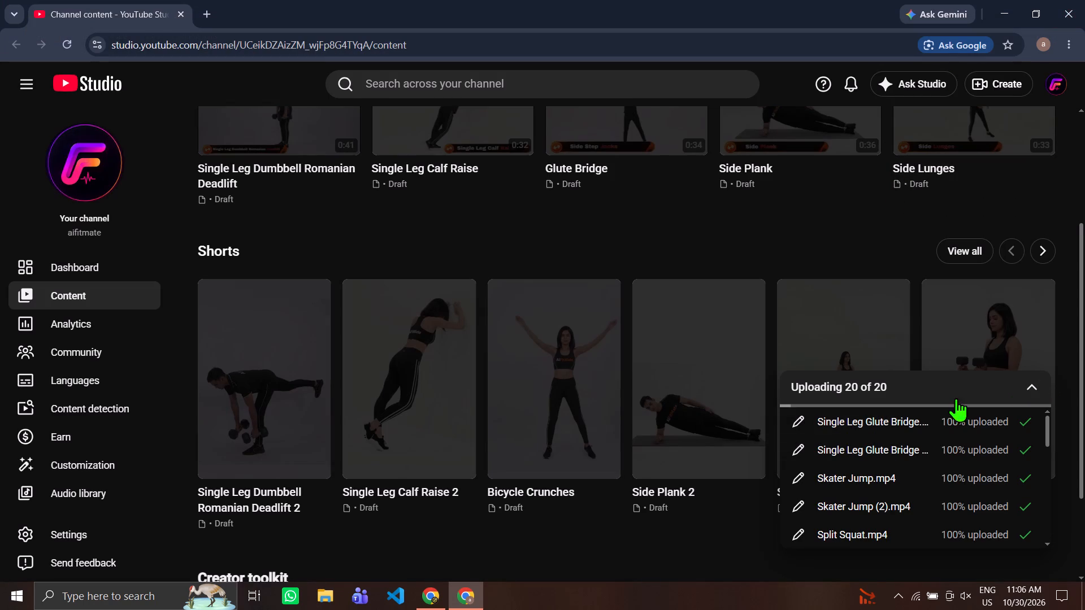
# Open the inner videos folder under D:, mv and mc, projects, videos in a new File Explorer window.
pyautogui.press('super+2')
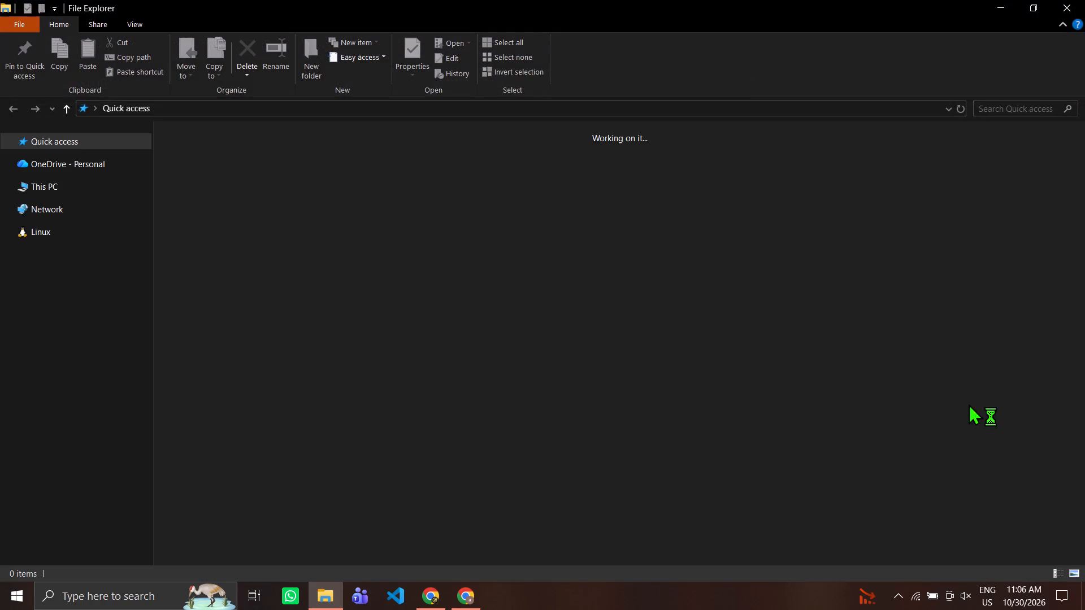
pyautogui.click(94, 332)
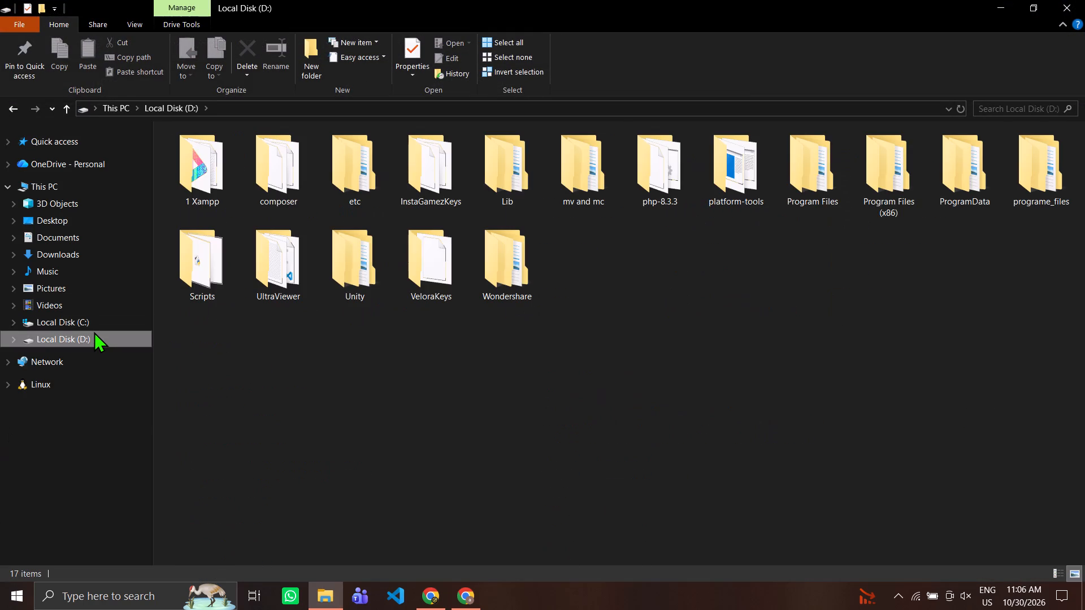
pyautogui.doubleClick(594, 151)
pyautogui.click(333, 185)
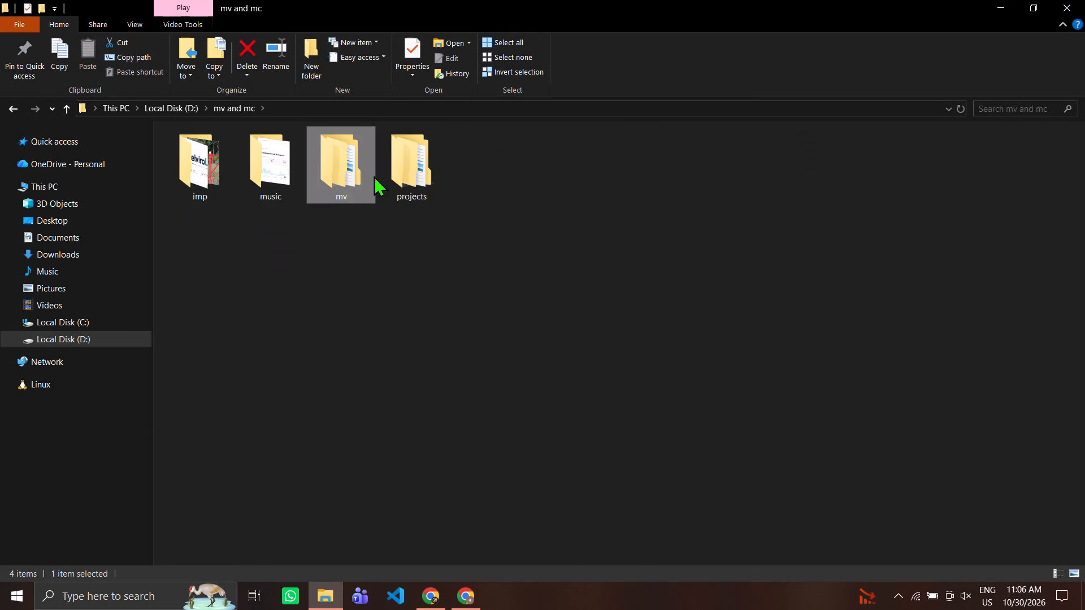
pyautogui.doubleClick(406, 177)
pyautogui.tripleClick(466, 168)
pyautogui.click(463, 168)
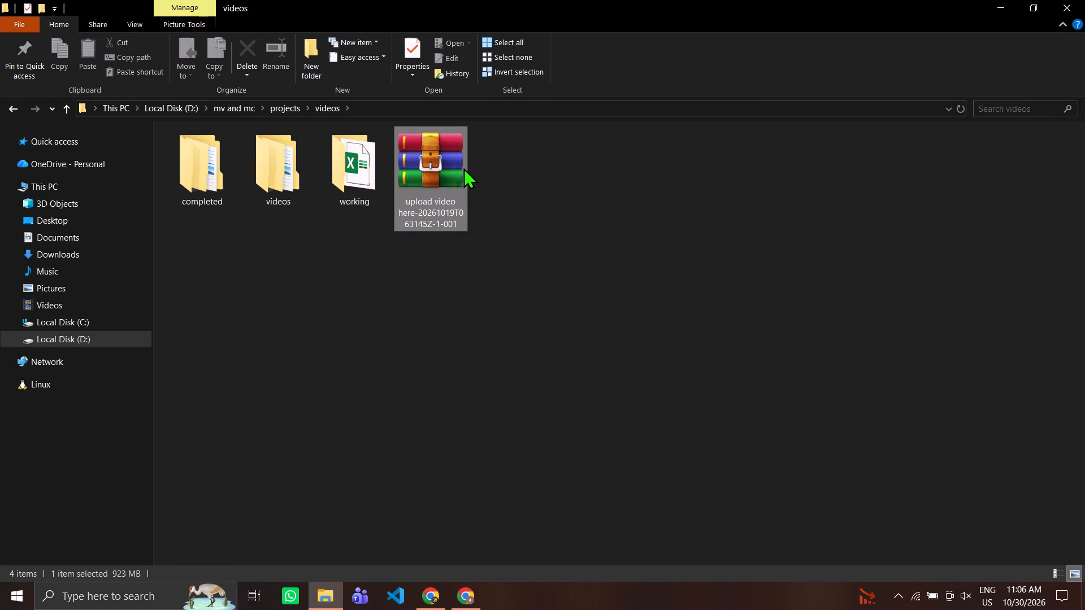
pyautogui.doubleClick(279, 181)
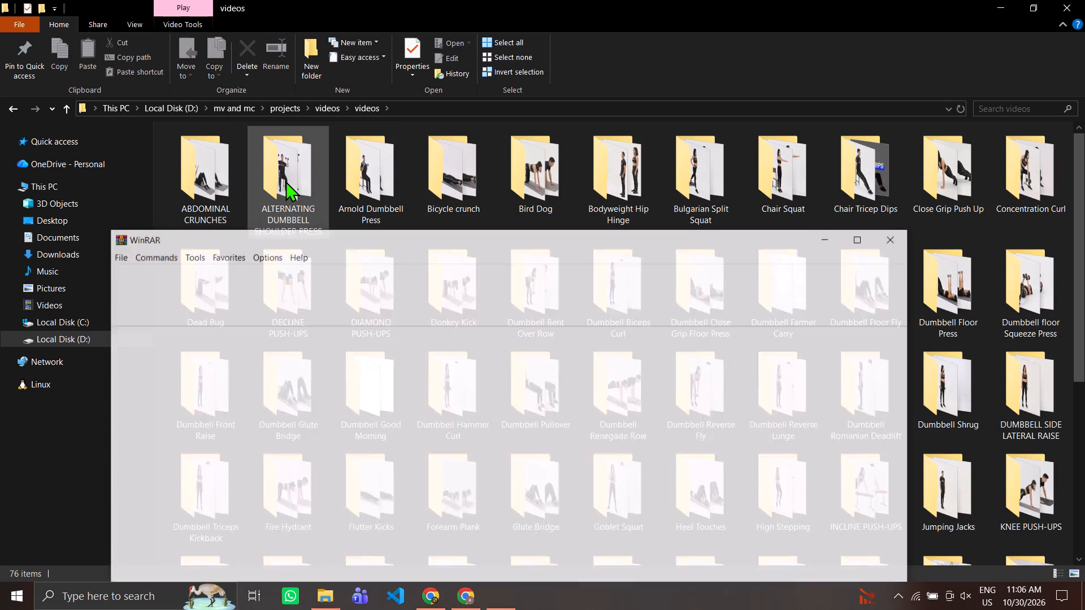
pyautogui.click(900, 243)
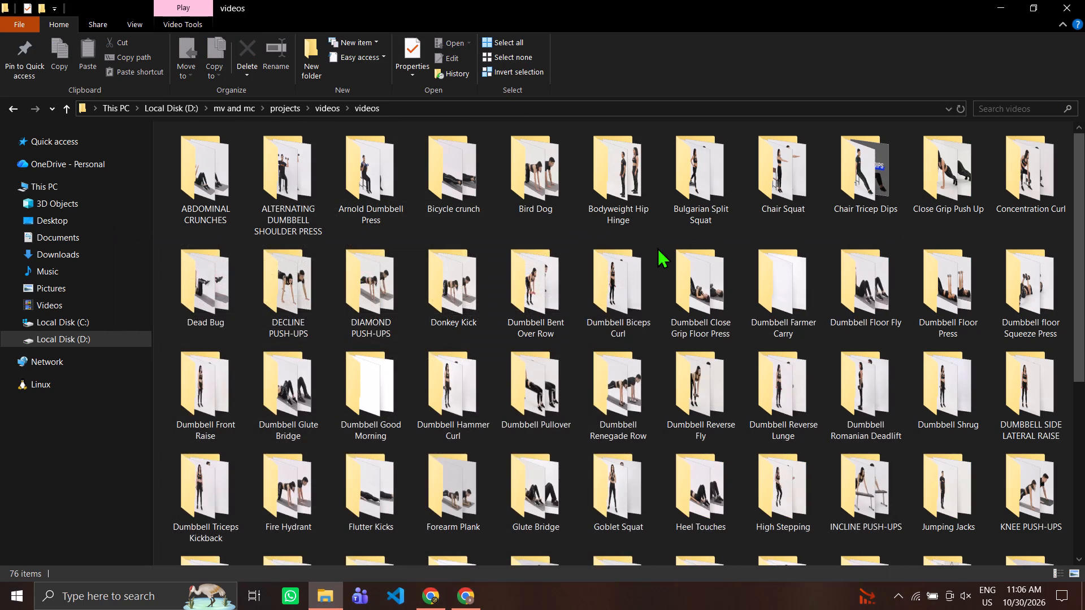
# Compare the exercise folders in completed with those in the inner videos folder, checking through to the end of the list.
pyautogui.moveTo(450, 256); pyautogui.dragTo(435, 263)
pyautogui.moveTo(661, 370); pyautogui.dragTo(674, 390)
pyautogui.moveTo(286, 347); pyautogui.dragTo(254, 358)
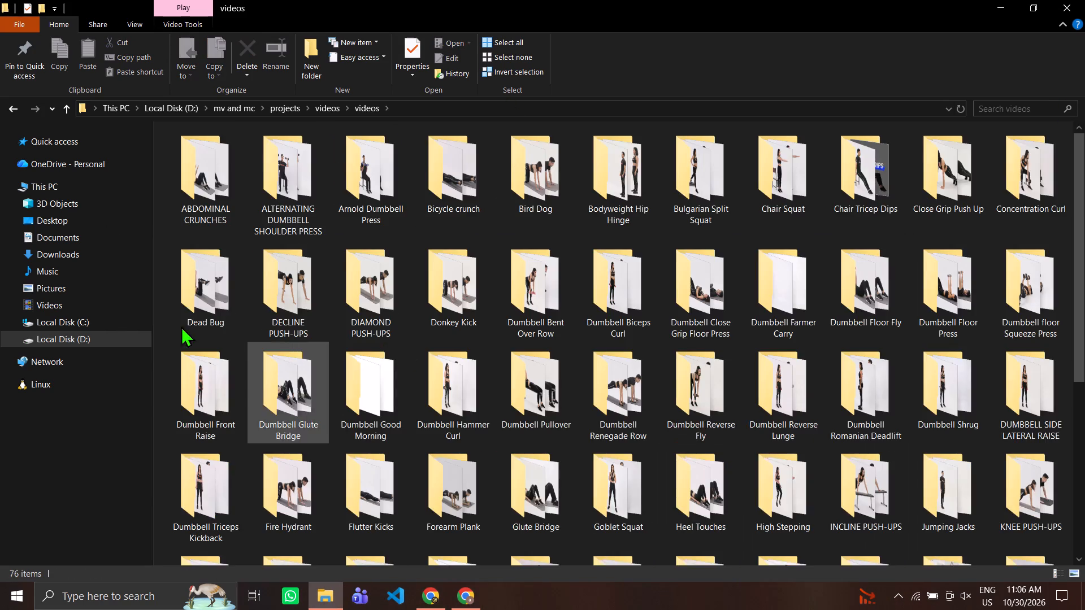
pyautogui.doubleClick(209, 182)
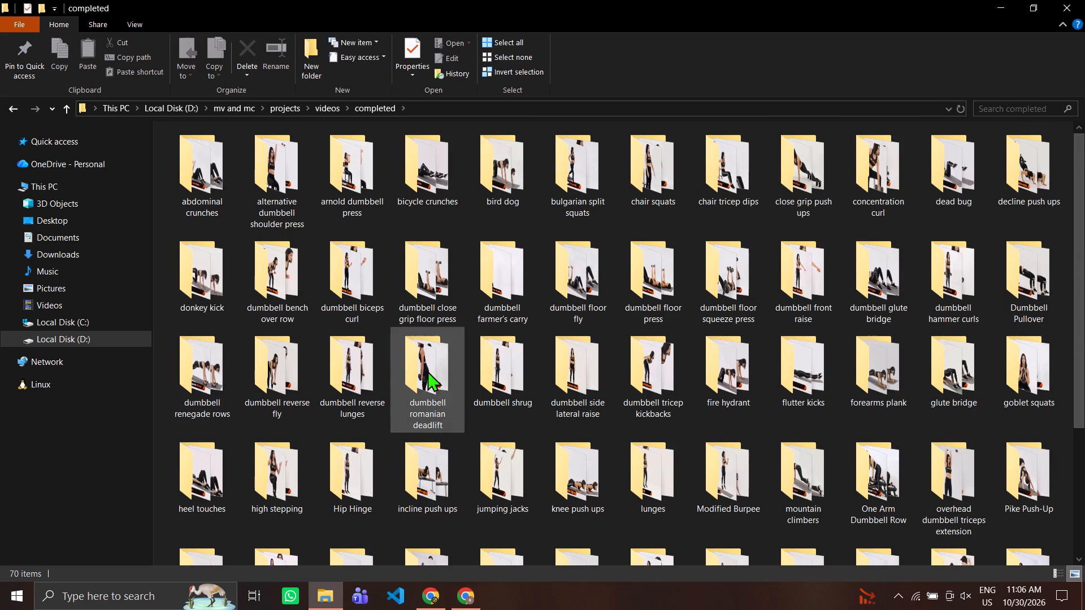
pyautogui.moveTo(357, 386); pyautogui.dragTo(345, 391)
pyautogui.doubleClick(263, 165)
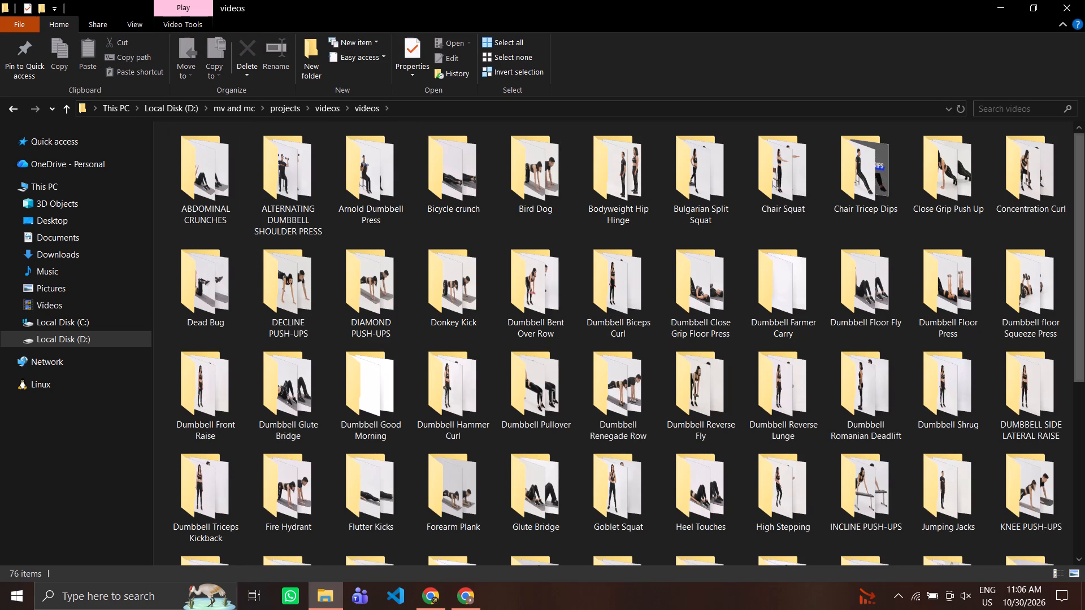
pyautogui.moveTo(1084, 232); pyautogui.dragTo(1070, 556)
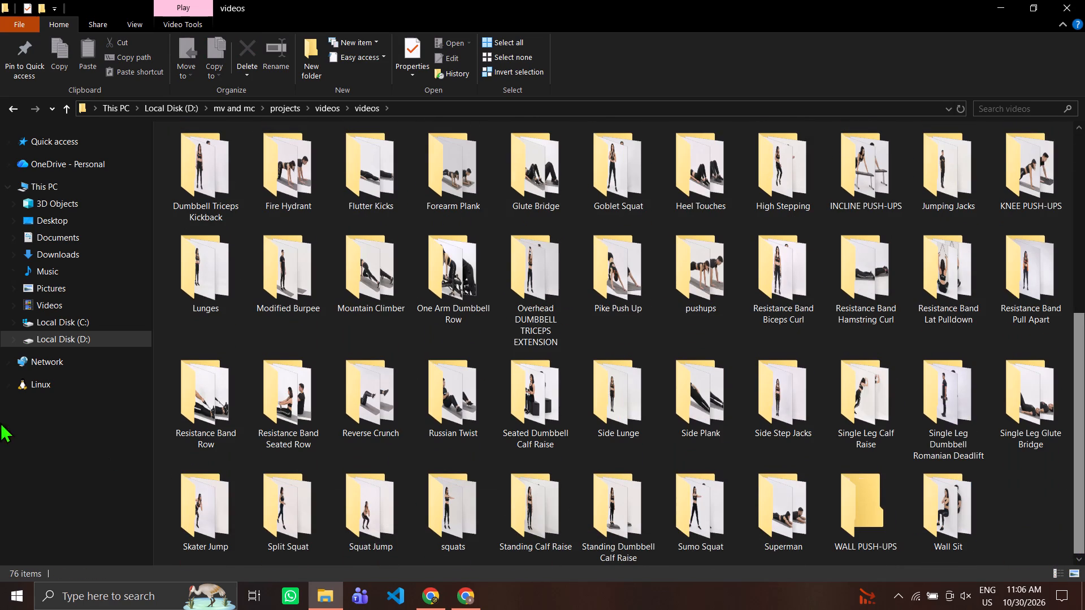
# Examine the exercise folders inside the complete folder in Downloads, and go back to the projects videos folder.
pyautogui.click(96, 253)
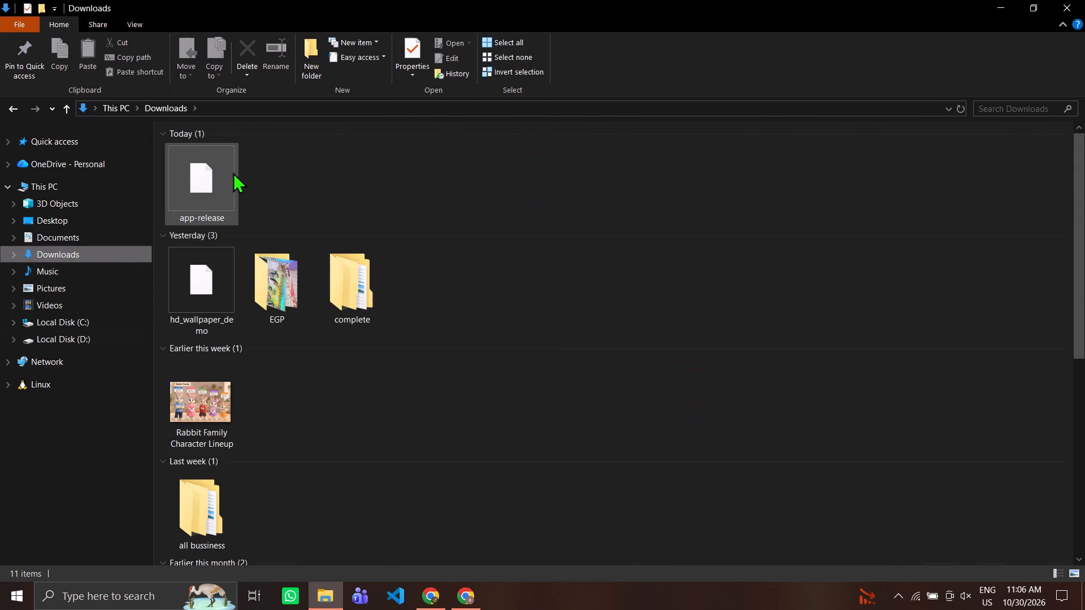
pyautogui.doubleClick(327, 281)
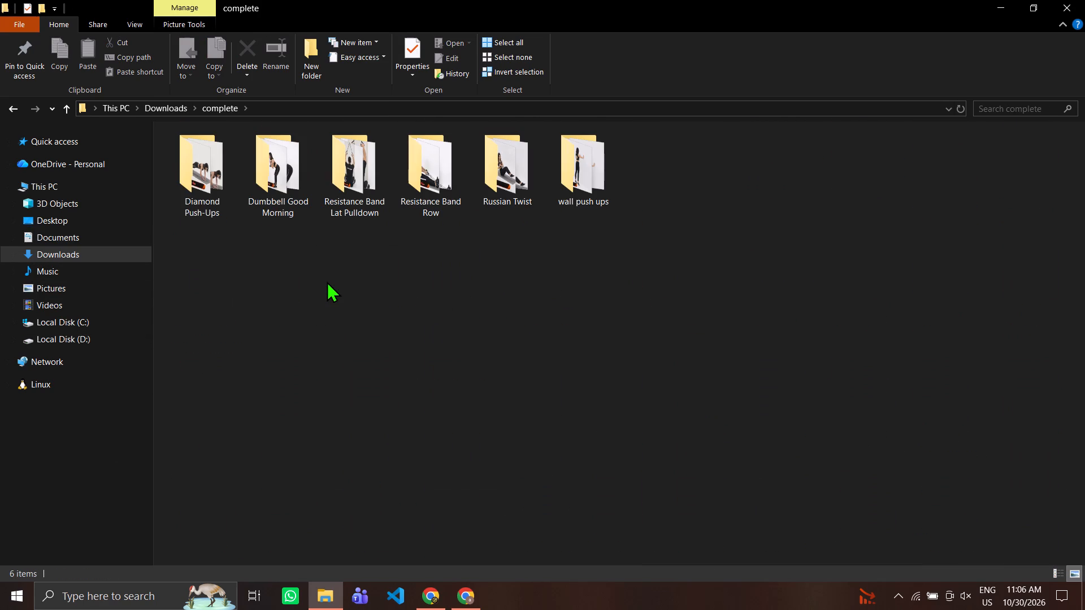
pyautogui.click(102, 193)
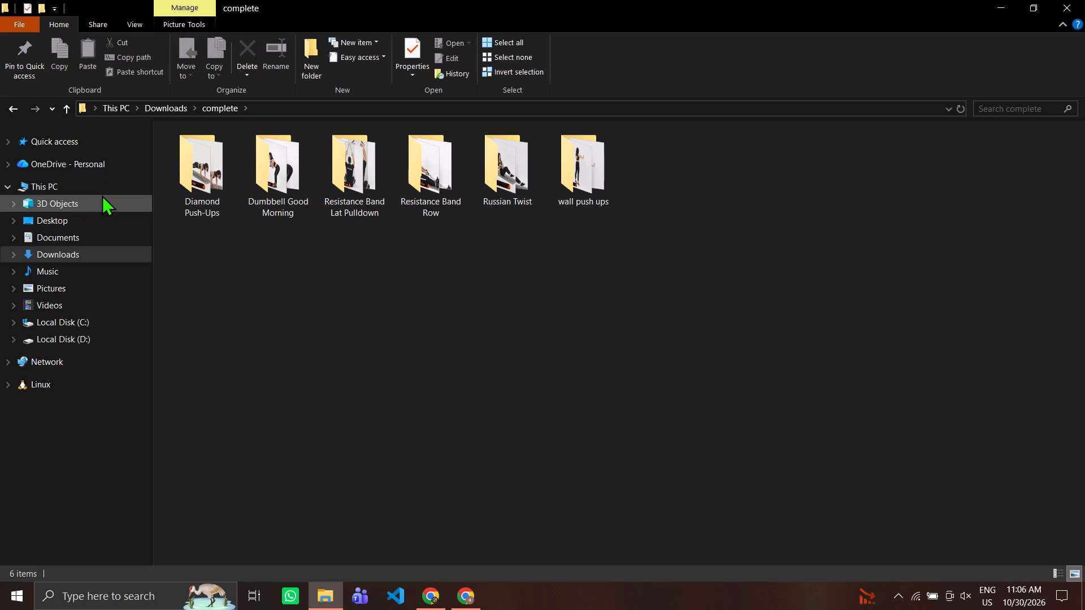
pyautogui.moveTo(225, 135); pyautogui.dragTo(243, 154)
pyautogui.doubleClick(238, 163)
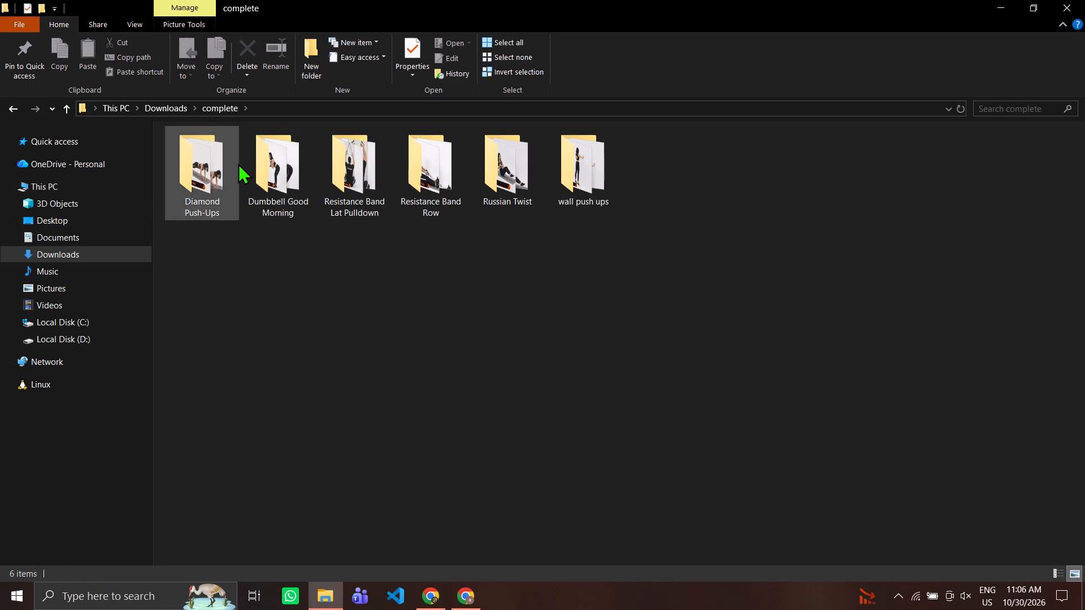
pyautogui.click(236, 165)
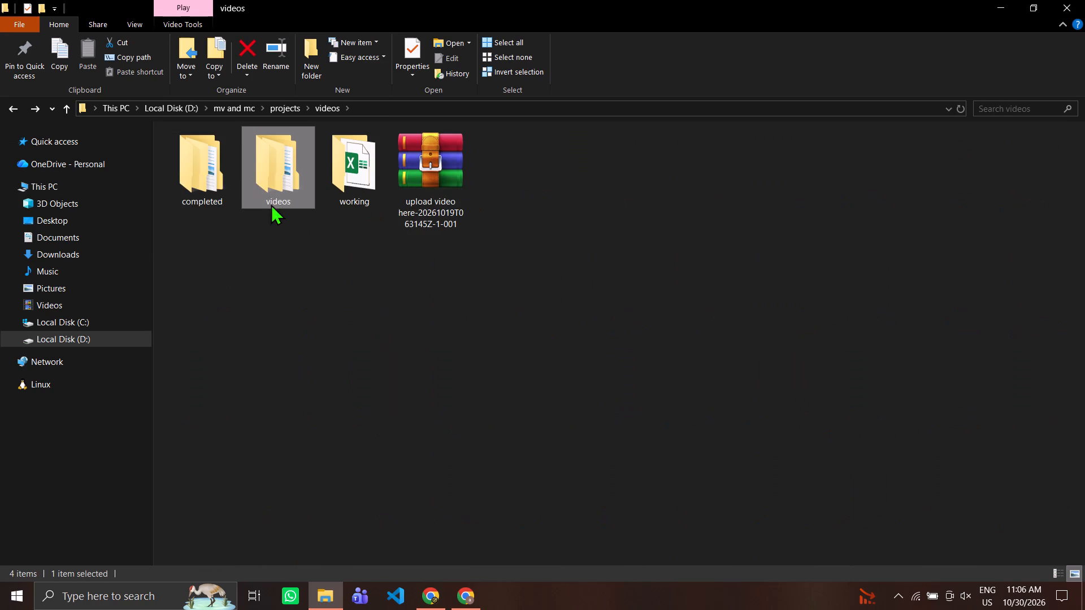
# Capture a snip of the completed folder's last two rows, Push-Up through Wall Sit, with the Snipping Tool, and close File Explorer.
pyautogui.doubleClick(218, 175)
pyautogui.moveTo(1084, 307); pyautogui.dragTo(1078, 564)
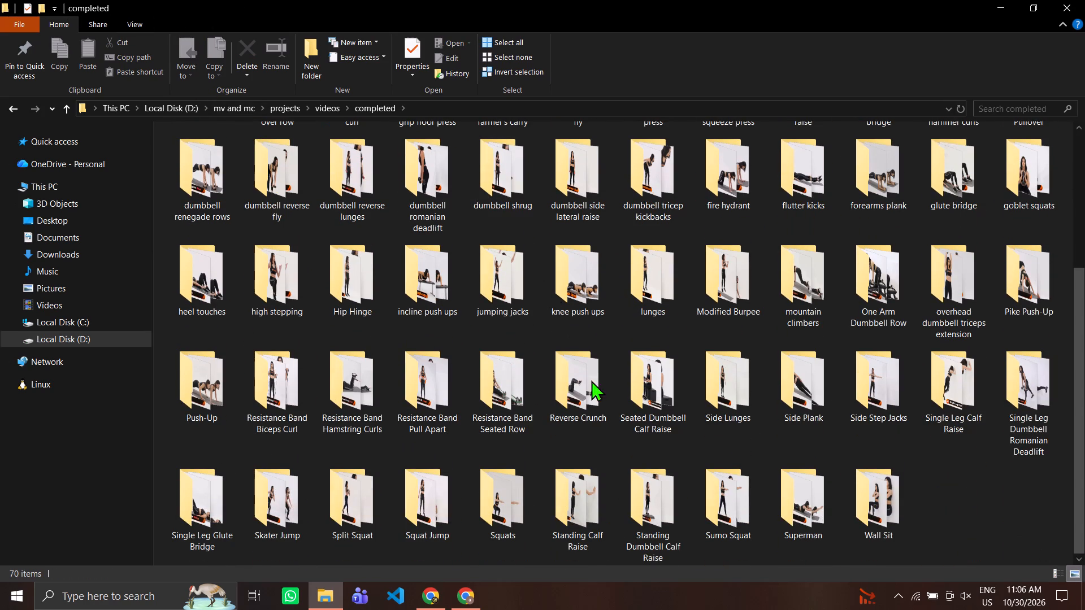
pyautogui.press('s')
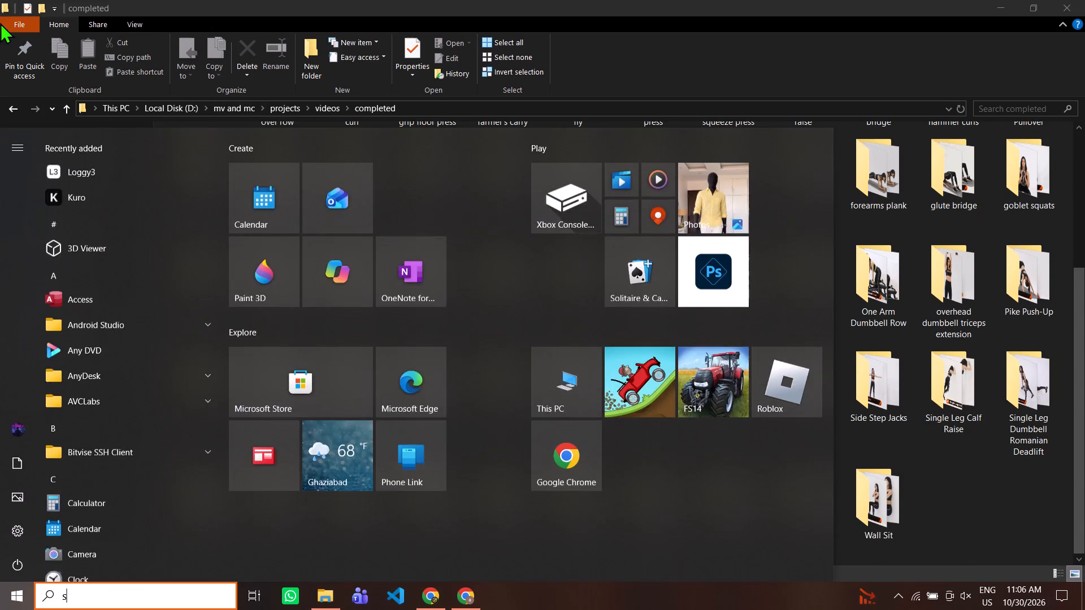
pyautogui.click(155, 196)
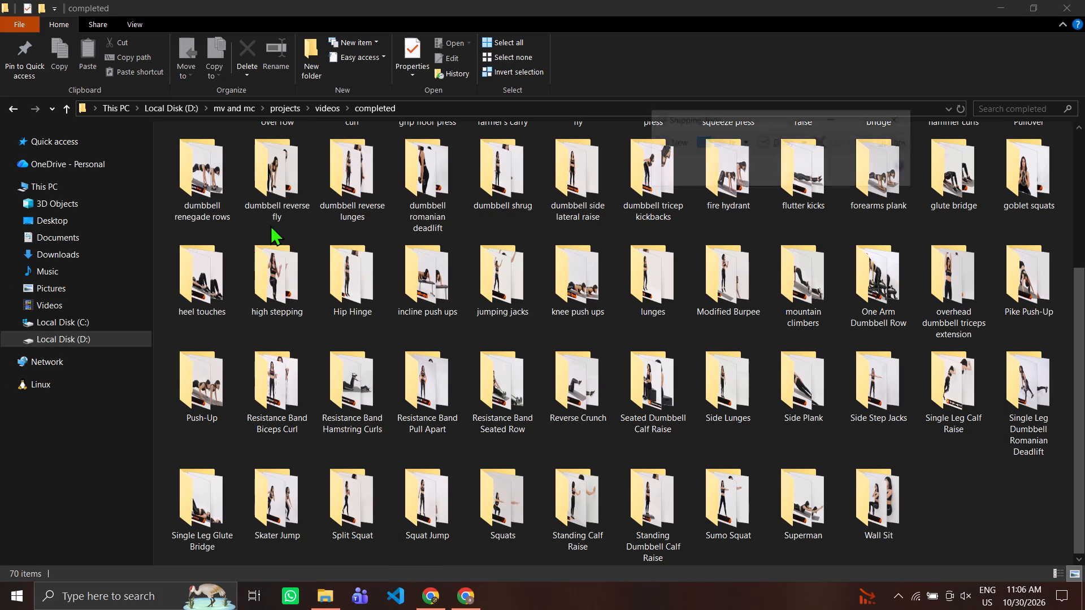
pyautogui.click(665, 142)
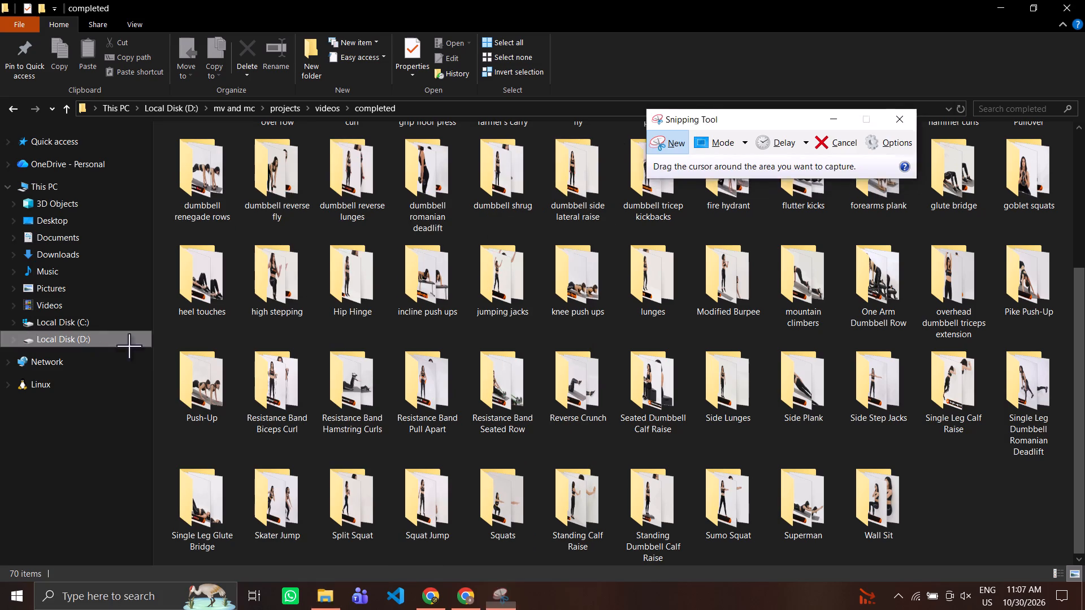
pyautogui.moveTo(160, 342); pyautogui.dragTo(1051, 554)
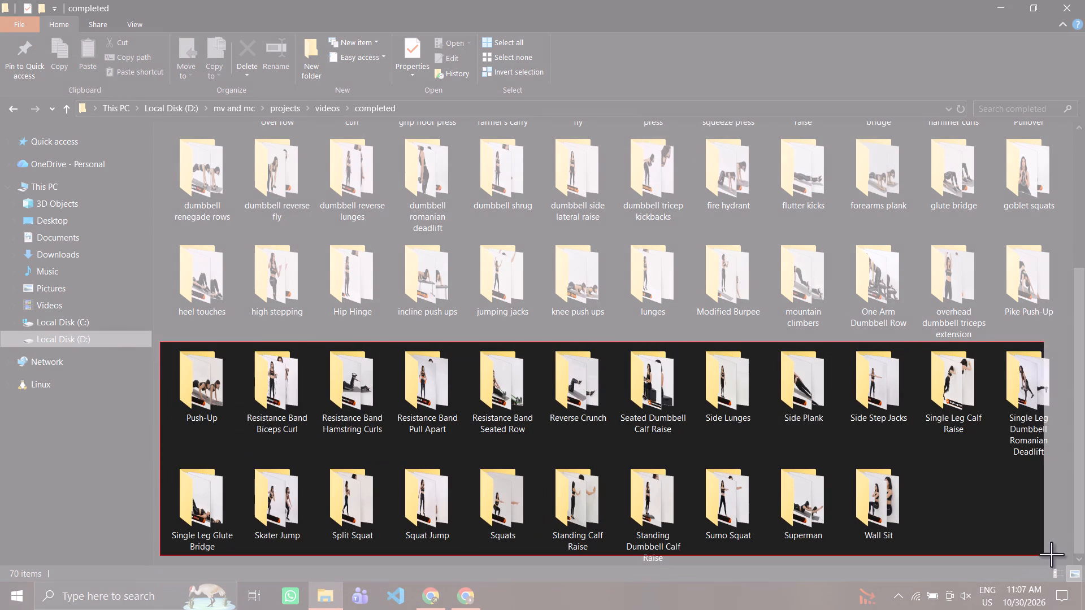
pyautogui.moveTo(1051, 554); pyautogui.dragTo(1079, 567)
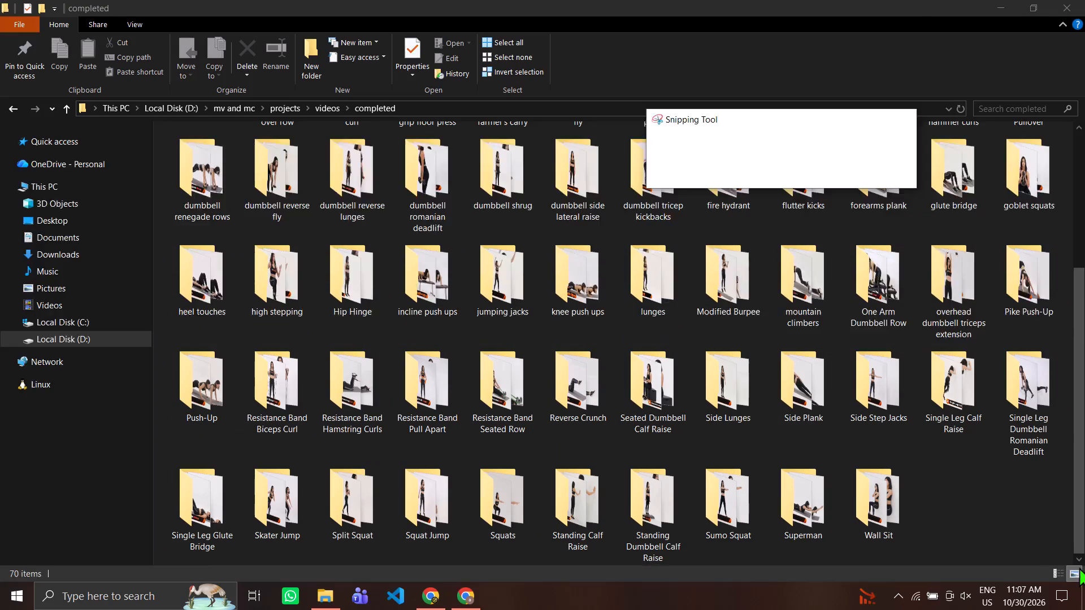
pyautogui.click(1084, 0)
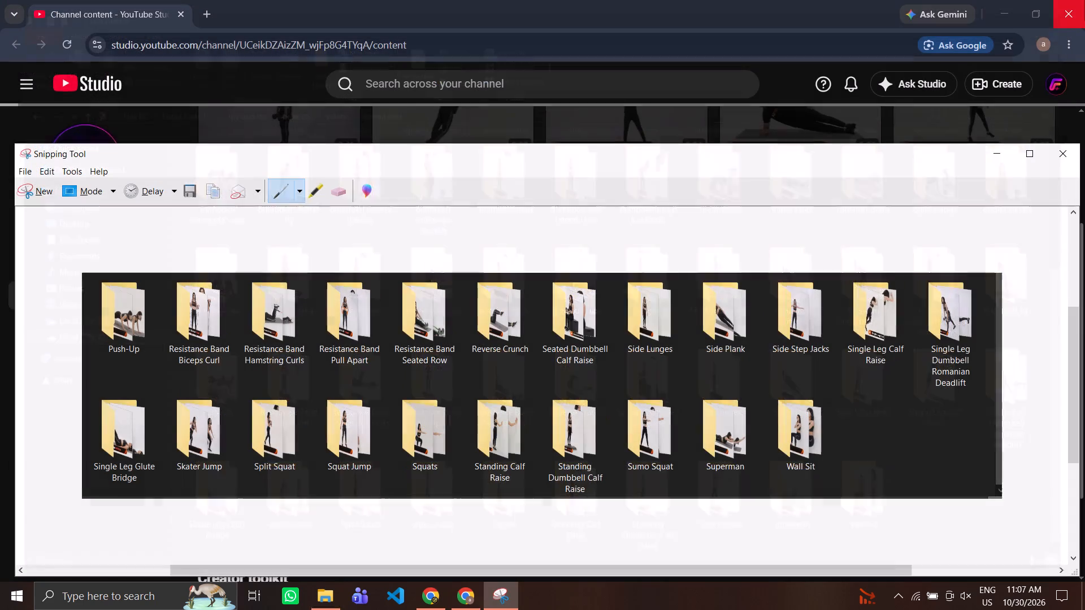
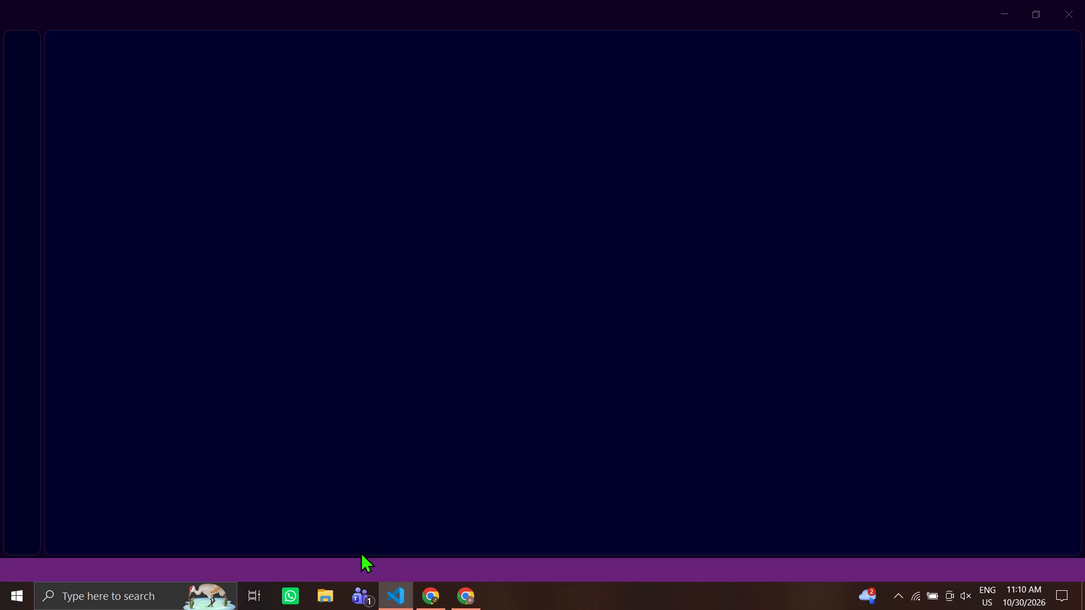
pyautogui.click(361, 552)
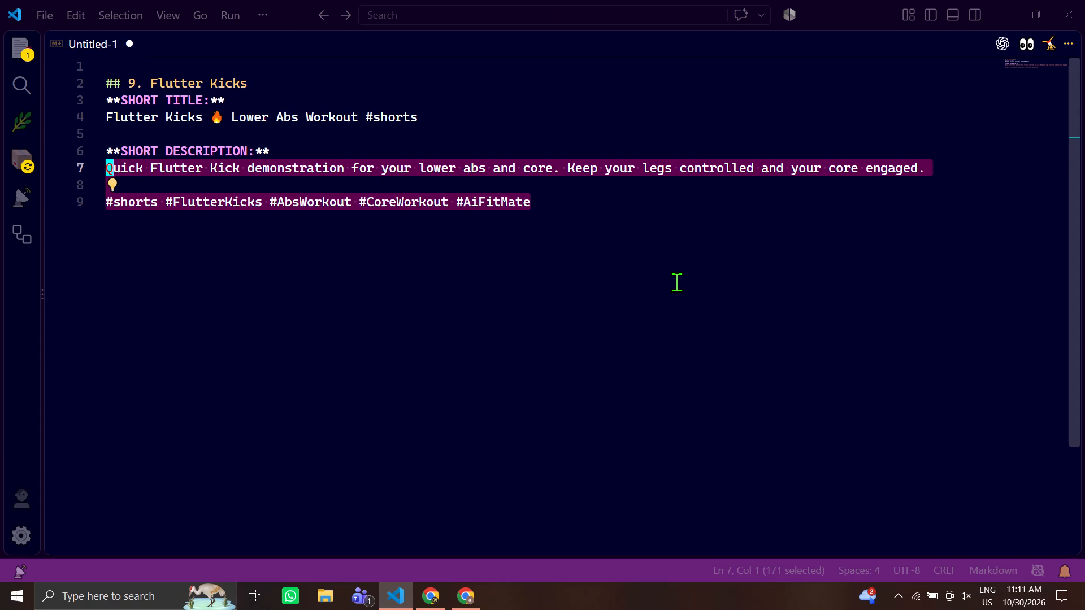
pyautogui.hotkey('ctrl', 'a')
pyautogui.hotkey('alt', 'Tab')
pyautogui.hotkey('alt', 'Tab')
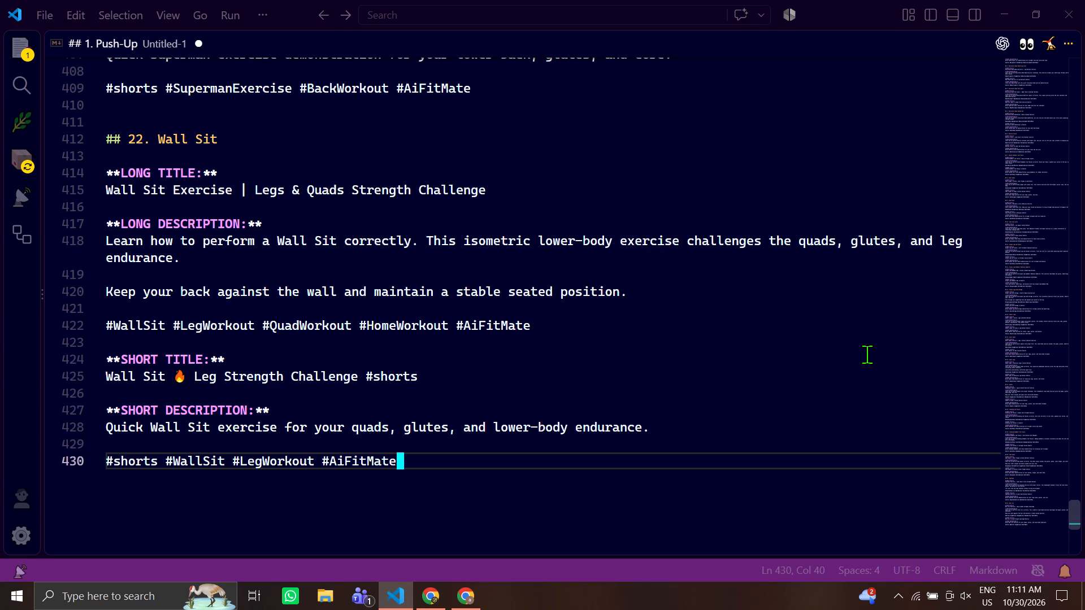
pyautogui.click(558, 116)
pyautogui.click(1016, 185)
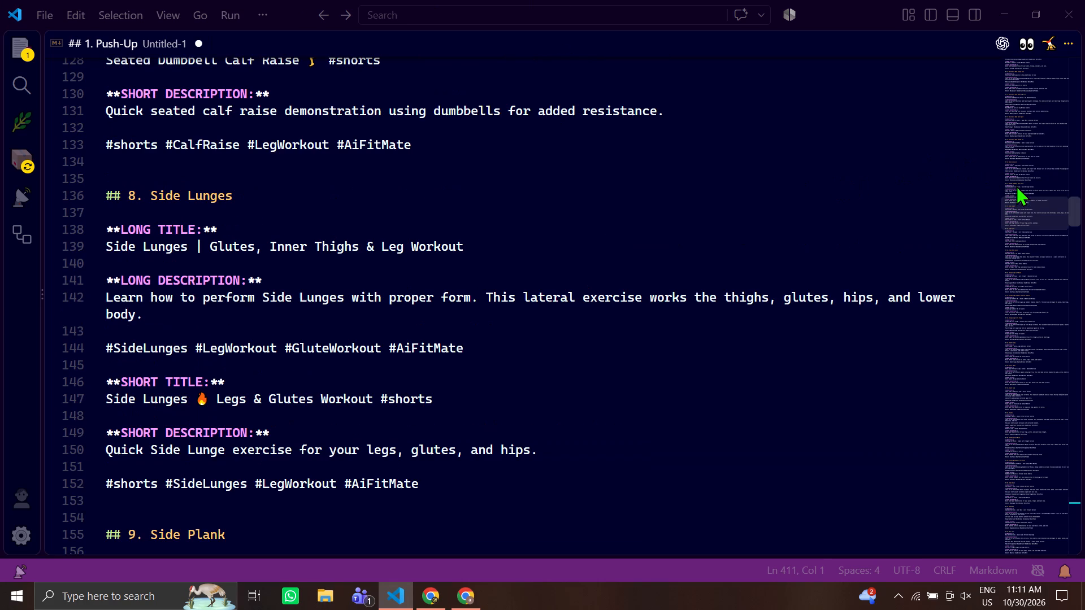
pyautogui.click(510, 262)
# Return to the YouTube Studio window and reload the channel content page.
pyautogui.hotkey('alt', 'Tab')
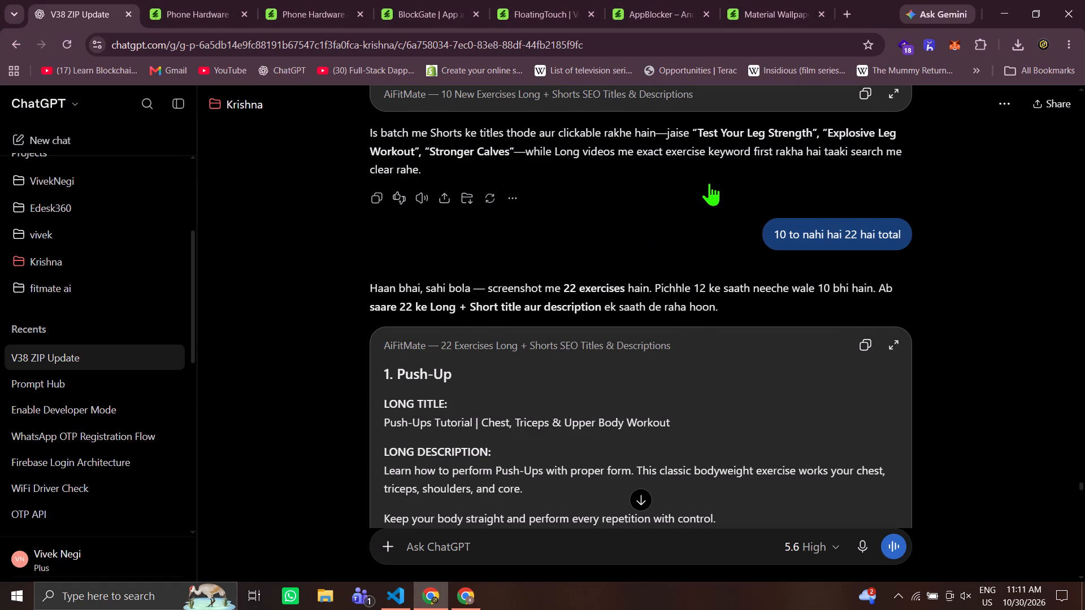
pyautogui.hotkey('alt', 'Tab')
pyautogui.hotkey('alt', 'Tab')
pyautogui.hotkey('alt', 'Tab')
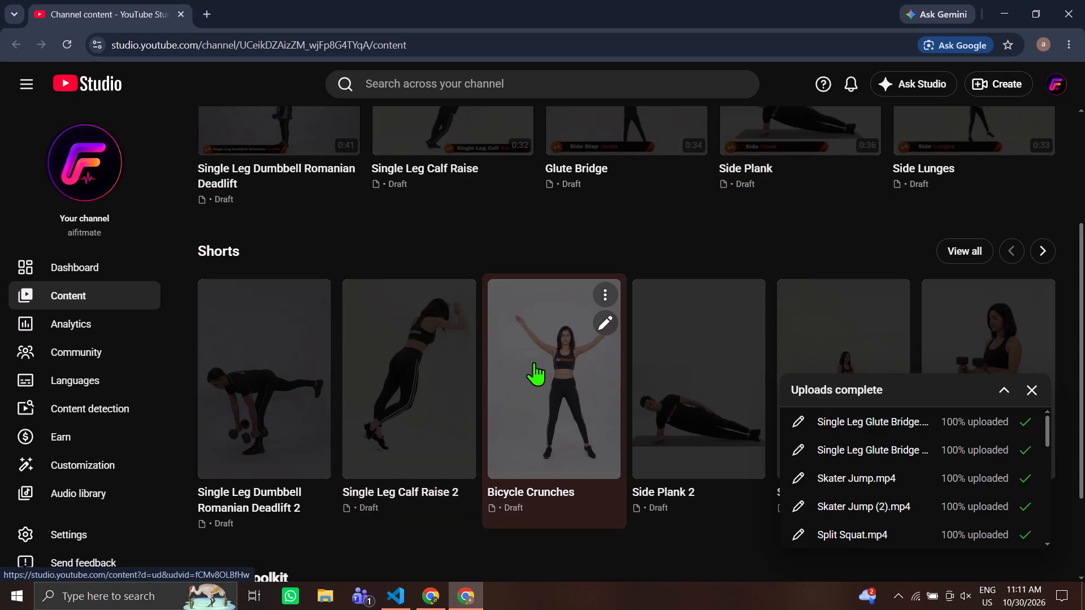
pyautogui.hotkey('ctrl', 'F5')
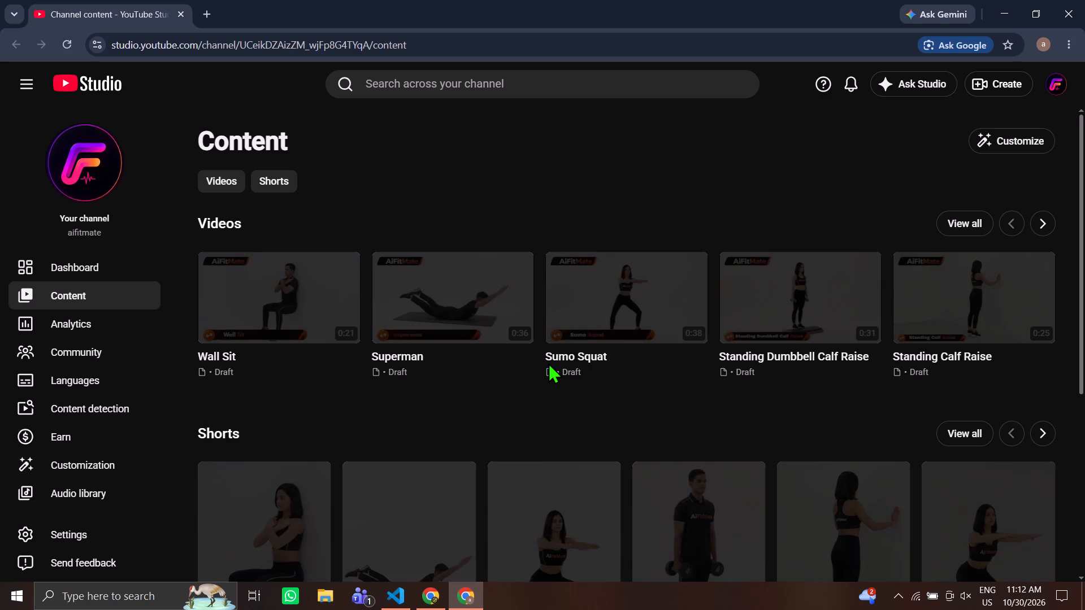
# Search the Untitled-1 text for "wall" and open the Wall Sit long video draft for editing in YouTube Studio.
pyautogui.hotkey('alt', 'Tab')
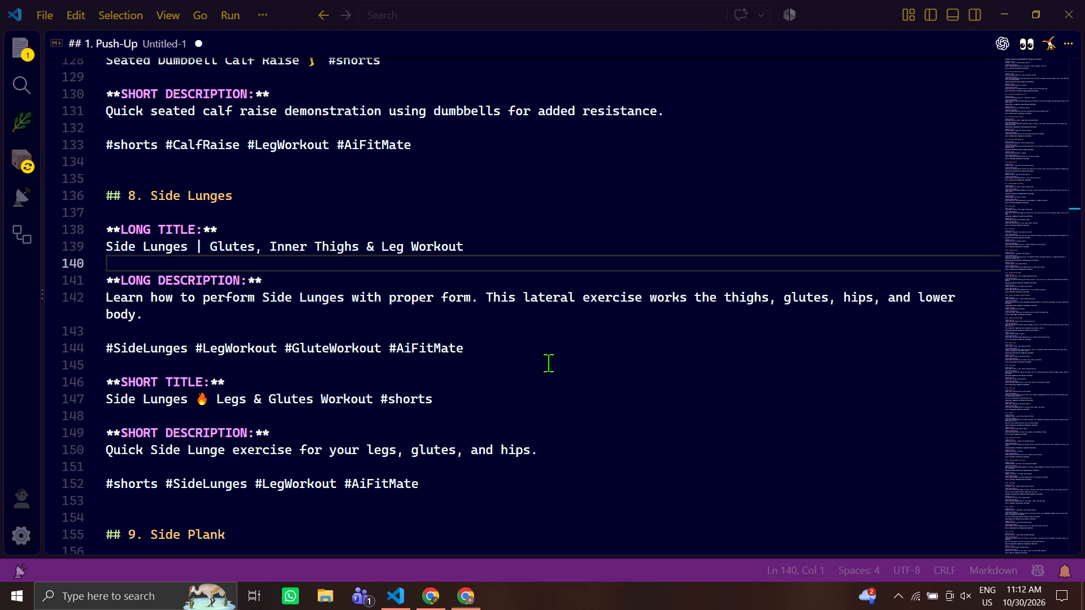
pyautogui.hotkey('ctrl', 'f')
pyautogui.write('wall')
pyautogui.hotkey('alt', 'Tab')
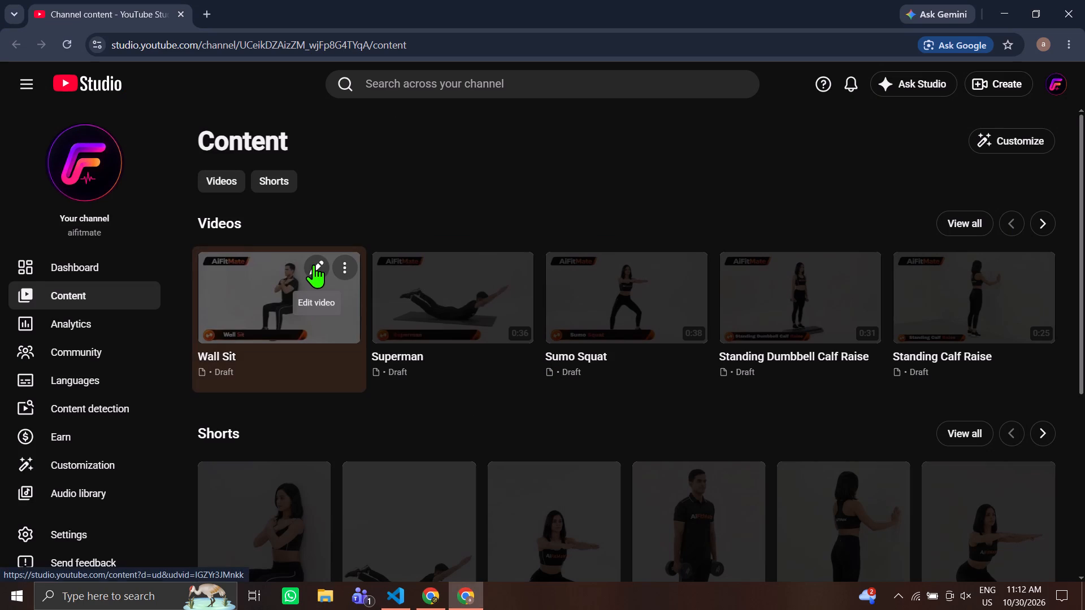
pyautogui.click(314, 264)
# In Untitled-1, copy the Wall Sit long title line, and separately its long description from "endurance." through the hashtags.
pyautogui.hotkey('alt', 'Tab')
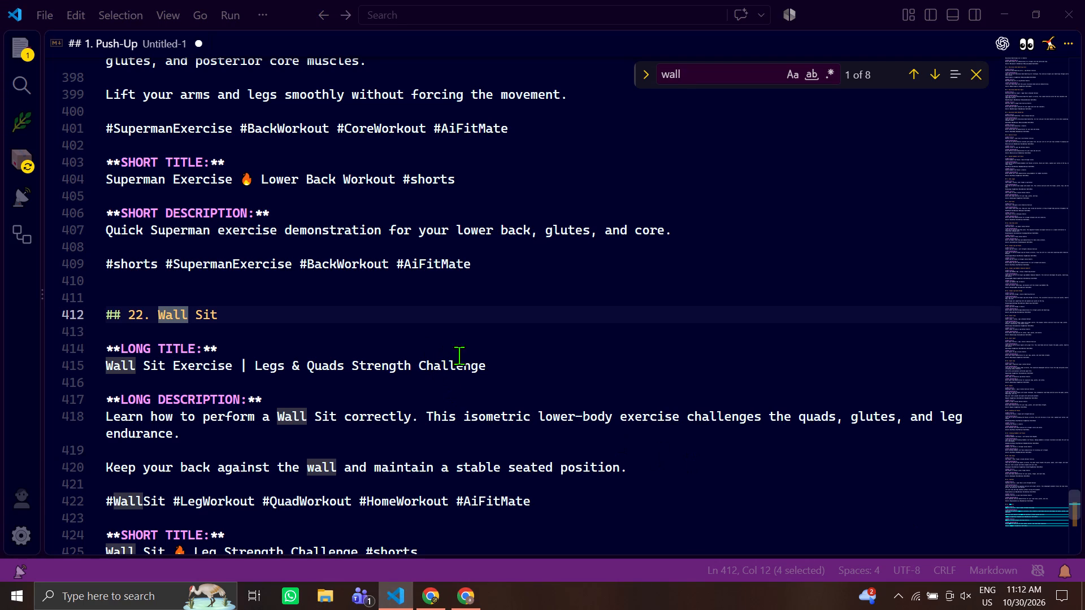
pyautogui.click(470, 357)
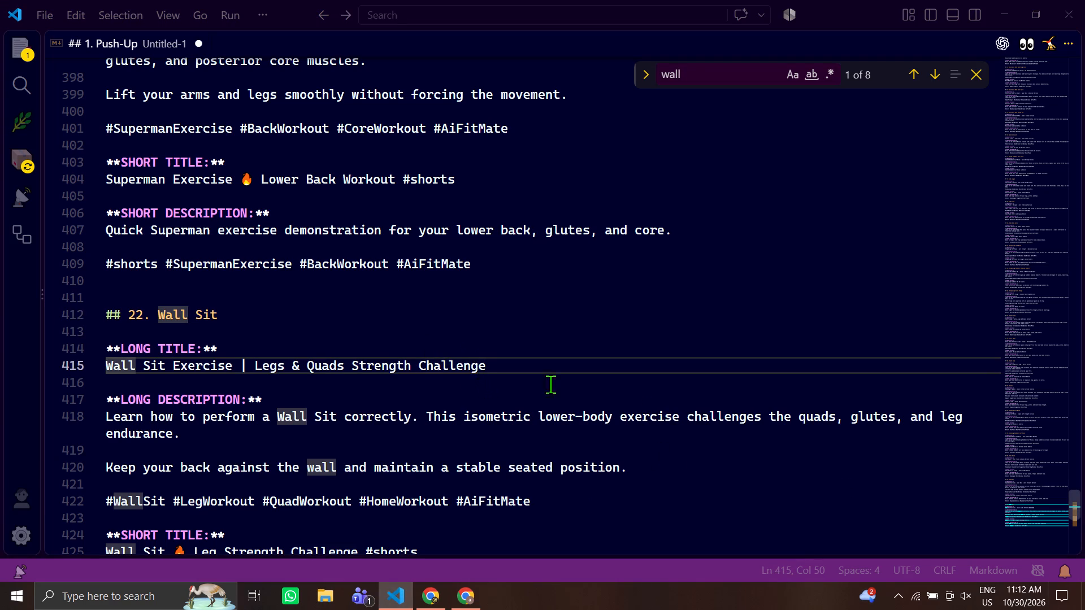
pyautogui.hotkey('ctrl', 'c')
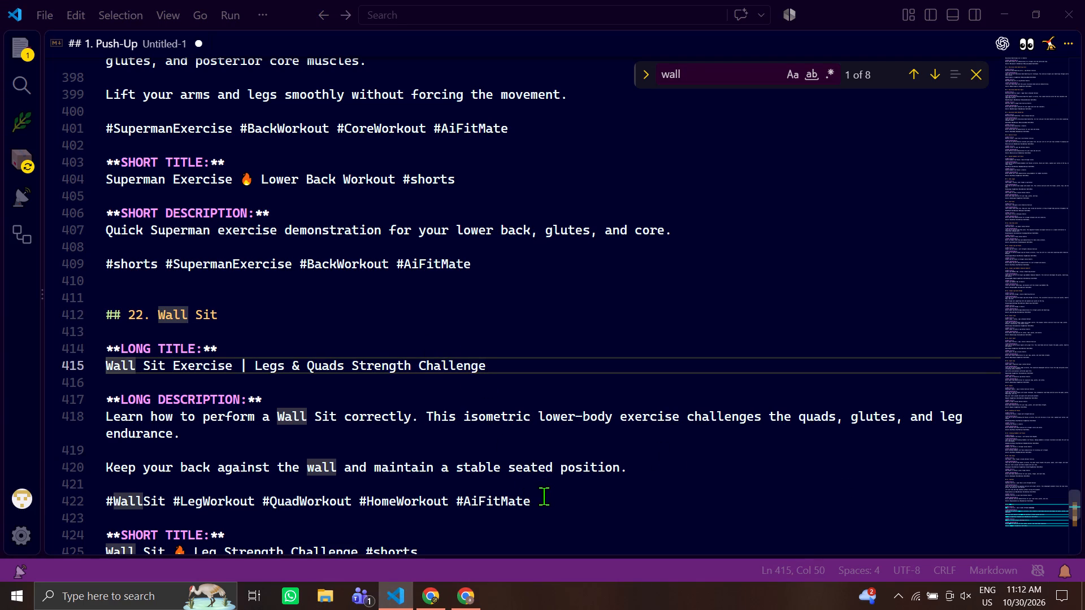
pyautogui.hotkey('ctrl', 'c')
pyautogui.moveTo(550, 504); pyautogui.dragTo(18, 439)
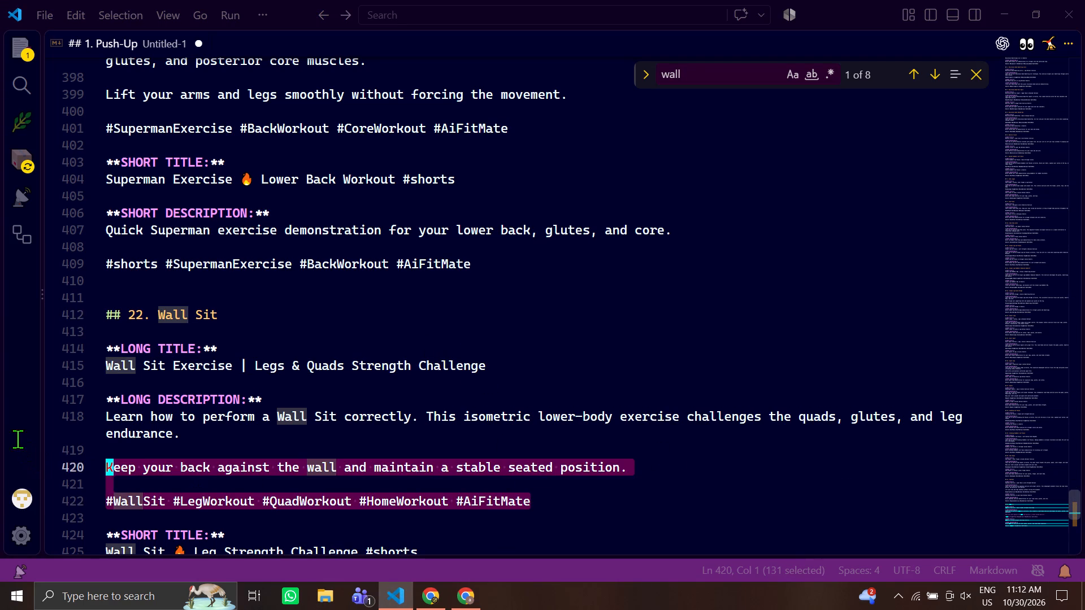
pyautogui.moveTo(18, 439); pyautogui.dragTo(30, 425)
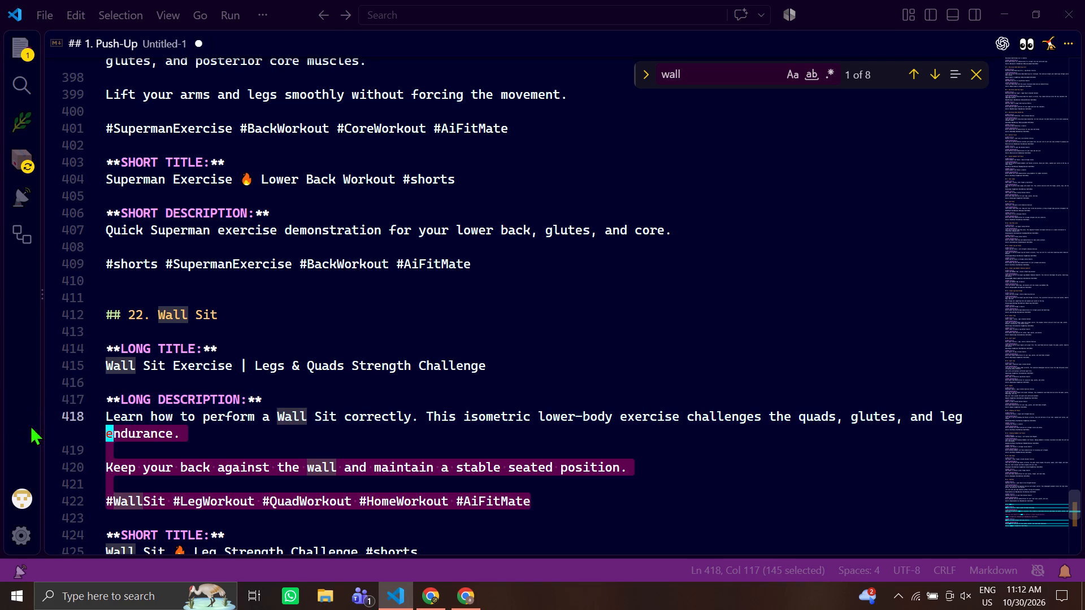
pyautogui.hotkey('ctrl', 'c')
# Paste the copied description into the Wall Sit draft and set its title to "Wall Sit Exercise | Legs & Quads Strength Challenge".
pyautogui.hotkey('alt', 'Tab')
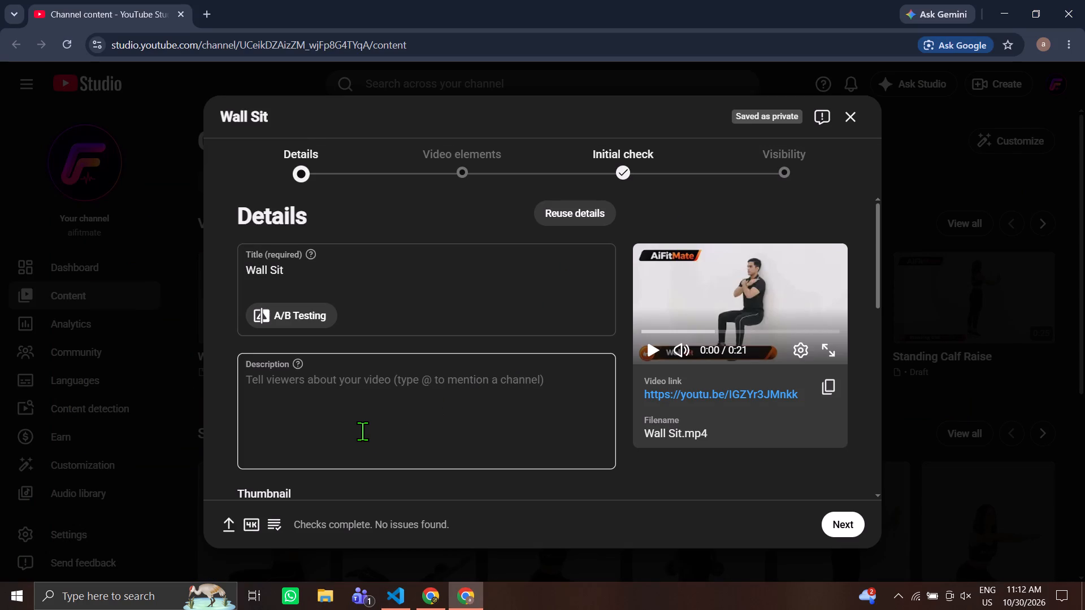
pyautogui.click(383, 421)
pyautogui.hotkey('ctrl', 'v')
pyautogui.click(433, 276)
pyautogui.hotkey('ctrl', 'a')
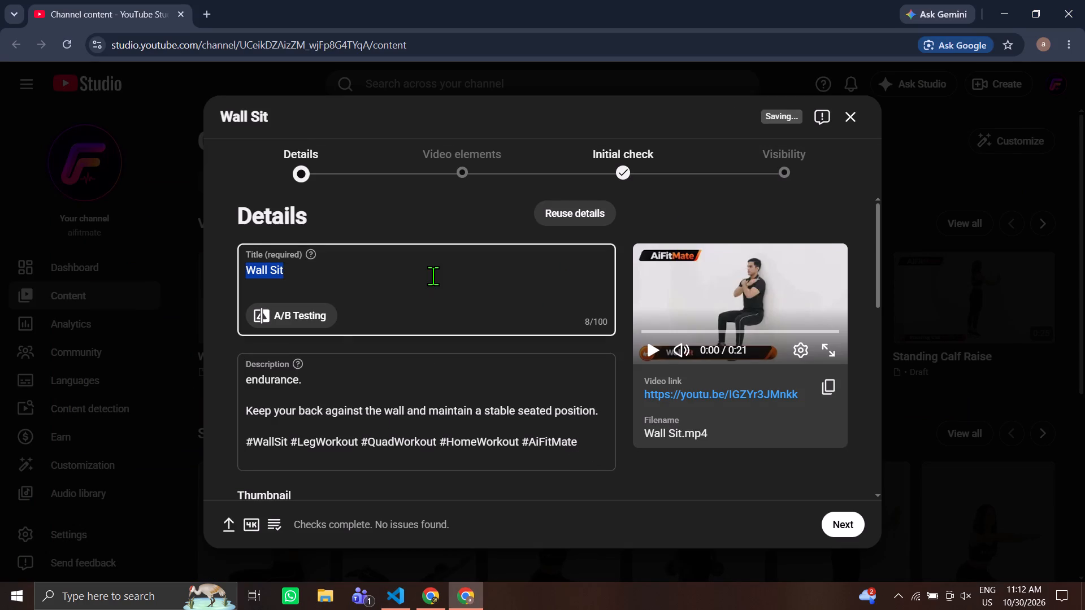
pyautogui.press('super+v')
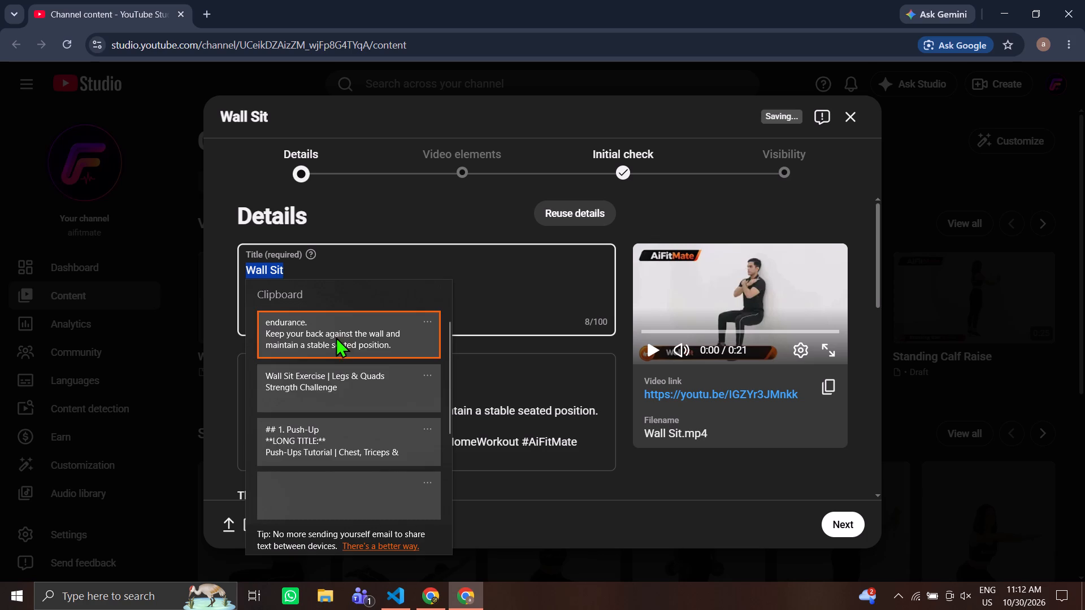
pyautogui.click(328, 389)
pyautogui.hotkey('ctrl', 'v')
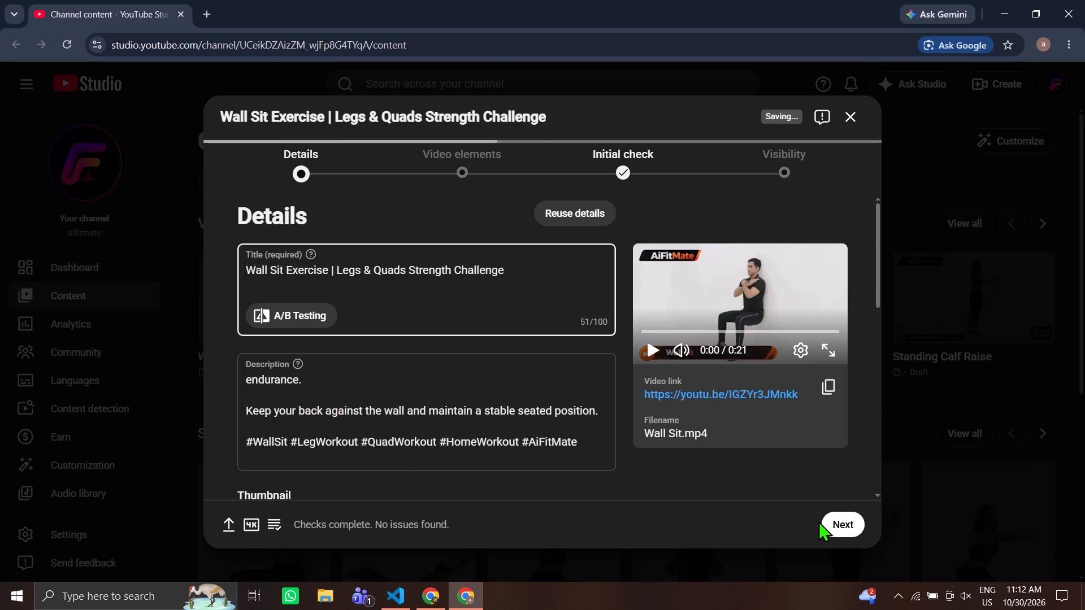
# Advance through the remaining stages without adding elements and publish the Wall Sit long video as Public.
pyautogui.click(839, 524)
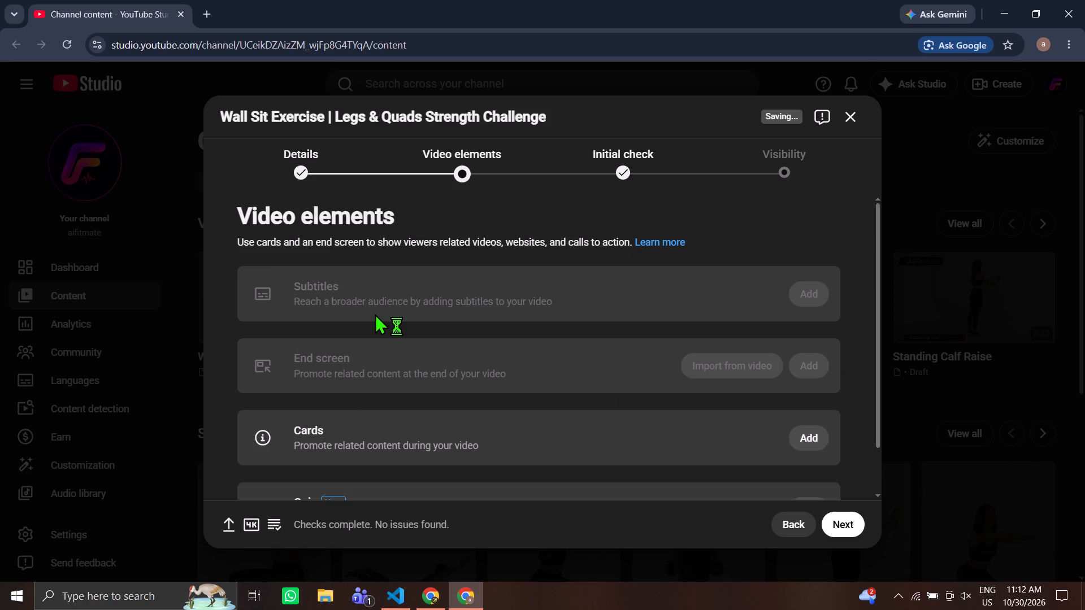
pyautogui.tripleClick(832, 517)
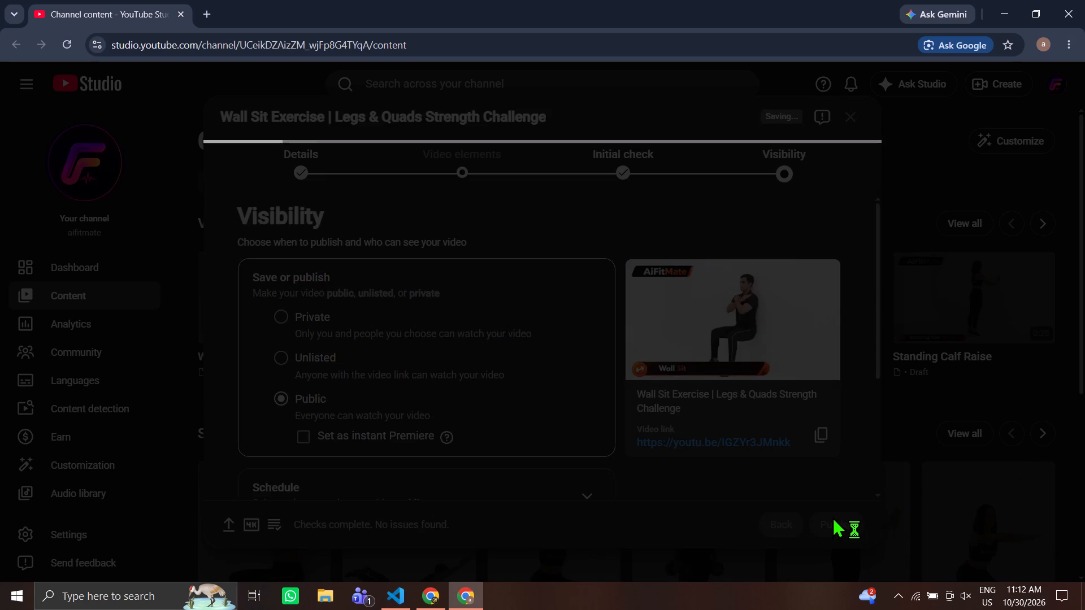
# In Untitled-1, cut the long title and long description lines from the Wall Sit entry, leaving its Shorts text.
pyautogui.hotkey('alt', 'Tab')
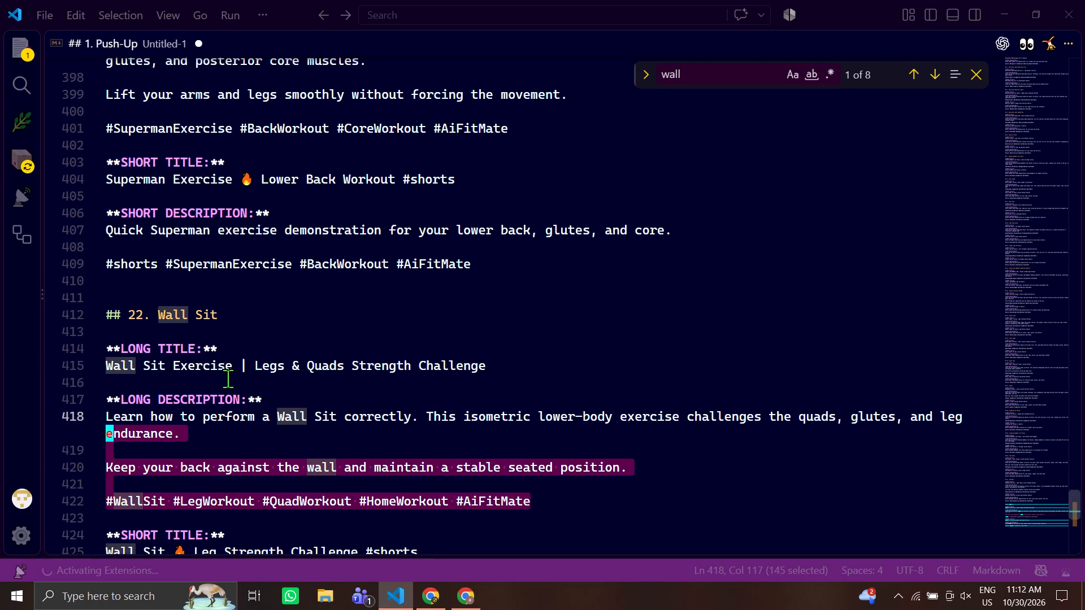
pyautogui.keyDown('shift'); pyautogui.click(232, 332); pyautogui.keyUp('shift')
pyautogui.hotkey('ctrl', 'x')
pyautogui.hotkey('ctrl', 'x')
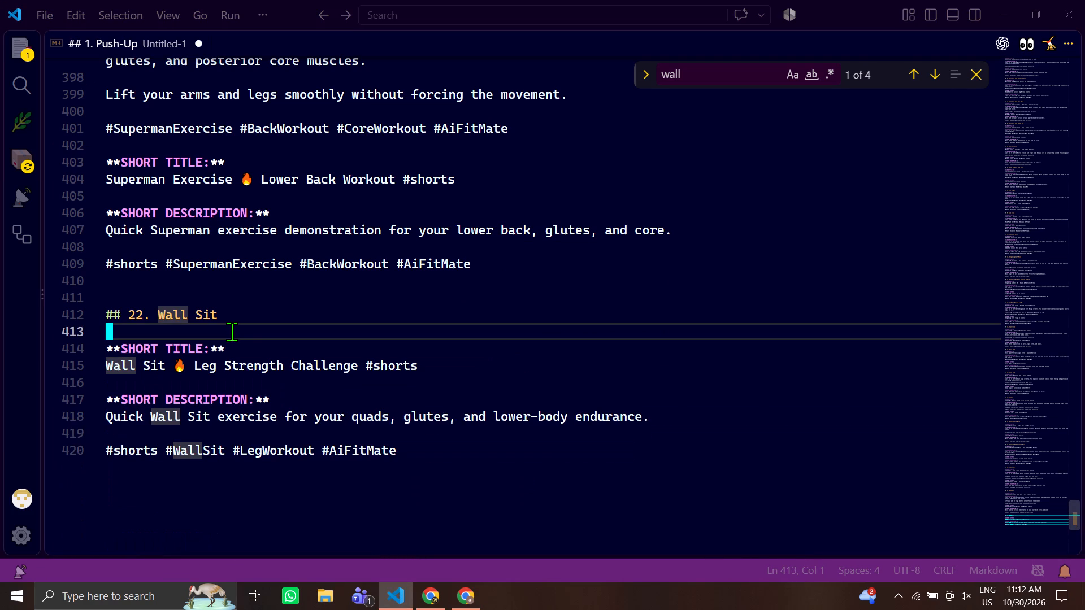
# Copy the short title line "Wall Sit 🔥 Leg Strength Challenge #shorts", and separately the Wall Sit short description with its hashtags.
pyautogui.click(310, 363)
pyautogui.hotkey('ctrl', 'c')
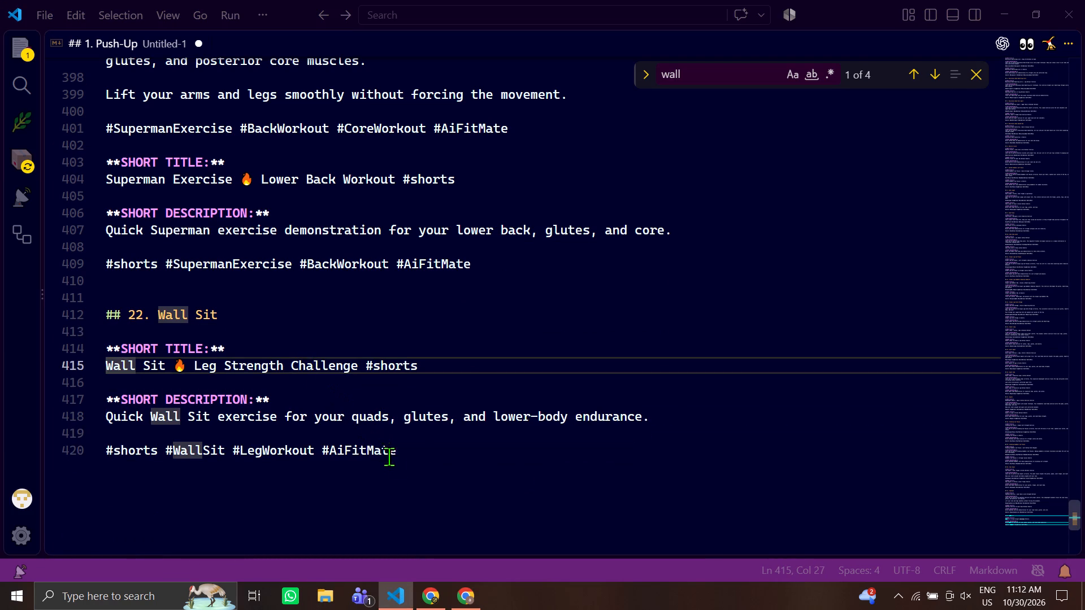
pyautogui.moveTo(409, 452); pyautogui.dragTo(15, 409)
pyautogui.hotkey('ctrl', 'c')
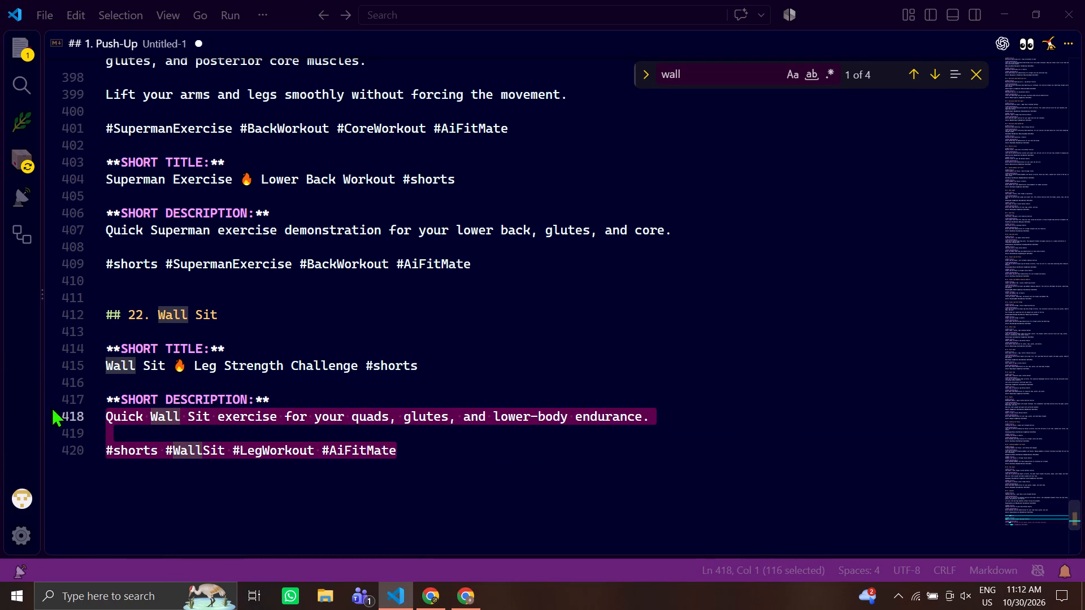
# In the Wall Sit 2 Shorts draft, paste the short description and set the title to "Wall Sit 🔥 Leg Strength Challenge #shorts".
pyautogui.hotkey('alt', 'Tab')
pyautogui.click(688, 507)
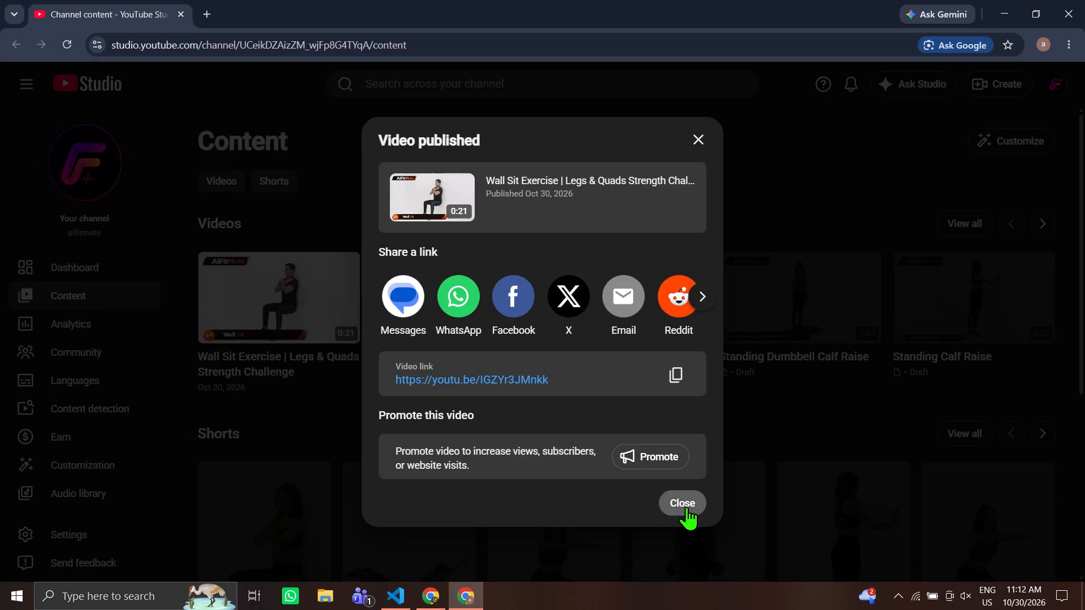
pyautogui.click(310, 508)
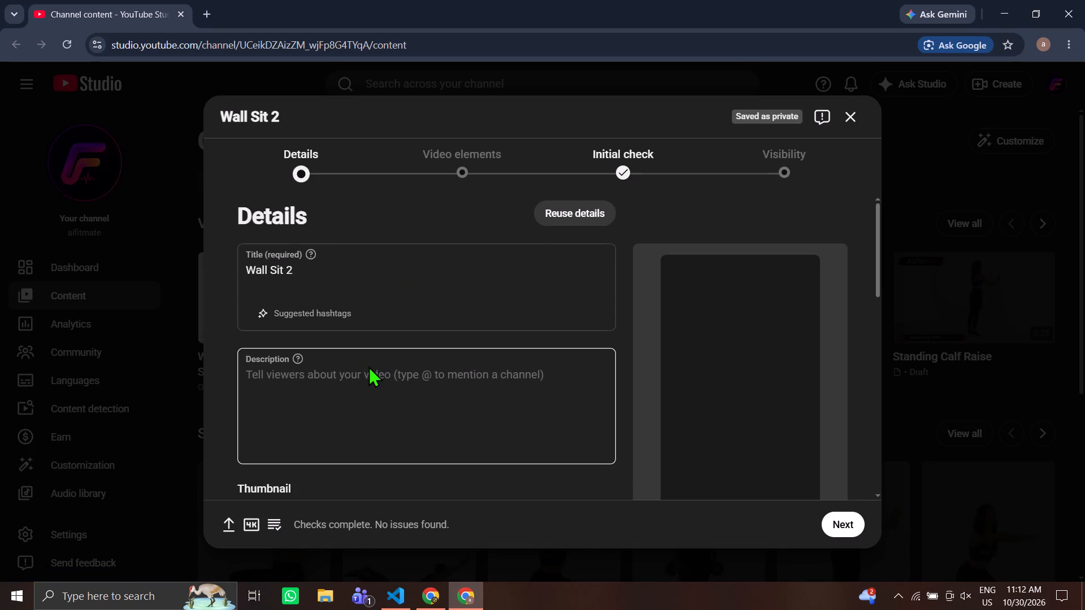
pyautogui.click(370, 366)
pyautogui.keyDown('ctrl'); pyautogui.click(386, 397); pyautogui.keyUp('ctrl')
pyautogui.hotkey('ctrl', 'v')
pyautogui.click(392, 270)
pyautogui.hotkey('ctrl', 'a')
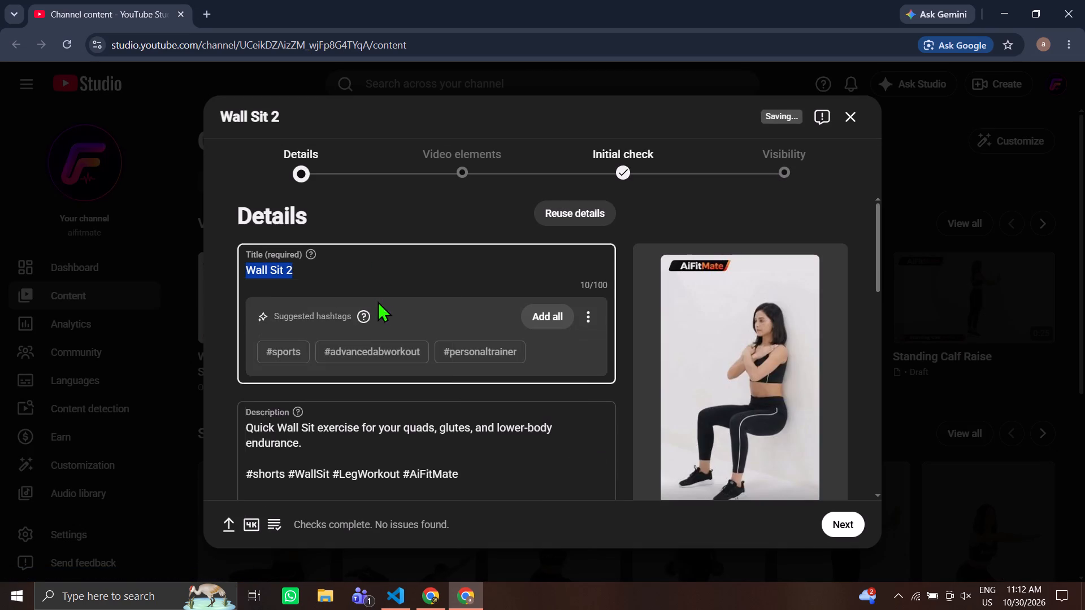
pyautogui.press('super+v')
pyautogui.click(337, 377)
pyautogui.hotkey('ctrl', 'v')
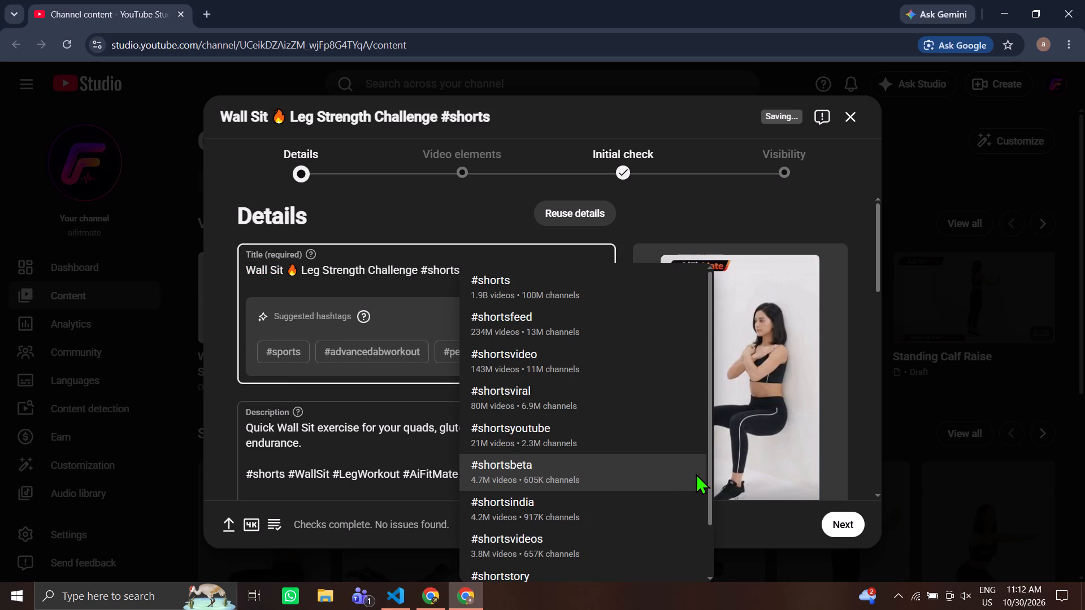
# Advance through the remaining stages without adding elements and publish the Wall Sit Short.
pyautogui.tripleClick(836, 525)
pyautogui.click(836, 525)
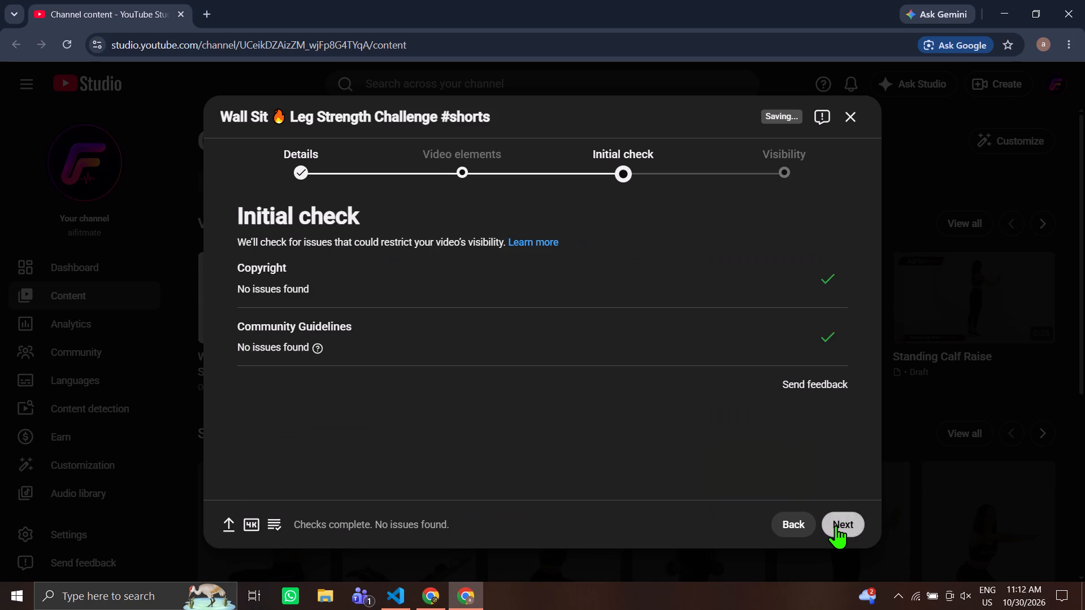
# In Untitled-1, cut the remaining "22. Wall Sit" entry and the blank line left above it.
pyautogui.hotkey('alt', 'Tab')
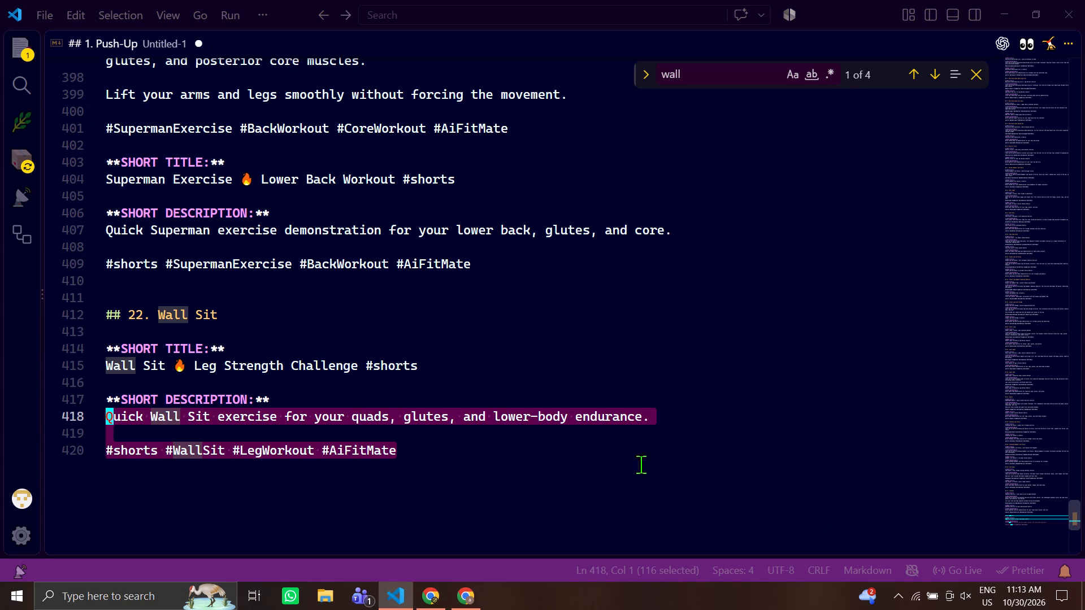
pyautogui.keyDown('shift'); pyautogui.click(116, 287); pyautogui.keyUp('shift')
pyautogui.hotkey('ctrl', 'x')
pyautogui.hotkey('ctrl', 'x')
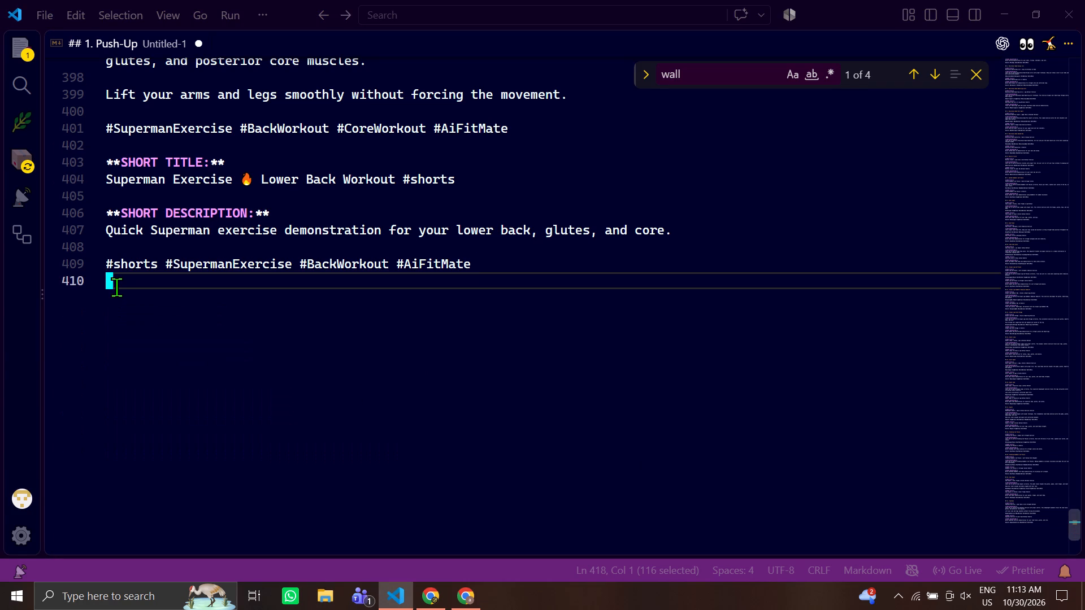
# Copy the long title line "Superman Exercise | Lower Back & Core Strength Workout", and separately the Superman long description with its hashtags.
pyautogui.press('Up')
pyautogui.press('Up')
pyautogui.press('Up')
pyautogui.press('Up')
pyautogui.press('Up')
pyautogui.press('Up')
pyautogui.press('Up')
pyautogui.press('Up')
pyautogui.press('Up')
pyautogui.press('Up')
pyautogui.press('Up')
pyautogui.press('Up')
pyautogui.press('Up')
pyautogui.press('Up')
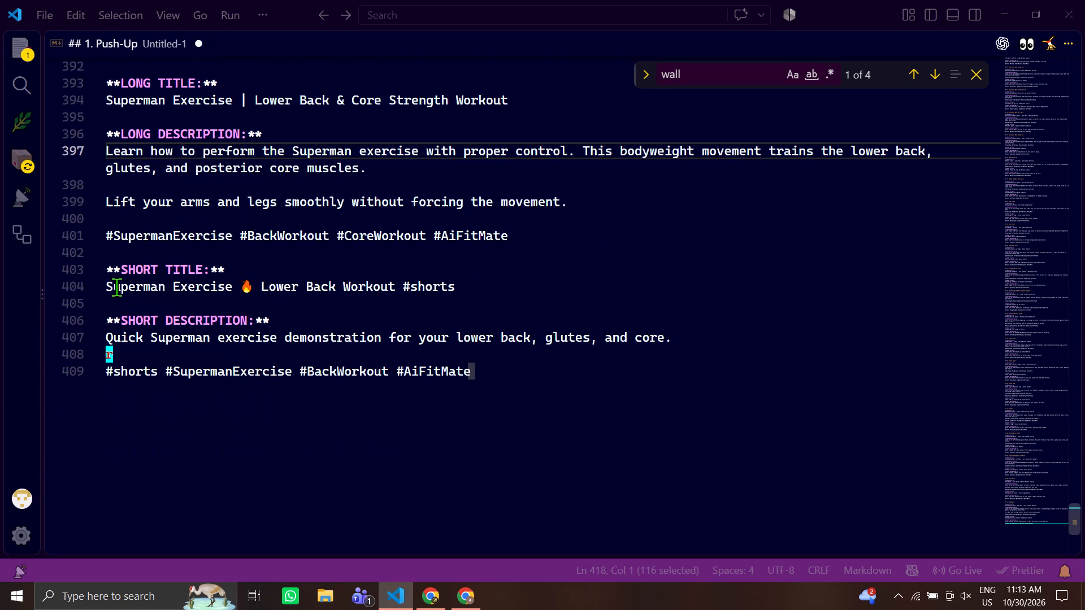
pyautogui.press('Up')
pyautogui.press('Up')
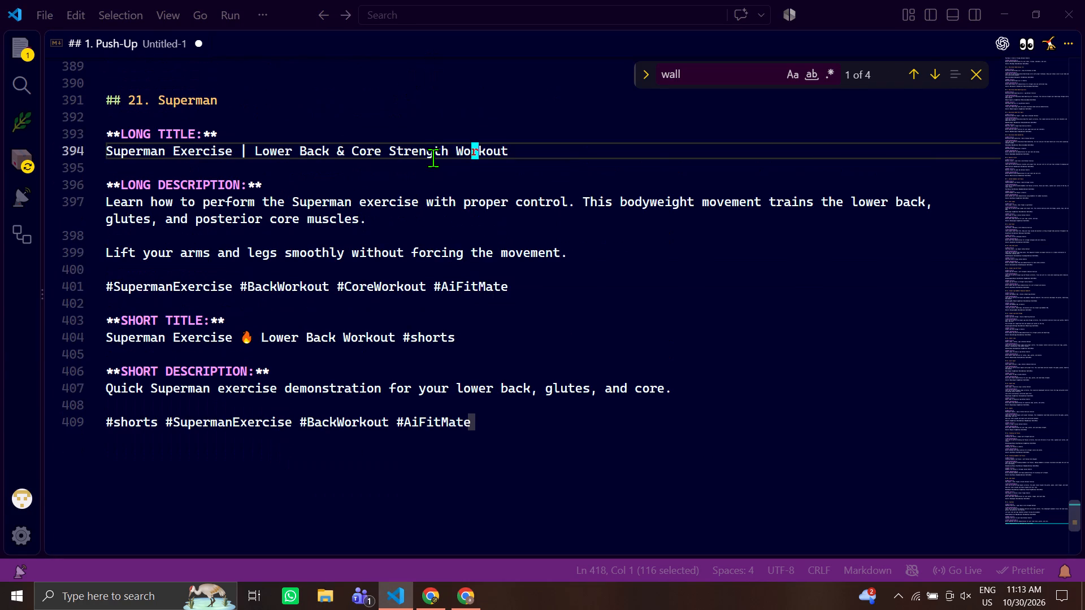
pyautogui.hotkey('ctrl', 'c')
pyautogui.moveTo(526, 286); pyautogui.dragTo(81, 199)
pyautogui.hotkey('ctrl', 'c')
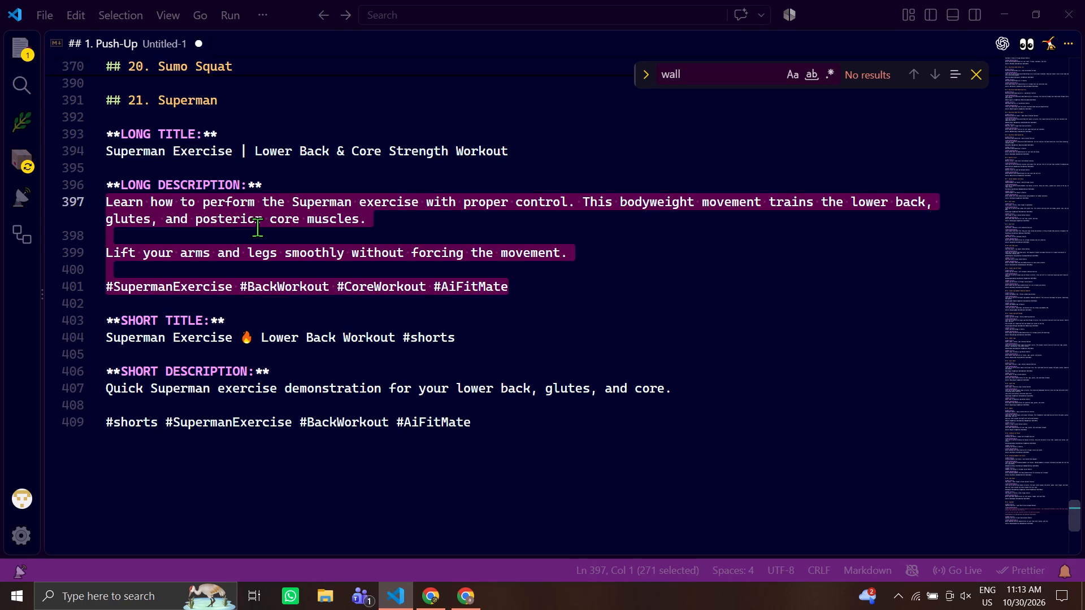
# Paste the long description into the Superman video draft and set its title to "Superman Exercise | Lower Back & Core Strength Workout".
pyautogui.hotkey('alt', 'Tab')
pyautogui.click(672, 509)
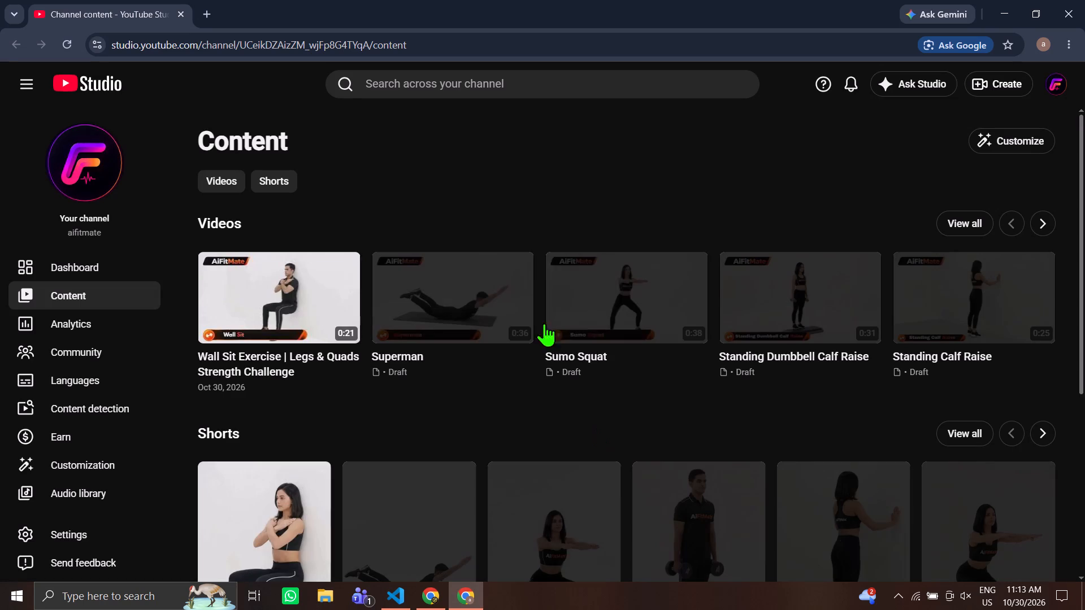
pyautogui.click(489, 273)
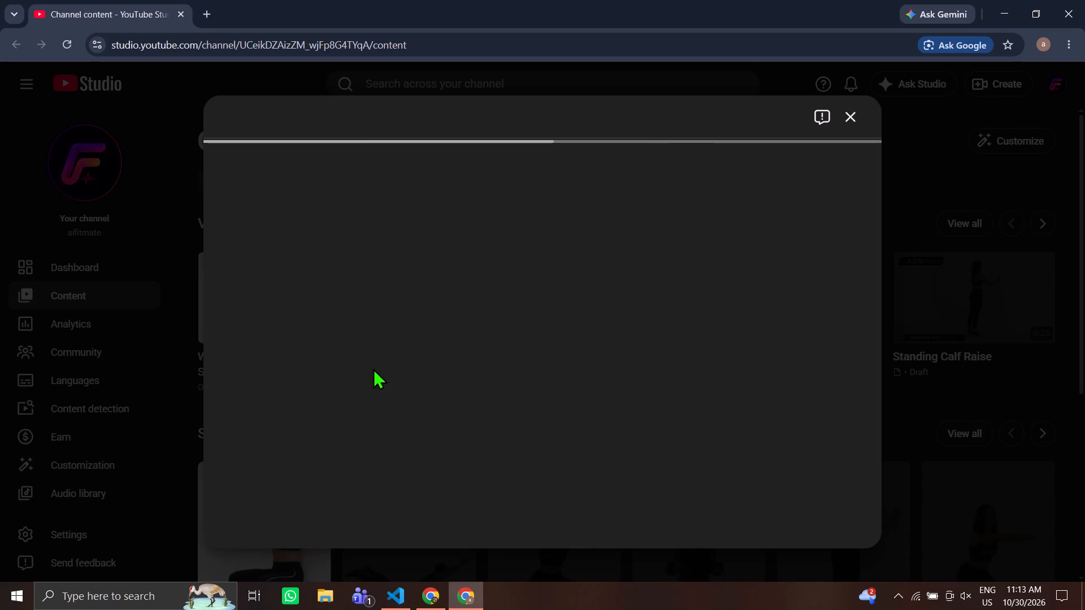
pyautogui.click(366, 399)
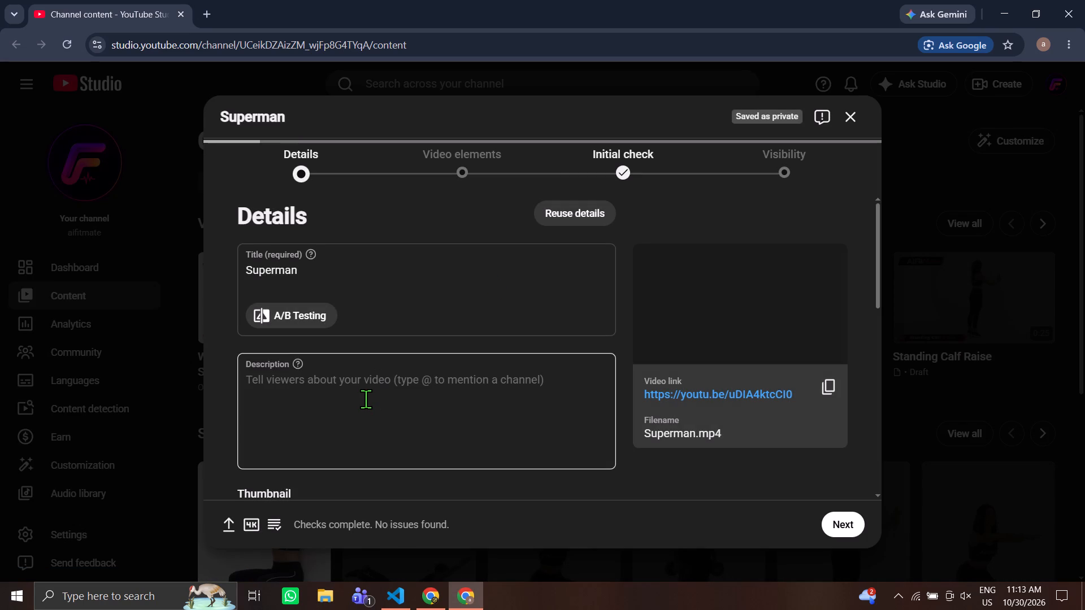
pyautogui.hotkey('ctrl', 'v')
pyautogui.click(445, 263)
pyautogui.hotkey('ctrl', 'a')
pyautogui.press('super+v')
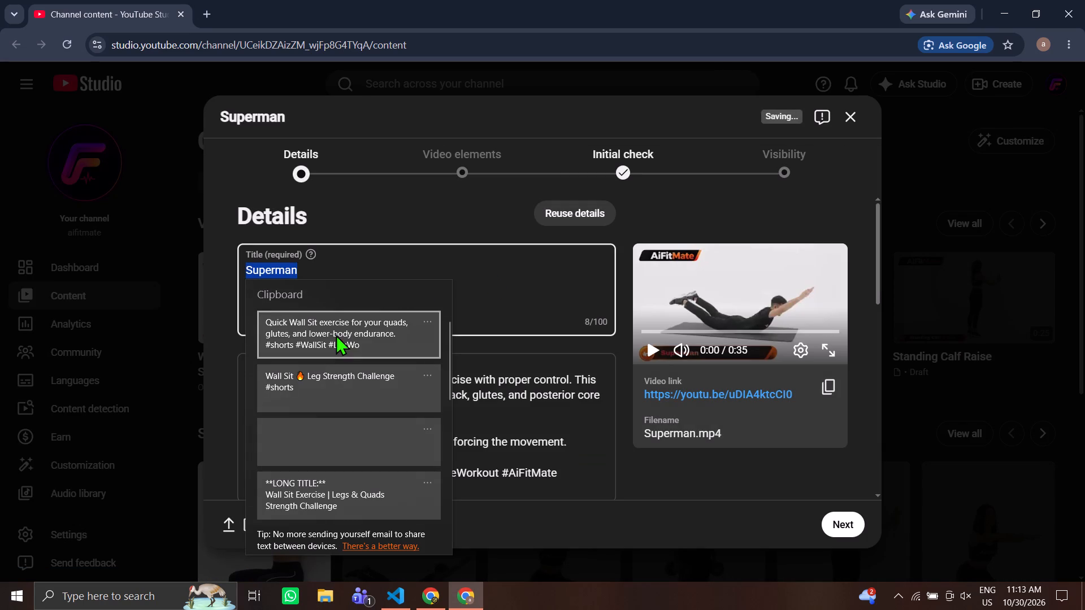
pyautogui.click(306, 382)
pyautogui.hotkey('ctrl', 'v')
pyautogui.hotkey('ctrl', 'a')
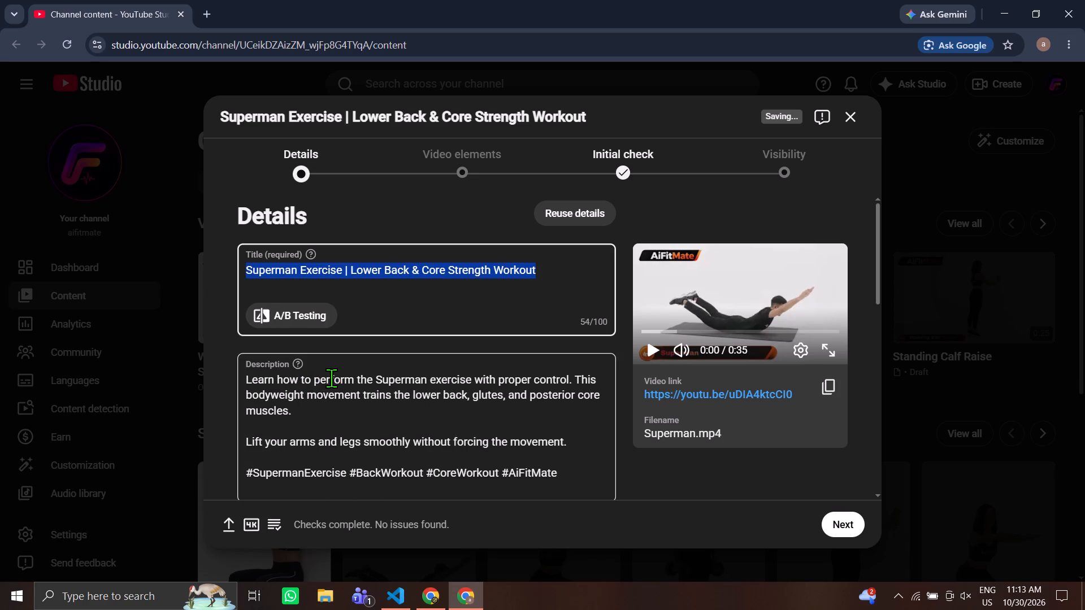
pyautogui.press('super+v')
pyautogui.click(346, 390)
pyautogui.hotkey('ctrl', 'v')
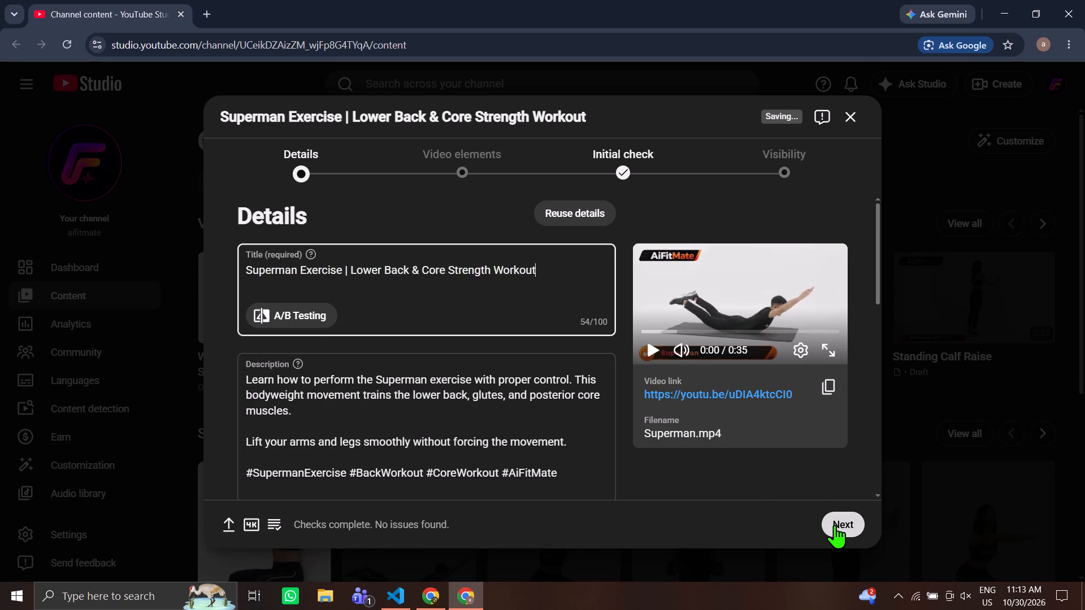
# Set the Superman video's thumbnail to the first suggested frame from the video.
pyautogui.click(881, 435)
pyautogui.click(881, 435)
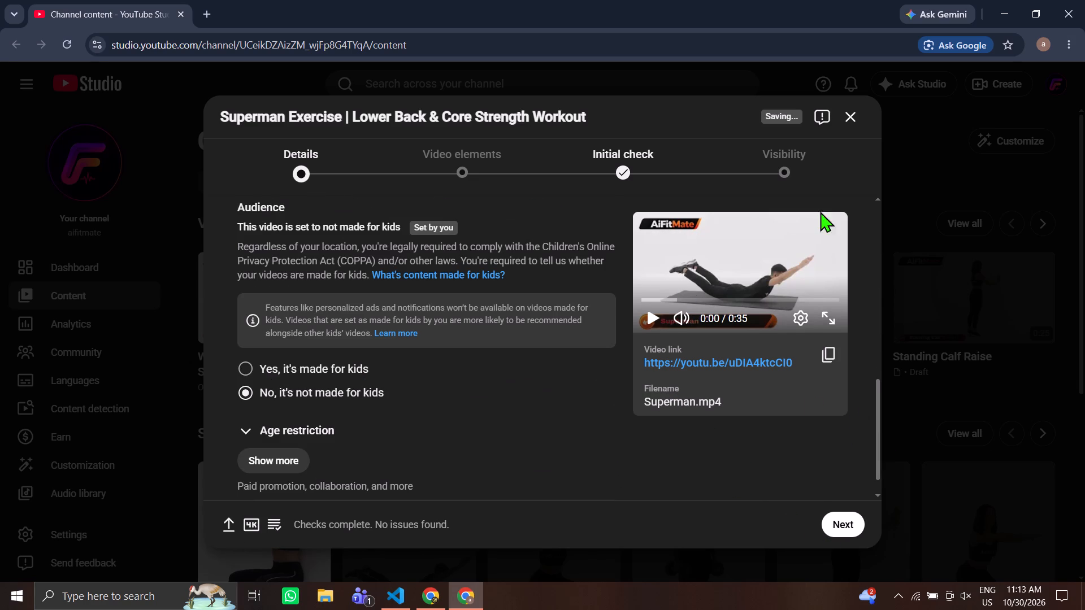
pyautogui.click(881, 288)
pyautogui.click(414, 328)
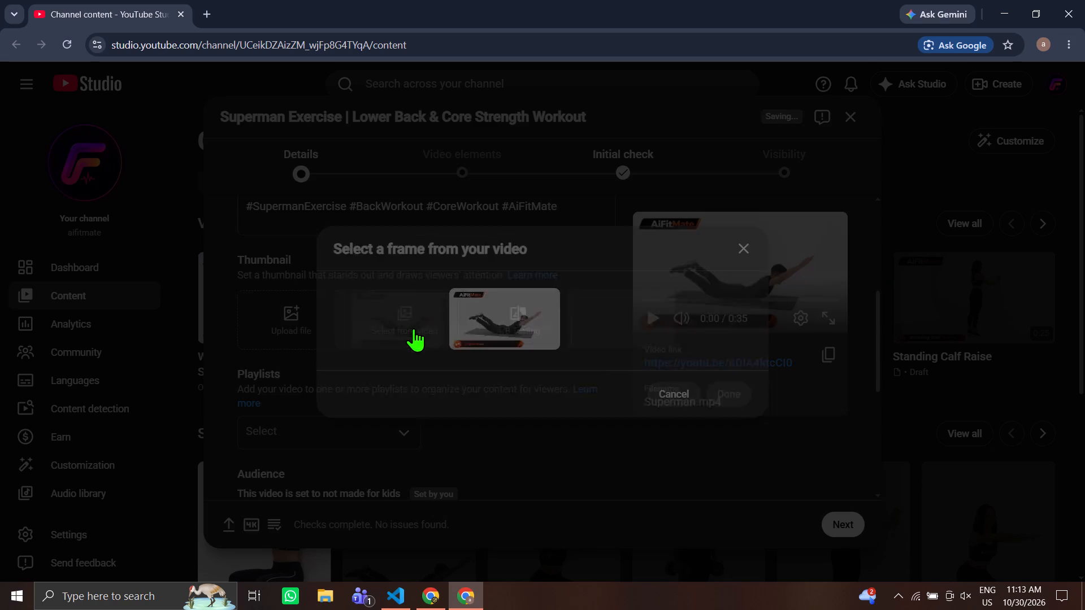
pyautogui.click(414, 328)
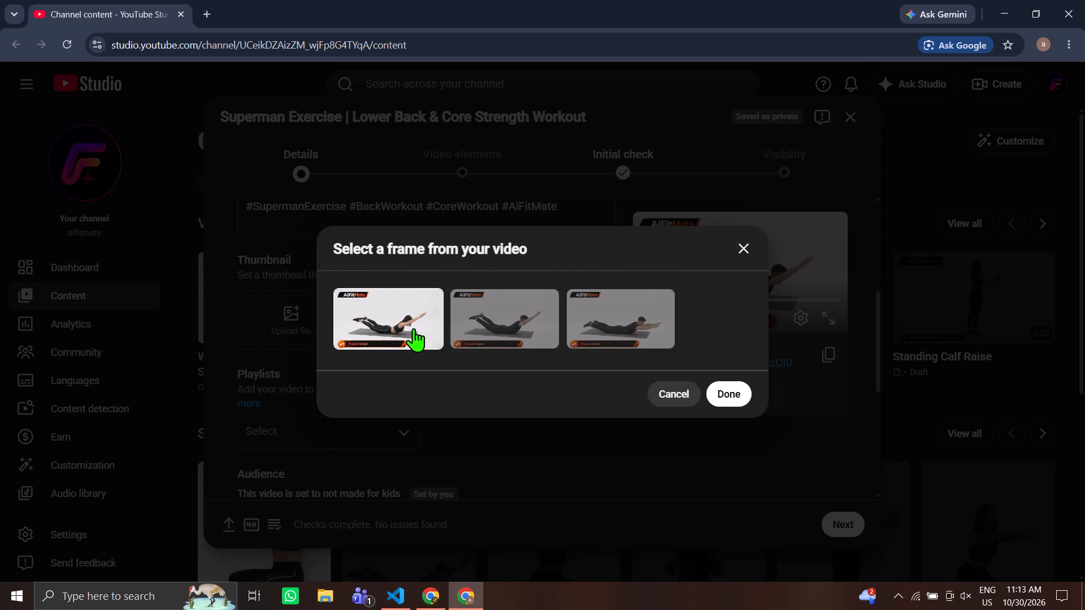
pyautogui.click(730, 388)
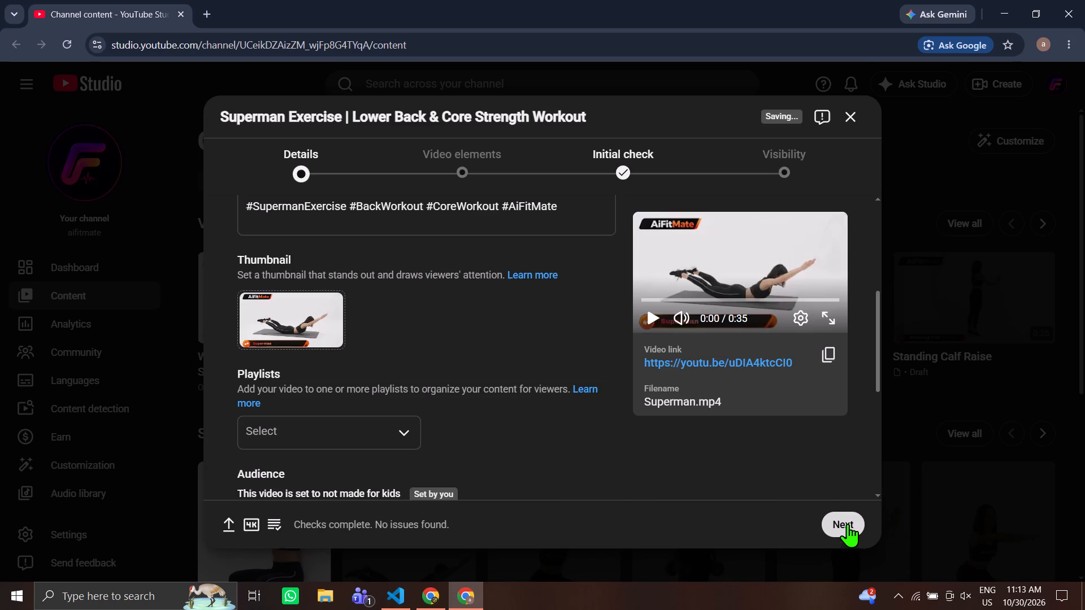
# Advance through the remaining stages without adding elements and publish the Superman long video as Public.
pyautogui.click(851, 530)
pyautogui.tripleClick(851, 530)
# In Untitled-1, copy the short title line "Superman Exercise 🔥 Lower Back Workout #shorts", and separately the Superman short description with its hashtags.
pyautogui.hotkey('alt', 'Tab')
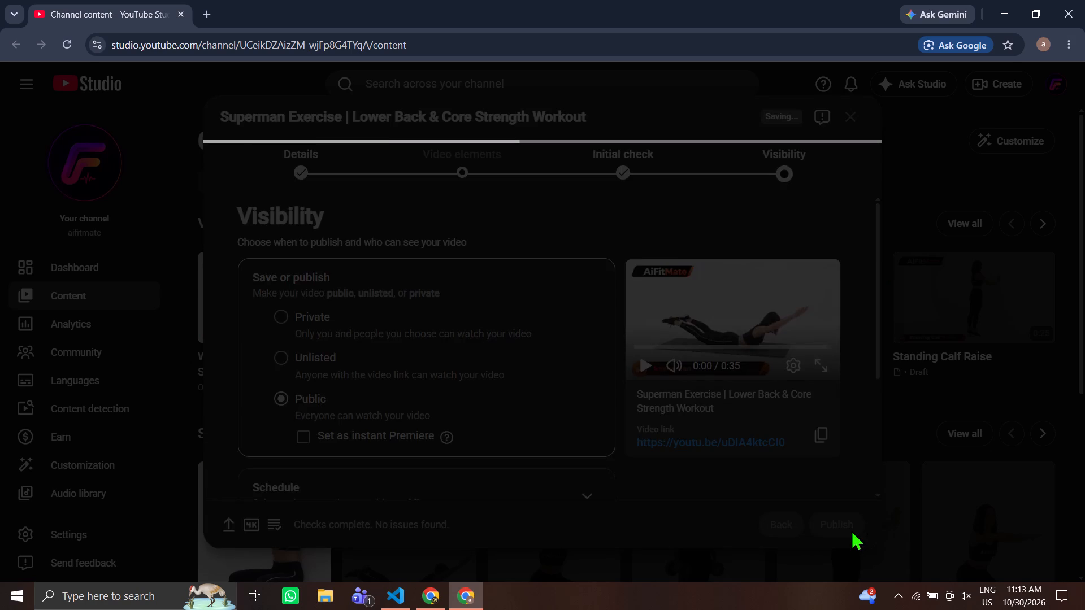
pyautogui.click(348, 340)
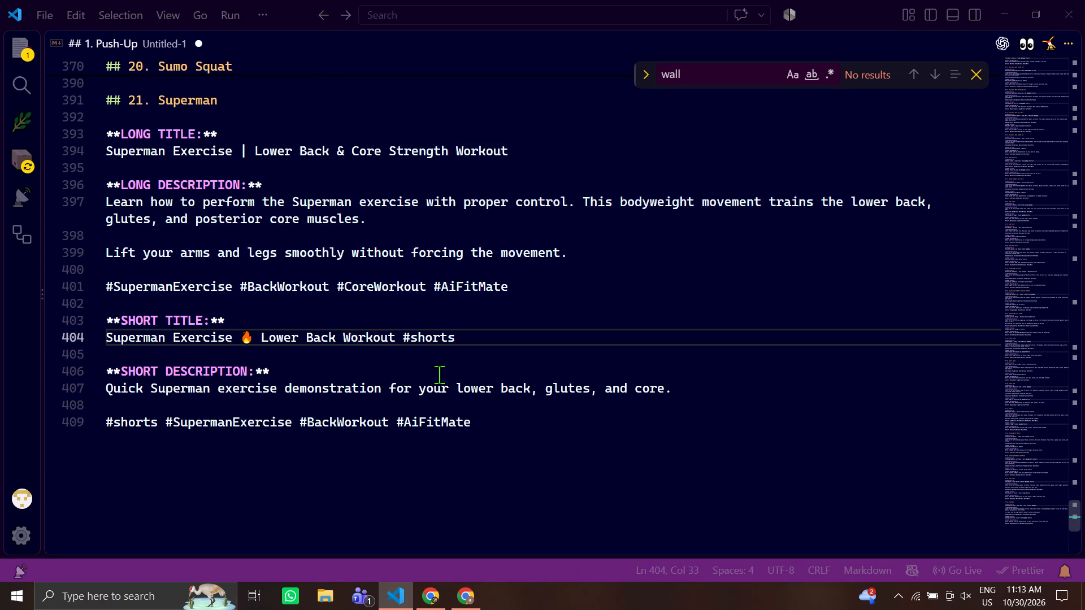
pyautogui.hotkey('ctrl', 'c')
pyautogui.moveTo(487, 425); pyautogui.dragTo(7, 383)
pyautogui.hotkey('ctrl', 'c')
# In the Superman 2 Shorts draft, paste the short description and set the title to "Superman Exercise 🔥 Lower Back Workout #shorts".
pyautogui.hotkey('alt', 'Tab')
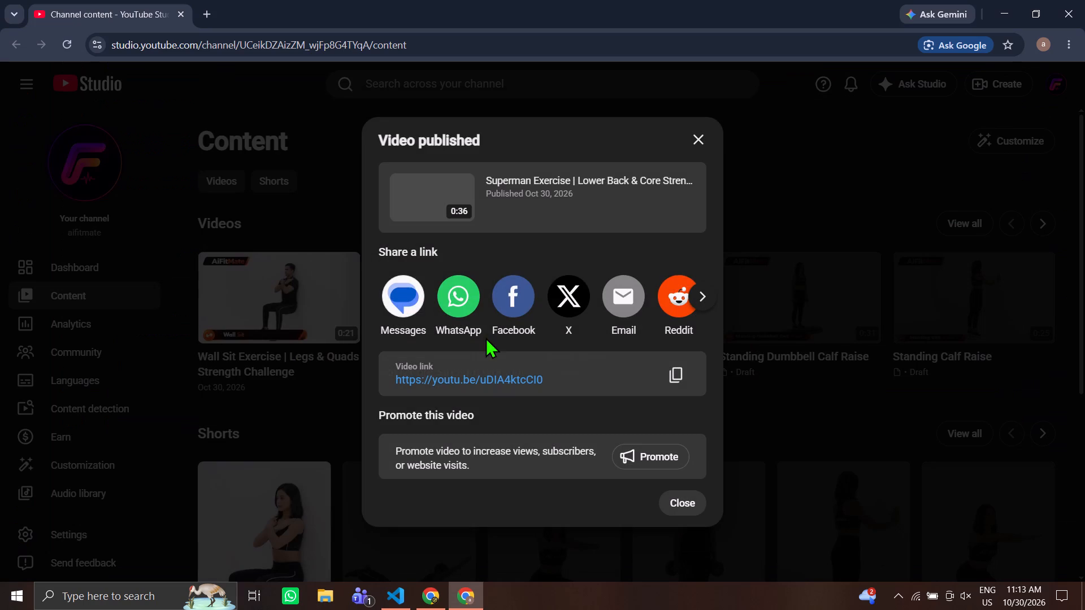
pyautogui.click(680, 497)
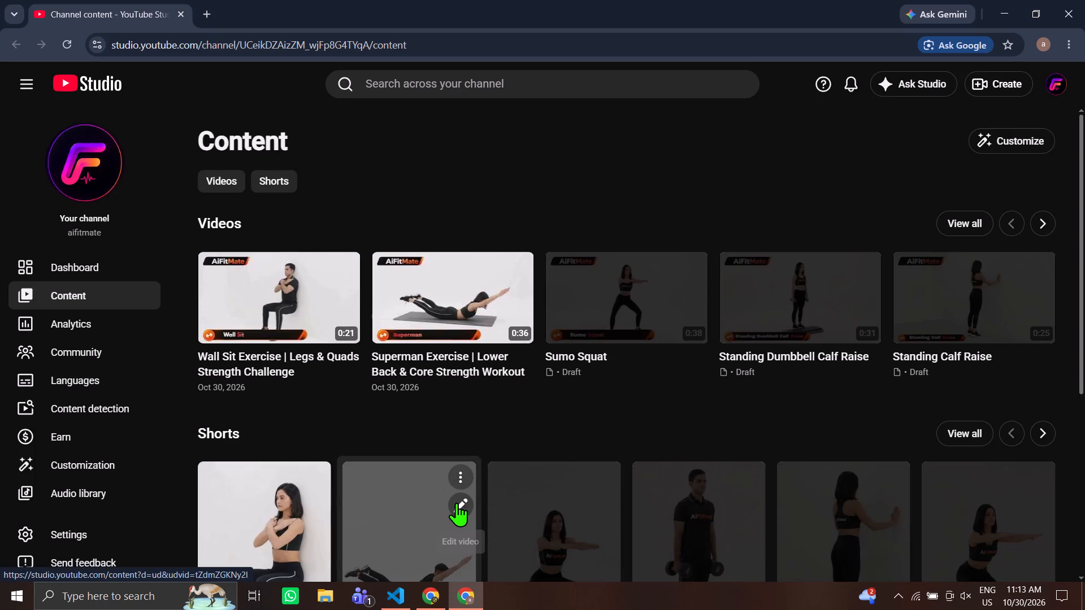
pyautogui.click(457, 507)
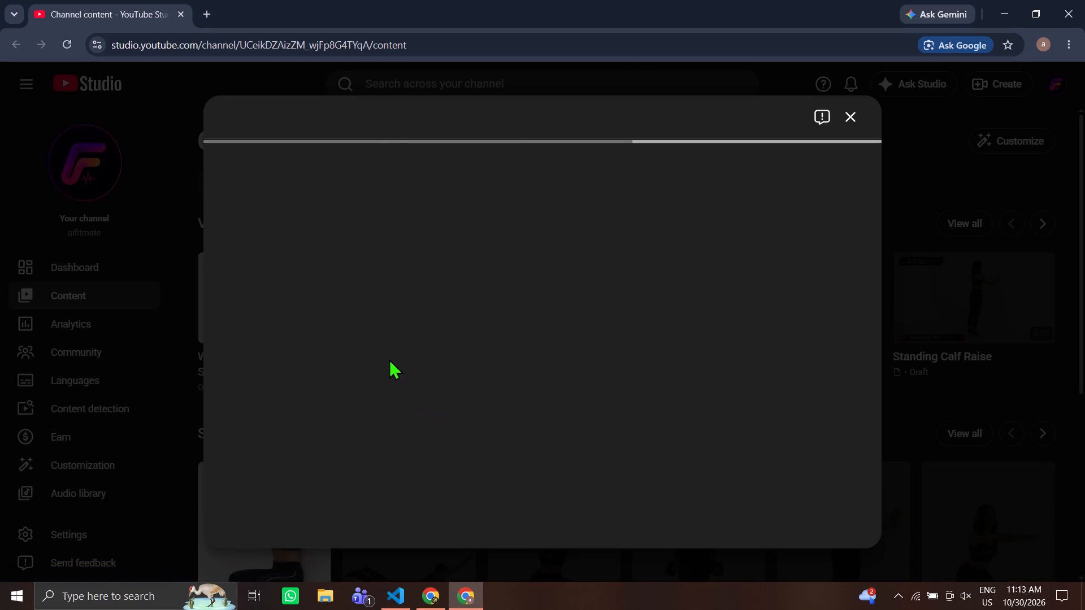
pyautogui.click(401, 395)
pyautogui.hotkey('ctrl', 'v')
pyautogui.click(419, 242)
pyautogui.click(432, 259)
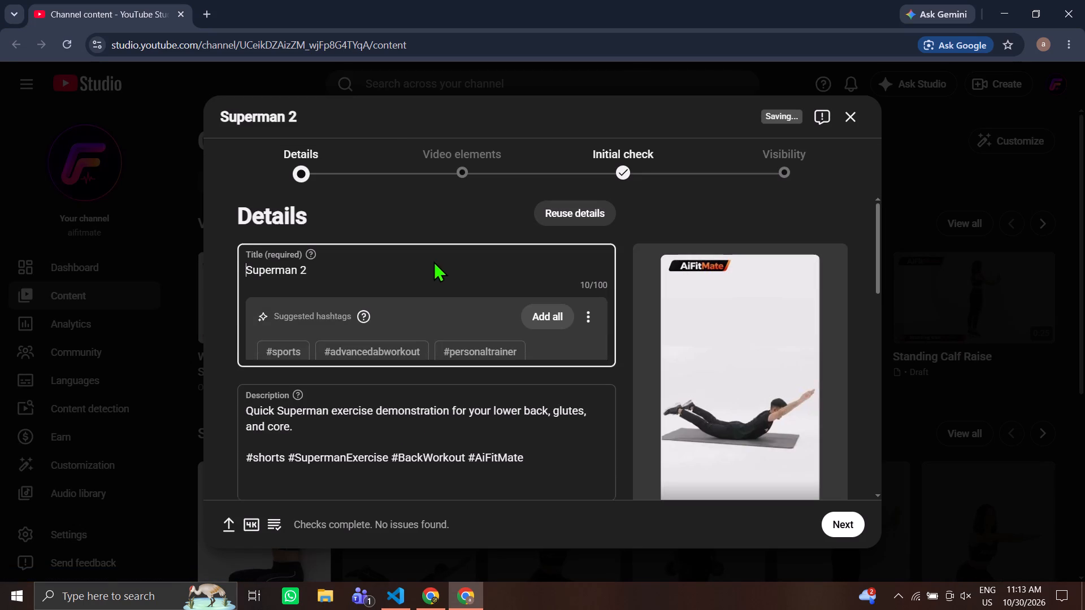
pyautogui.hotkey('ctrl', 'a')
pyautogui.press('super+v')
pyautogui.click(359, 389)
pyautogui.hotkey('ctrl', 'v')
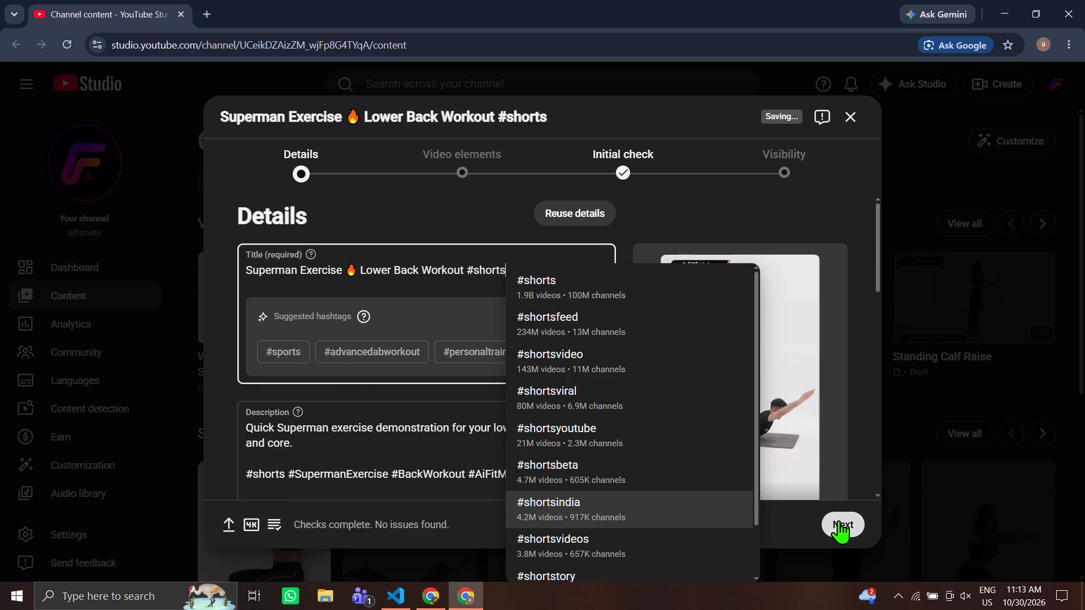
# Advance through the remaining stages without adding elements and publish the Superman Short.
pyautogui.tripleClick(839, 520)
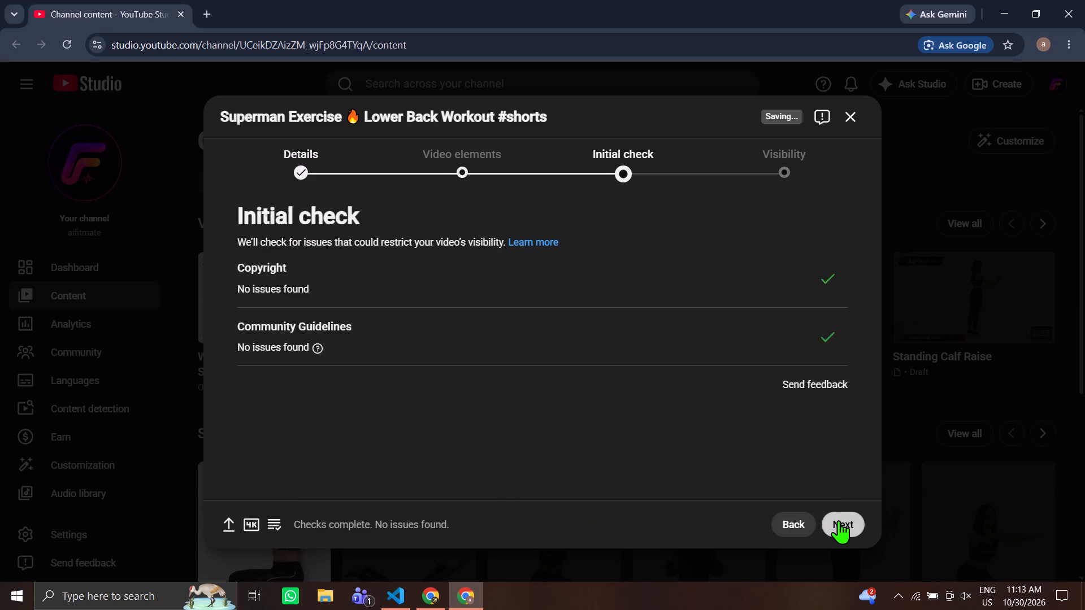
pyautogui.click(839, 520)
# In Untitled-1, cut the whole "21. Superman" entry and the blank lines left at the end.
pyautogui.hotkey('alt', 'Tab')
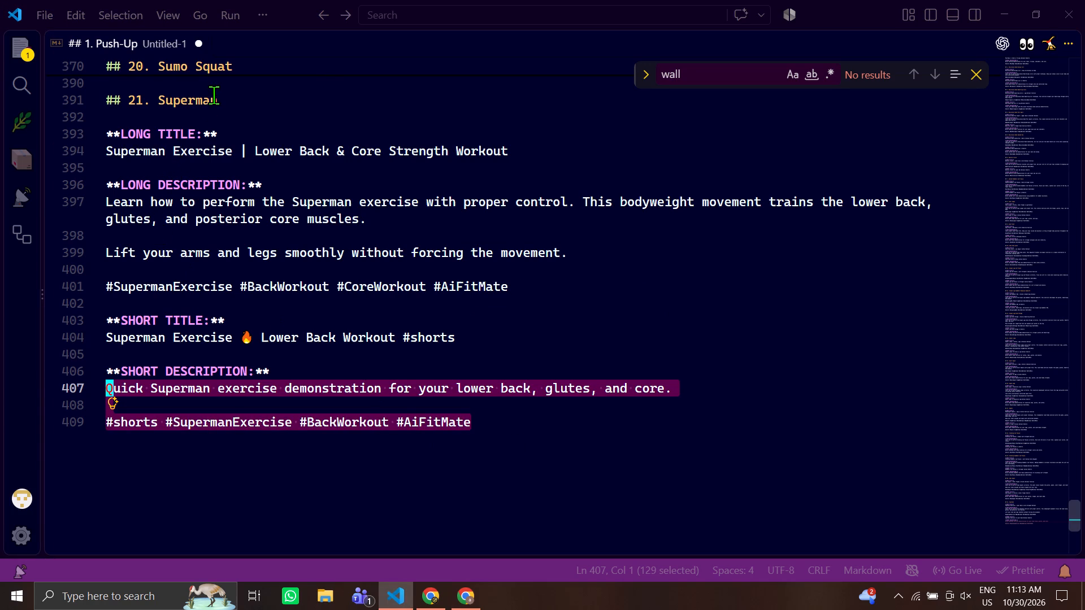
pyautogui.keyDown('shift'); pyautogui.click(207, 85); pyautogui.keyUp('shift')
pyautogui.hotkey('ctrl', 'x')
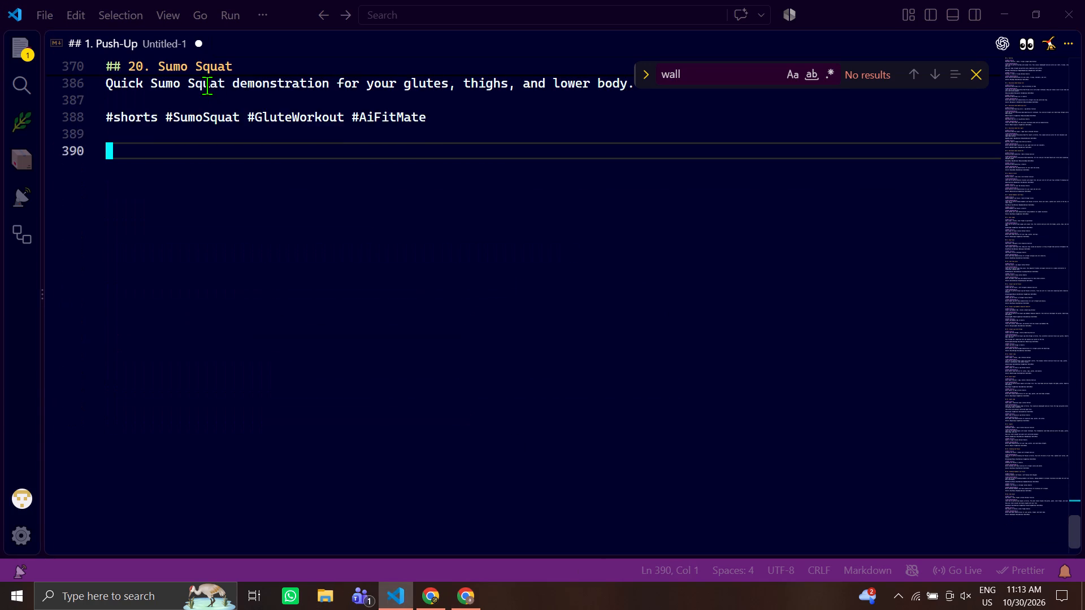
pyautogui.hotkey('ctrl', 'x')
pyautogui.hotkey('ctrl', 'x')
# Copy the long title line "Sumo Squat | Inner Thighs & Glutes Workout Tutorial", and separately the Sumo Squat long description with its hashtags.
pyautogui.press('Up')
pyautogui.press('Up')
pyautogui.press('Up')
pyautogui.press('Up')
pyautogui.press('Up')
pyautogui.press('Up')
pyautogui.press('Up')
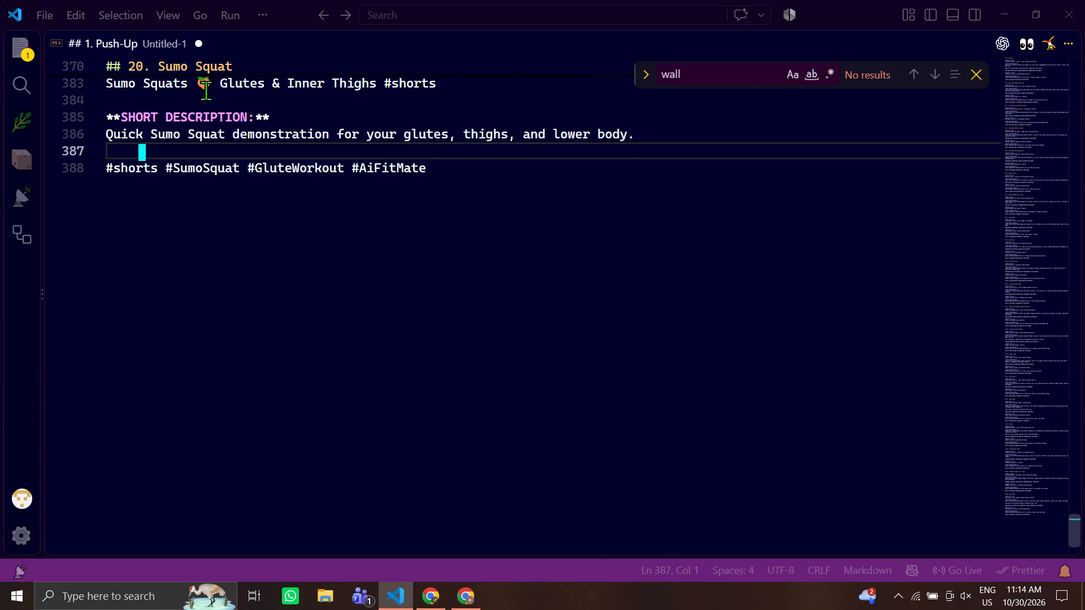
pyautogui.press('Up')
pyautogui.press('Up')
pyautogui.press('Up')
pyautogui.press('Up')
pyautogui.press('Up')
pyautogui.press('Up')
pyautogui.press('Up')
pyautogui.press('Up')
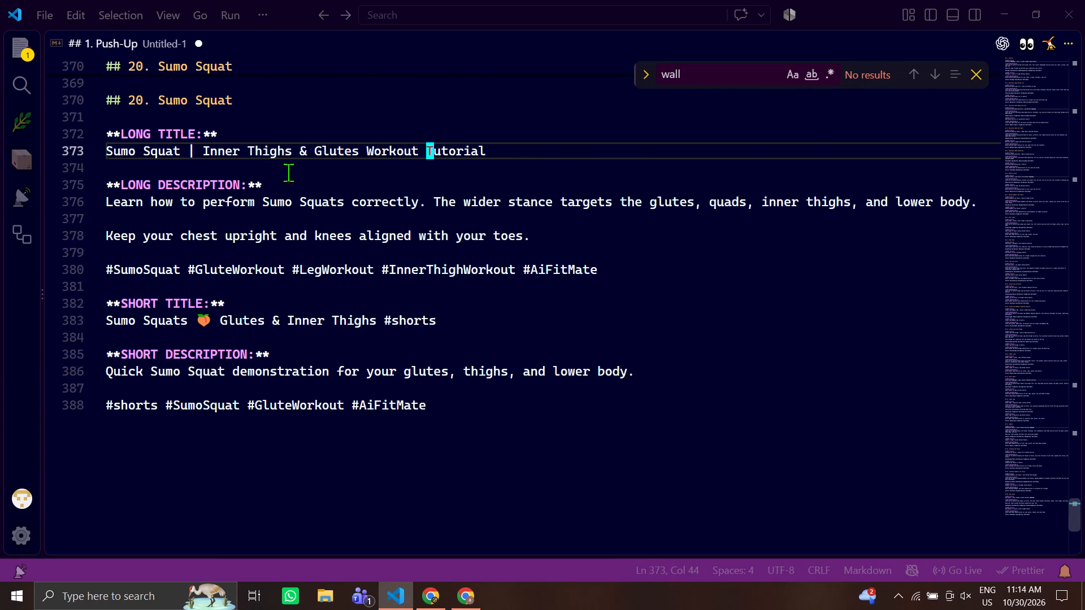
pyautogui.press('Up')
pyautogui.press('Up')
pyautogui.click(386, 184)
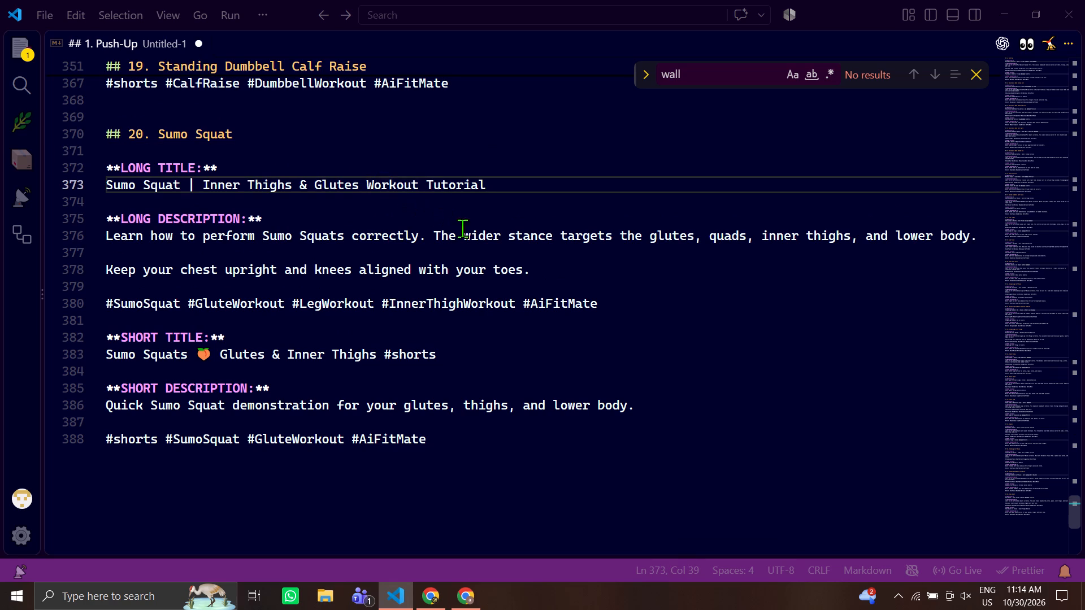
pyautogui.hotkey('ctrl', 'c')
pyautogui.hotkey('ctrl', 'c')
pyautogui.moveTo(625, 305); pyautogui.dragTo(57, 246)
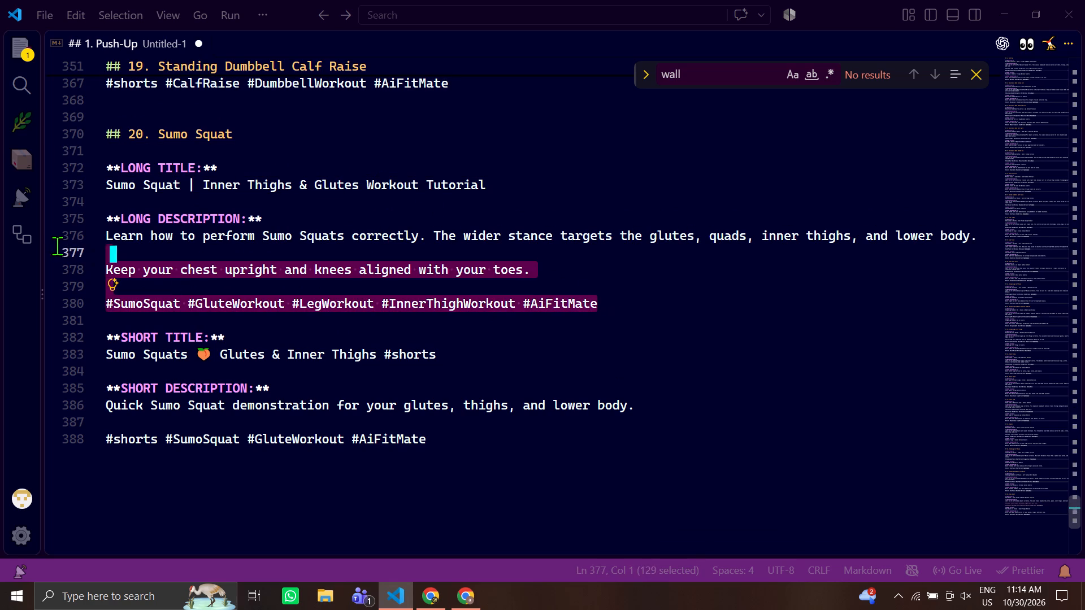
pyautogui.moveTo(57, 246); pyautogui.dragTo(34, 232)
pyautogui.hotkey('ctrl', 'c')
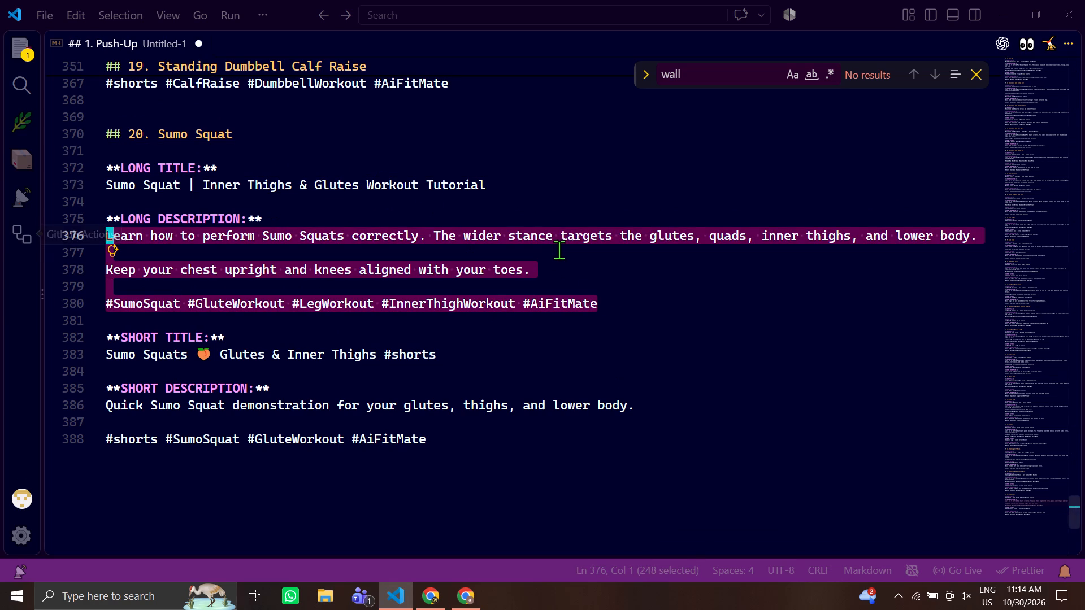
# In YouTube Studio, open the Sumo Squat video draft, paste the long description and set the title to "Sumo Squat | Inner Thighs & Glutes Workout Tutorial".
pyautogui.hotkey('alt', 'Tab')
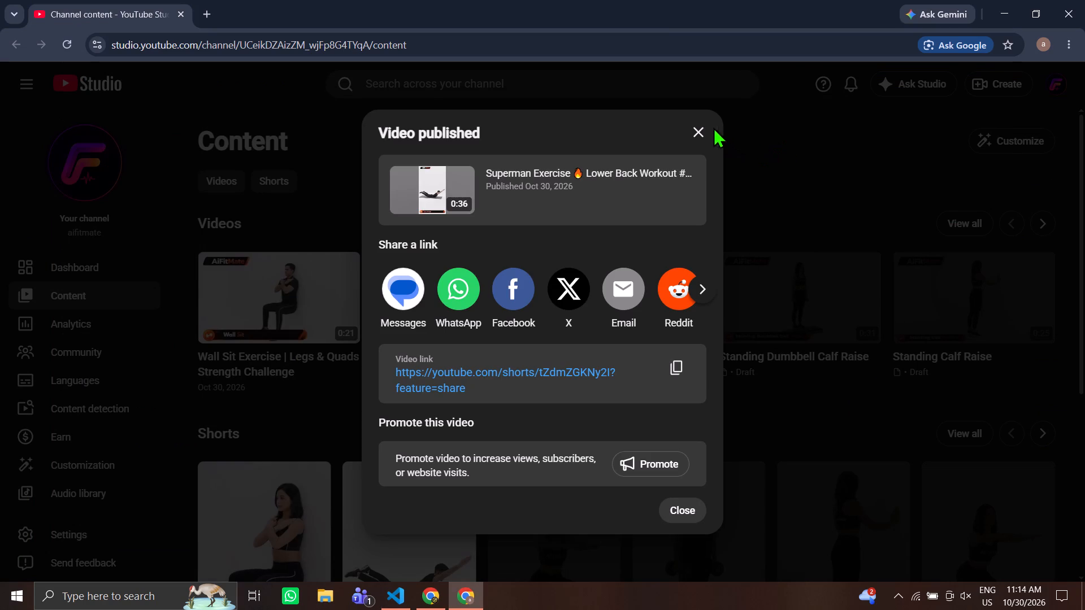
pyautogui.click(692, 112)
pyautogui.click(692, 125)
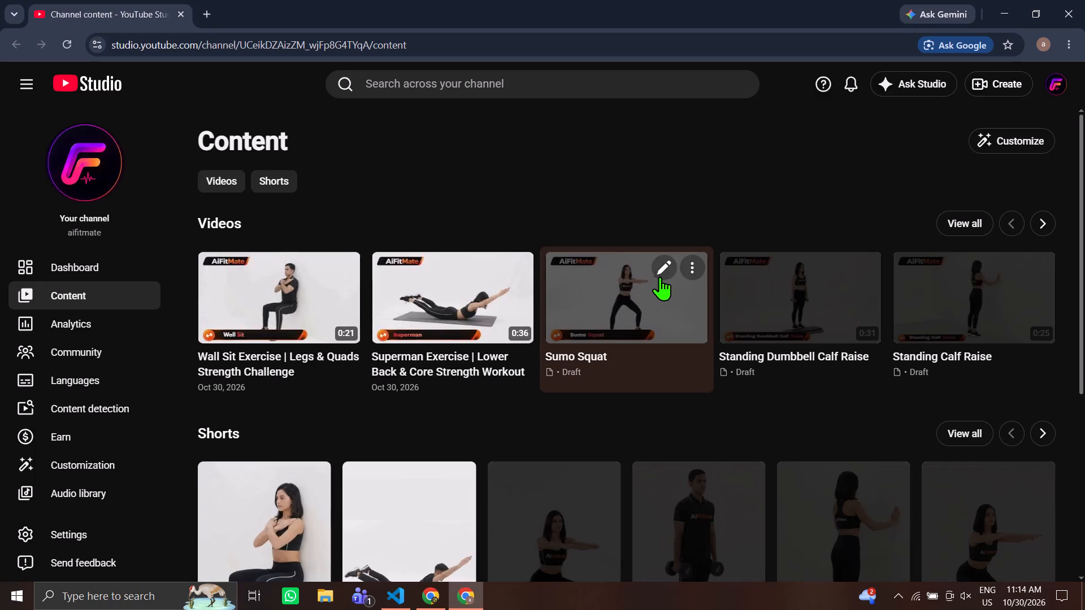
pyautogui.click(662, 274)
pyautogui.hotkey('alt', 'Tab')
pyautogui.hotkey('alt', 'Tab')
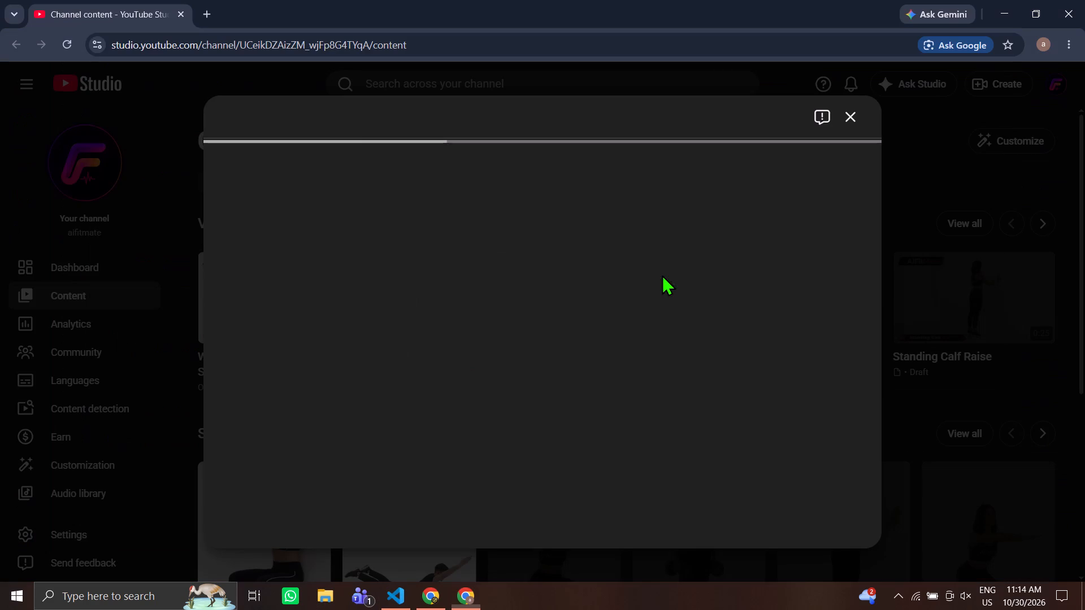
pyautogui.click(416, 426)
pyautogui.hotkey('ctrl', 'v')
pyautogui.click(364, 282)
pyautogui.hotkey('ctrl', 'a')
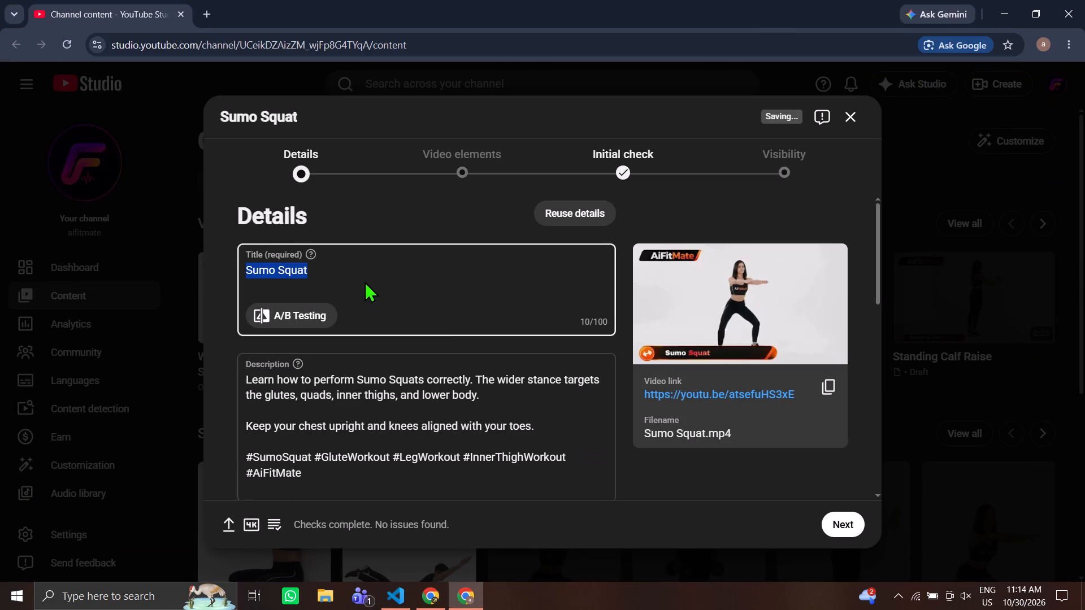
pyautogui.press('super+v')
pyautogui.click(328, 389)
pyautogui.hotkey('ctrl', 'v')
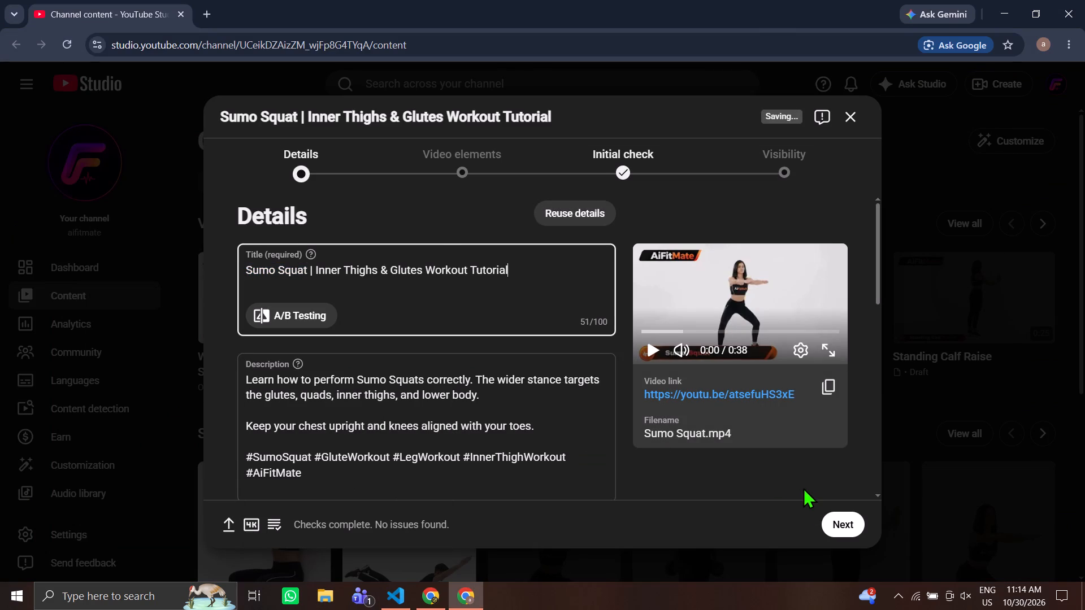
# Advance through the remaining stages without adding elements and publish the Sumo Squat video.
pyautogui.tripleClick(828, 532)
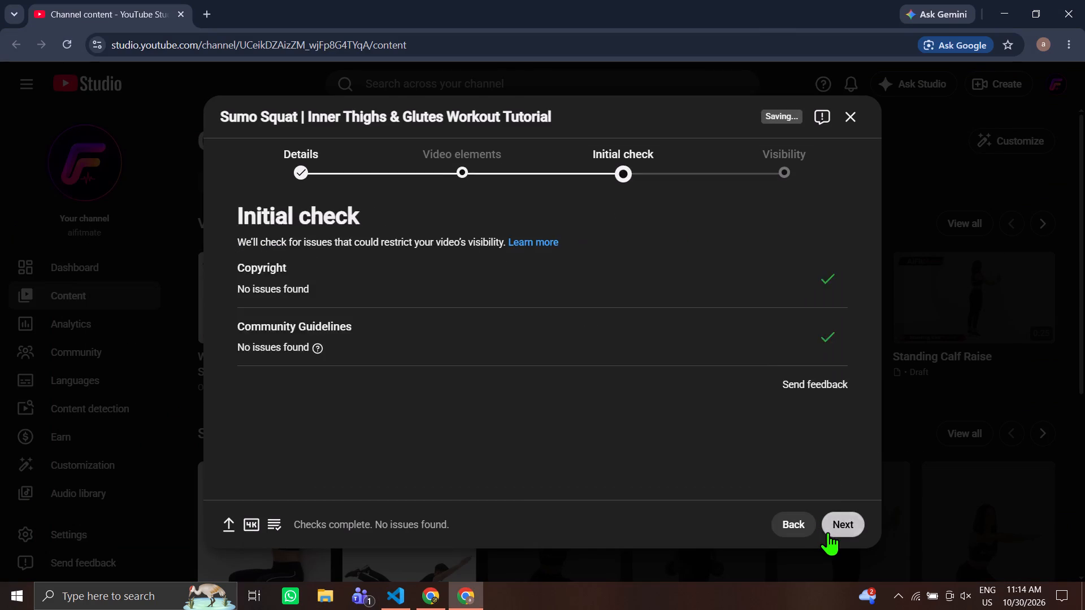
pyautogui.doubleClick(828, 532)
# From the notes in Visual Studio Code, copy the Sumo Squat short title line, and separately its short description with hashtags.
pyautogui.hotkey('alt', 'Tab')
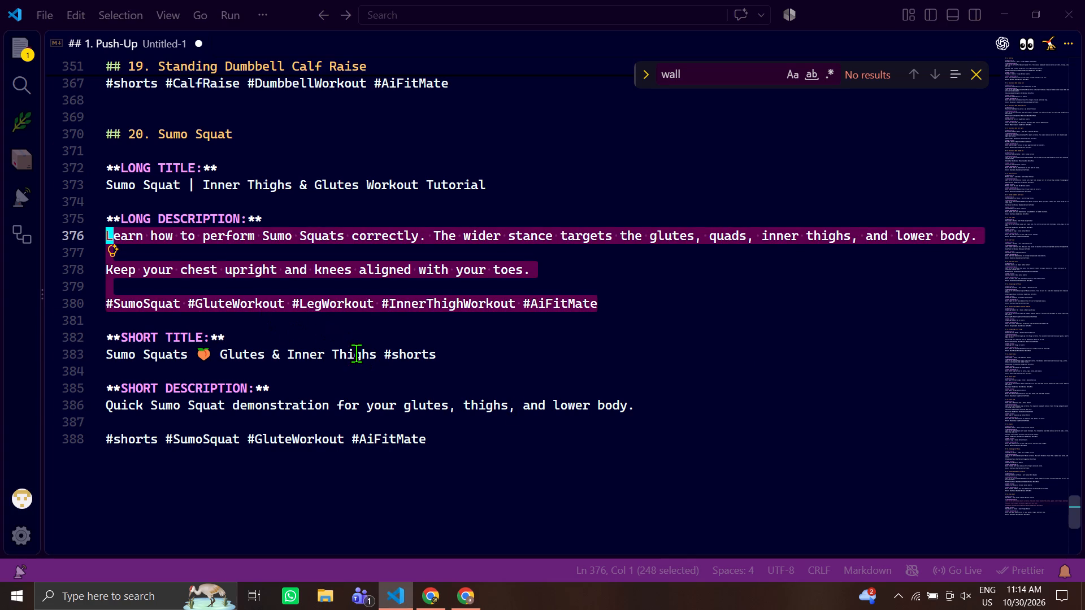
pyautogui.click(357, 354)
pyautogui.hotkey('ctrl', 'c')
pyautogui.moveTo(432, 443); pyautogui.dragTo(97, 413)
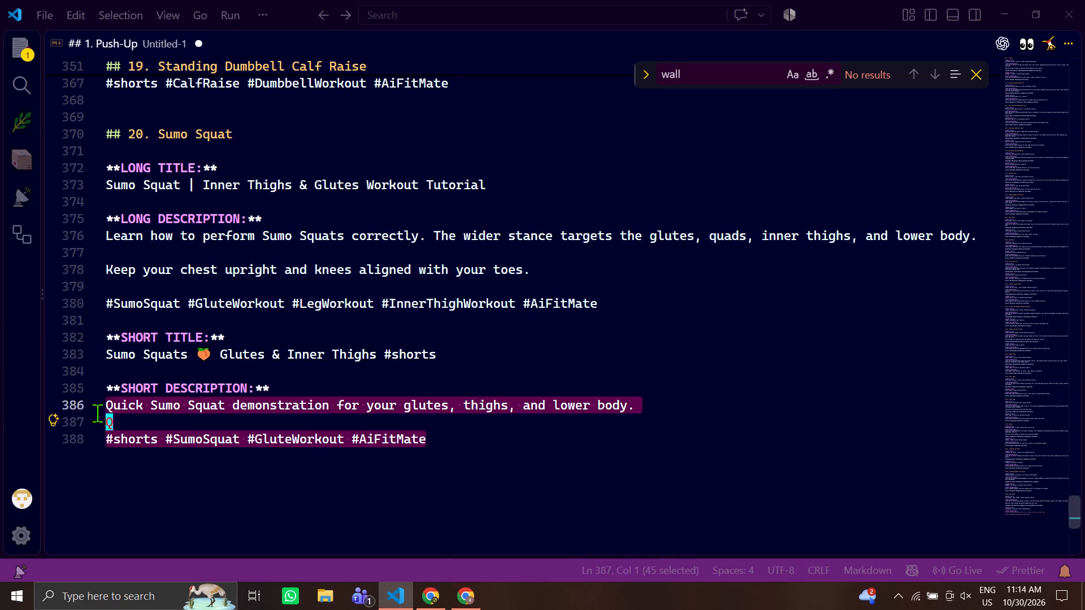
pyautogui.moveTo(97, 413); pyautogui.dragTo(86, 413)
pyautogui.hotkey('ctrl', 'c')
# In YouTube Studio's Sumo Squat 2 Shorts draft, paste the short description and set the title to "Sumo Squats 🍑 Glutes & Inner Thighs #shorts".
pyautogui.hotkey('alt', 'Tab')
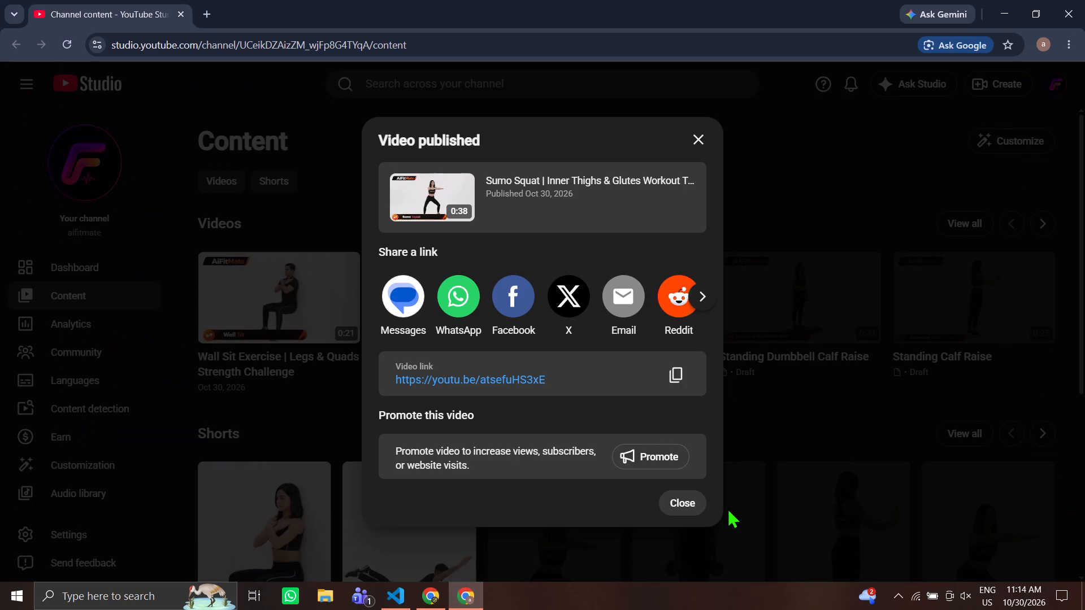
pyautogui.click(690, 505)
pyautogui.click(604, 505)
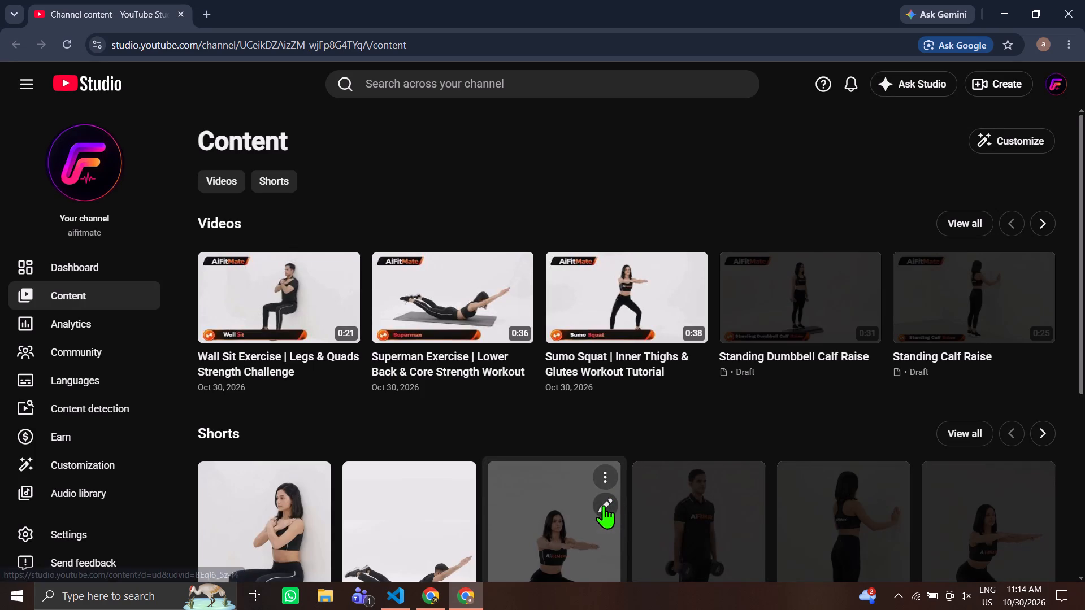
pyautogui.click(394, 394)
pyautogui.hotkey('ctrl', 'v')
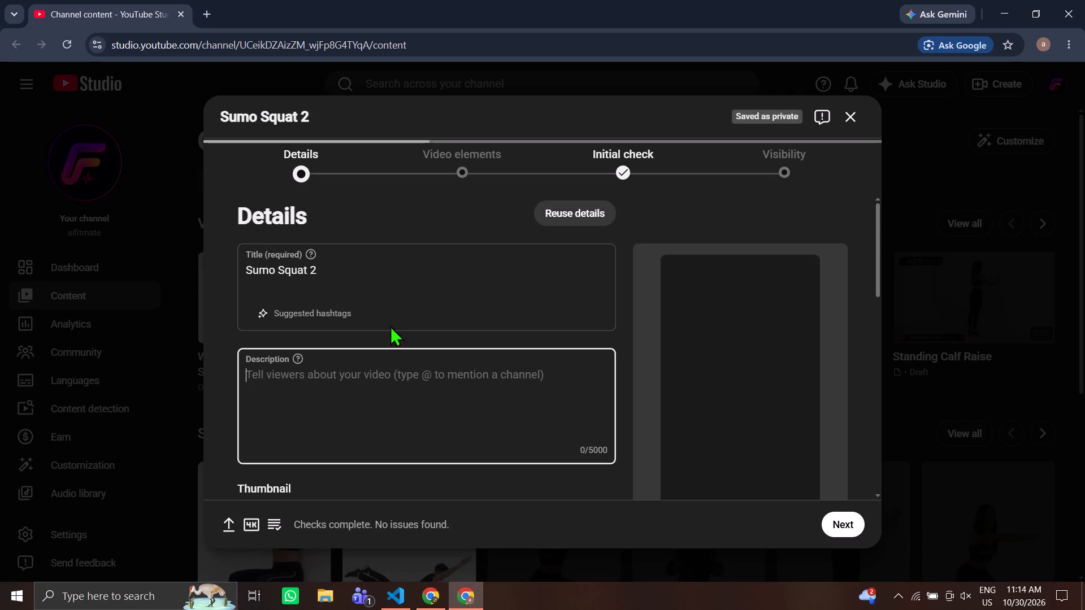
pyautogui.click(390, 242)
pyautogui.click(420, 279)
pyautogui.hotkey('ctrl', 'a')
pyautogui.press('super+v')
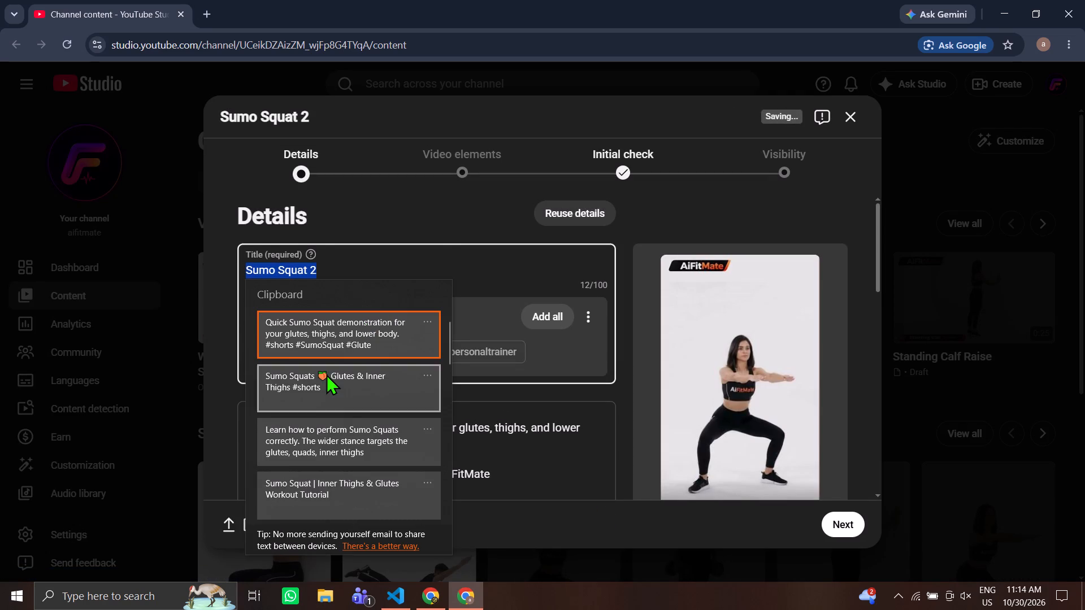
pyautogui.click(326, 374)
pyautogui.hotkey('ctrl', 'v')
# Advance through the remaining stages without adding elements and publish the Sumo Squat Short.
pyautogui.tripleClick(847, 529)
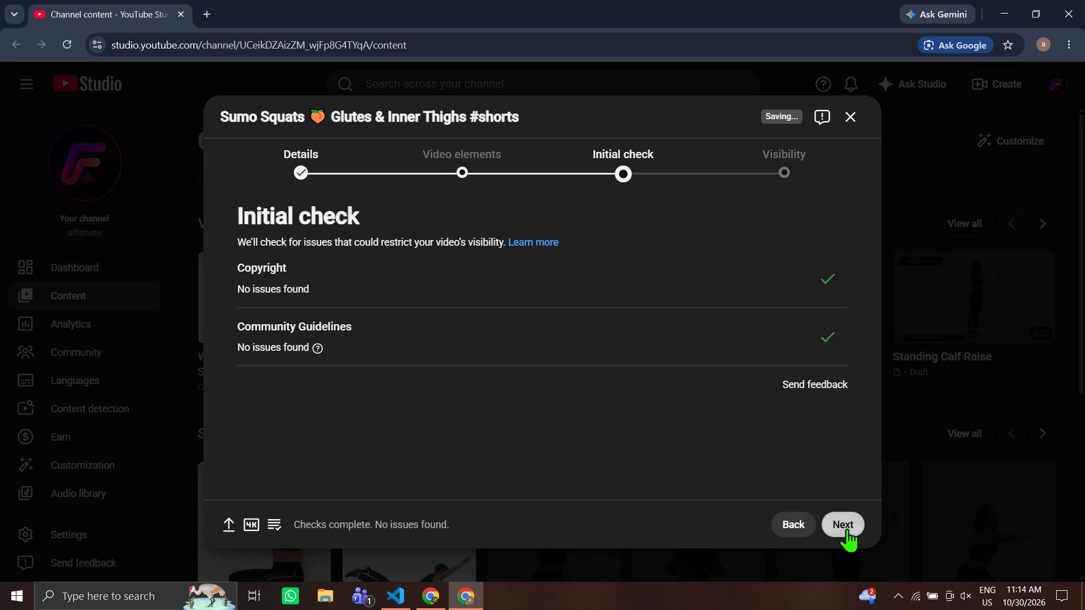
pyautogui.click(847, 529)
# In Untitled-1 in Visual Studio Code, cut the whole "20. Sumo Squat" entry and the blank lines left at the end.
pyautogui.hotkey('alt', 'Tab')
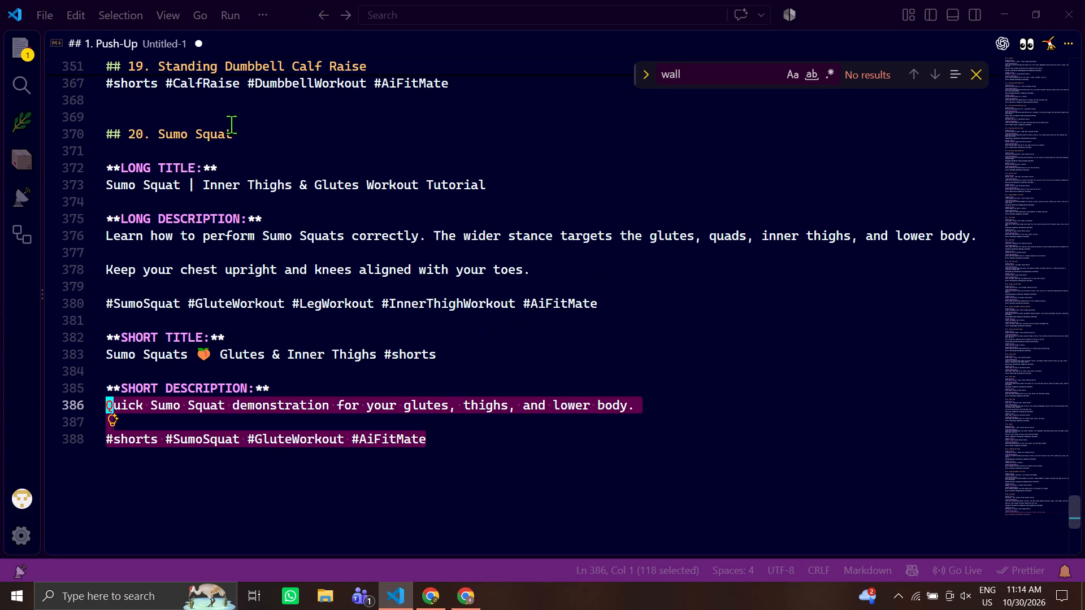
pyautogui.keyDown('shift'); pyautogui.click(228, 119); pyautogui.keyUp('shift')
pyautogui.hotkey('ctrl', 'x')
pyautogui.hotkey('ctrl', 'x')
pyautogui.hotkey('ctrl', 'x')
# Copy the long title line "Standing Dumbbell Calf Raise | Calf Workout With Weights", and separately that entry's long description with its hashtags.
pyautogui.press('Up')
pyautogui.press('Up')
pyautogui.press('Up')
pyautogui.press('Up')
pyautogui.press('Up')
pyautogui.press('Up')
pyautogui.press('Up')
pyautogui.press('Up')
pyautogui.press('Up')
pyautogui.press('Up')
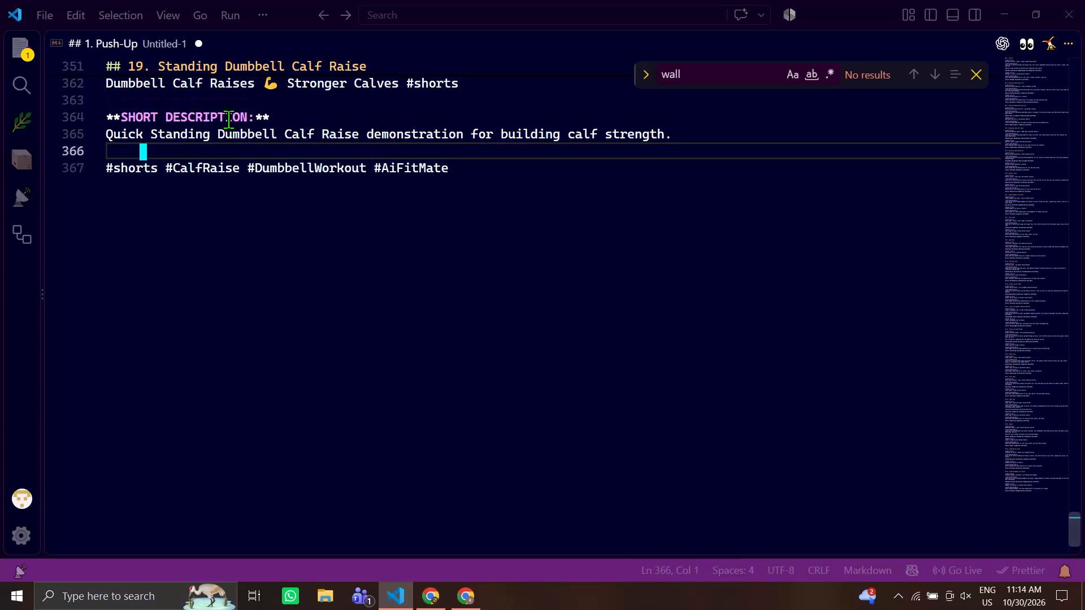
pyautogui.press('Up')
pyautogui.press('Up')
pyautogui.press('Up')
pyautogui.press('Up')
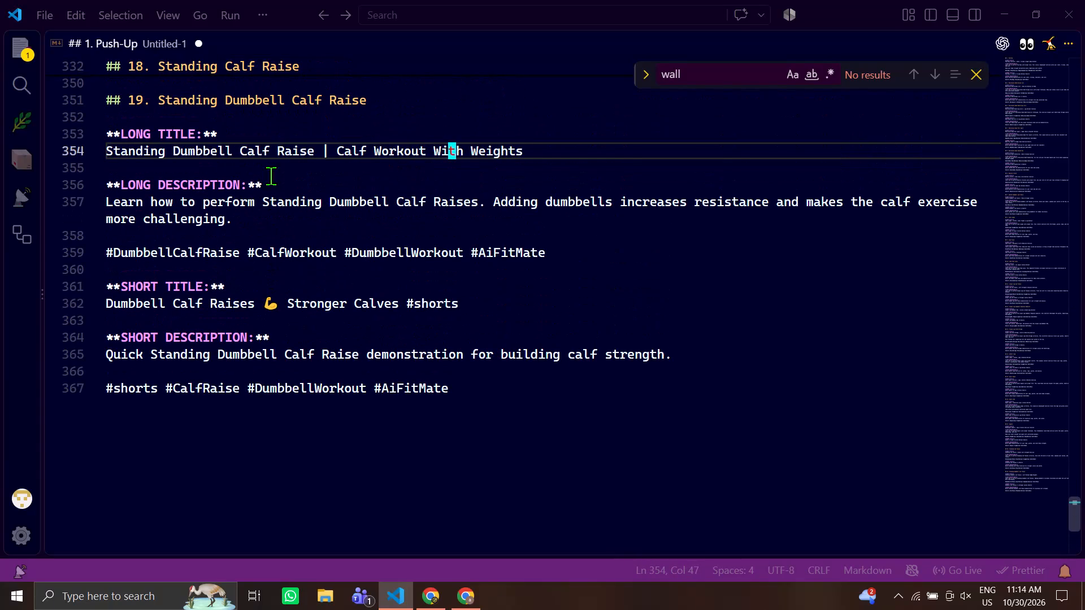
pyautogui.hotkey('ctrl', 'c')
pyautogui.moveTo(567, 256); pyautogui.dragTo(72, 209)
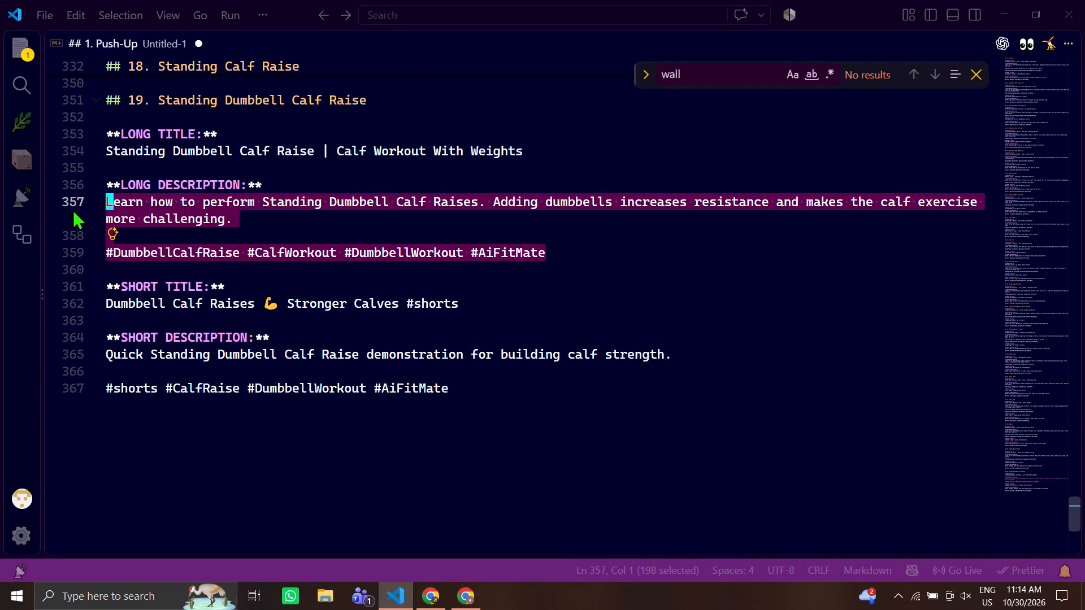
pyautogui.hotkey('ctrl', 'c')
# In YouTube Studio's Standing Dumbbell Calf Raise video draft, paste the long description and set the title to "Standing Dumbbell Calf Raise | Calf Workout With Weights".
pyautogui.hotkey('alt', 'Tab')
pyautogui.click(678, 502)
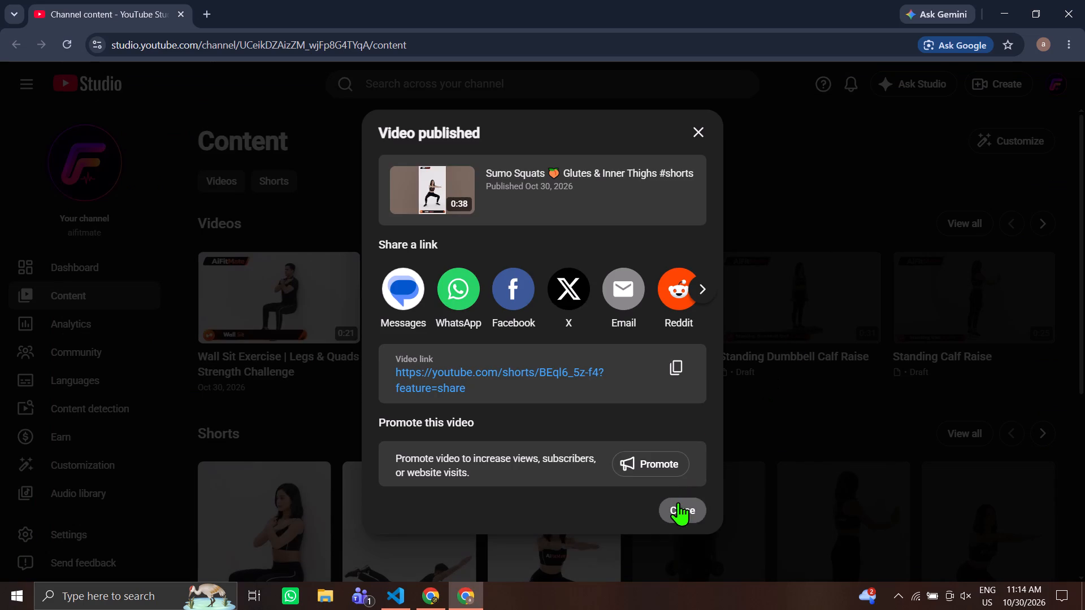
pyautogui.click(839, 263)
pyautogui.hotkey('alt', 'Tab')
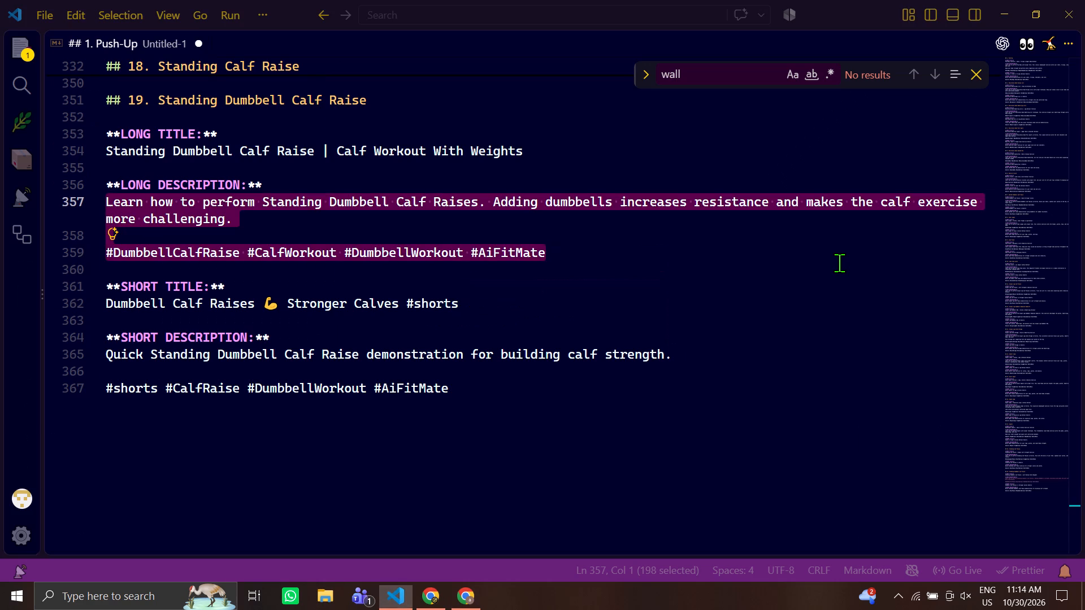
pyautogui.hotkey('alt', 'Tab')
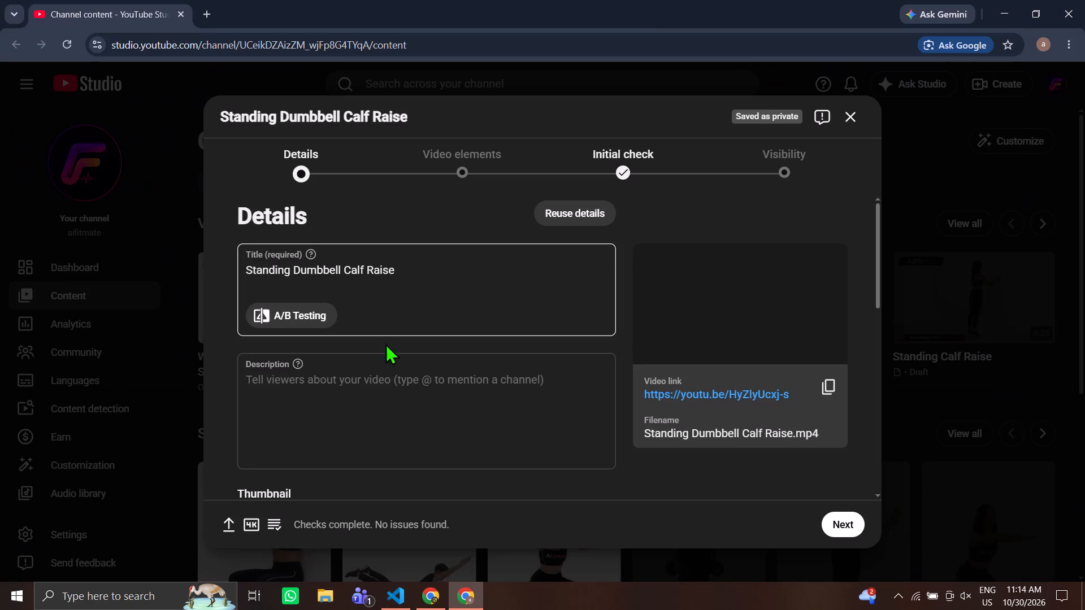
pyautogui.click(361, 438)
pyautogui.hotkey('ctrl', 'v')
pyautogui.click(427, 279)
pyautogui.hotkey('ctrl', 'a')
pyautogui.press('super+v')
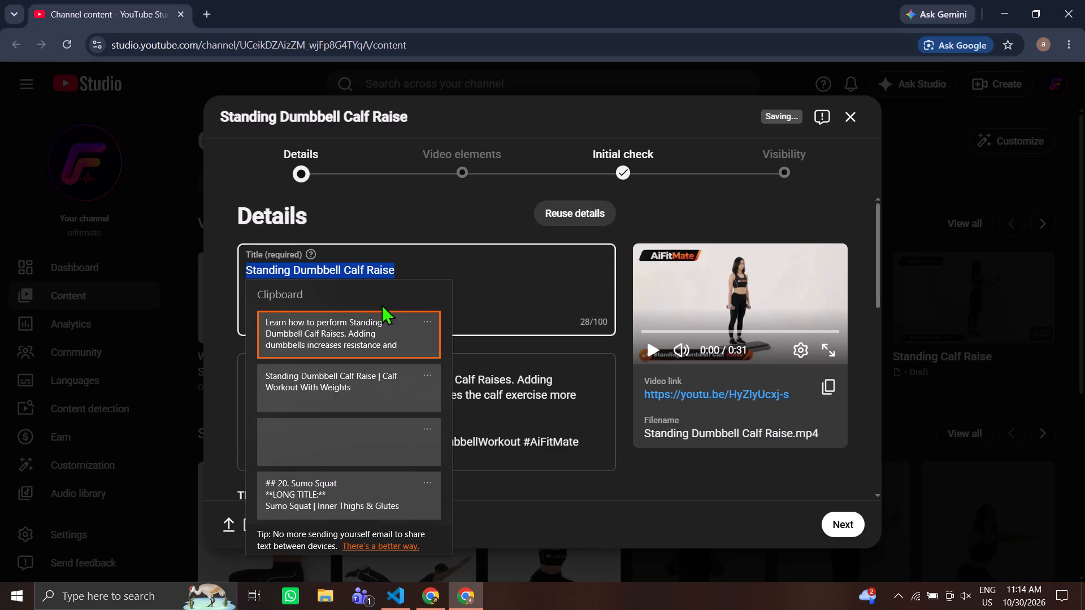
pyautogui.click(356, 386)
pyautogui.hotkey('ctrl', 'v')
# Advance through the remaining stages without adding elements and publish the Standing Dumbbell Calf Raise video.
pyautogui.tripleClick(837, 521)
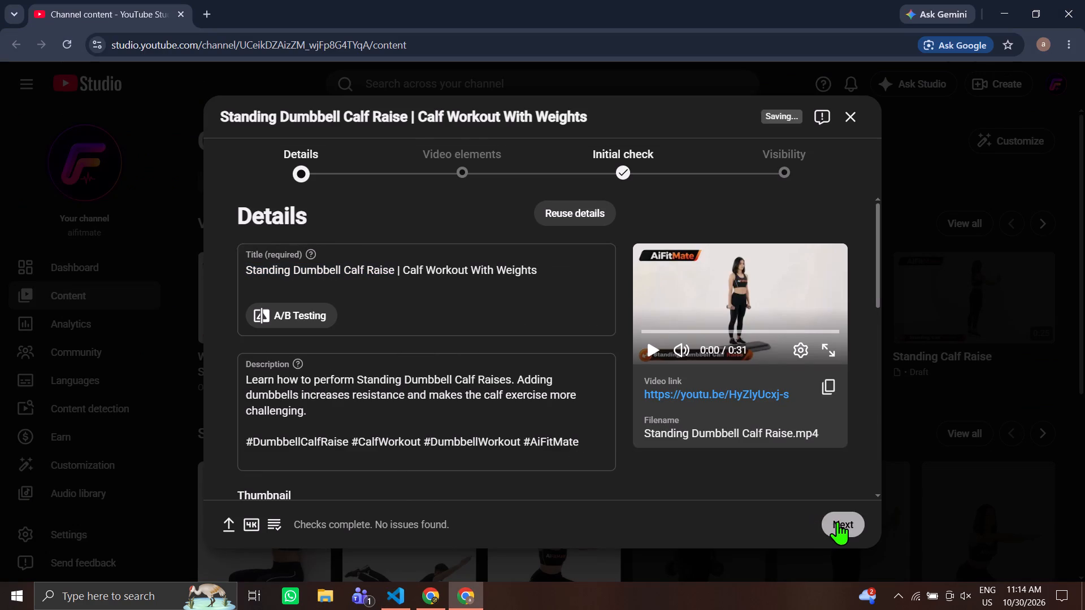
pyautogui.doubleClick(837, 521)
# From the notes in Visual Studio Code, copy the Standing Dumbbell Calf Raise short title line, and separately its short description with hashtags.
pyautogui.hotkey('alt', 'Tab')
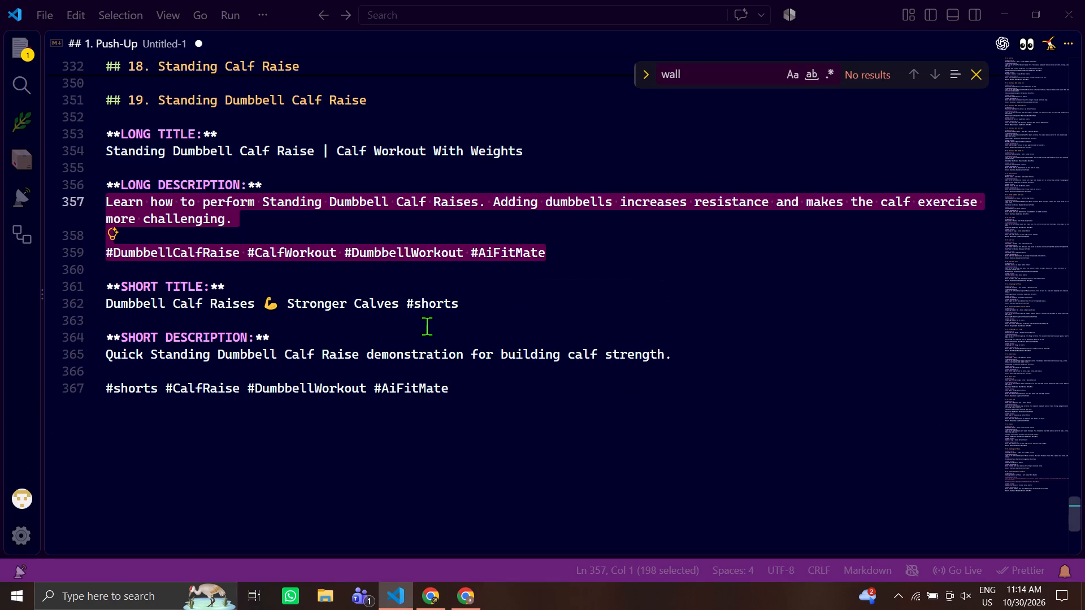
pyautogui.click(483, 306)
pyautogui.hotkey('ctrl', 'c')
pyautogui.moveTo(478, 391); pyautogui.dragTo(86, 376)
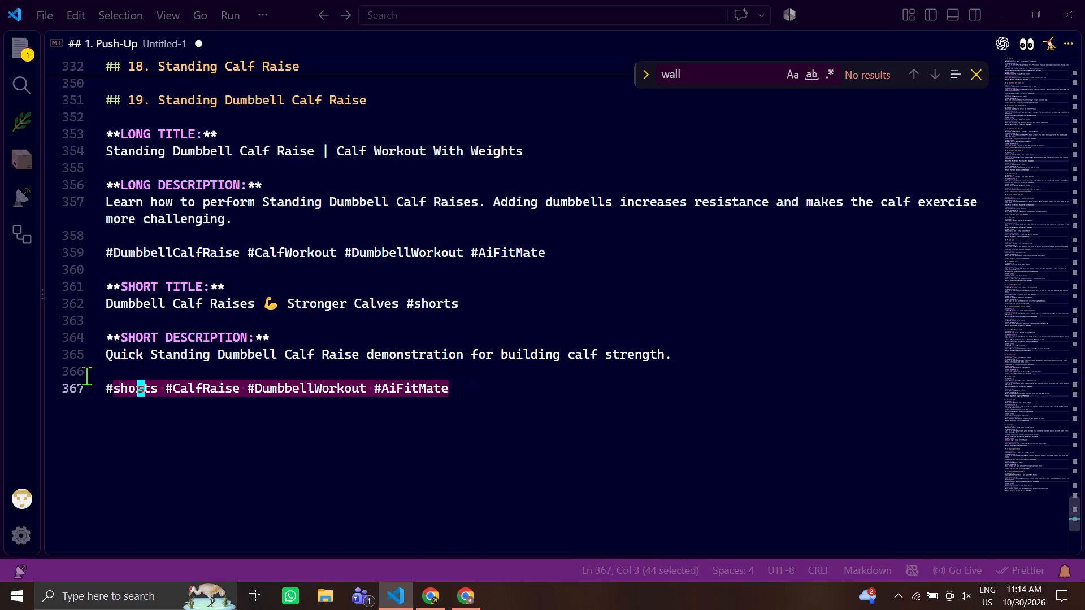
pyautogui.moveTo(86, 376); pyautogui.dragTo(58, 358)
pyautogui.hotkey('ctrl', 'c')
# In YouTube Studio's Standing Dumbbell Calf Raise 2 Shorts draft, paste the short description and set the title to "Dumbbell Calf Raises 💪 Stronger Calves #shorts".
pyautogui.hotkey('alt', 'Tab')
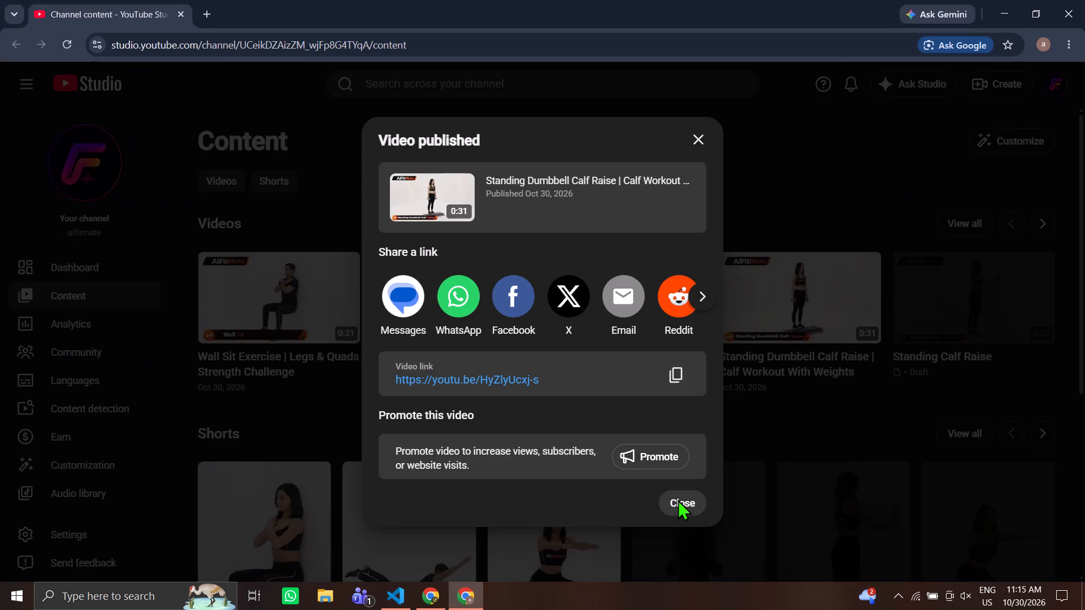
pyautogui.click(685, 496)
pyautogui.click(751, 512)
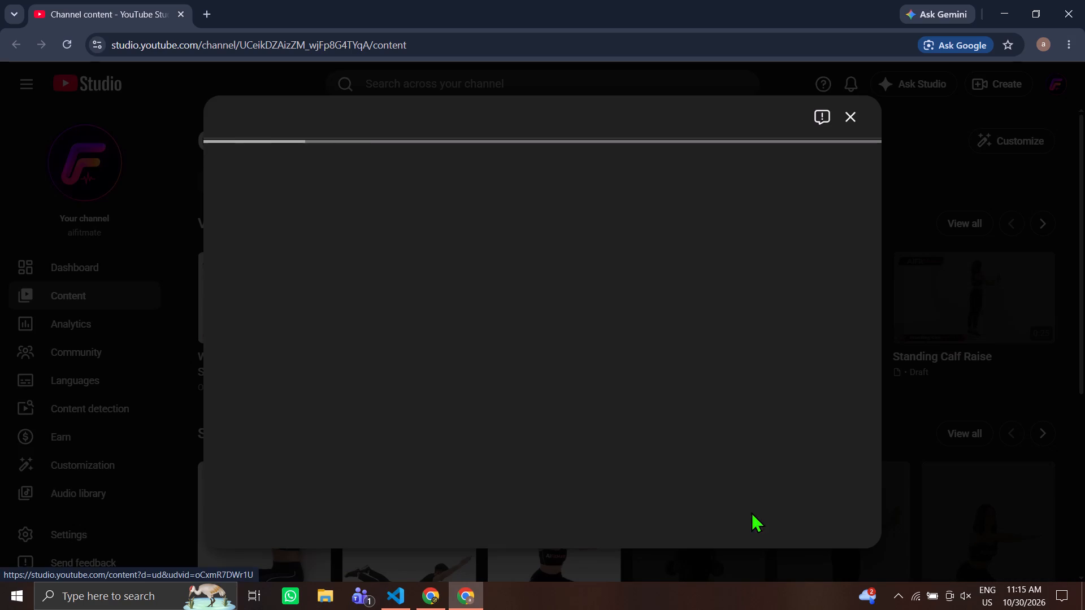
pyautogui.click(442, 372)
pyautogui.hotkey('ctrl', 'v')
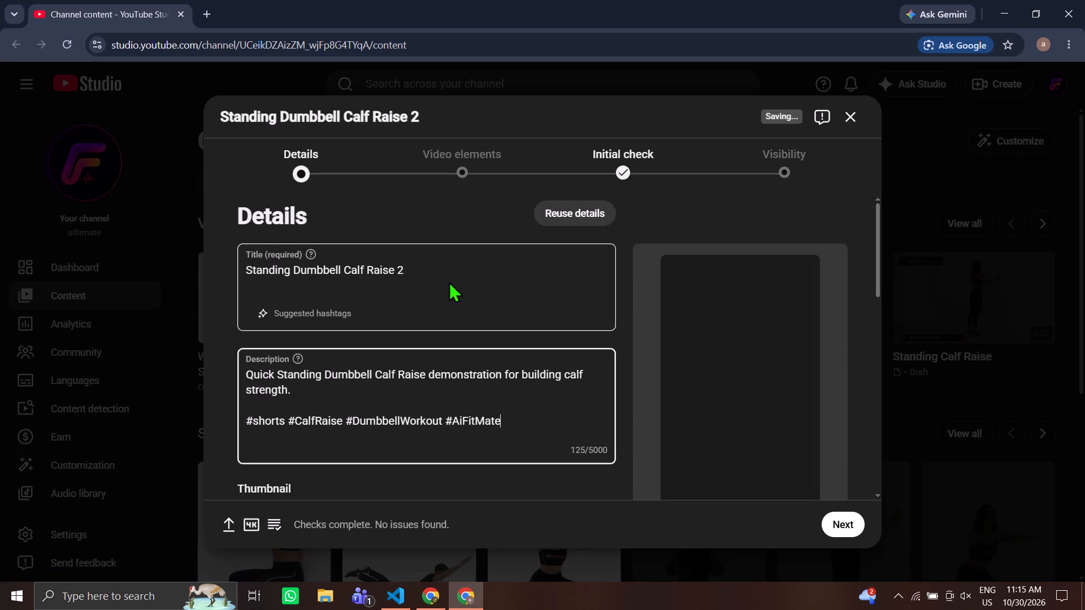
pyautogui.click(449, 267)
pyautogui.hotkey('ctrl', 'a')
pyautogui.press('super+v')
pyautogui.click(354, 377)
pyautogui.hotkey('ctrl', 'v')
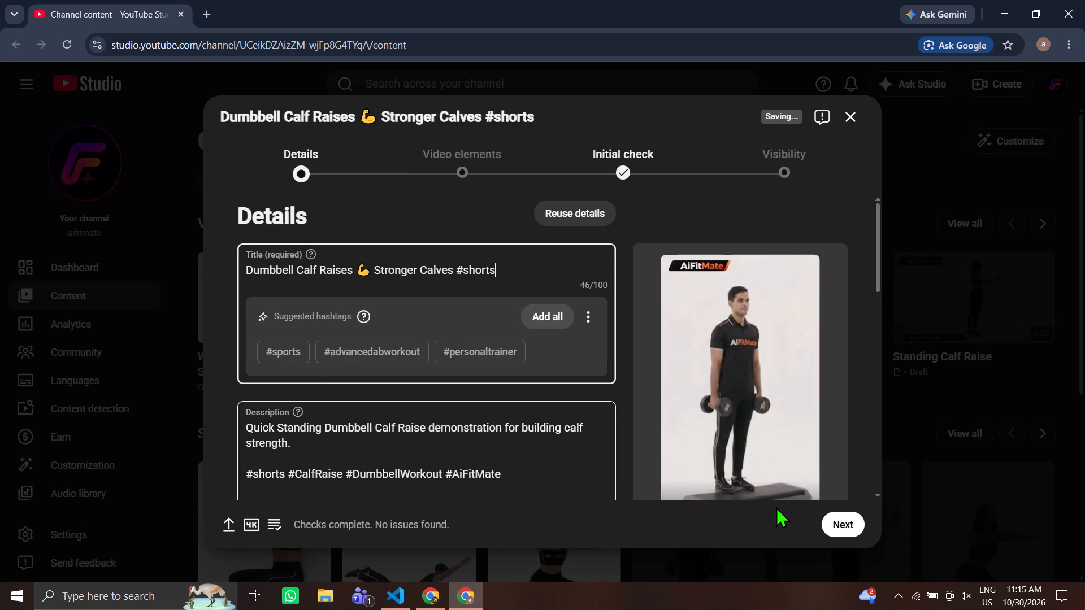
# Advance through the remaining stages without adding elements, publish the Dumbbell Calf Raises Short and close the publish confirmation.
pyautogui.tripleClick(841, 530)
pyautogui.click(841, 530)
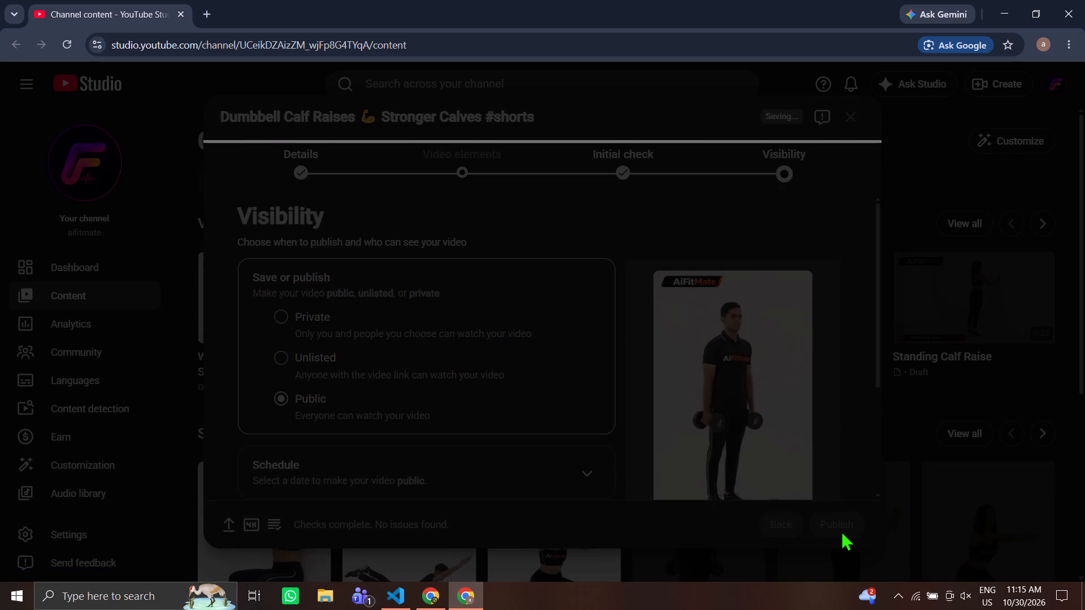
pyautogui.hotkey('alt', 'Tab')
pyautogui.hotkey('alt', 'Tab')
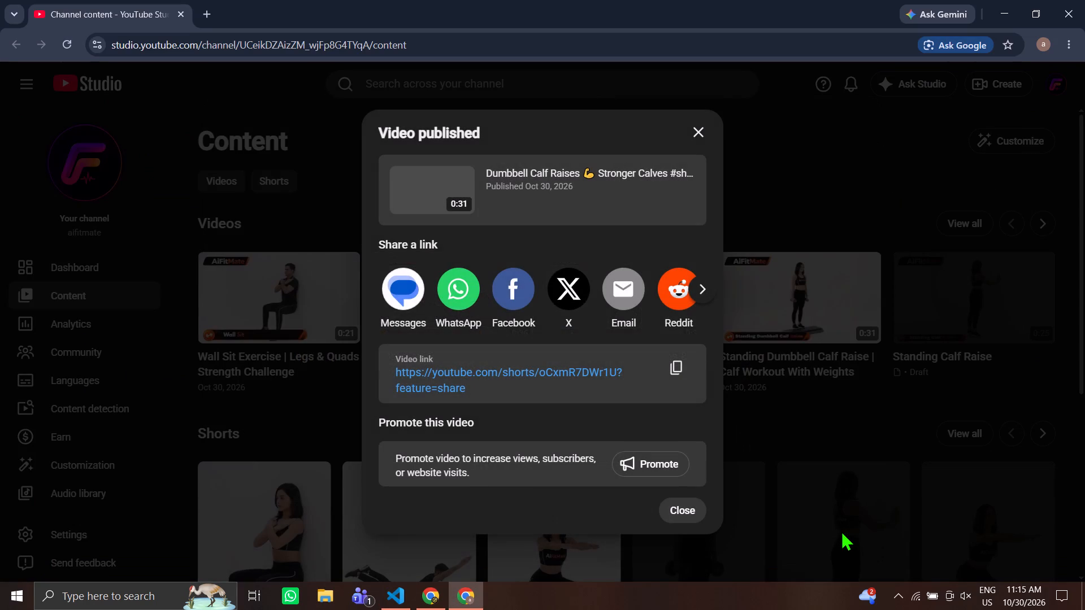
pyautogui.click(711, 511)
pyautogui.click(690, 512)
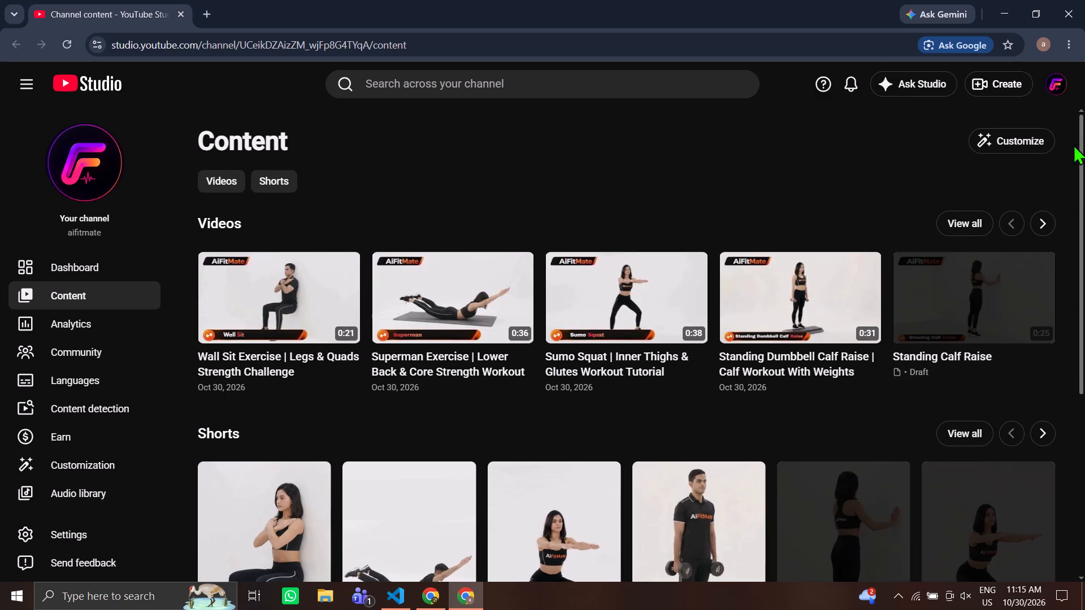
# Switch to the notes in Visual Studio Code and remove the entire "19. Standing Dumbbell Calf Raise" entry at the end.
pyautogui.moveTo(1084, 157); pyautogui.dragTo(1084, 242)
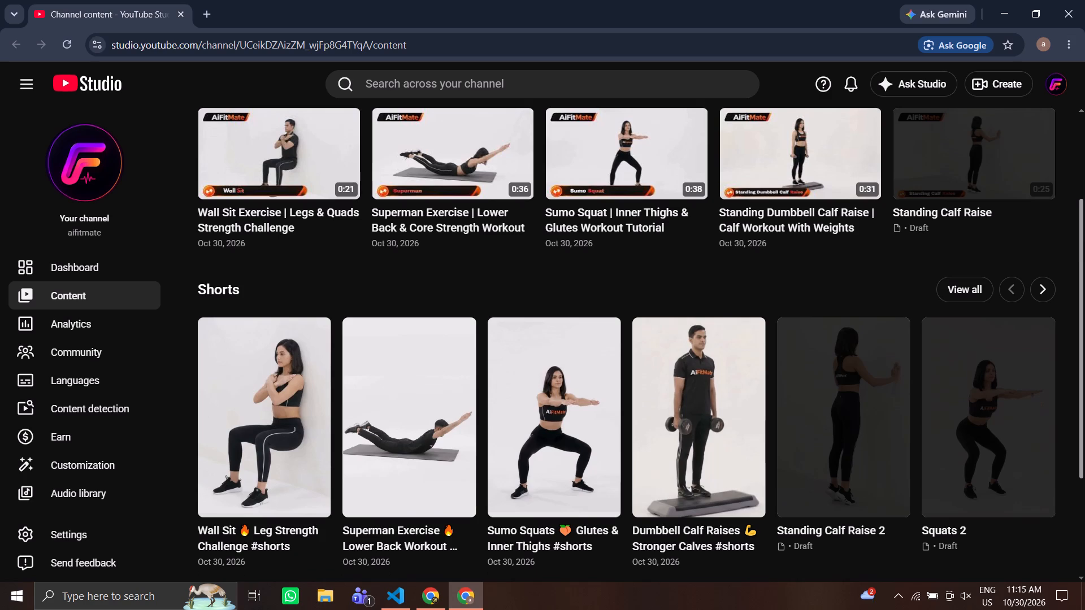
pyautogui.hotkey('alt', 'Tab')
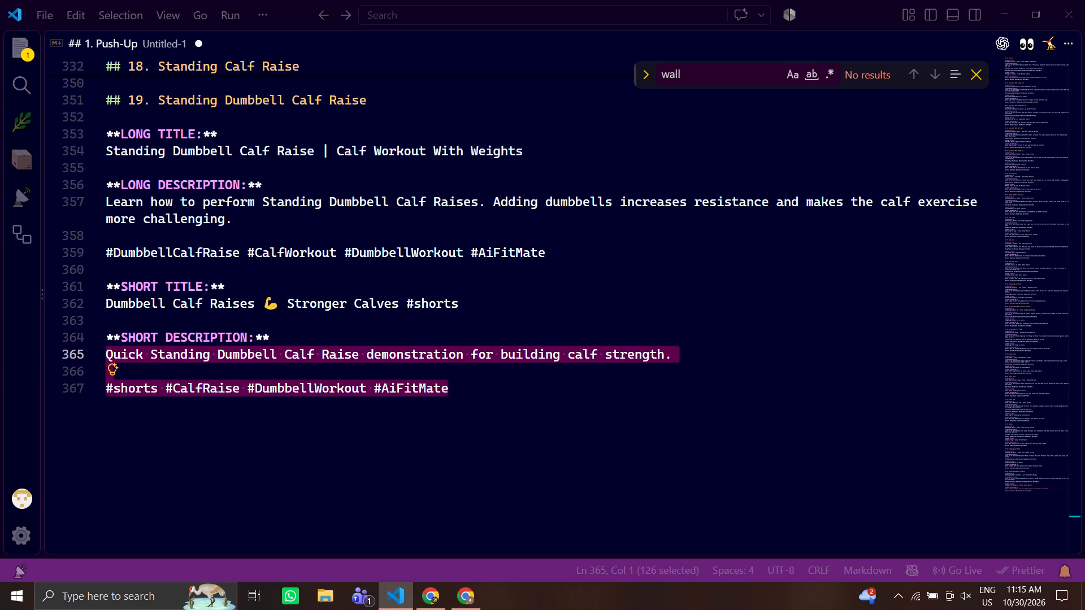
pyautogui.click(376, 438)
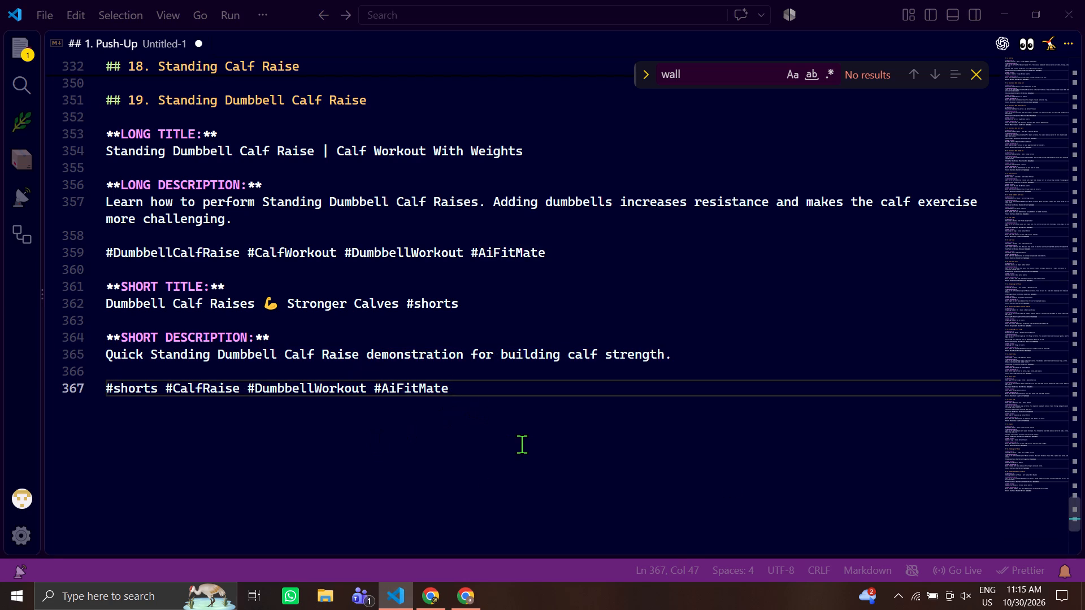
pyautogui.moveTo(522, 444); pyautogui.dragTo(72, 97)
pyautogui.hotkey('ctrl', 'x')
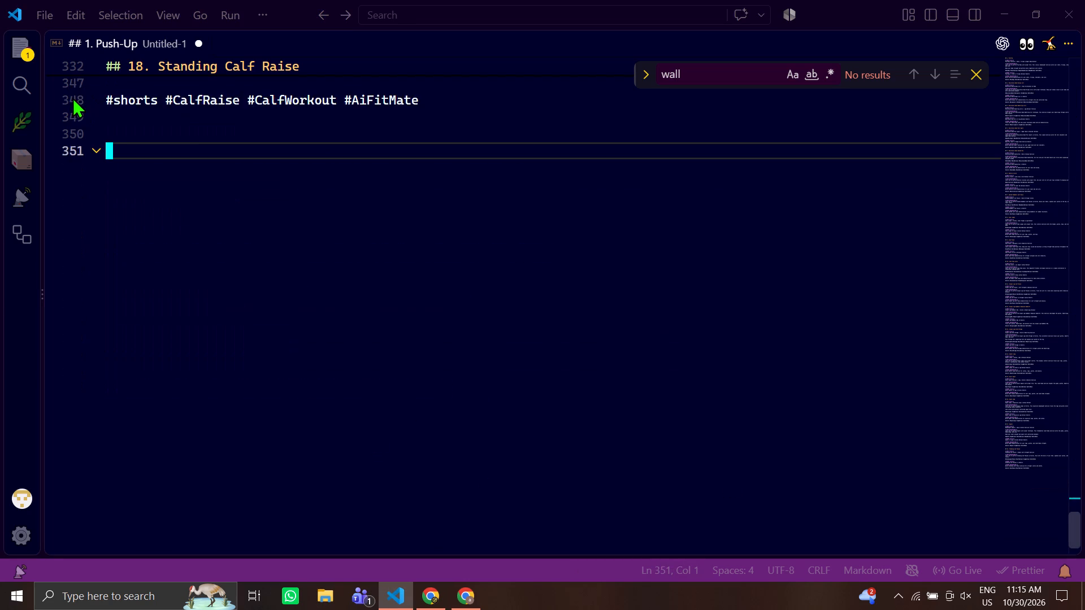
pyautogui.hotkey('ctrl', 'x')
pyautogui.hotkey('ctrl', 'x')
pyautogui.hotkey('ctrl', 'x')
# Copy the Standing Calf Raise long title line from the notes, and separately its long description with hashtags.
pyautogui.press('Up')
pyautogui.press('Up')
pyautogui.press('Up')
pyautogui.press('Up')
pyautogui.press('Up')
pyautogui.press('Up')
pyautogui.press('Up')
pyautogui.press('Up')
pyautogui.press('Up')
pyautogui.press('Up')
pyautogui.press('Up')
pyautogui.press('Up')
pyautogui.press('Up')
pyautogui.press('Up')
pyautogui.press('Up')
pyautogui.press('Up')
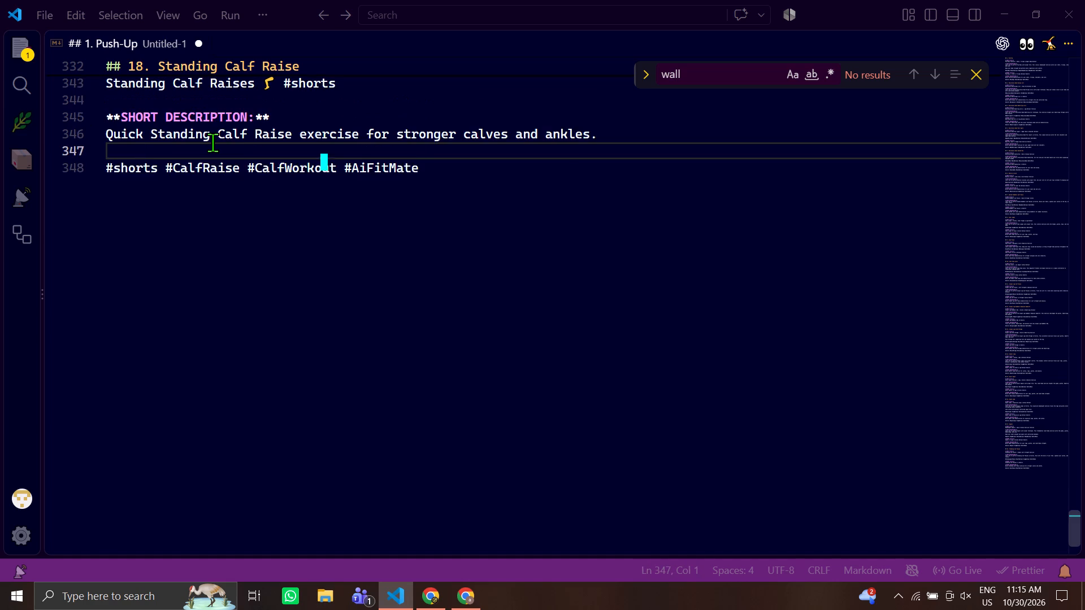
pyautogui.click(278, 179)
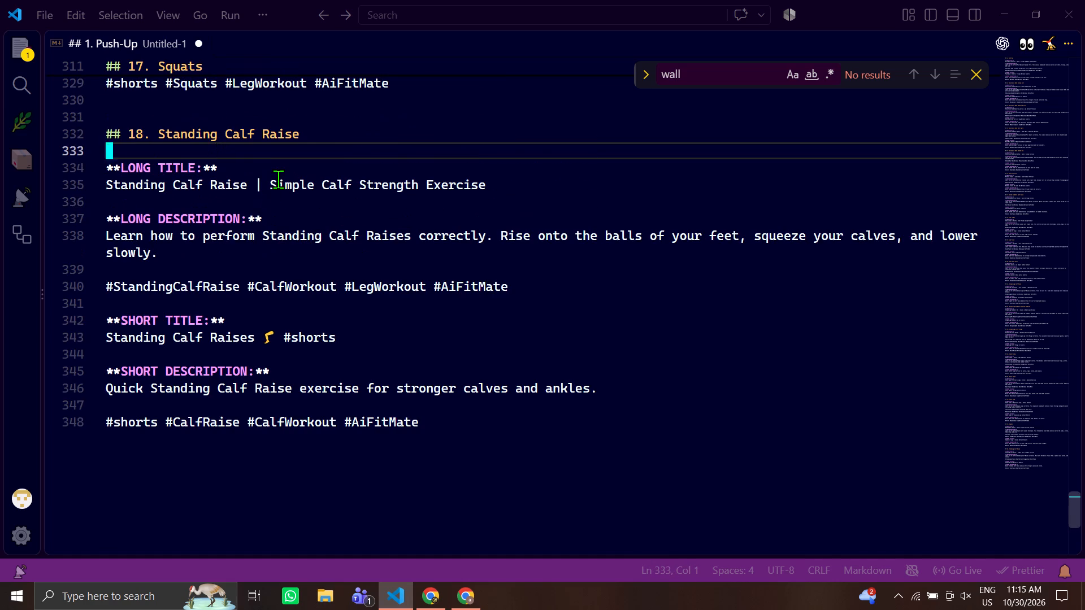
pyautogui.hotkey('ctrl', 'c')
pyautogui.moveTo(523, 289); pyautogui.dragTo(513, 289)
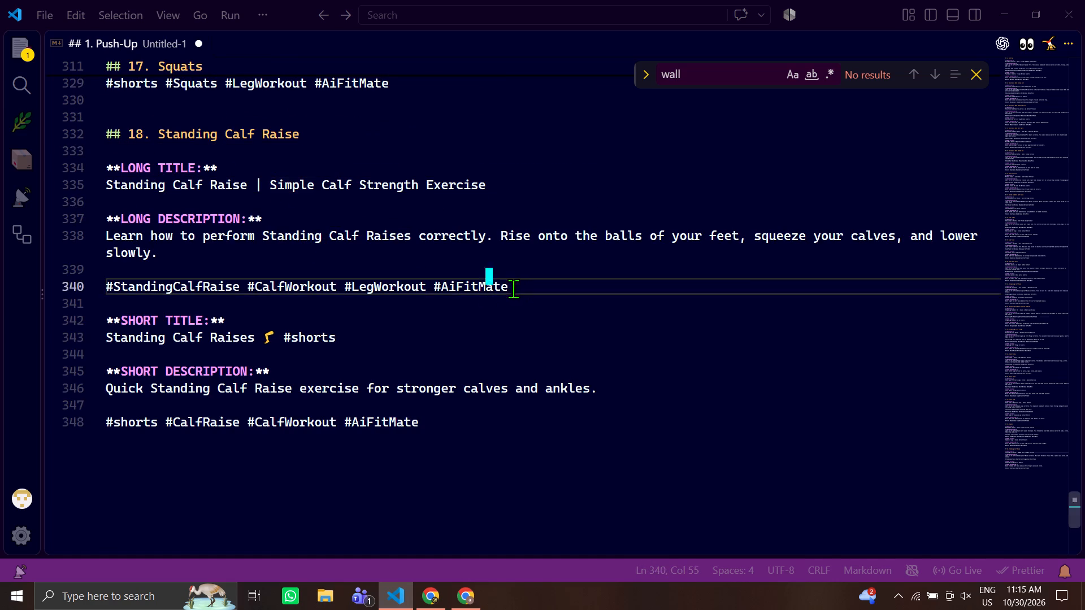
pyautogui.moveTo(513, 289); pyautogui.dragTo(82, 239)
pyautogui.hotkey('ctrl', 'c')
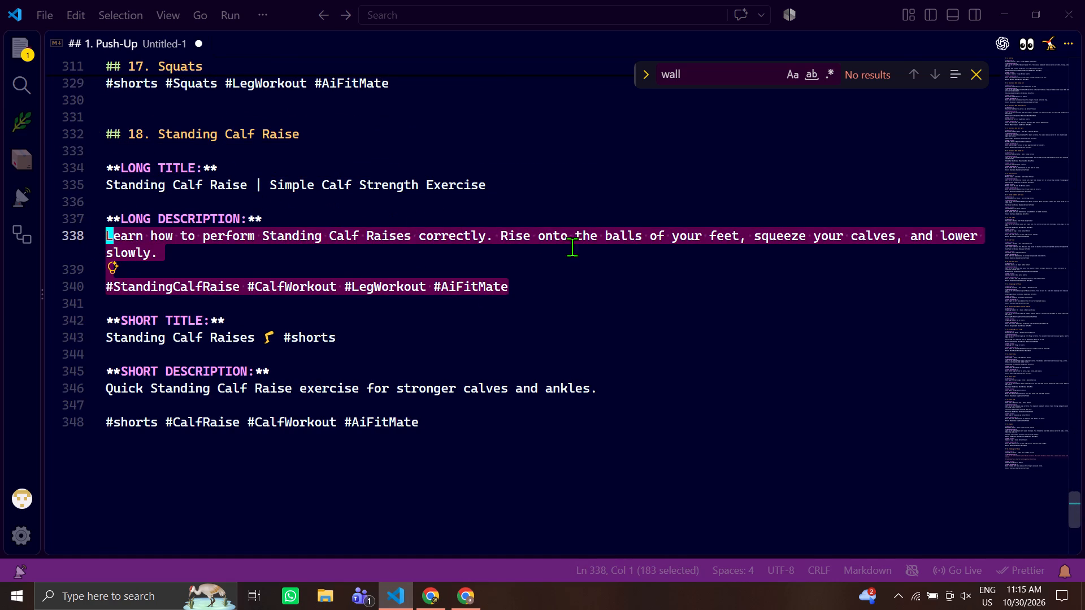
# In YouTube Studio's Standing Calf Raise video draft, paste the long description and set the title to "Dumbbell Calf Raises 💪 Stronger Calves #shorts".
pyautogui.hotkey('alt', 'Tab')
pyautogui.click(1008, 122)
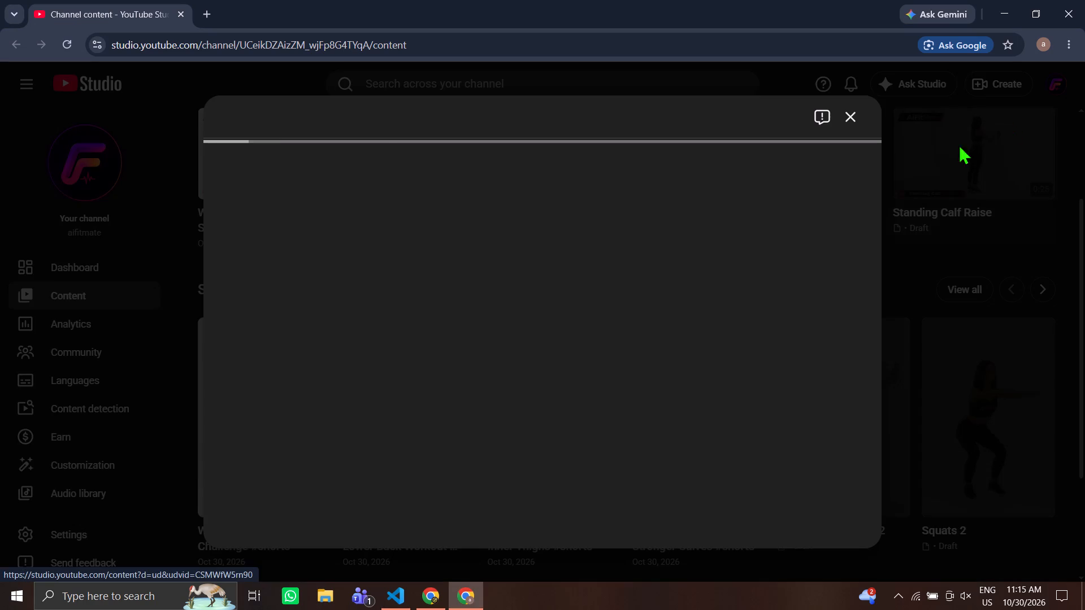
pyautogui.click(393, 380)
pyautogui.hotkey('ctrl', 'v')
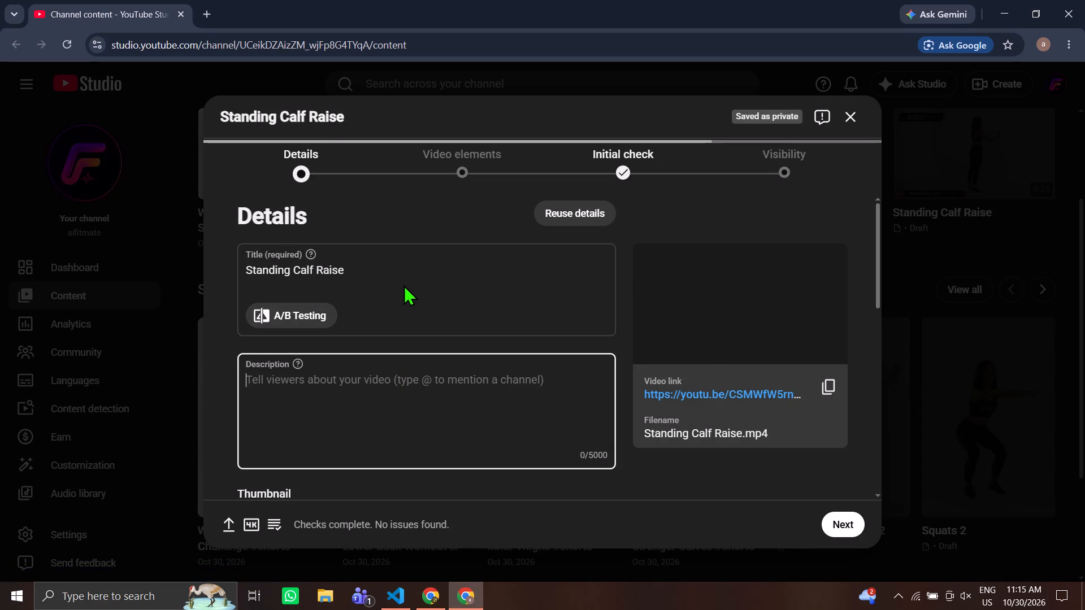
pyautogui.click(403, 280)
pyautogui.hotkey('ctrl', 'a')
pyautogui.press('super+v')
pyautogui.click(362, 374)
pyautogui.hotkey('ctrl', 'v')
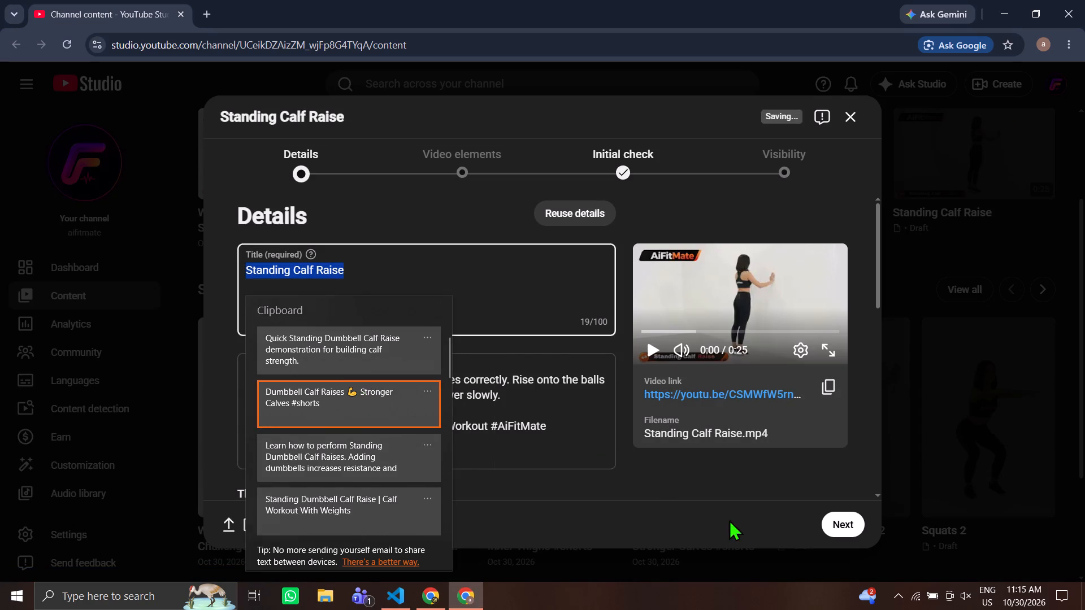
# Advance through the remaining stages without adding elements and publish the Standing Calf Raise video.
pyautogui.tripleClick(830, 530)
pyautogui.doubleClick(831, 530)
# From the notes in Visual Studio Code, copy the Standing Calf Raise short title line, and separately its short description with hashtags.
pyautogui.hotkey('alt', 'Tab')
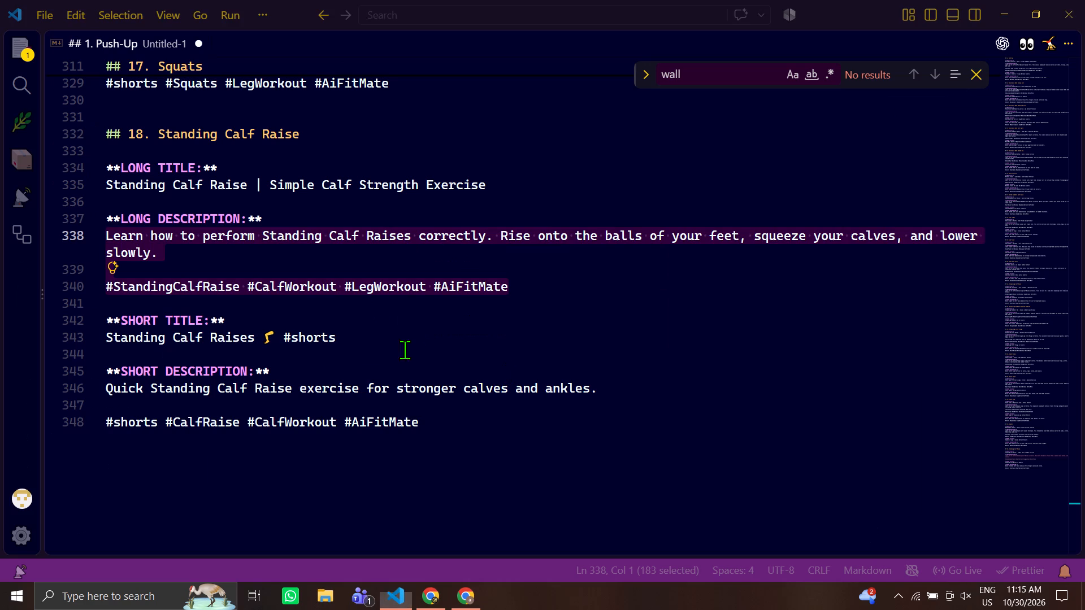
pyautogui.click(300, 334)
pyautogui.hotkey('ctrl', 'c')
pyautogui.moveTo(443, 429); pyautogui.dragTo(431, 425)
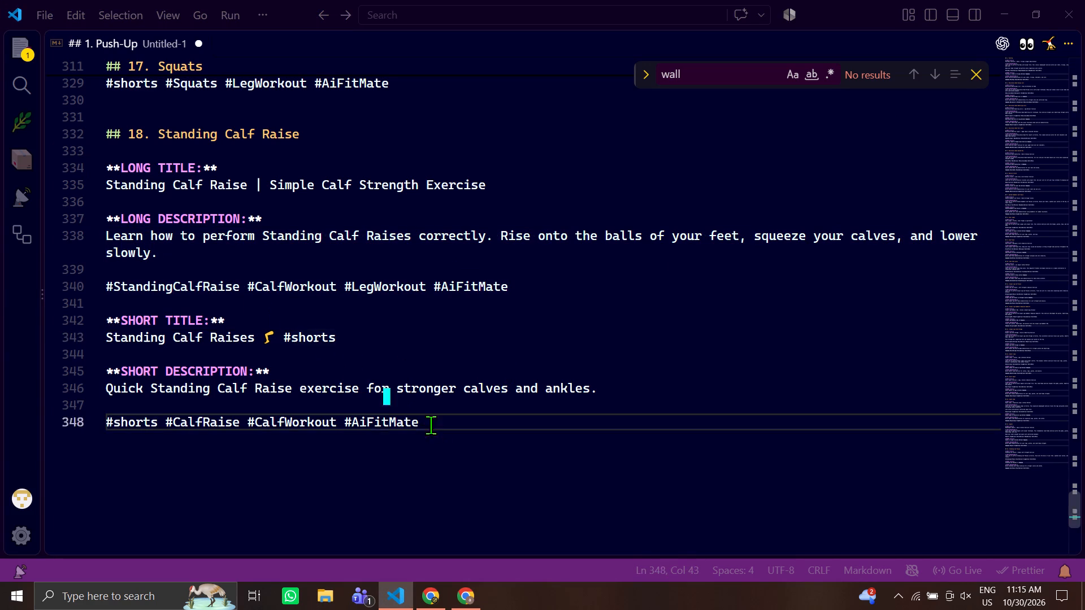
pyautogui.moveTo(431, 425); pyautogui.dragTo(39, 391)
pyautogui.hotkey('ctrl', 'c')
# In YouTube Studio's Standing Calf Raise 2 Shorts draft, paste the short description and set the title to "Standing Calf Raises 🦵 #shorts".
pyautogui.hotkey('alt', 'Tab')
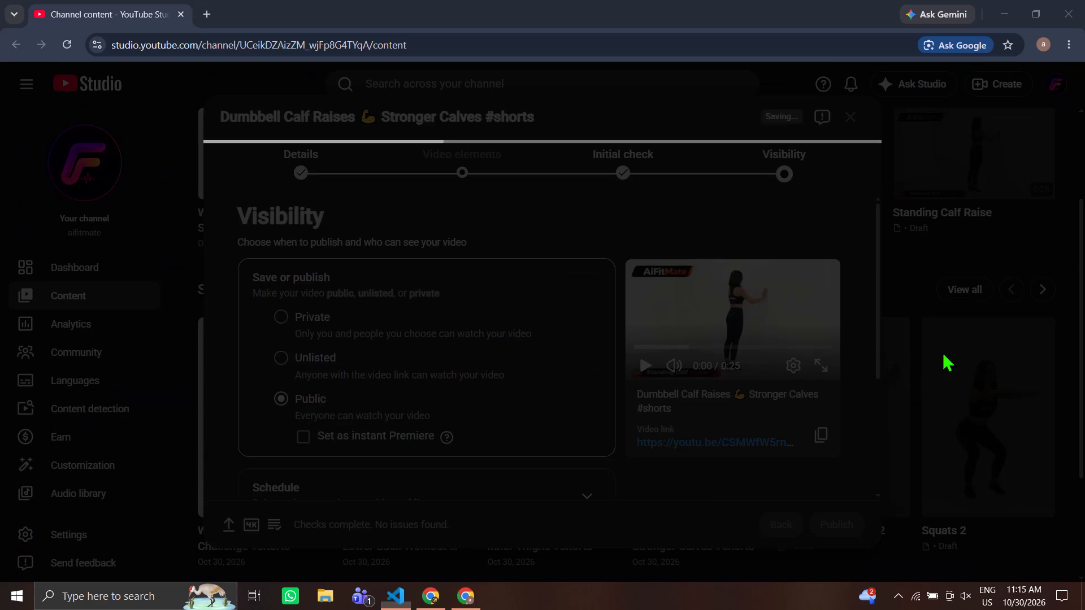
pyautogui.click(682, 516)
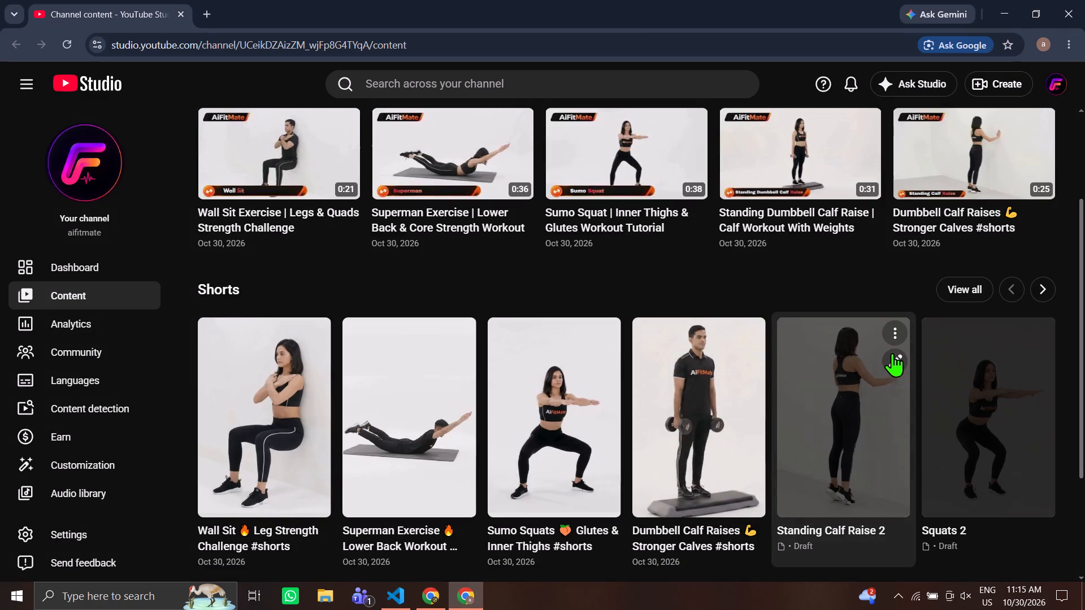
pyautogui.click(894, 357)
pyautogui.click(409, 370)
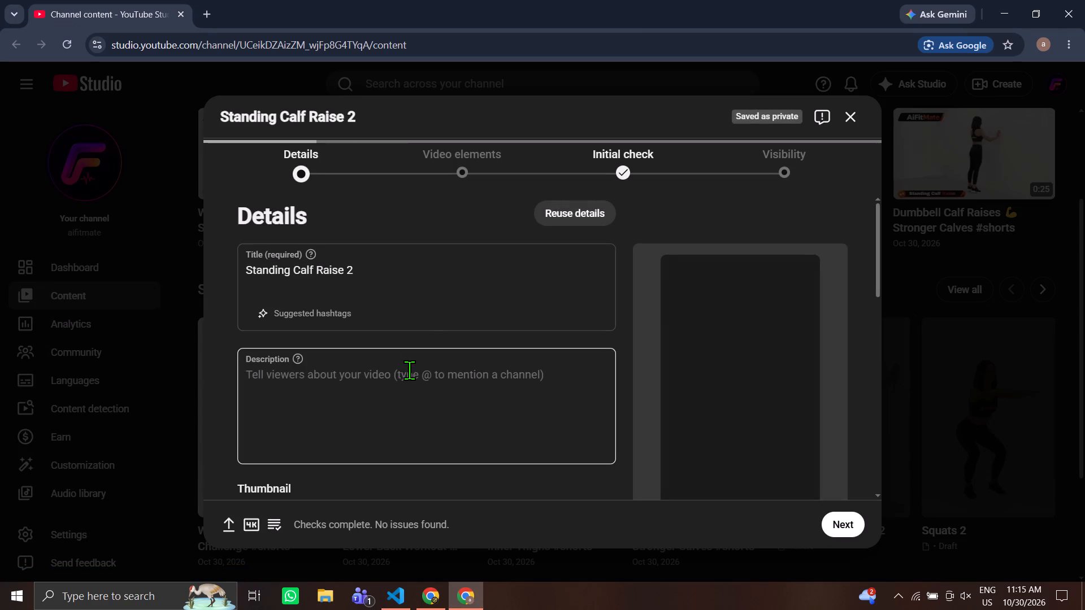
pyautogui.hotkey('ctrl', 'v')
pyautogui.click(429, 265)
pyautogui.hotkey('ctrl', 'a')
pyautogui.press('super+v')
pyautogui.click(333, 386)
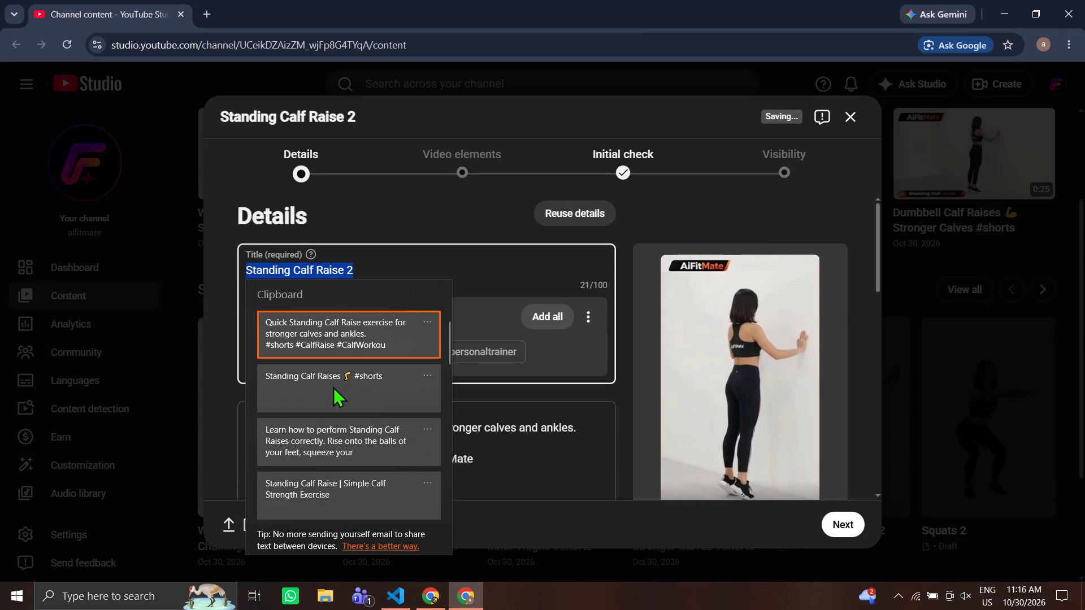
pyautogui.hotkey('ctrl', 'v')
# Advance through the remaining stages without adding elements and publish the Standing Calf Raises Short.
pyautogui.tripleClick(842, 530)
pyautogui.click(842, 530)
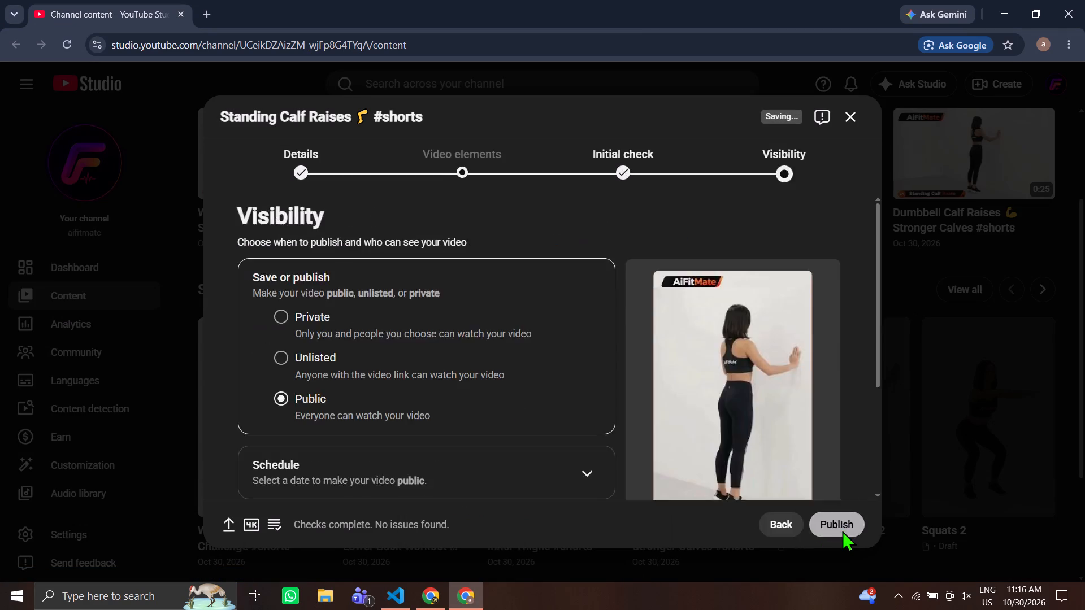
# Switch to the notes in Visual Studio Code and remove the entire "18. Standing Calf Raise" entry.
pyautogui.hotkey('alt', 'Tab')
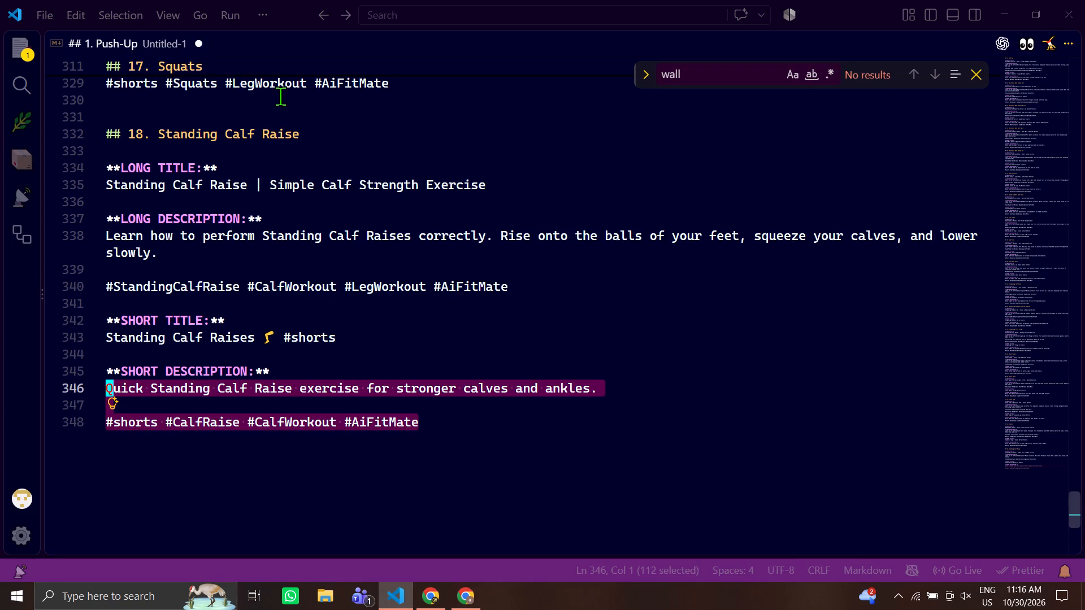
pyautogui.keyDown('shift'); pyautogui.click(280, 96); pyautogui.keyUp('shift')
pyautogui.hotkey('ctrl', 'x')
pyautogui.hotkey('ctrl', 'x')
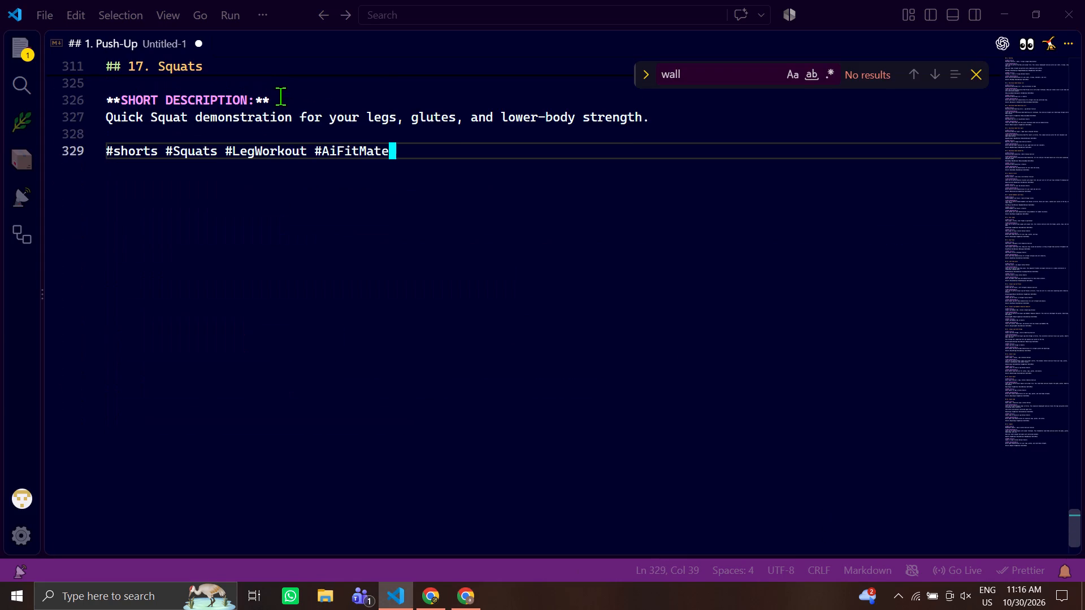
# Copy the Squats long title line from the notes, and separately its full long description with hashtags.
pyautogui.press('Up')
pyautogui.press('Up')
pyautogui.press('Up')
pyautogui.press('Up')
pyautogui.press('Up')
pyautogui.press('Up')
pyautogui.press('Up')
pyautogui.press('Up')
pyautogui.press('Up')
pyautogui.press('Up')
pyautogui.press('Up')
pyautogui.press('Up')
pyautogui.press('Up')
pyautogui.press('Up')
pyautogui.press('Up')
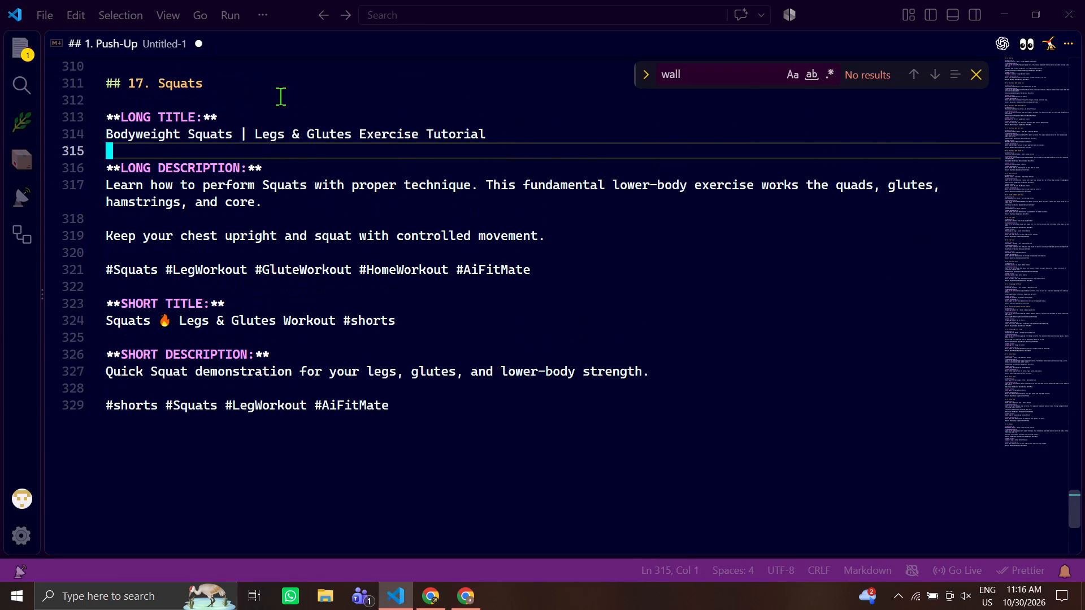
pyautogui.press('Up')
pyautogui.press('Up')
pyautogui.click(350, 176)
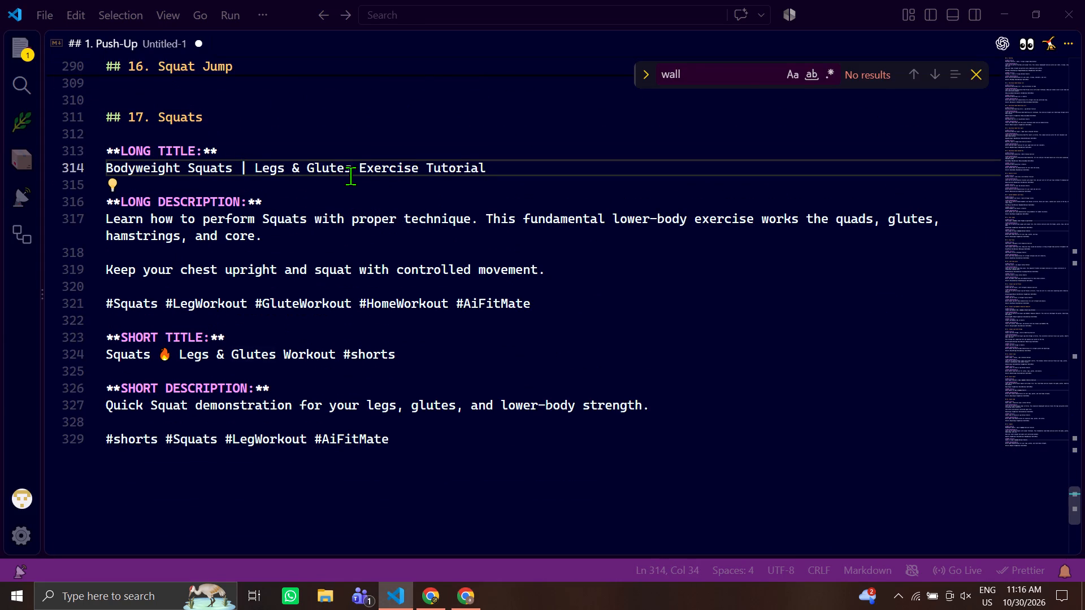
pyautogui.hotkey('ctrl', 'c')
pyautogui.moveTo(539, 306); pyautogui.dragTo(158, 259)
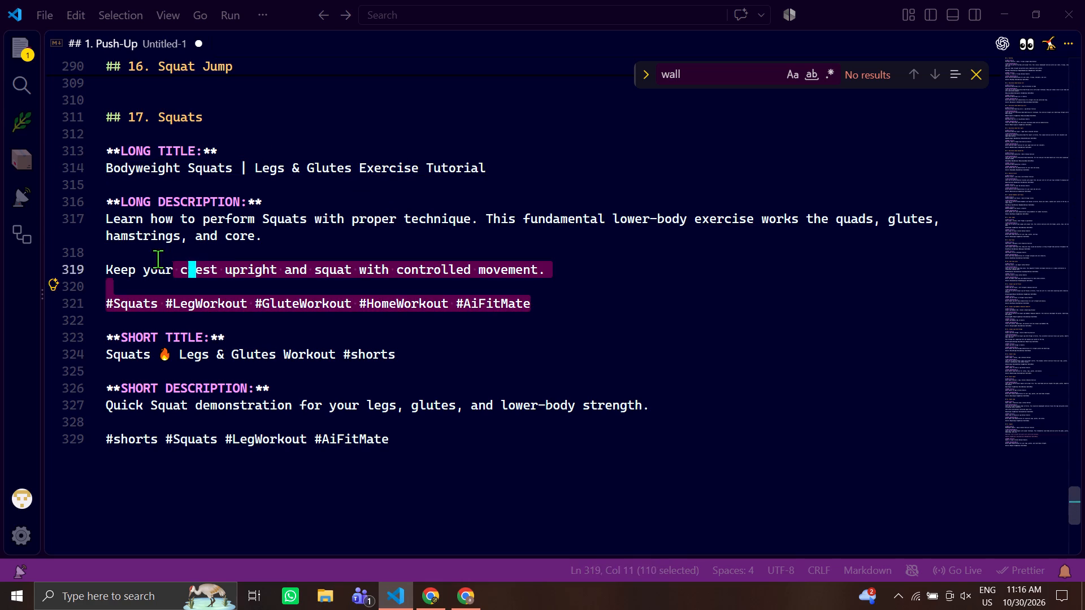
pyautogui.moveTo(158, 259); pyautogui.dragTo(73, 220)
pyautogui.hotkey('ctrl', 'c')
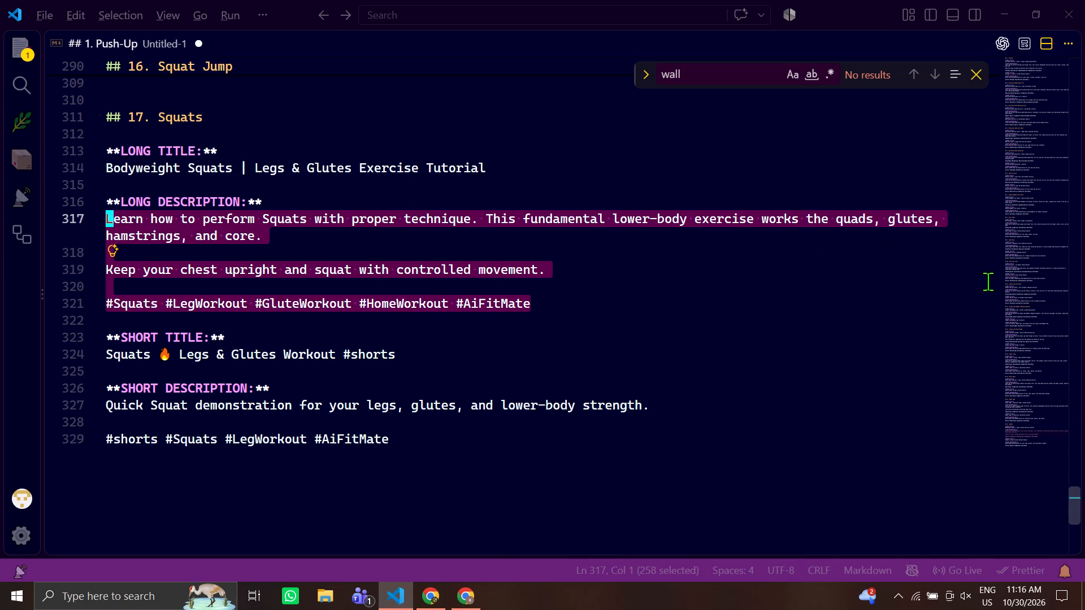
# In YouTube Studio's Squats video draft, paste the long description and set the title to "Bodyweight Squats | Legs & Glutes Exercise Tutorial".
pyautogui.hotkey('alt', 'Tab')
pyautogui.click(679, 509)
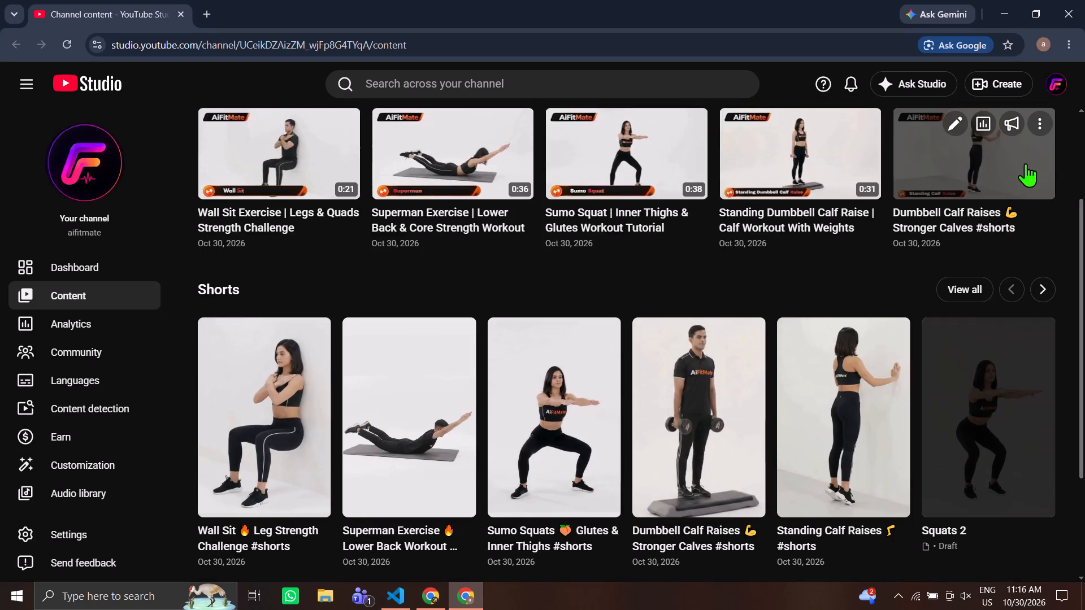
pyautogui.moveTo(1084, 232); pyautogui.dragTo(1081, 199)
pyautogui.click(1053, 142)
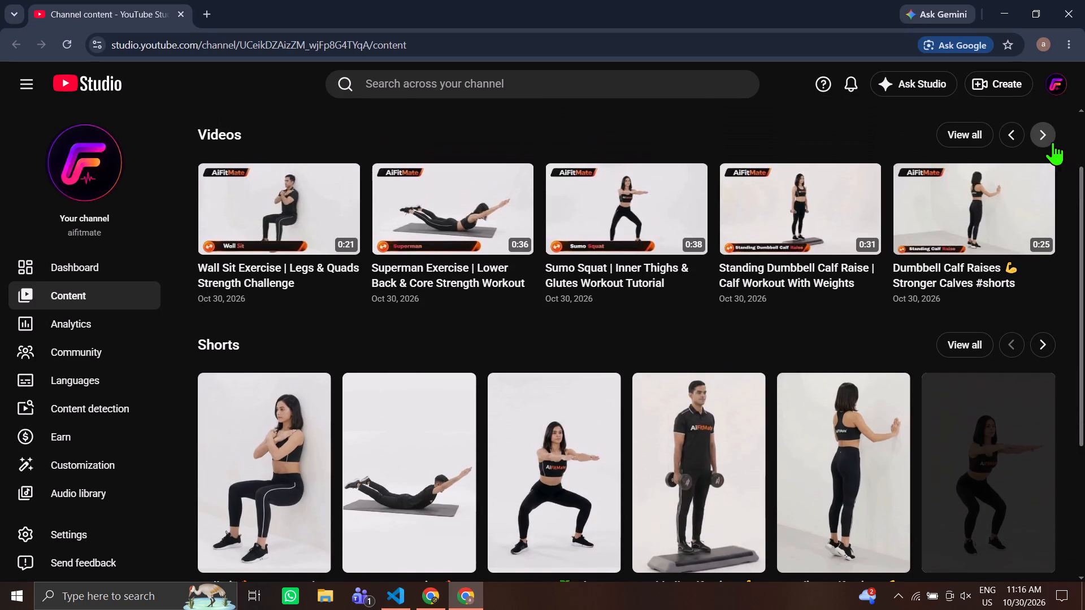
pyautogui.hotkey('alt', 'Tab')
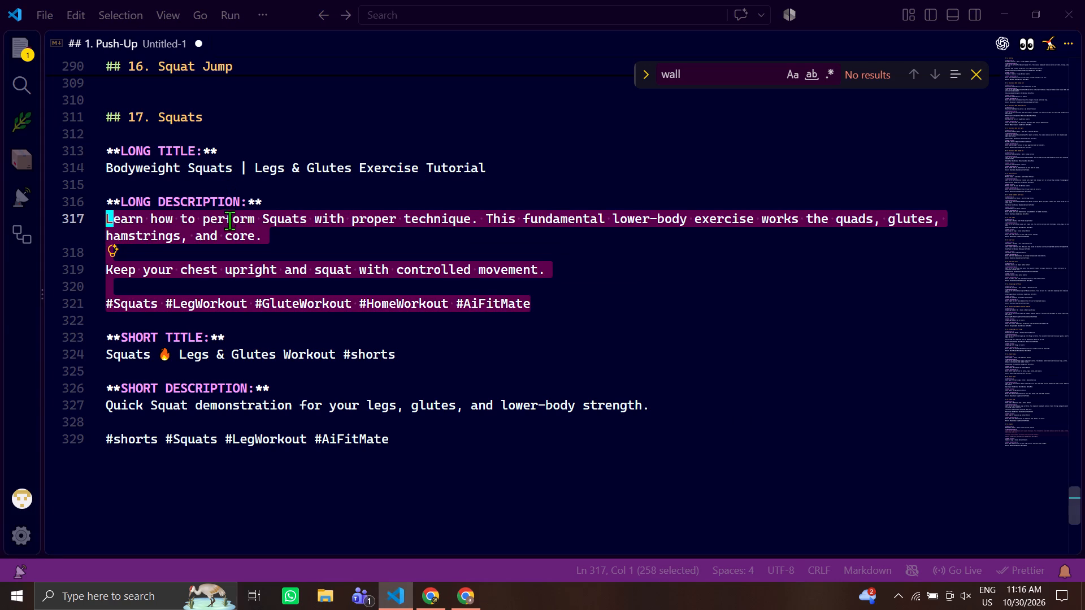
pyautogui.hotkey('alt', 'Tab')
pyautogui.click(319, 182)
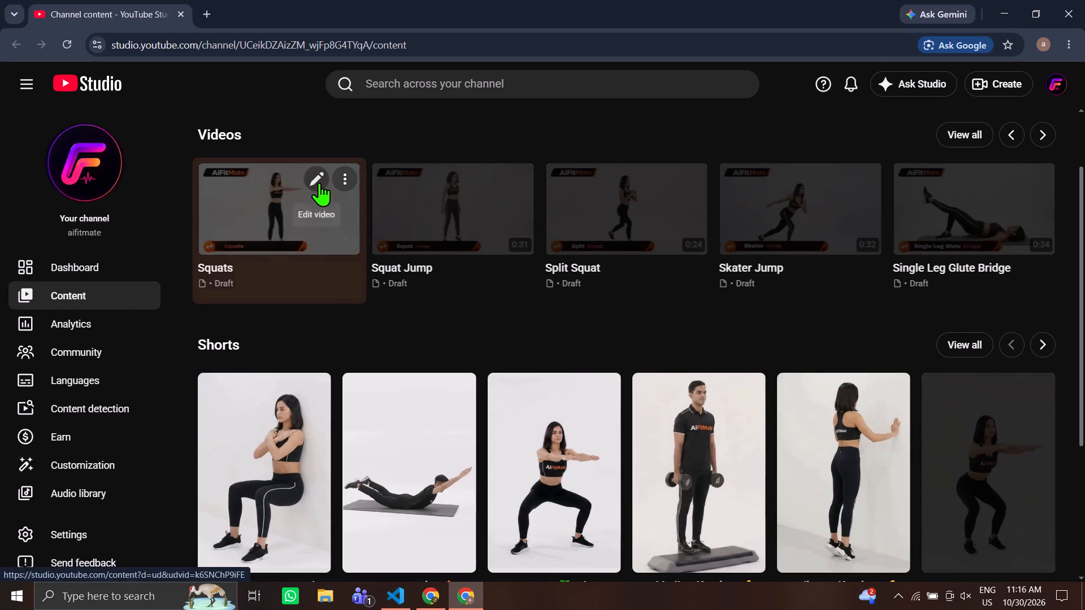
pyautogui.click(434, 368)
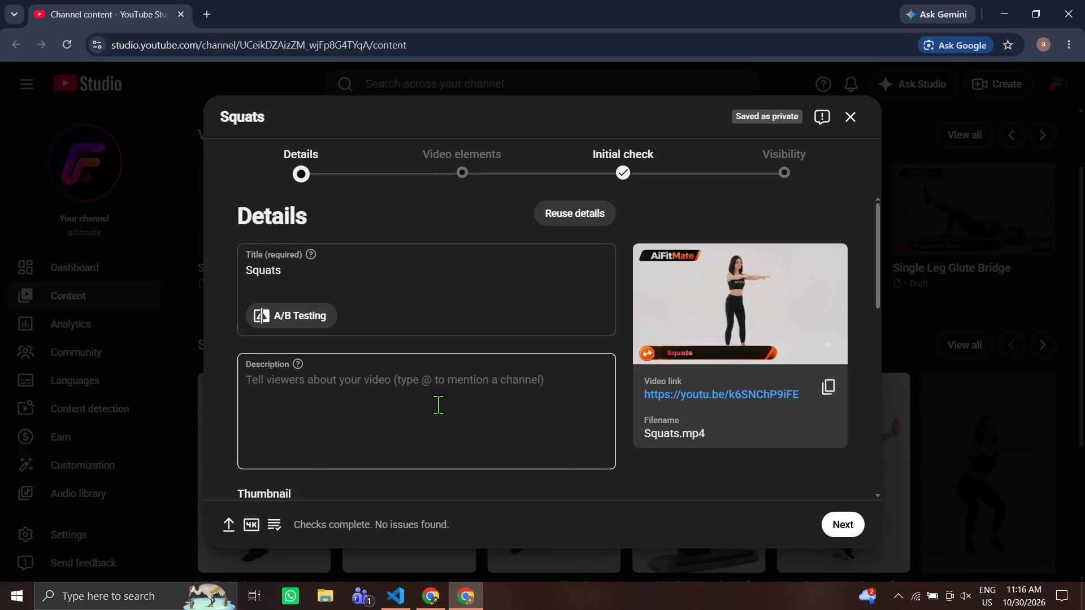
pyautogui.hotkey('ctrl', 'v')
pyautogui.click(423, 268)
pyautogui.hotkey('ctrl', 'a')
pyautogui.press('super+v')
pyautogui.click(302, 375)
pyautogui.hotkey('ctrl', 'v')
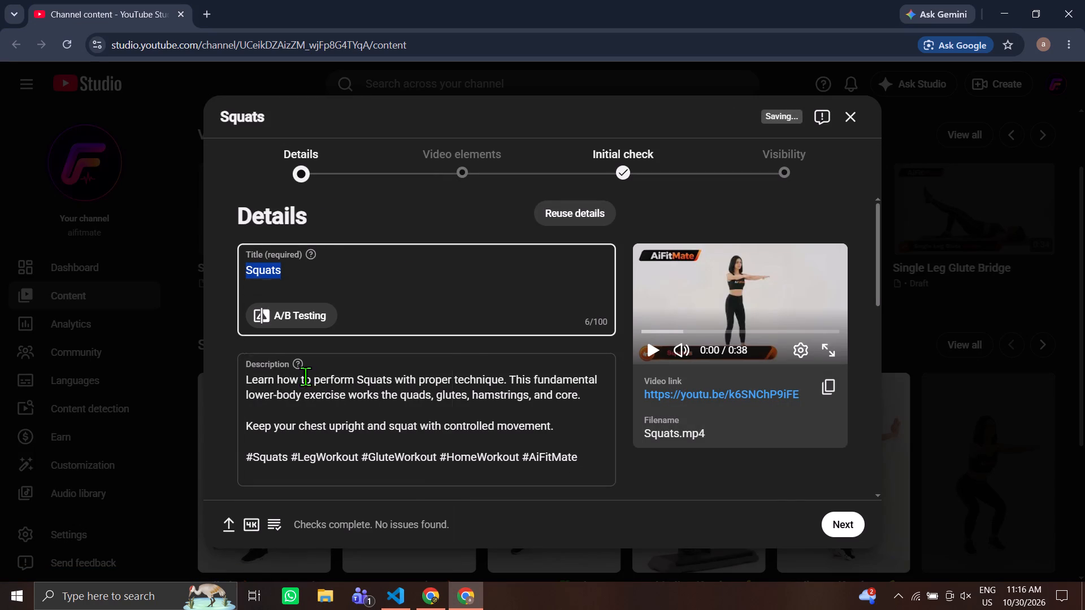
# Advance through the remaining stages without adding elements and publish the Bodyweight Squats video.
pyautogui.tripleClick(839, 515)
pyautogui.doubleClick(840, 515)
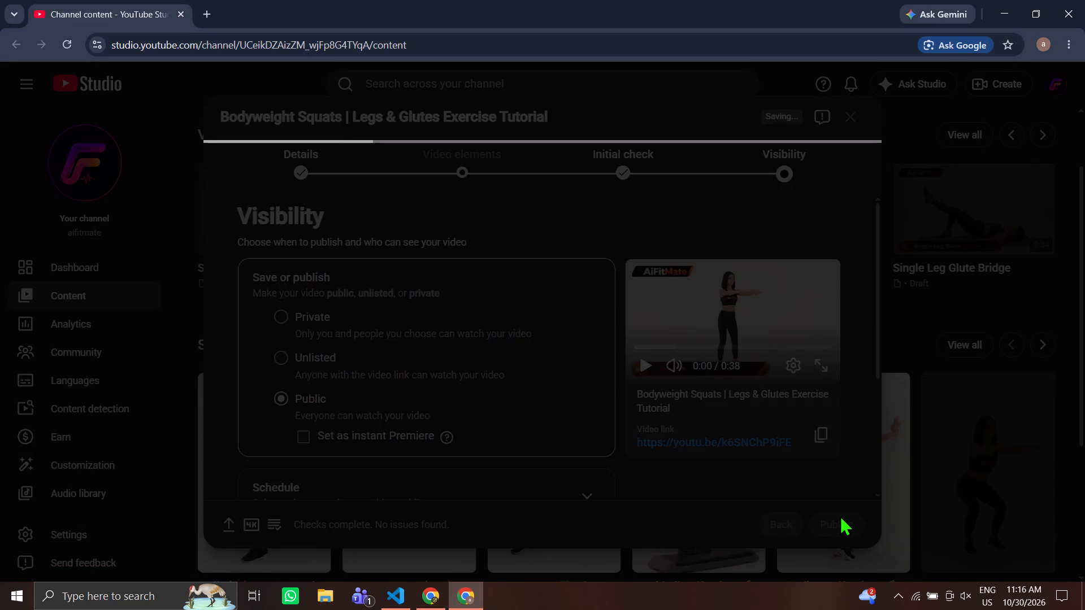
# From the notes in Visual Studio Code, copy the Squats short title line, and separately its short description with hashtags.
pyautogui.hotkey('alt', 'Tab')
pyautogui.click(359, 355)
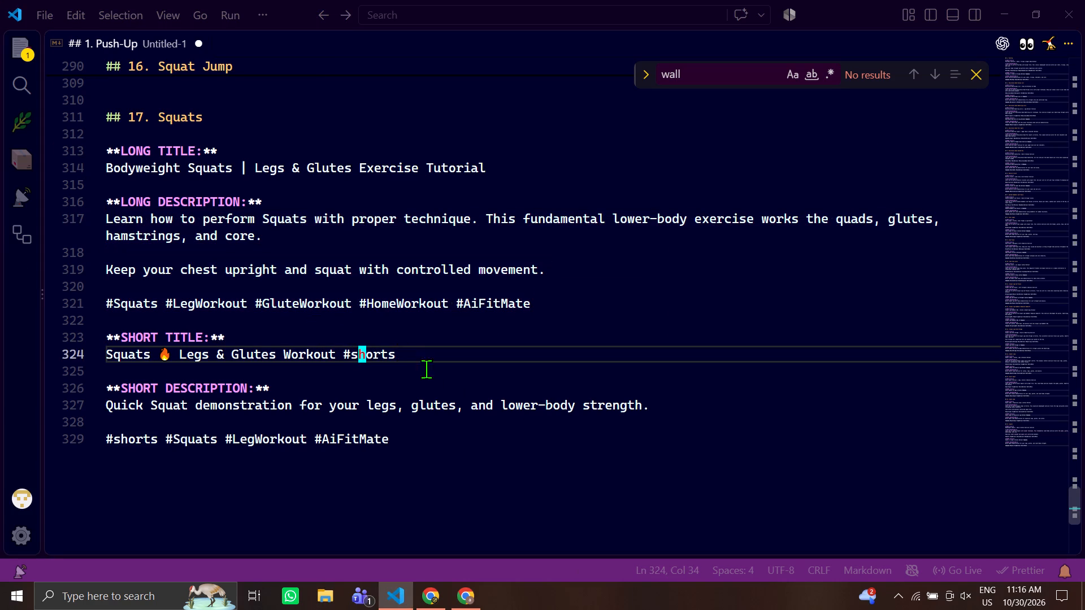
pyautogui.hotkey('ctrl', 'c')
pyautogui.moveTo(413, 439); pyautogui.dragTo(28, 403)
pyautogui.hotkey('ctrl', 'c')
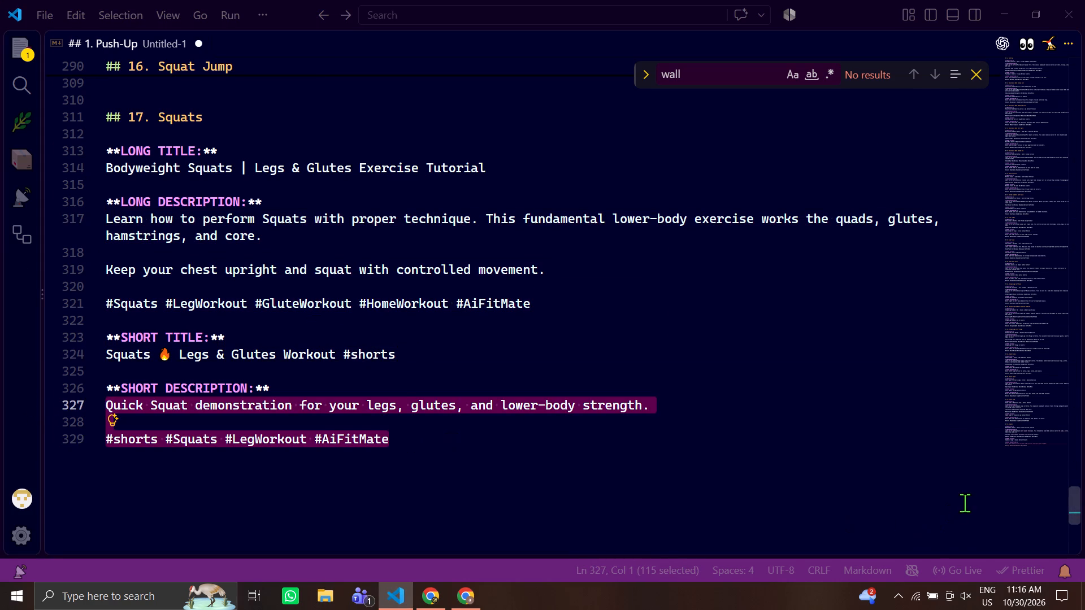
# In YouTube Studio's Squats 2 Short draft, paste the short description and set the title to "Squats 🔥 Legs & Glutes Workout #shorts".
pyautogui.hotkey('alt', 'Tab')
pyautogui.click(688, 501)
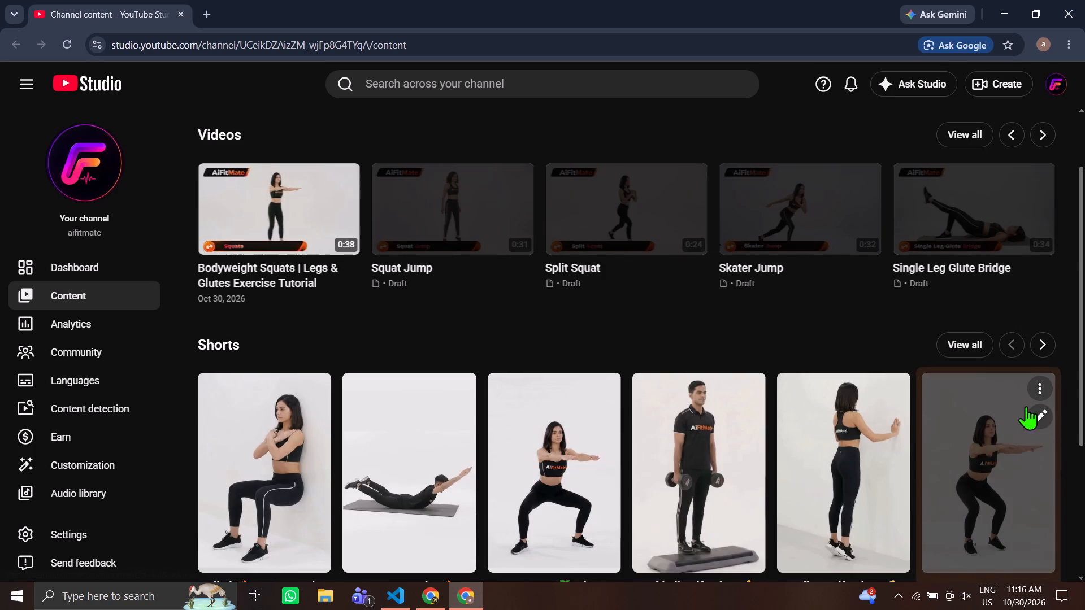
pyautogui.click(1041, 419)
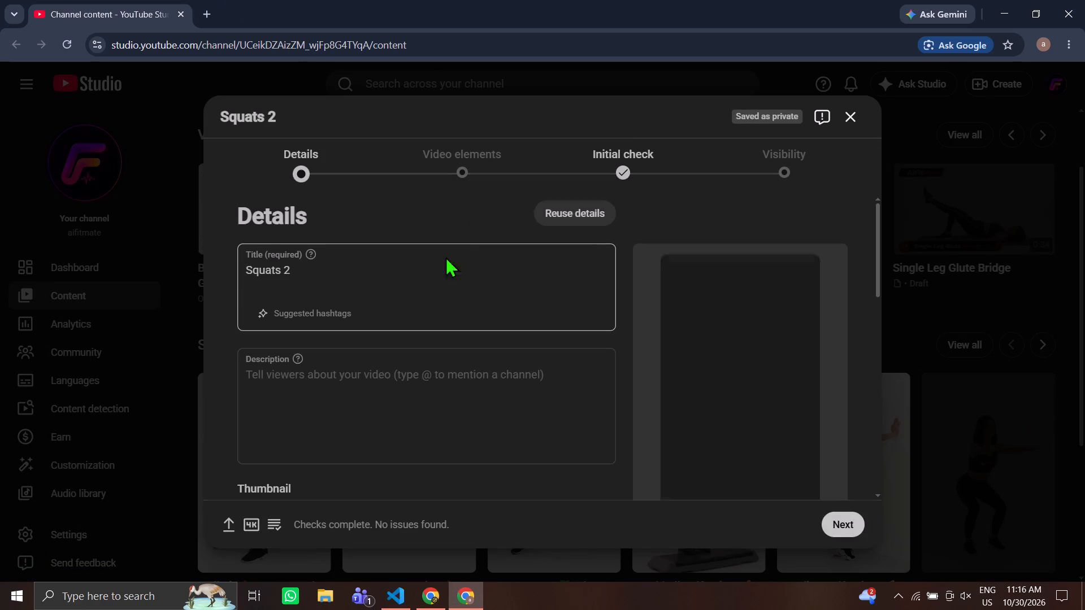
pyautogui.click(375, 286)
pyautogui.click(416, 490)
pyautogui.hotkey('ctrl', 'v')
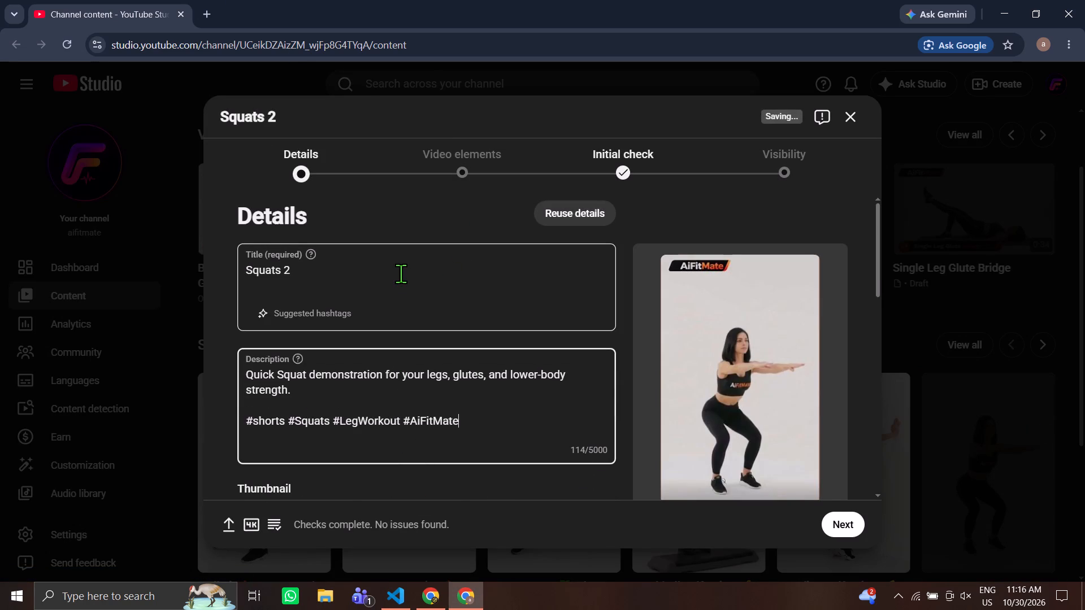
pyautogui.click(401, 273)
pyautogui.hotkey('ctrl', 'a')
pyautogui.press('super+v')
pyautogui.click(323, 372)
pyautogui.hotkey('ctrl', 'v')
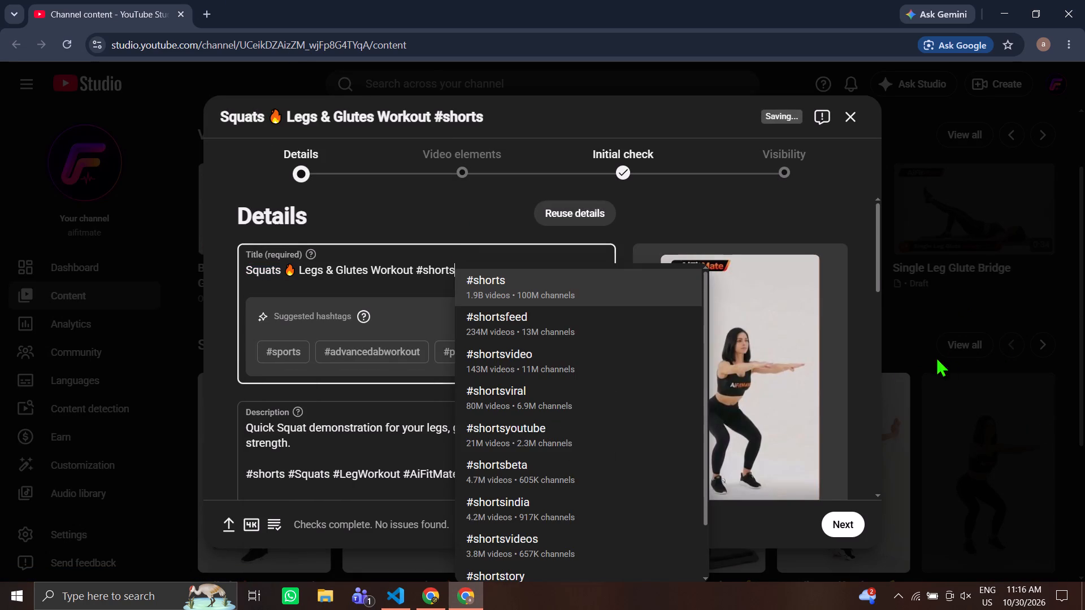
pyautogui.doubleClick(873, 324)
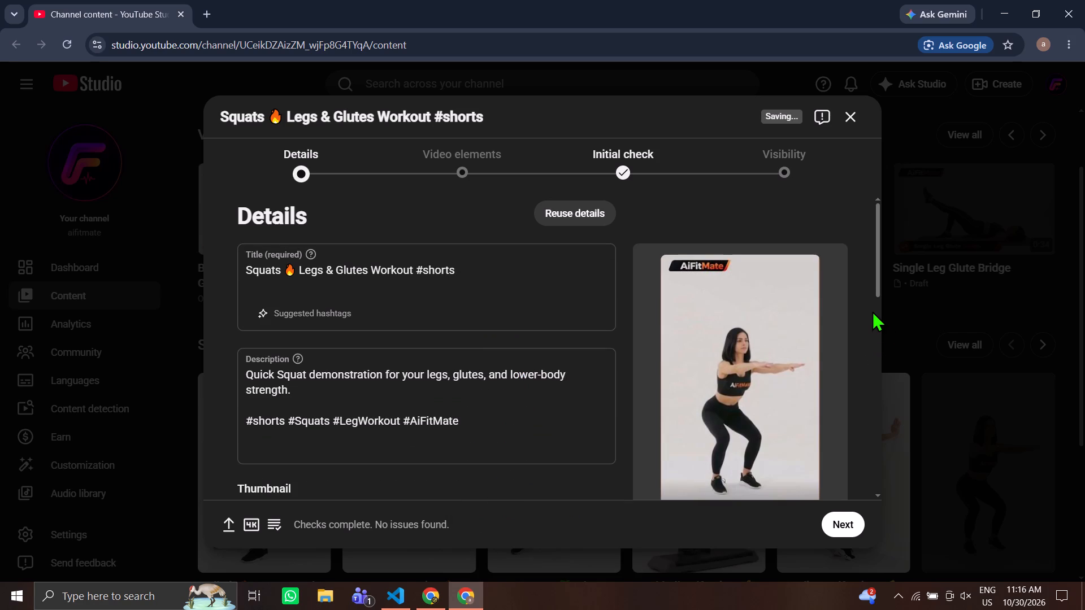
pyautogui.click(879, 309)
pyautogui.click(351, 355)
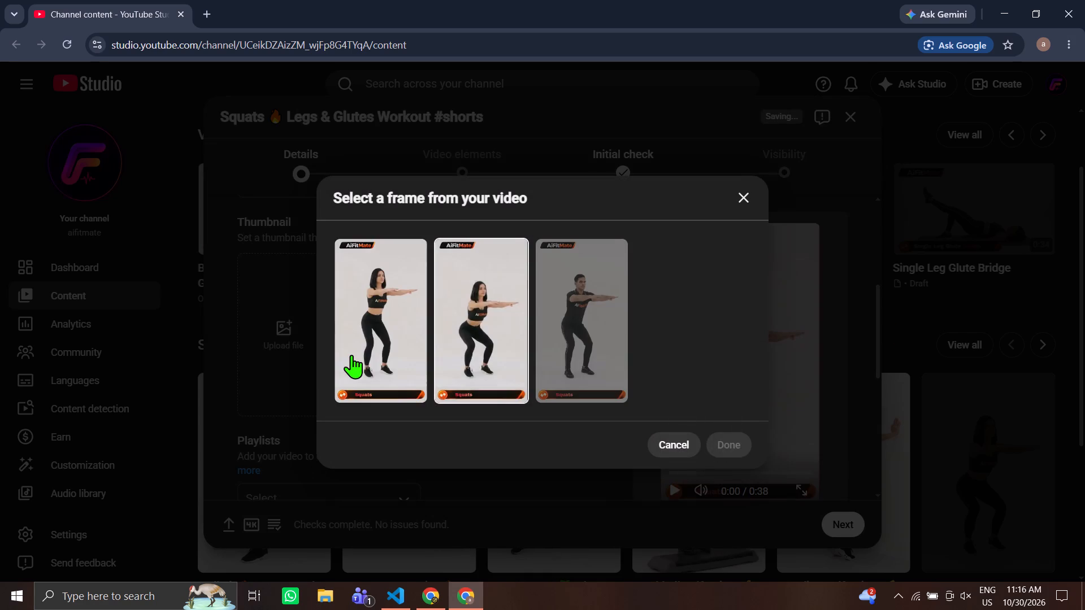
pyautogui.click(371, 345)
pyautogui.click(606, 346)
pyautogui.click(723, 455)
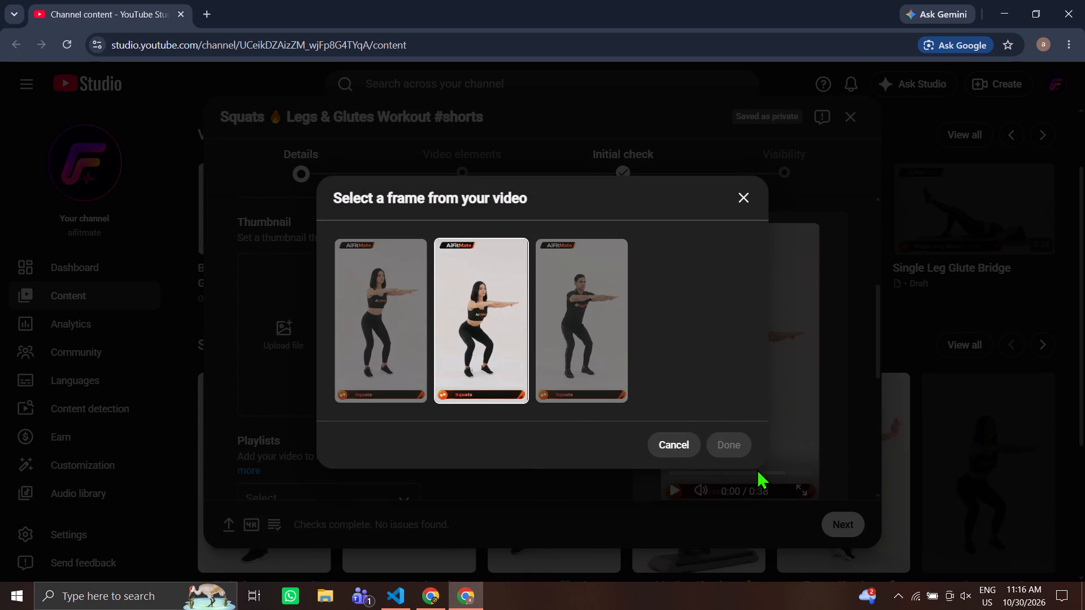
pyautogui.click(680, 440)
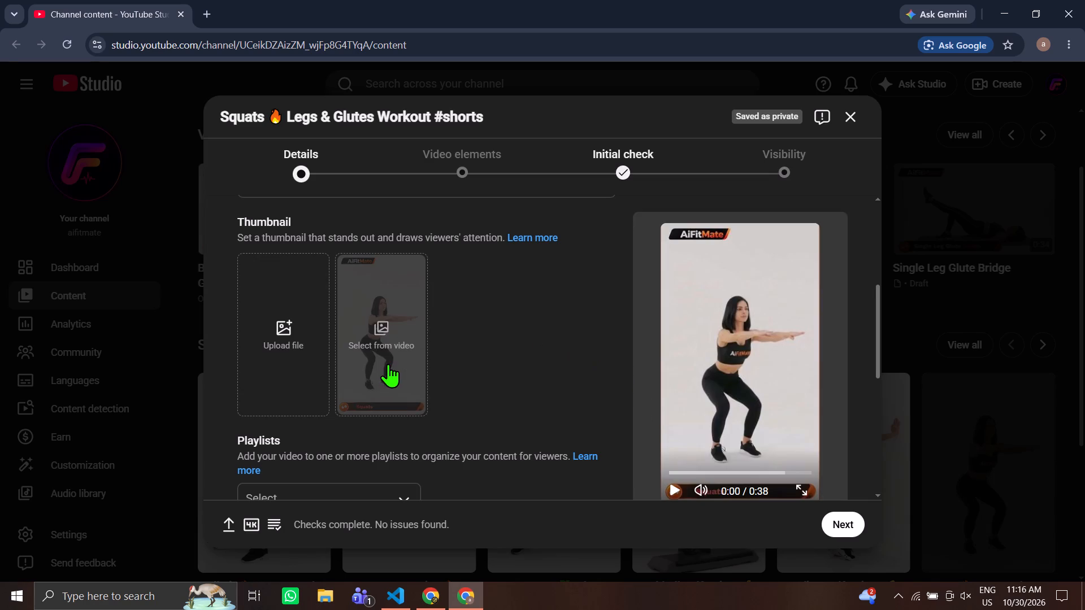
# Set the Squats Short's thumbnail to the first suggested video frame, showing the woman standing nearly upright with arms extended.
pyautogui.click(367, 349)
pyautogui.click(367, 349)
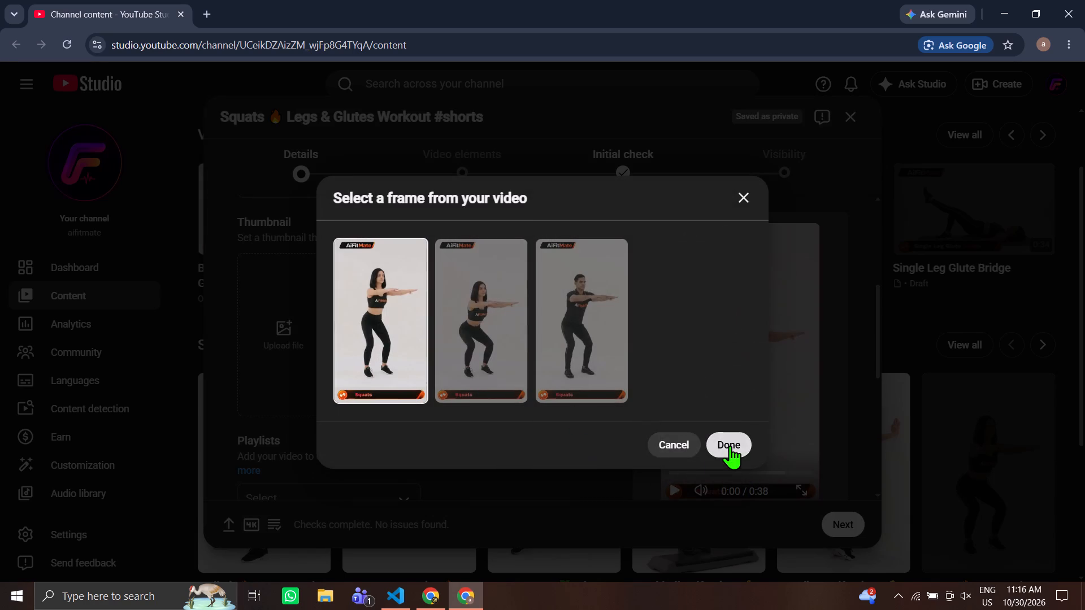
pyautogui.click(730, 446)
# Advance through the remaining stages without adding elements and publish the Squats Short publicly.
pyautogui.click(864, 525)
pyautogui.tripleClick(864, 525)
pyautogui.click(864, 525)
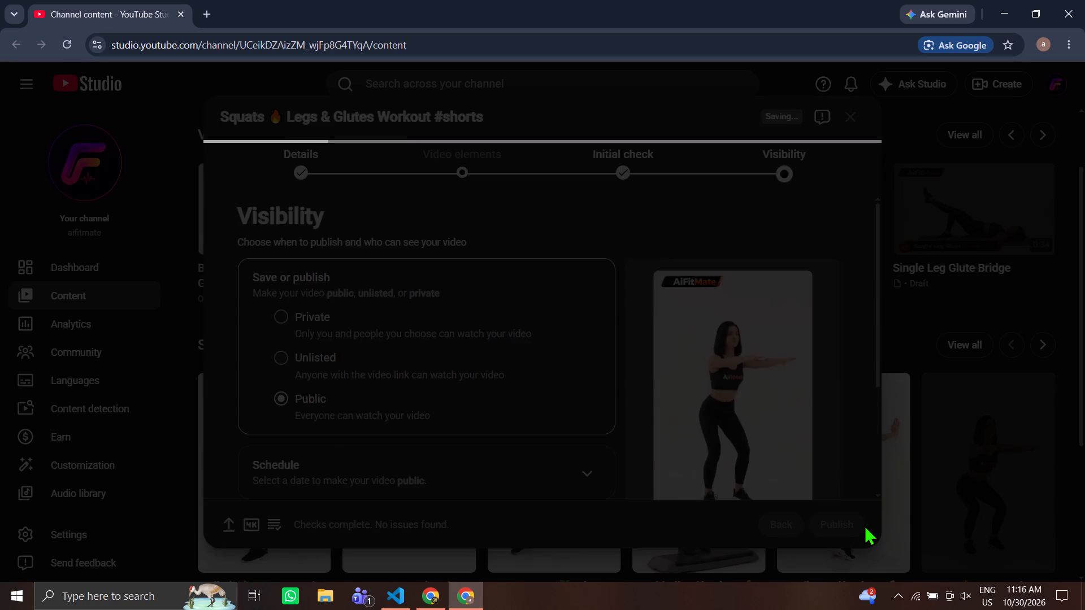
# In the Visual Studio Code notes, cut the whole "17. Squats" entry along with the blank lines before it.
pyautogui.hotkey('alt', 'Tab')
pyautogui.keyDown('shift'); pyautogui.click(180, 95); pyautogui.keyUp('shift')
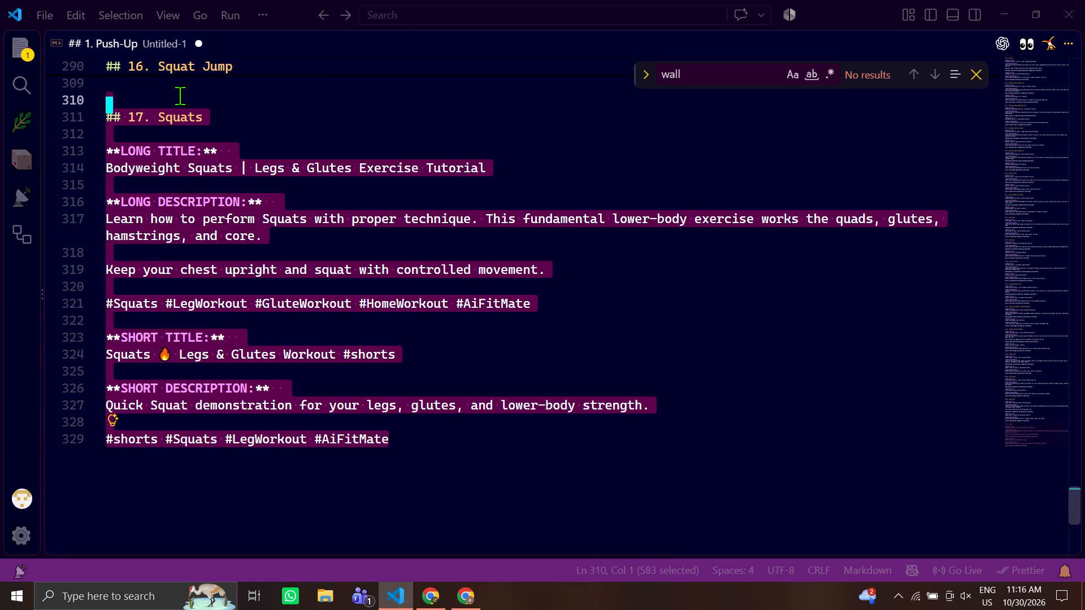
pyautogui.hotkey('ctrl', 'x')
pyautogui.hotkey('ctrl', 'x')
pyautogui.hotkey('ctrl', 'x')
# Copy the Squat Jump long title line from the notes, and separately its full long description with hashtags.
pyautogui.press('Up')
pyautogui.press('Up')
pyautogui.press('Up')
pyautogui.press('Up')
pyautogui.press('Up')
pyautogui.press('Up')
pyautogui.press('Up')
pyautogui.press('Up')
pyautogui.press('Up')
pyautogui.press('Up')
pyautogui.press('Up')
pyautogui.press('Up')
pyautogui.press('Up')
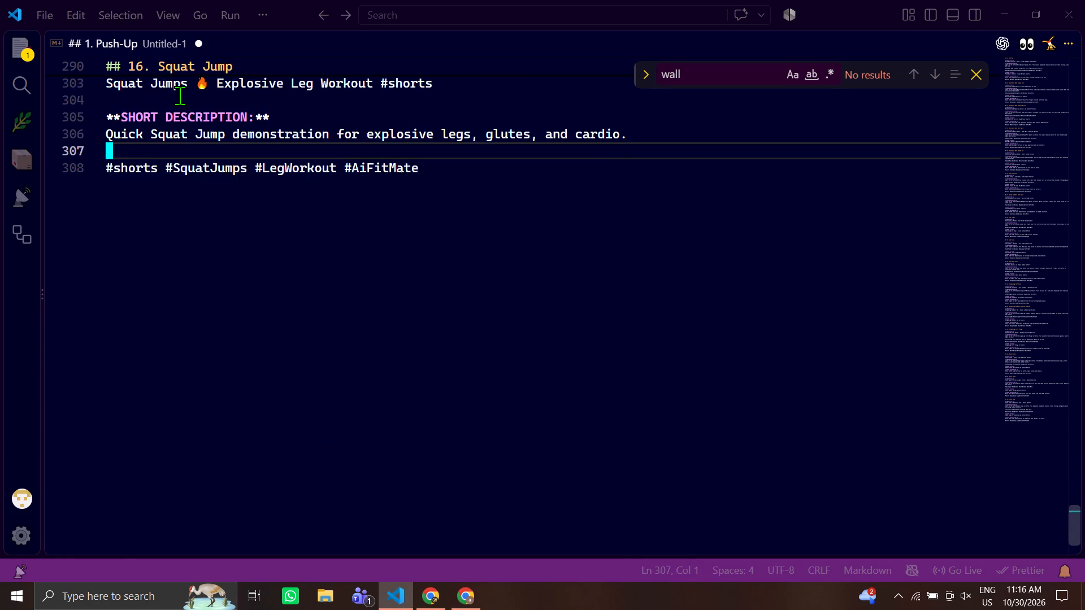
pyautogui.press('Up')
pyautogui.press('Up')
pyautogui.press('Up')
pyautogui.press('Up')
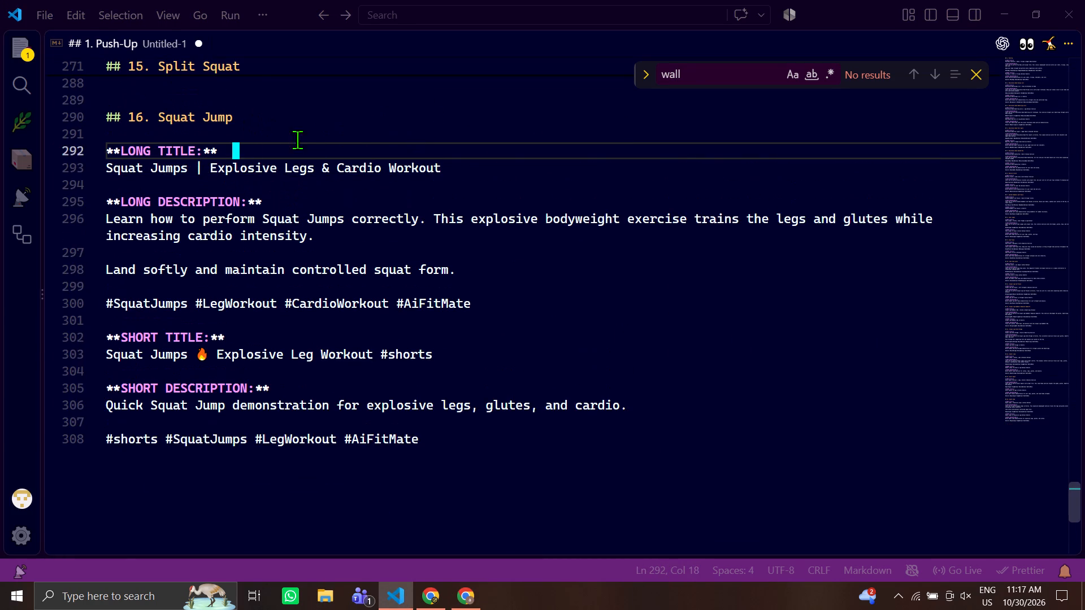
pyautogui.click(335, 166)
pyautogui.hotkey('ctrl', 'c')
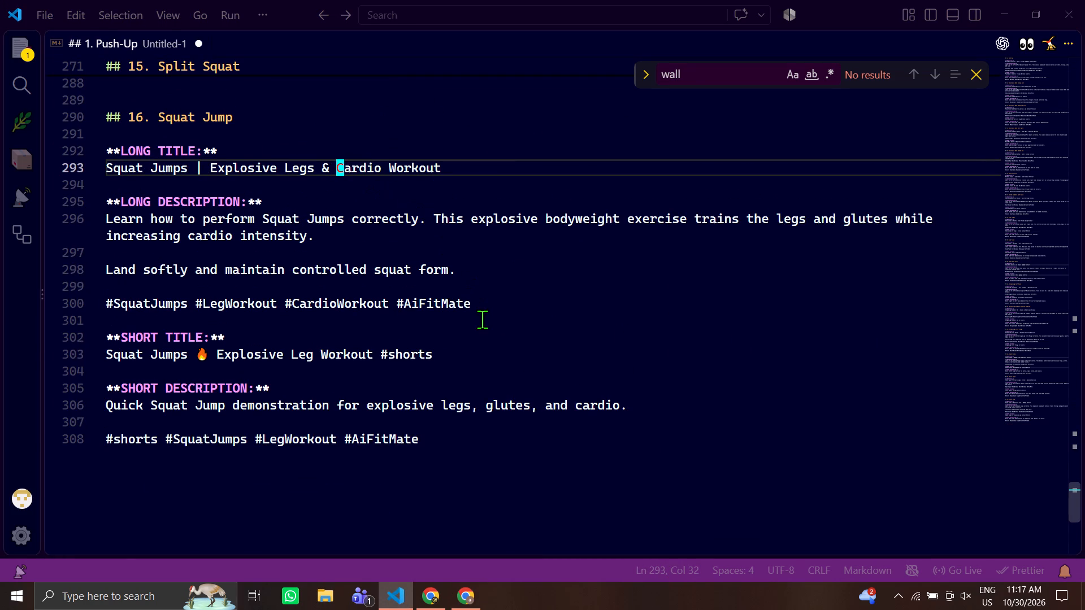
pyautogui.moveTo(480, 307); pyautogui.dragTo(60, 216)
pyautogui.hotkey('ctrl', 'c')
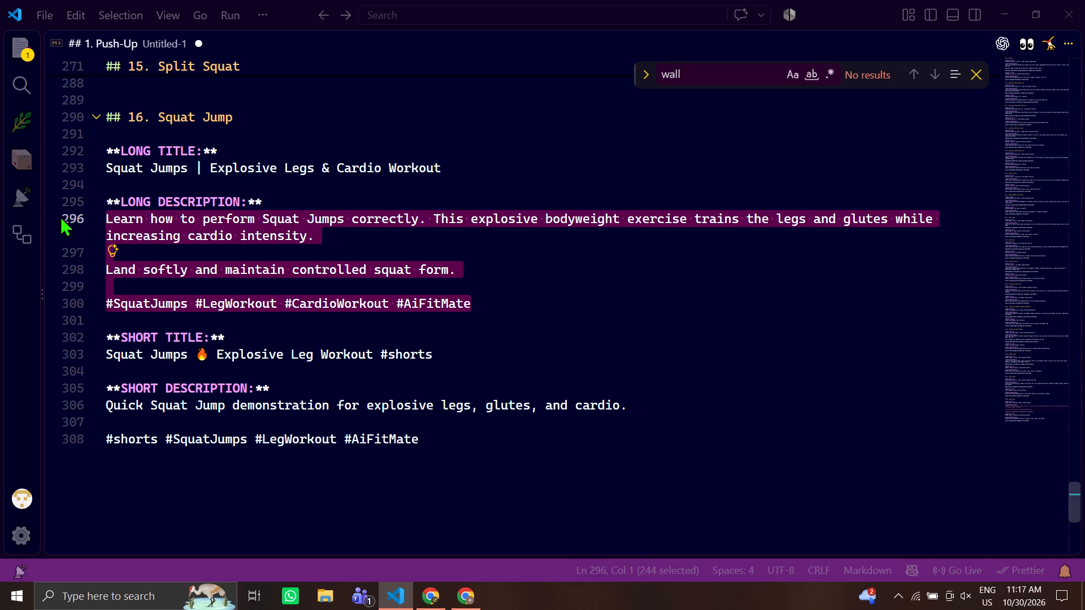
# In YouTube Studio's Squat Jump video draft, paste the long description and set the title to "Squat Jumps | Explosive Legs & Cardio Workout".
pyautogui.hotkey('alt', 'Tab')
pyautogui.click(694, 504)
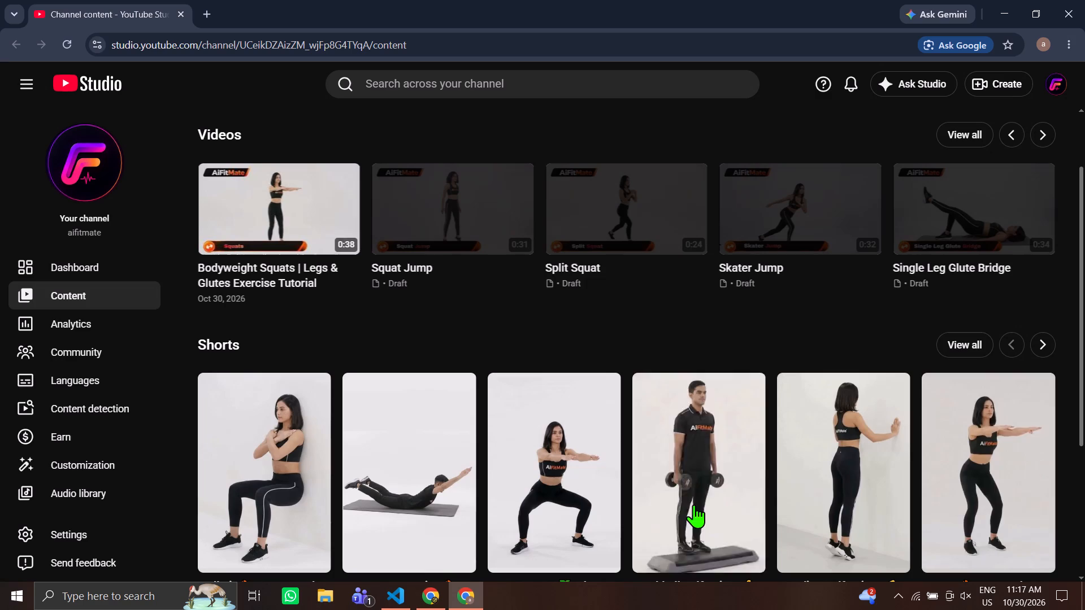
pyautogui.click(1041, 342)
pyautogui.hotkey('alt', 'Tab')
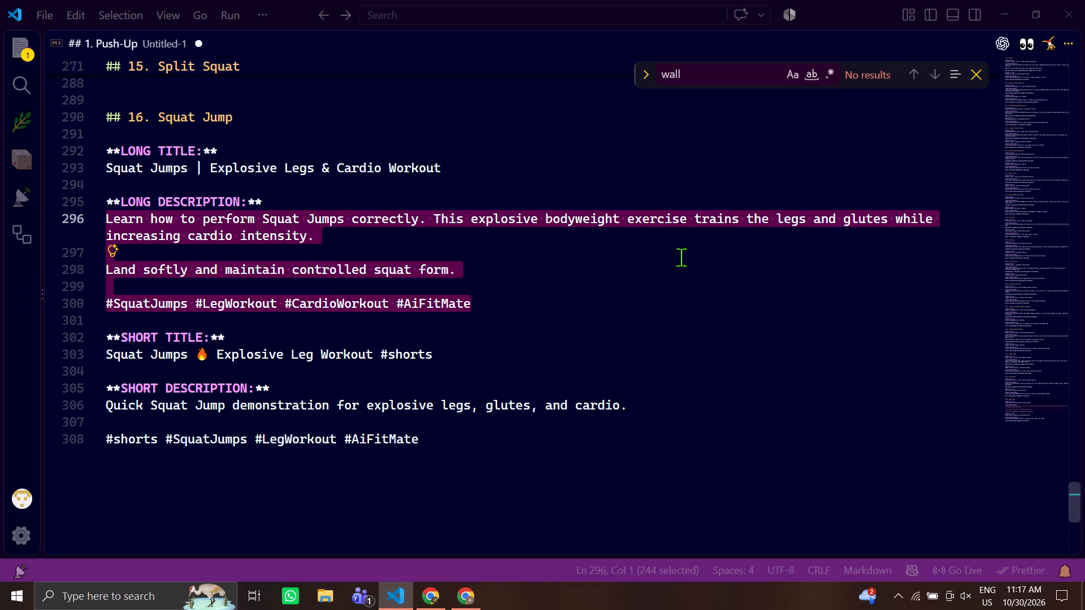
pyautogui.hotkey('alt', 'Tab')
pyautogui.click(488, 178)
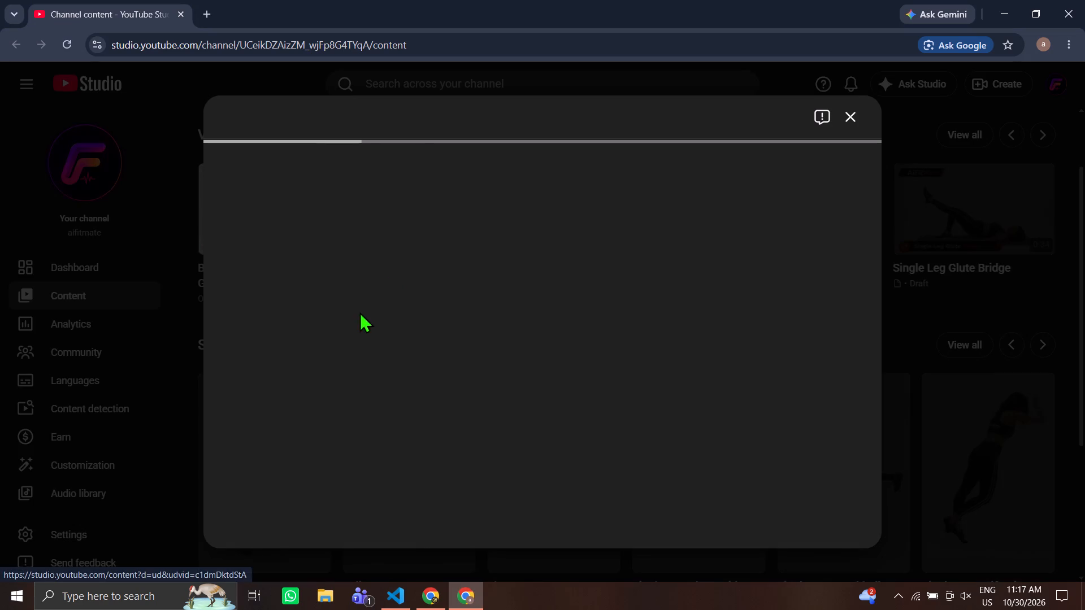
pyautogui.click(396, 404)
pyautogui.hotkey('ctrl', 'v')
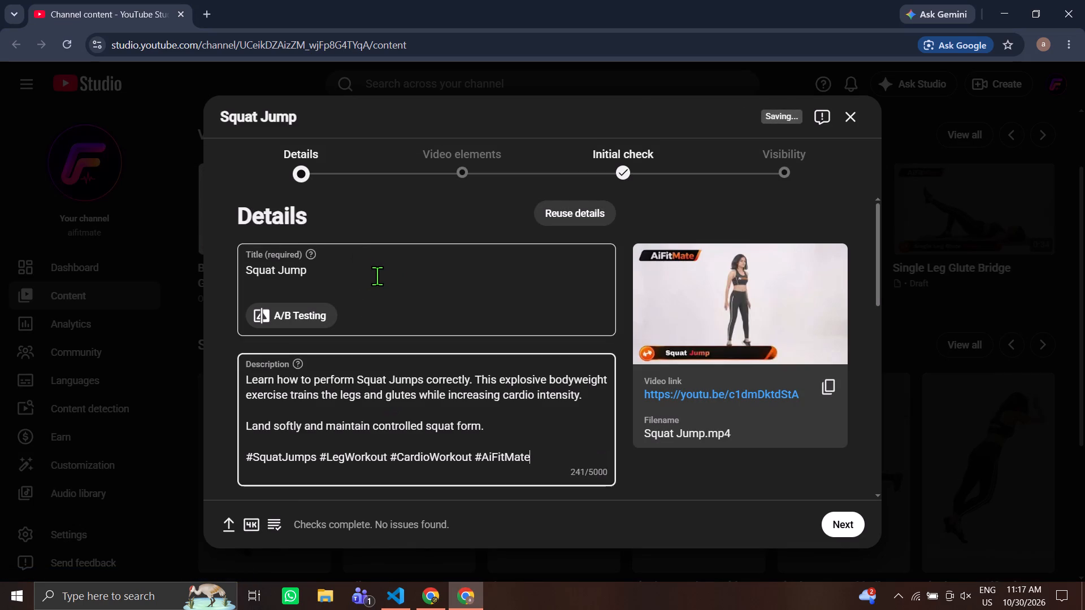
pyautogui.click(377, 276)
pyautogui.hotkey('ctrl', 'a')
pyautogui.press('super+v')
pyautogui.click(323, 376)
pyautogui.hotkey('ctrl', 'v')
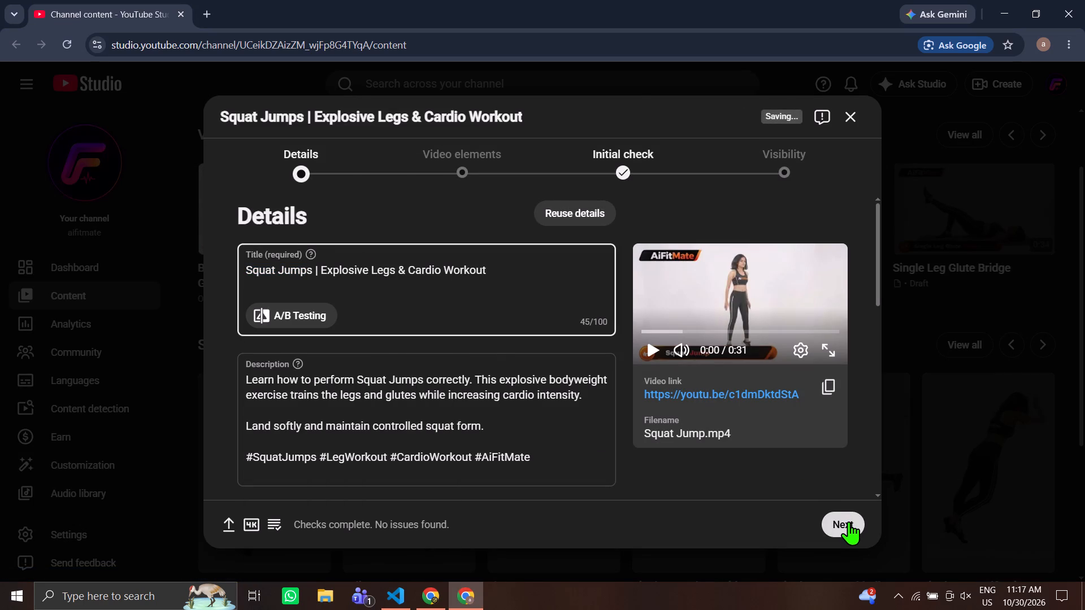
# Advance through the remaining stages without adding elements and publish the Squat Jumps video.
pyautogui.tripleClick(850, 523)
pyautogui.doubleClick(850, 523)
# From the Squat Jump notes in Visual Studio Code, copy the short title line, and separately the short description with hashtags.
pyautogui.hotkey('alt', 'Tab')
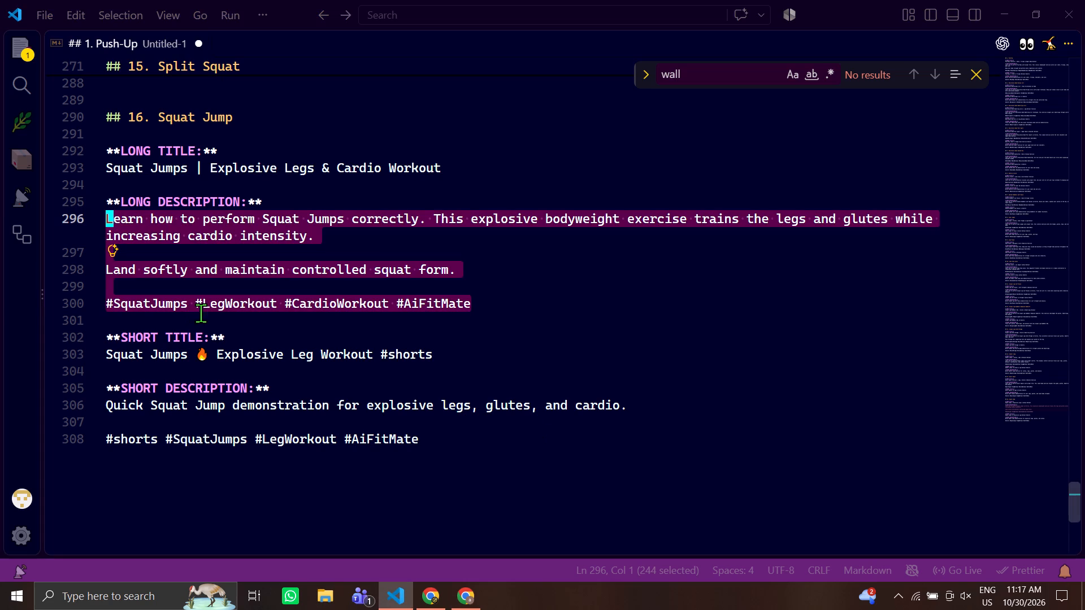
pyautogui.click(250, 360)
pyautogui.hotkey('ctrl', 'c')
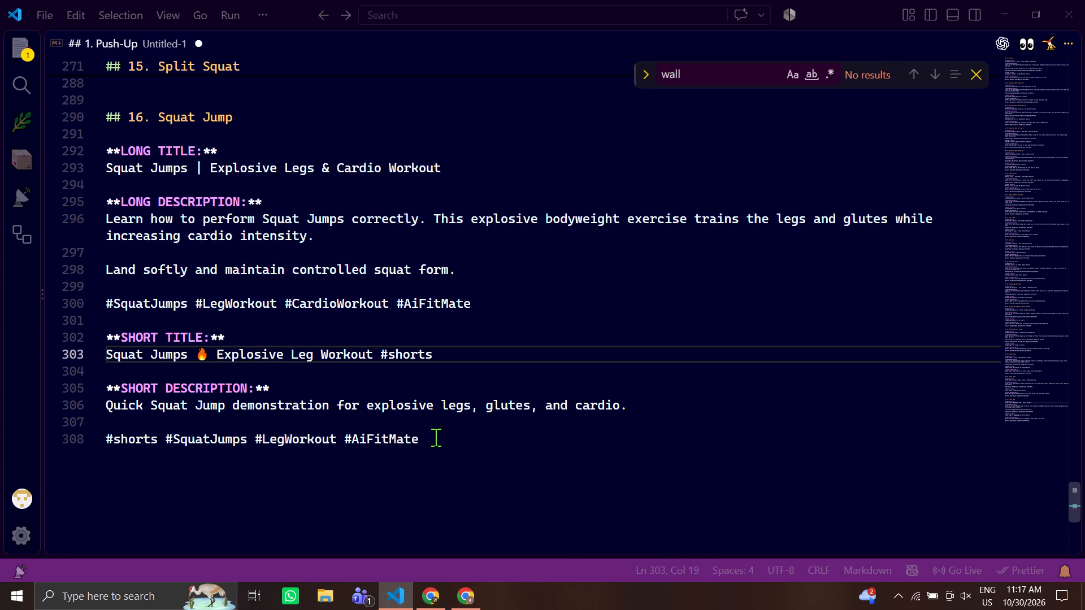
pyautogui.moveTo(436, 437); pyautogui.dragTo(0, 390)
pyautogui.keyDown('ctrl'); pyautogui.click(0, 390); pyautogui.keyUp('ctrl')
pyautogui.click(402, 439)
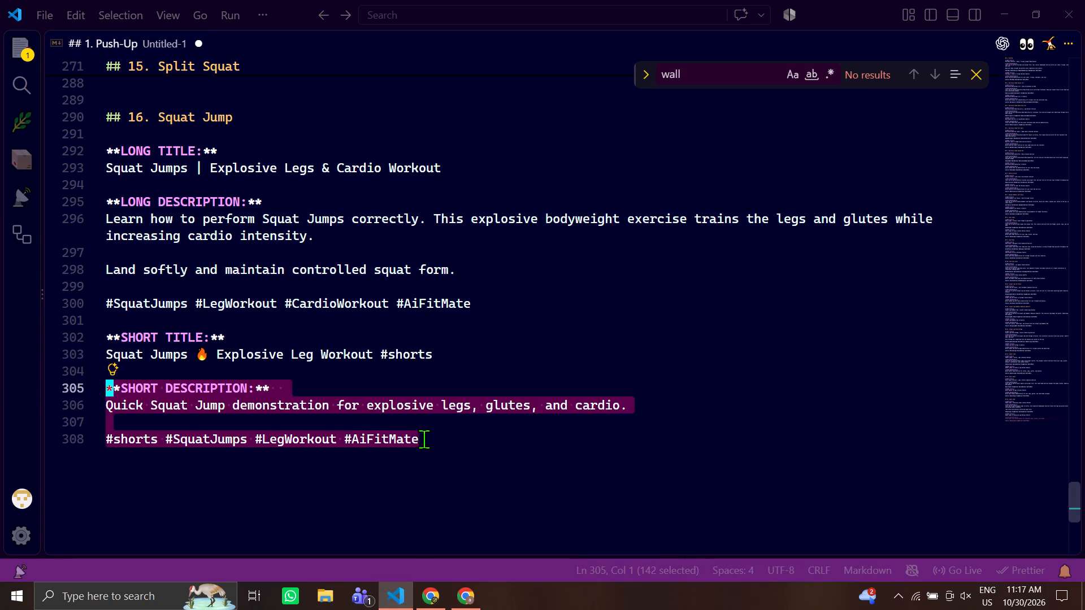
pyautogui.click(440, 439)
pyautogui.moveTo(442, 439); pyautogui.dragTo(51, 408)
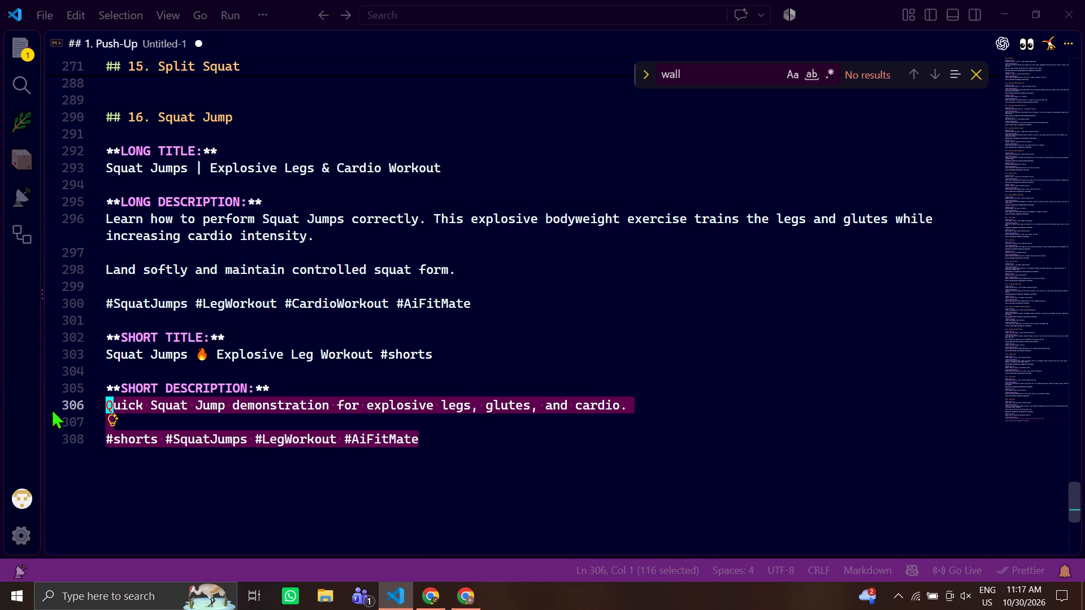
pyautogui.hotkey('ctrl', 'c')
# In YouTube Studio's Squat Jump 2 Short draft, paste the short description and set the title to "Squat Jumps 🔥 Explosive Leg Workout #shorts".
pyautogui.hotkey('alt', 'Tab')
pyautogui.click(681, 506)
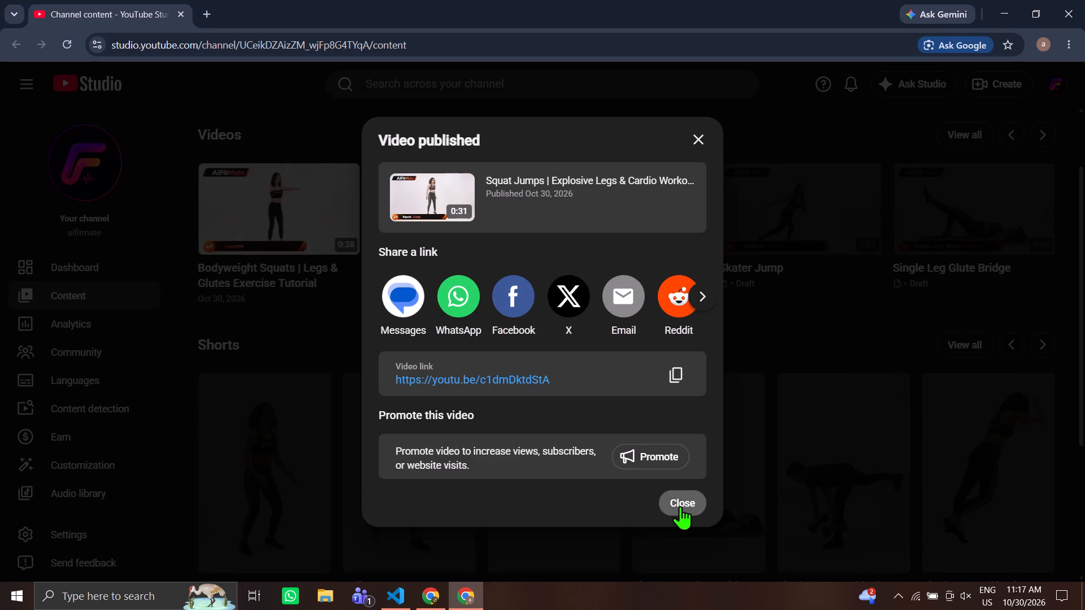
pyautogui.click(316, 414)
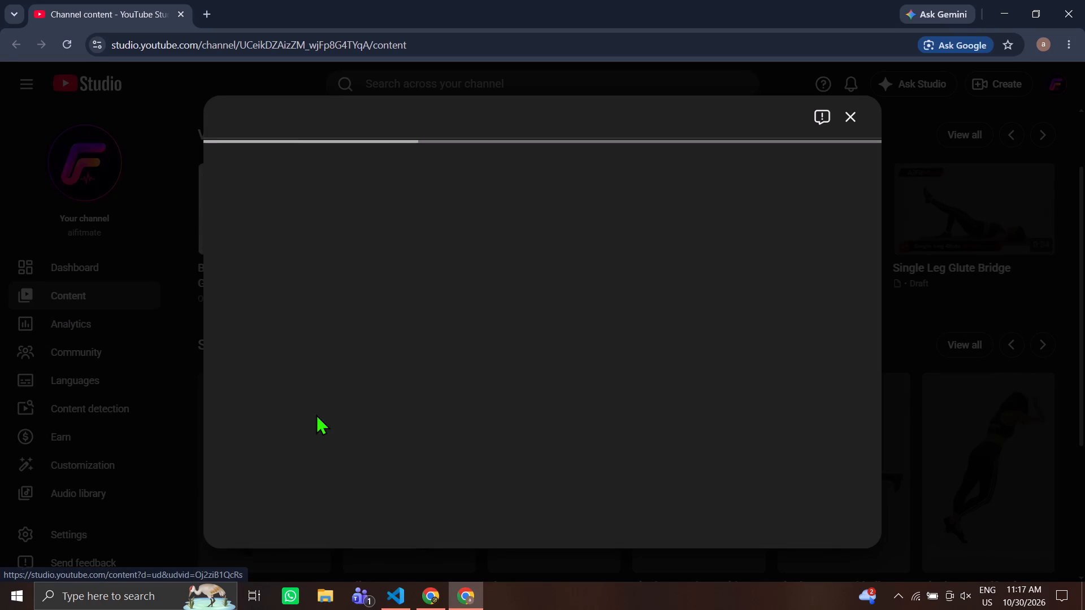
pyautogui.click(444, 381)
pyautogui.hotkey('ctrl', 'v')
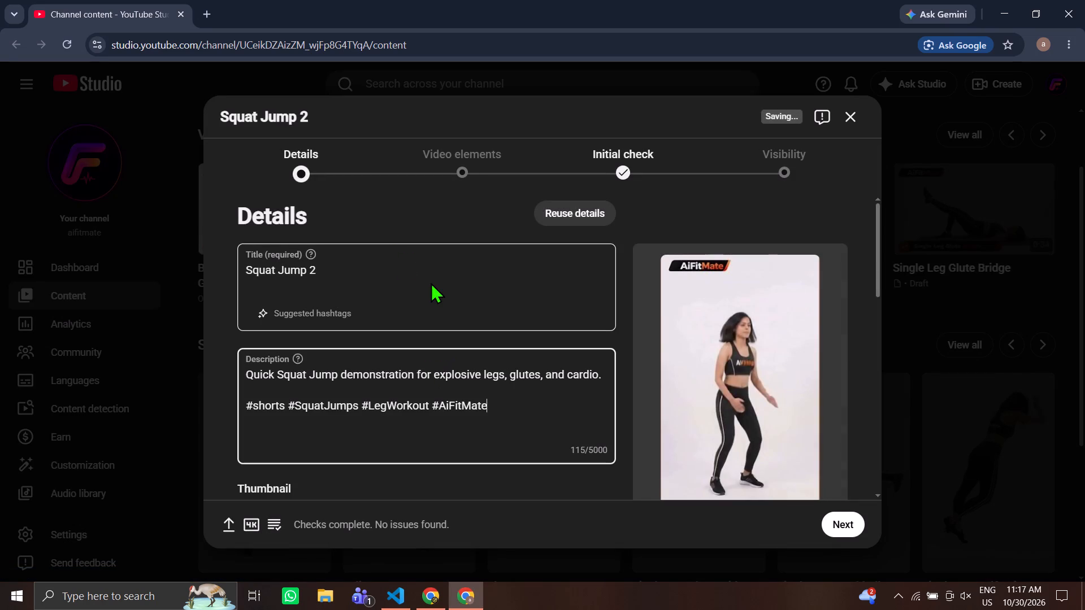
pyautogui.click(431, 282)
pyautogui.hotkey('ctrl', 'a')
pyautogui.press('super+v')
pyautogui.click(319, 380)
pyautogui.hotkey('ctrl', 'v')
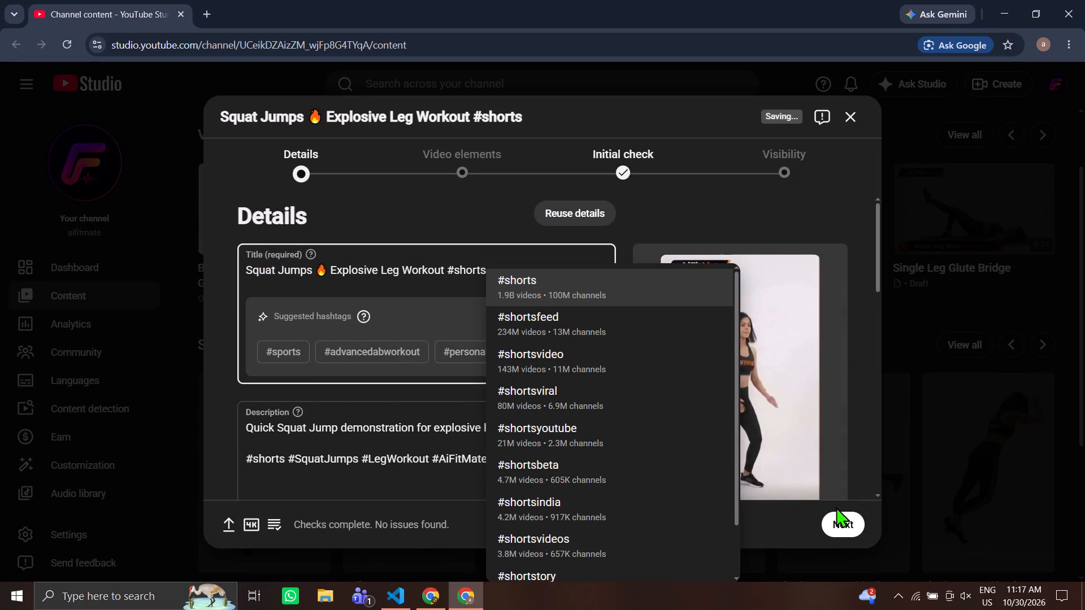
# Advance through the remaining stages without adding elements and publish the Squat Jumps Short.
pyautogui.tripleClick(844, 535)
pyautogui.doubleClick(844, 535)
# In the Visual Studio Code notes, cut the whole "16. Squat Jump" entry along with the blank lines before it.
pyautogui.hotkey('alt', 'Tab')
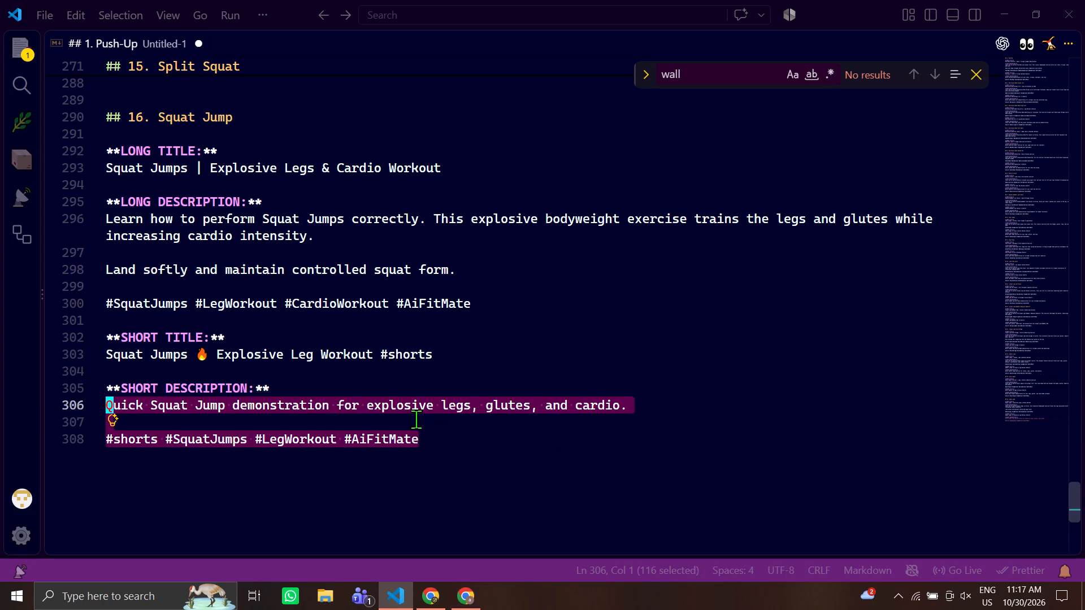
pyautogui.keyDown('shift'); pyautogui.click(160, 90); pyautogui.keyUp('shift')
pyautogui.hotkey('ctrl', 'x')
pyautogui.hotkey('ctrl', 'x')
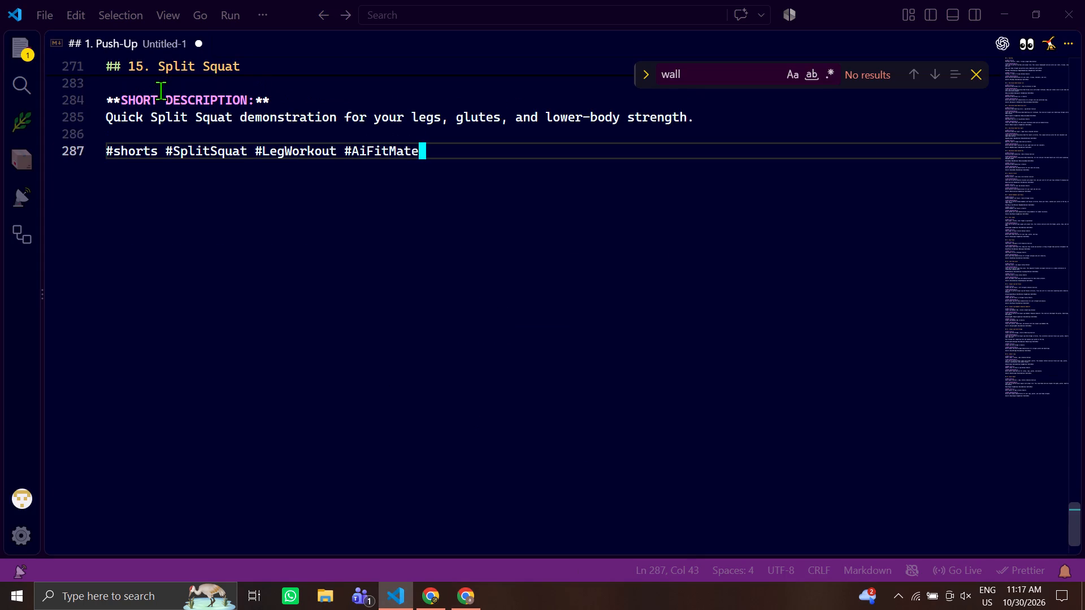
# Copy the Split Squat long description with hashtags from the notes, and separately its long title line.
pyautogui.press('Up')
pyautogui.press('Up')
pyautogui.press('Up')
pyautogui.press('Up')
pyautogui.press('Up')
pyautogui.press('Up')
pyautogui.press('Up')
pyautogui.press('Up')
pyautogui.press('Up')
pyautogui.press('Up')
pyautogui.press('Up')
pyautogui.press('Up')
pyautogui.press('Up')
pyautogui.press('Up')
pyautogui.press('Up')
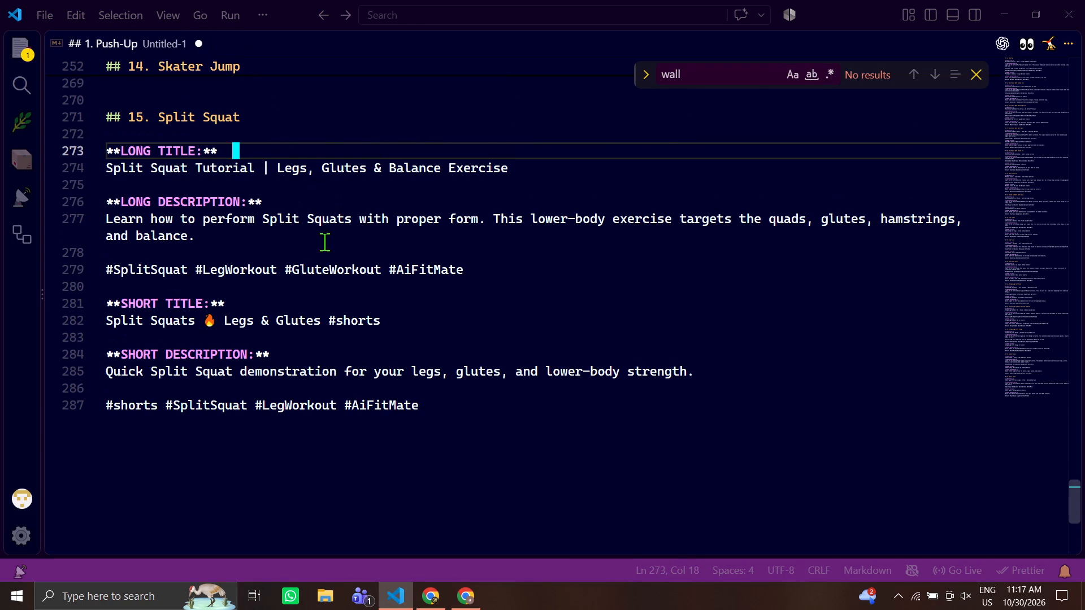
pyautogui.click(340, 160)
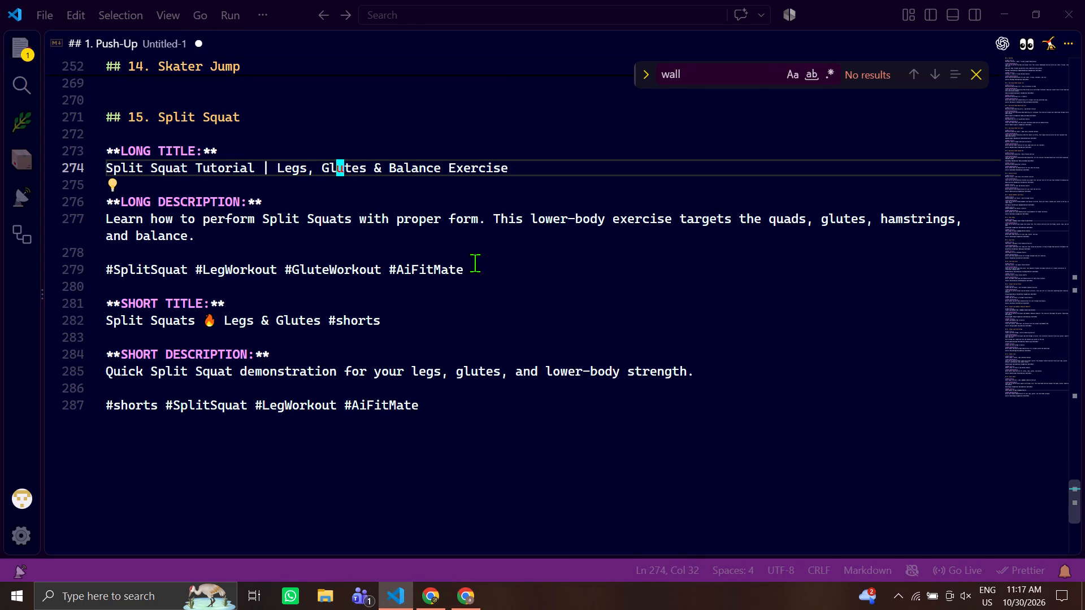
pyautogui.moveTo(480, 267); pyautogui.dragTo(5, 213)
pyautogui.hotkey('ctrl', 'c')
pyautogui.click(306, 167)
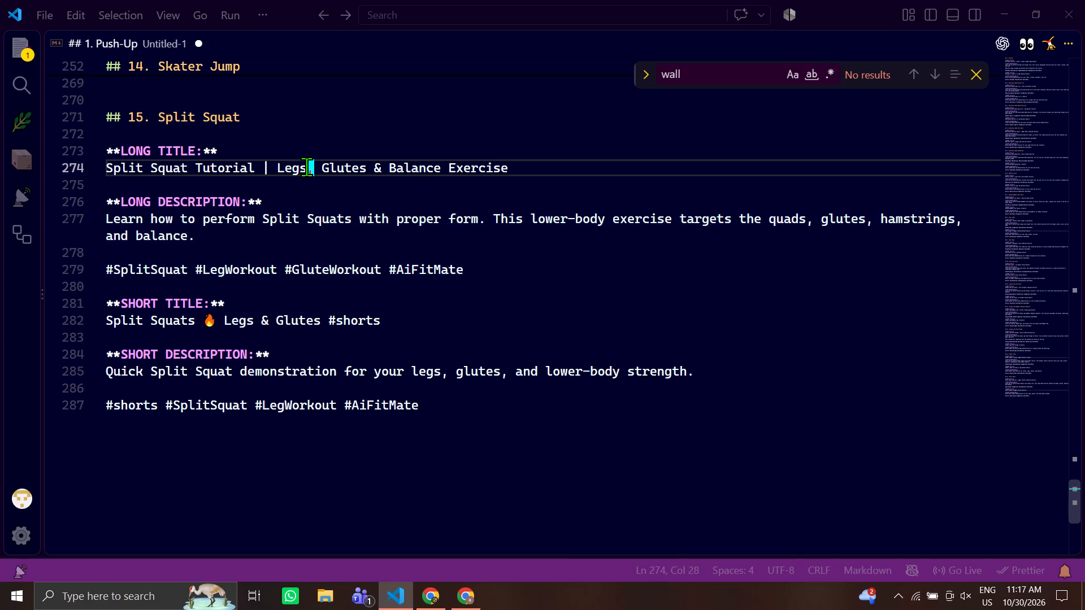
pyautogui.hotkey('ctrl', 'c')
# In YouTube Studio's Split Squat video draft, set the title to "Split Squat Tutorial | Legs, Glutes & Balance Exercise" and paste the copied long description.
pyautogui.hotkey('alt', 'Tab')
pyautogui.click(688, 515)
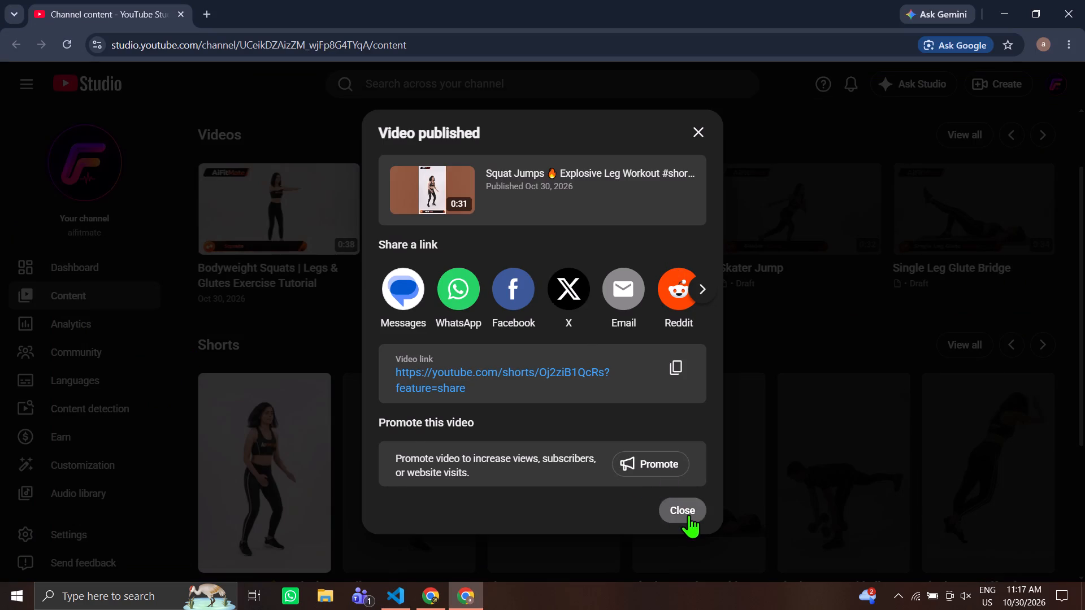
pyautogui.click(662, 185)
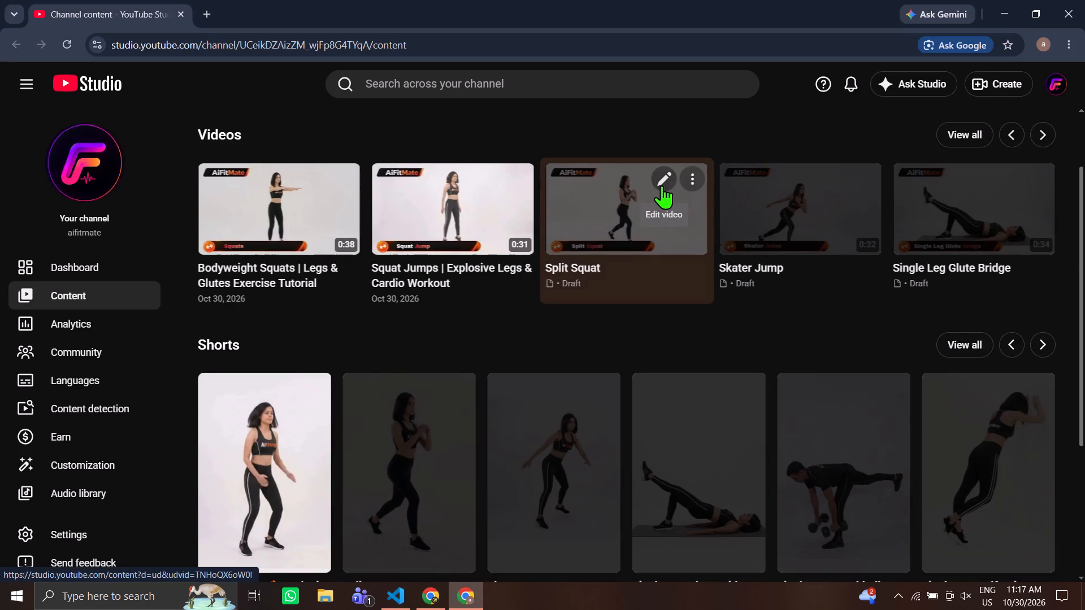
pyautogui.click(393, 265)
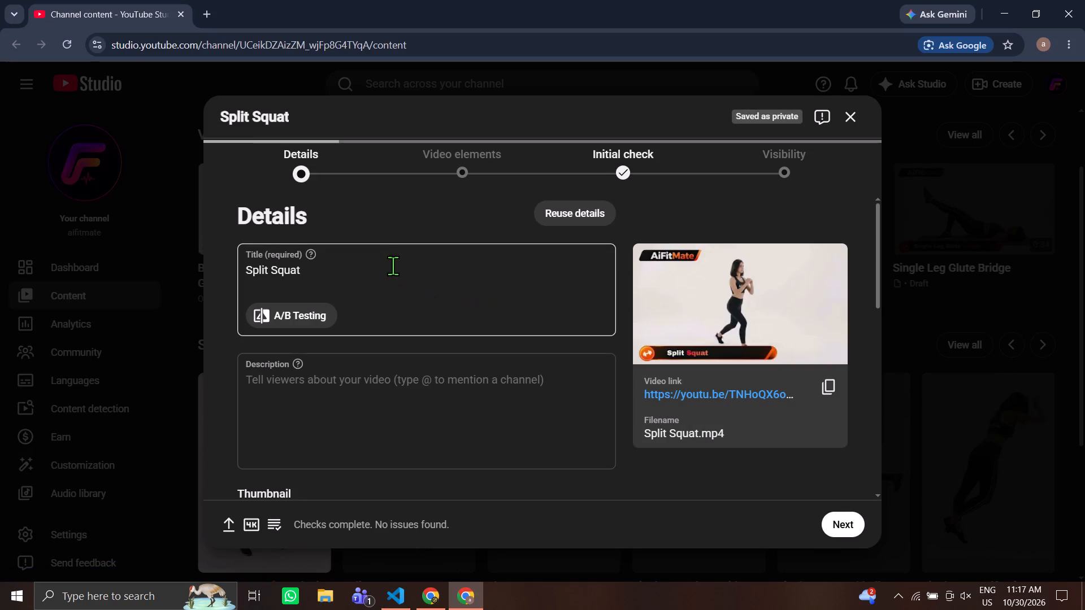
pyautogui.hotkey('ctrl', 'a')
pyautogui.hotkey('ctrl', 'v')
pyautogui.keyDown('ctrl'); pyautogui.click(461, 407); pyautogui.keyUp('ctrl')
pyautogui.hotkey('ctrl', 'a')
pyautogui.press('super+v')
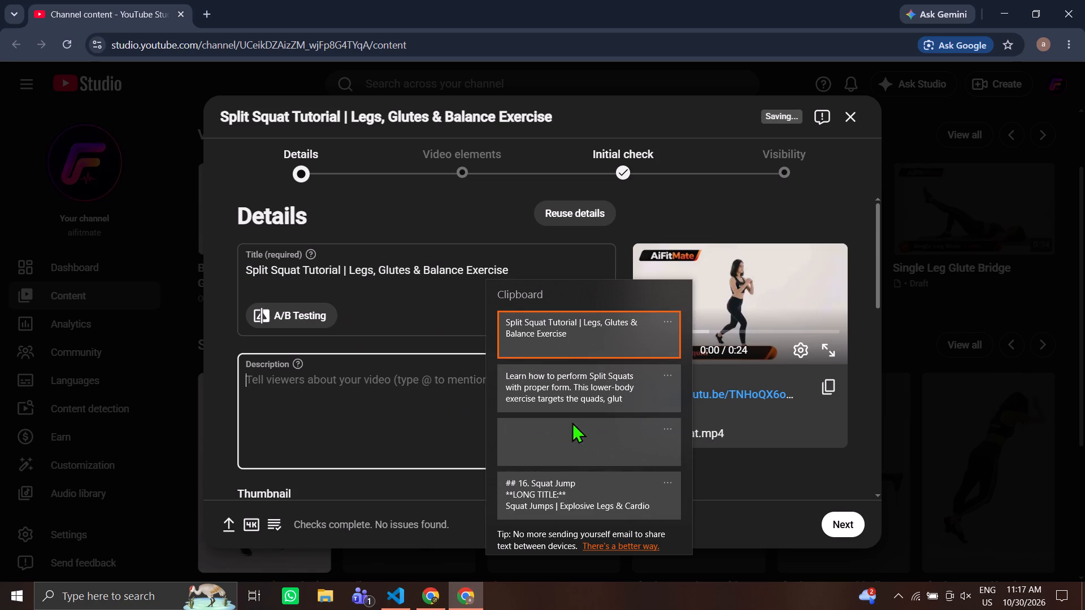
pyautogui.click(573, 394)
pyautogui.hotkey('ctrl', 'v')
# Advance through the remaining stages without adding elements and publish the Split Squat video as public.
pyautogui.tripleClick(841, 522)
pyautogui.doubleClick(843, 522)
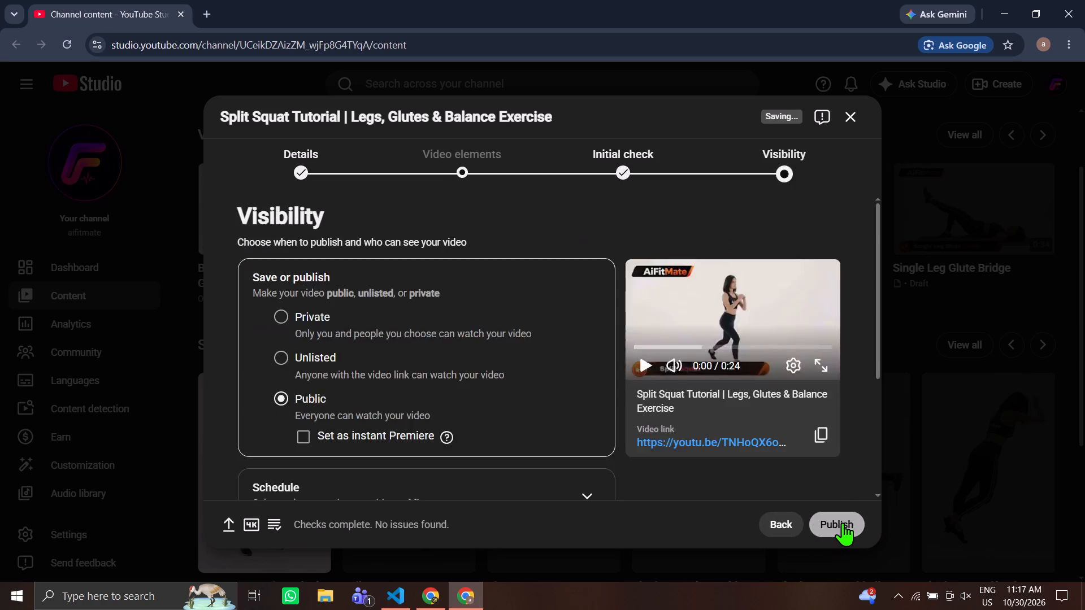
# In the Visual Studio Code notes, copy the Split Squat short title line, and separately its short description with hashtags.
pyautogui.hotkey('alt', 'Tab')
pyautogui.click(346, 321)
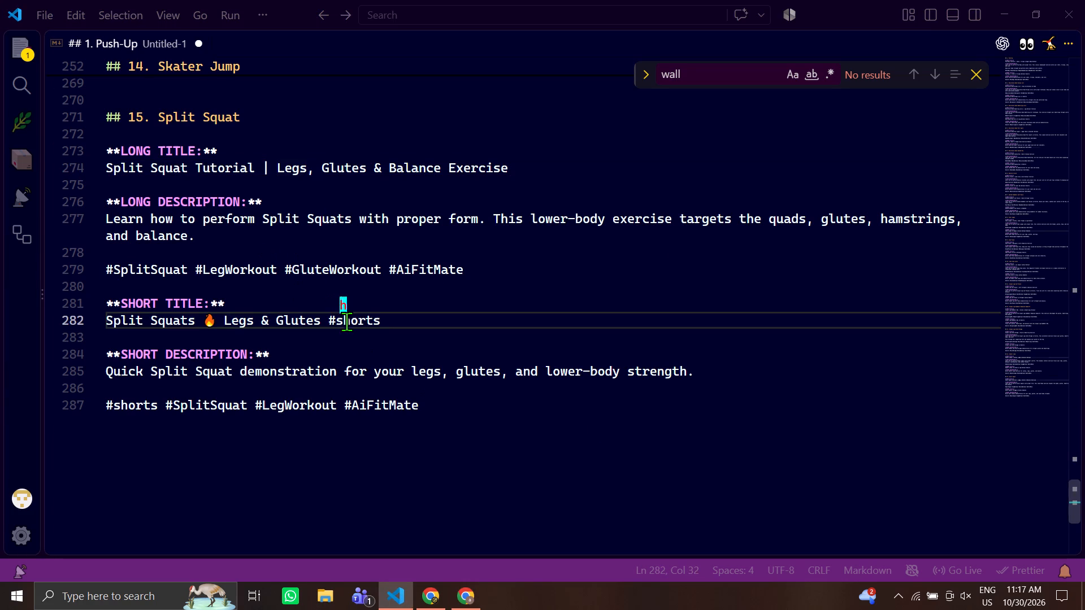
pyautogui.hotkey('ctrl', 'c')
pyautogui.moveTo(432, 408); pyautogui.dragTo(0, 380)
pyautogui.moveTo(0, 380); pyautogui.dragTo(103, 372)
pyautogui.click(103, 372)
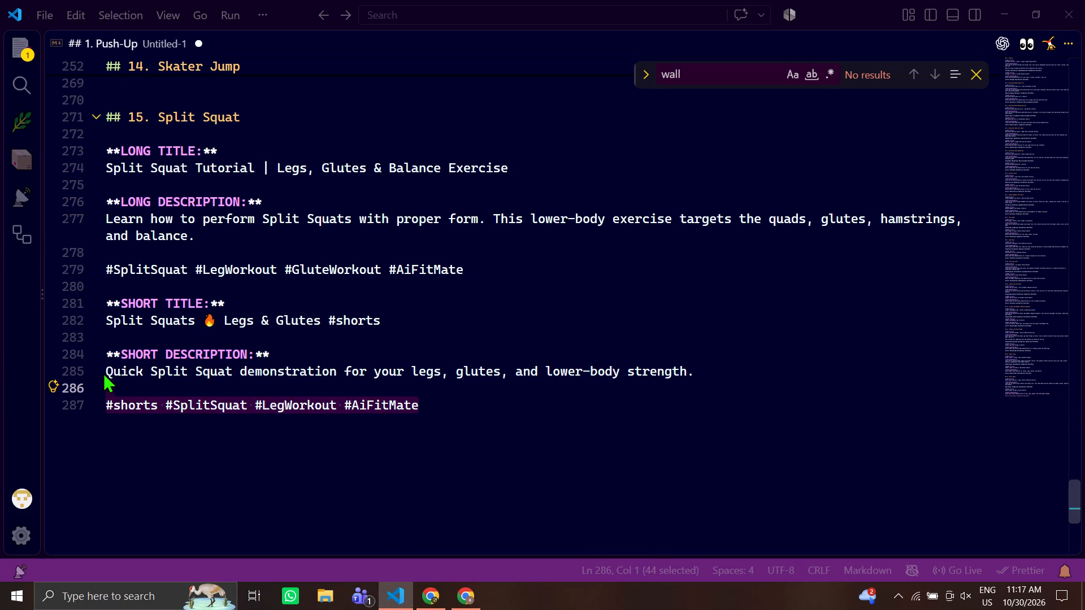
pyautogui.moveTo(107, 372); pyautogui.dragTo(620, 424)
pyautogui.hotkey('ctrl', 'c')
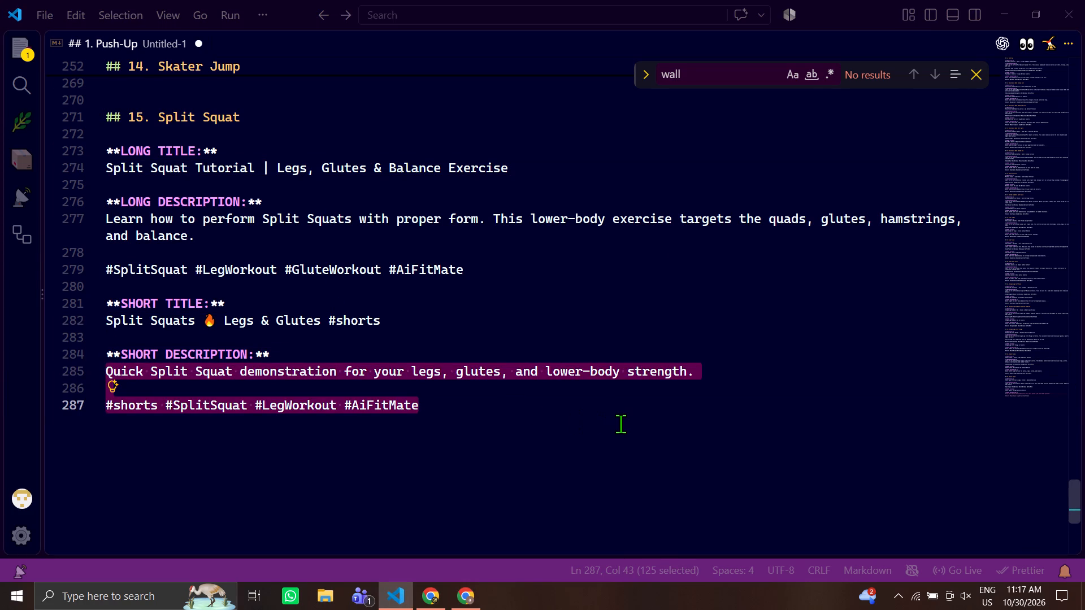
# In YouTube Studio's Split Squat 2 Short draft, paste the short description and set the title to "Split Squats 🔥 Legs & Glutes #shorts".
pyautogui.hotkey('alt', 'Tab')
pyautogui.click(688, 496)
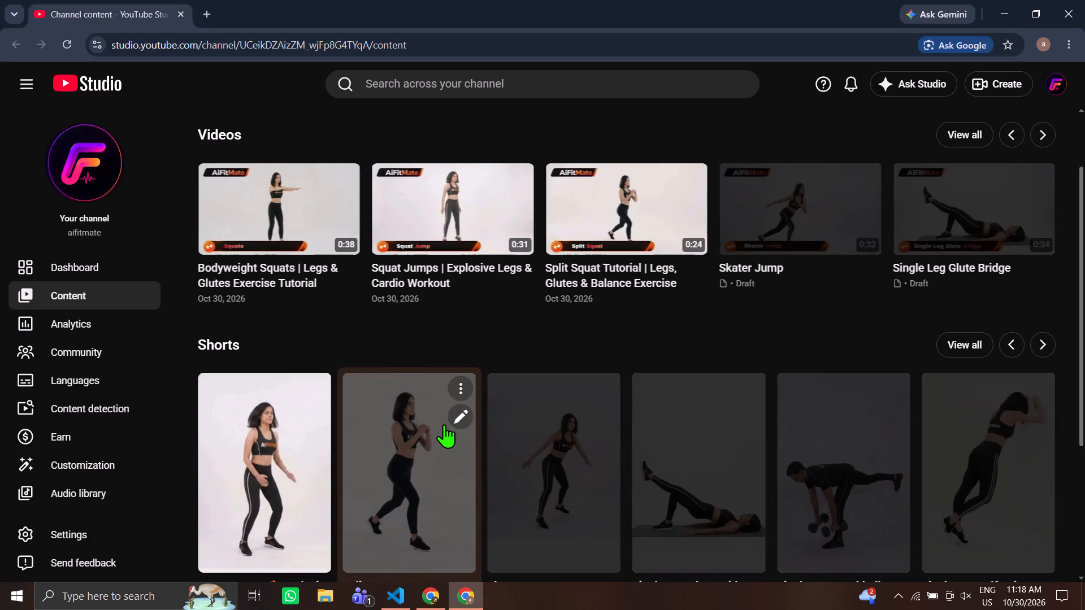
pyautogui.click(451, 417)
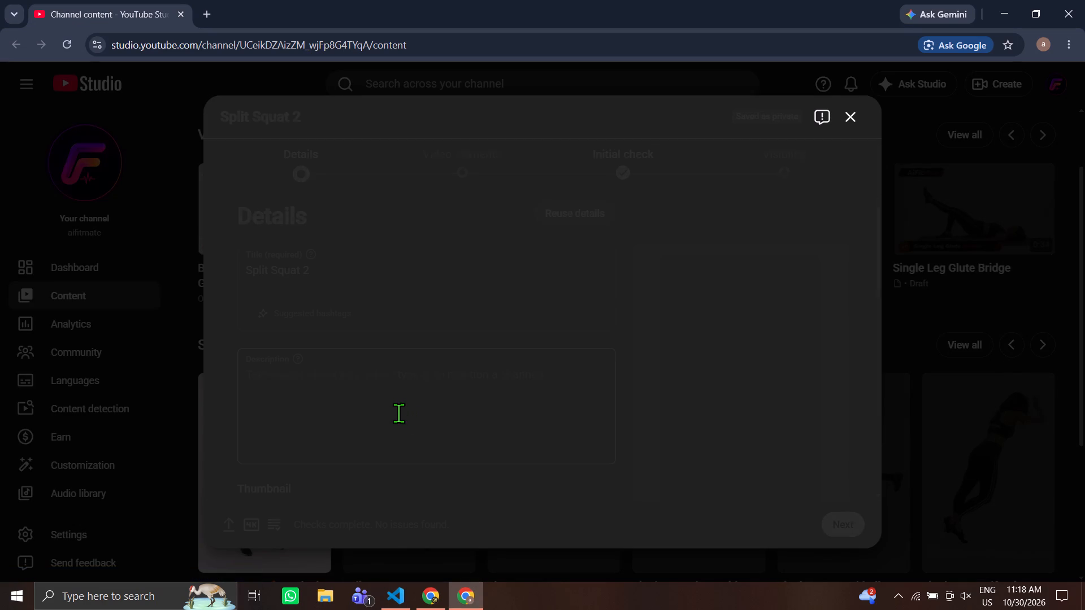
pyautogui.click(397, 414)
pyautogui.hotkey('ctrl', 'v')
pyautogui.click(385, 265)
pyautogui.hotkey('ctrl', 'a')
pyautogui.press('super+v')
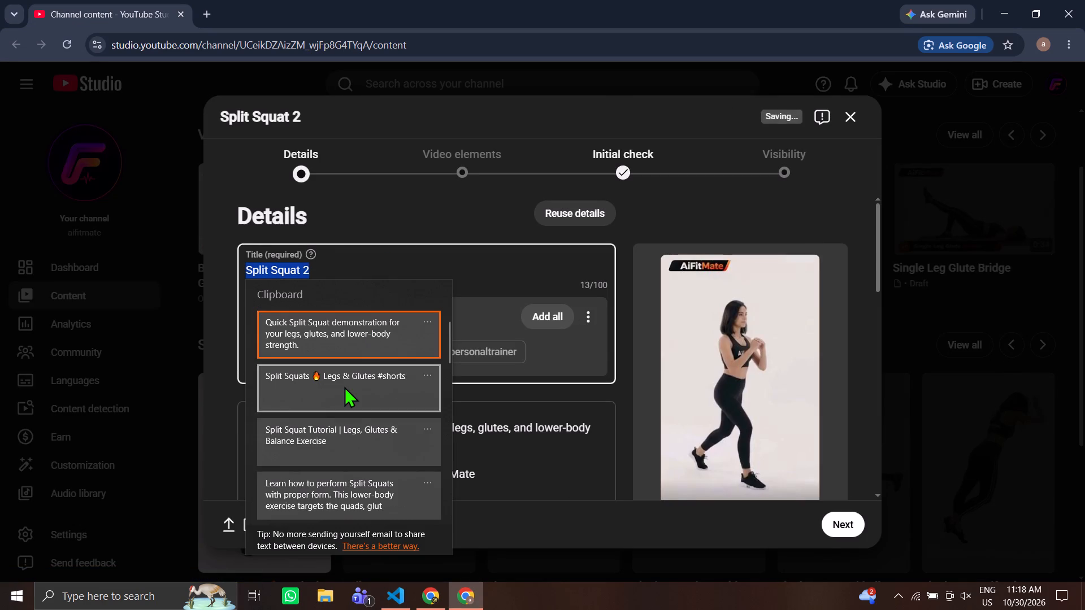
pyautogui.click(344, 386)
pyautogui.hotkey('ctrl', 'v')
# Publish the Split Squats Short as public without adding elements, and switch back to the Visual Studio Code notes.
pyautogui.tripleClick(850, 528)
pyautogui.doubleClick(850, 528)
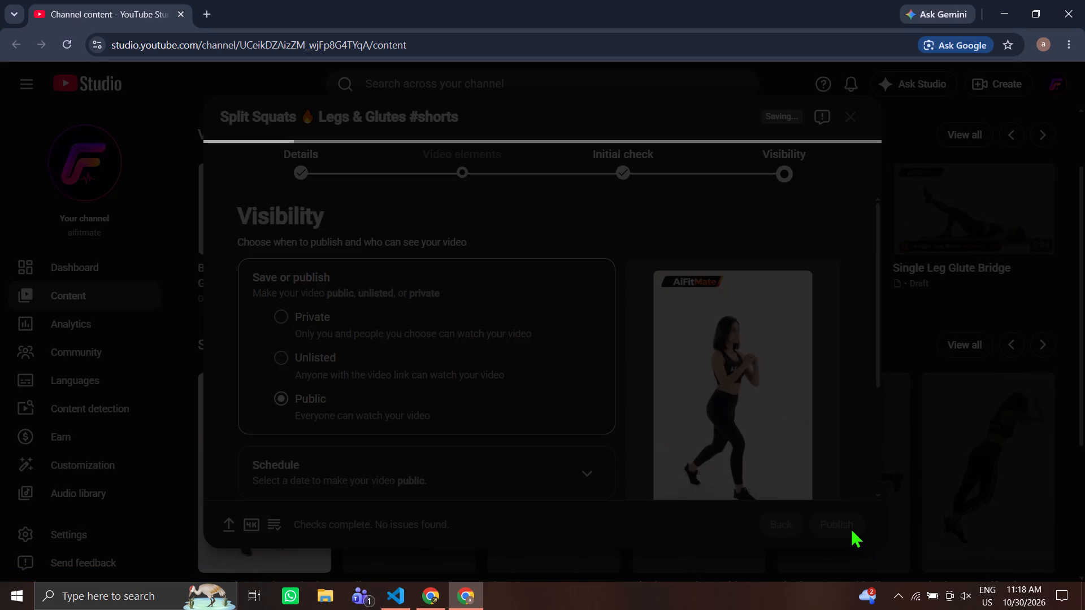
pyautogui.hotkey('alt', 'Tab')
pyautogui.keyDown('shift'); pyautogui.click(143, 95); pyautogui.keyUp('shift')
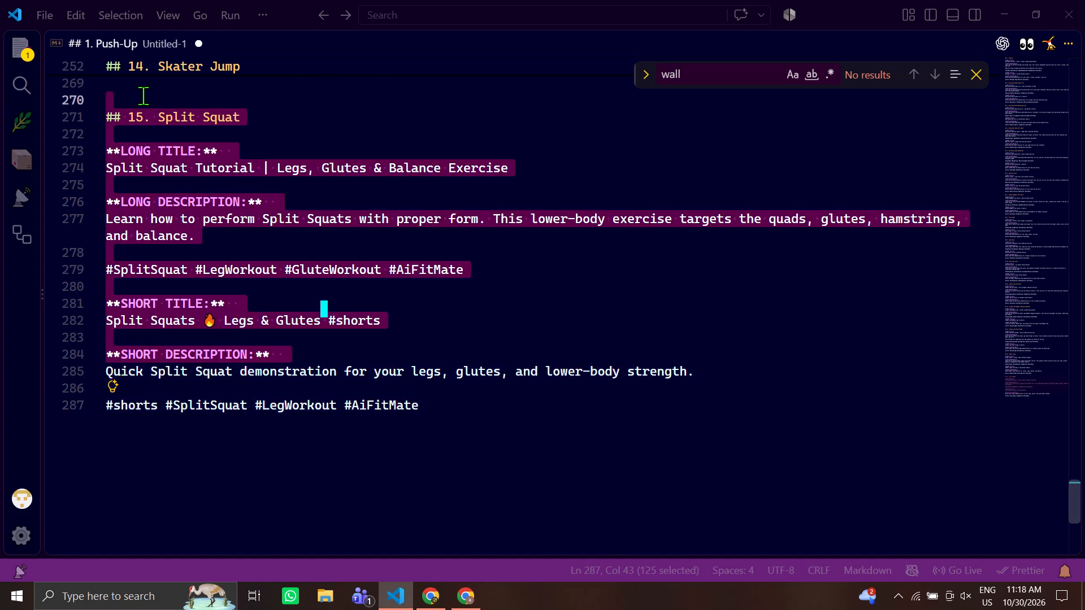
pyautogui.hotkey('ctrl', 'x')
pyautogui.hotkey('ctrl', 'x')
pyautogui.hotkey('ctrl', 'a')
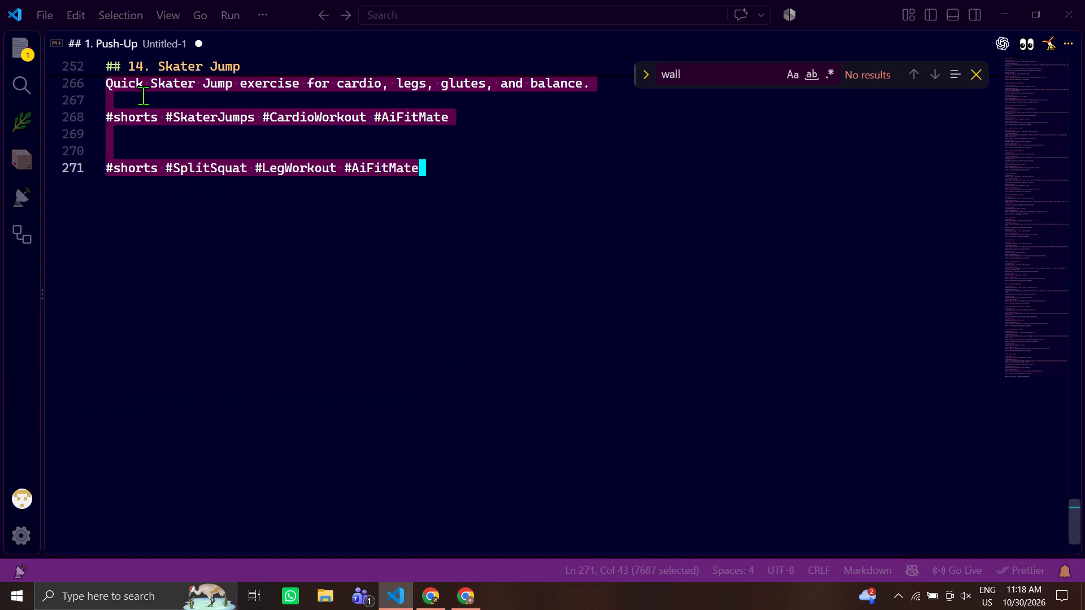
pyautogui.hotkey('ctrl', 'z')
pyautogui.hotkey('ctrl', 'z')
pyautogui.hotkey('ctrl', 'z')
# Cut the whole "15. Split Squat" entry from the notes along with the blank lines before it.
pyautogui.moveTo(164, 133); pyautogui.dragTo(442, 609)
pyautogui.hotkey('ctrl', 'x')
pyautogui.hotkey('ctrl', 'x')
pyautogui.hotkey('ctrl', 'x')
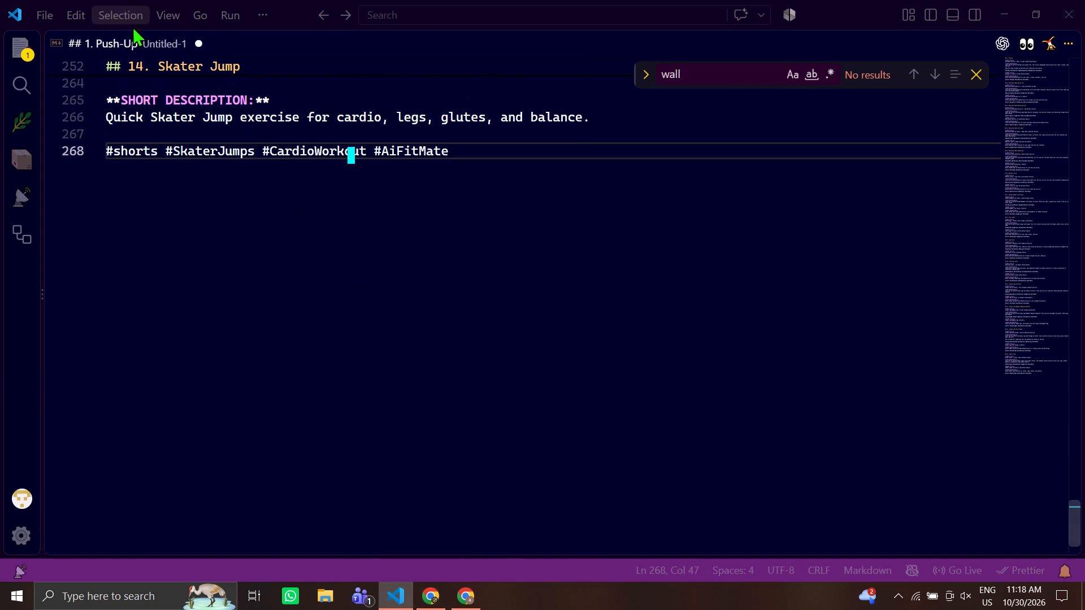
# Copy the Skater Jump long title line from the notes, and separately its long description with hashtags.
pyautogui.click(205, 69)
pyautogui.click(210, 190)
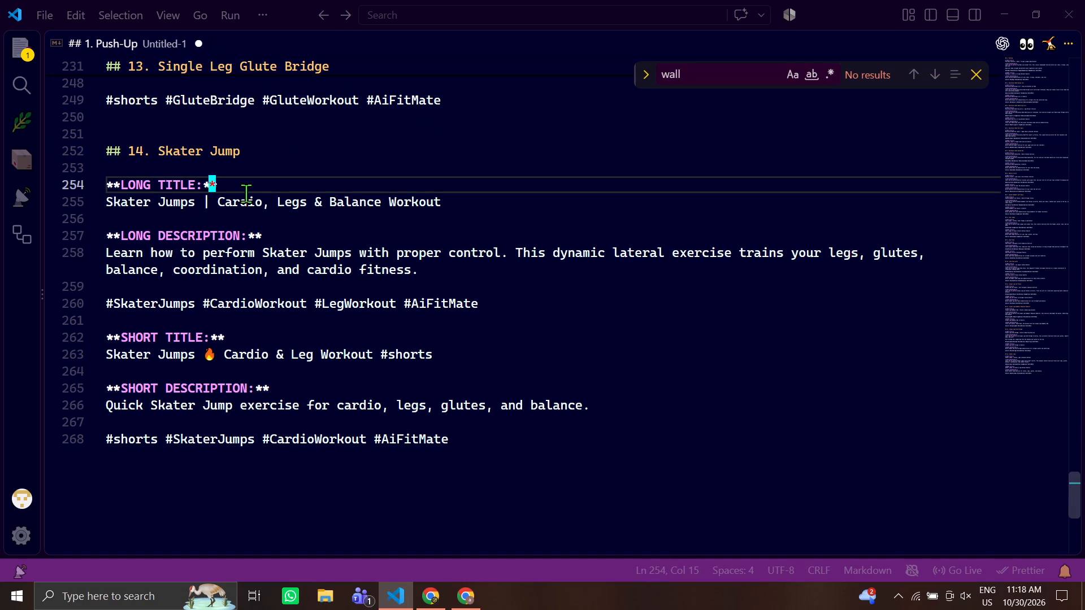
pyautogui.click(246, 193)
pyautogui.hotkey('ctrl', 'c')
pyautogui.moveTo(488, 303); pyautogui.dragTo(46, 236)
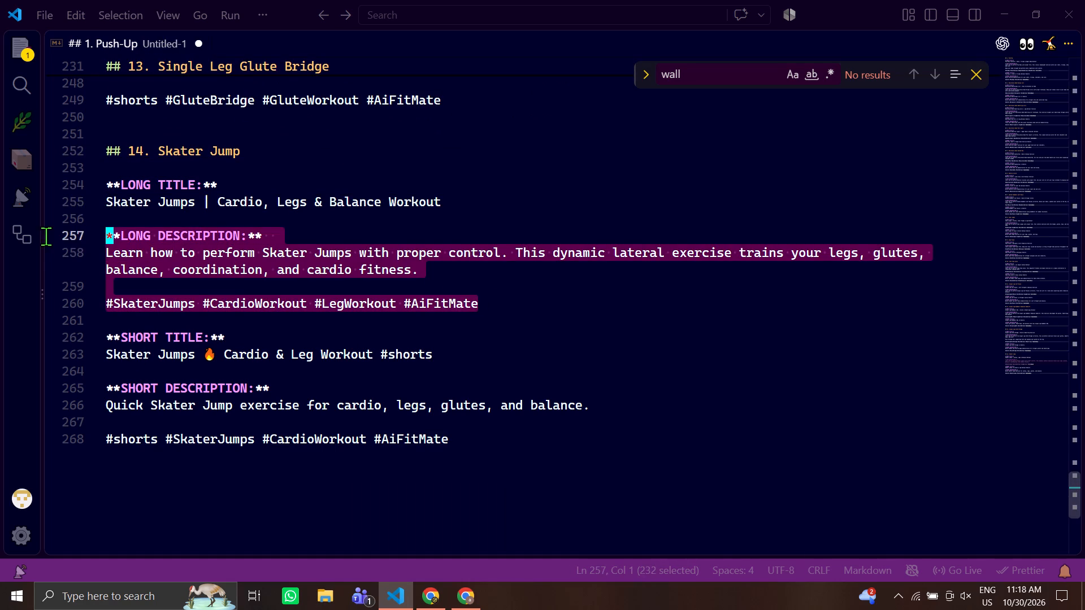
pyautogui.moveTo(46, 236); pyautogui.dragTo(33, 255)
pyautogui.hotkey('ctrl', 'c')
# In YouTube Studio's Skater Jump video draft, paste the long description and set the title to "Skater Jumps | Cardio, Legs & Balance Workout".
pyautogui.hotkey('alt', 'Tab')
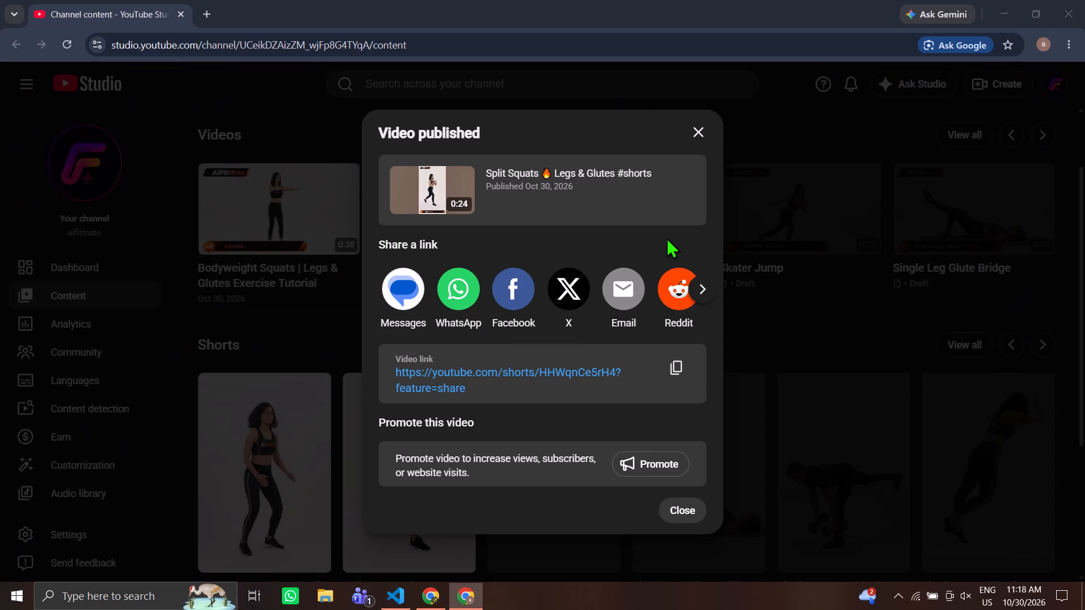
pyautogui.click(688, 506)
pyautogui.click(844, 182)
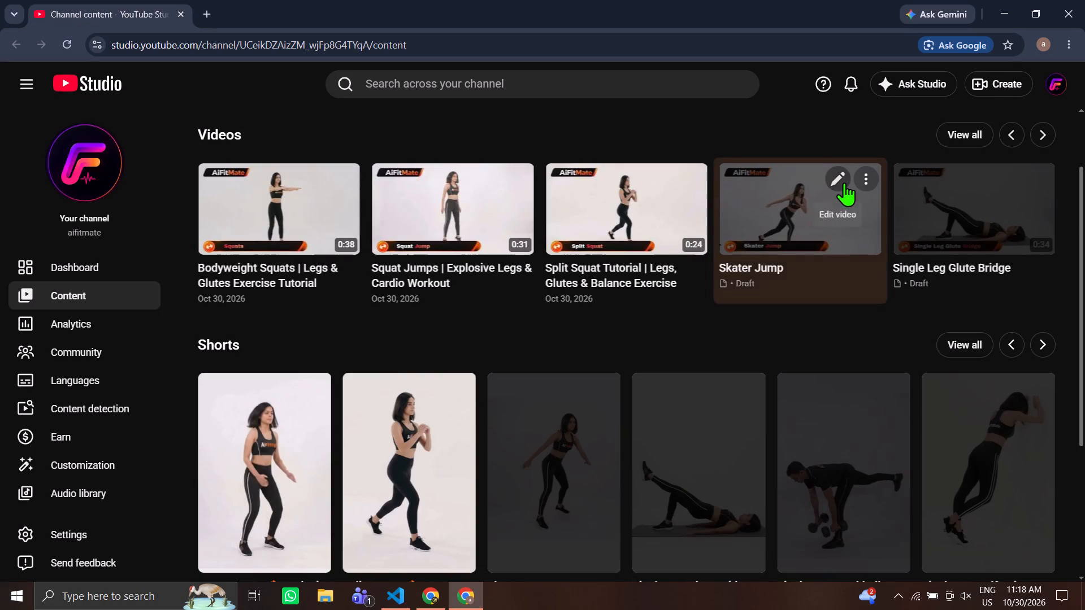
pyautogui.click(419, 389)
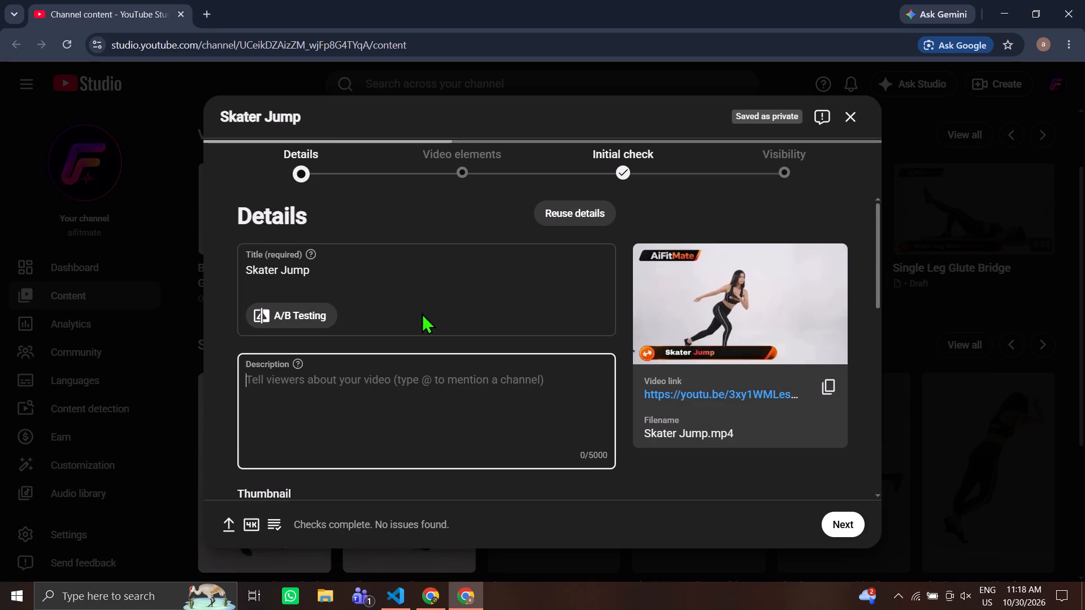
pyautogui.hotkey('ctrl', 'v')
pyautogui.click(421, 280)
pyautogui.hotkey('ctrl', 'a')
pyautogui.press('super+v')
pyautogui.click(322, 385)
pyautogui.hotkey('ctrl', 'v')
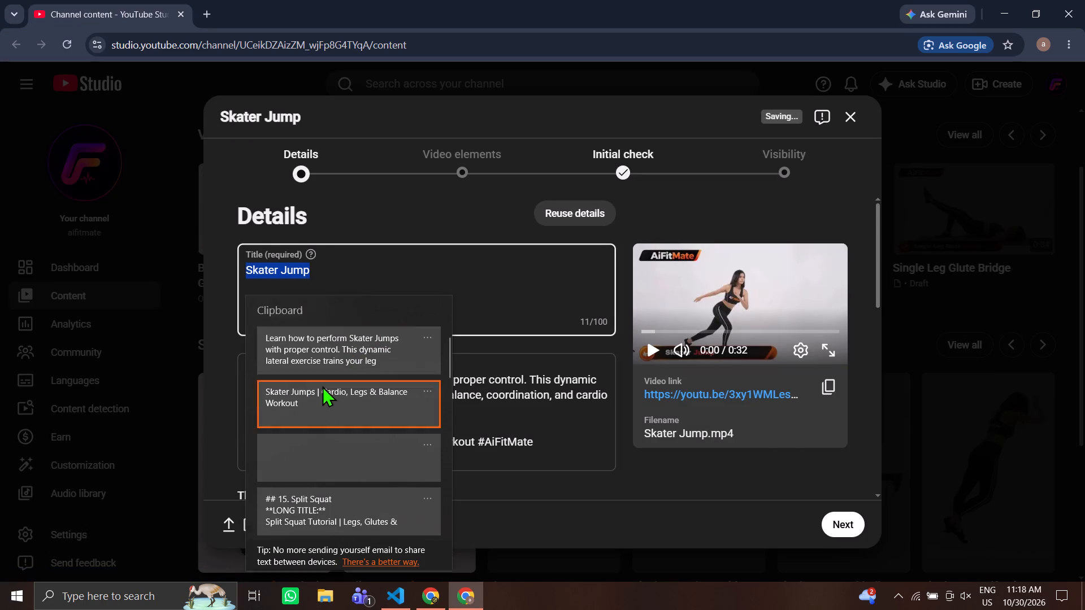
# Advance through the remaining stages without adding elements and publish the Skater Jumps video.
pyautogui.tripleClick(839, 518)
pyautogui.doubleClick(840, 518)
# In the Visual Studio Code notes, copy the Skater Jump short title line, and separately its short description with hashtags.
pyautogui.hotkey('alt', 'Tab')
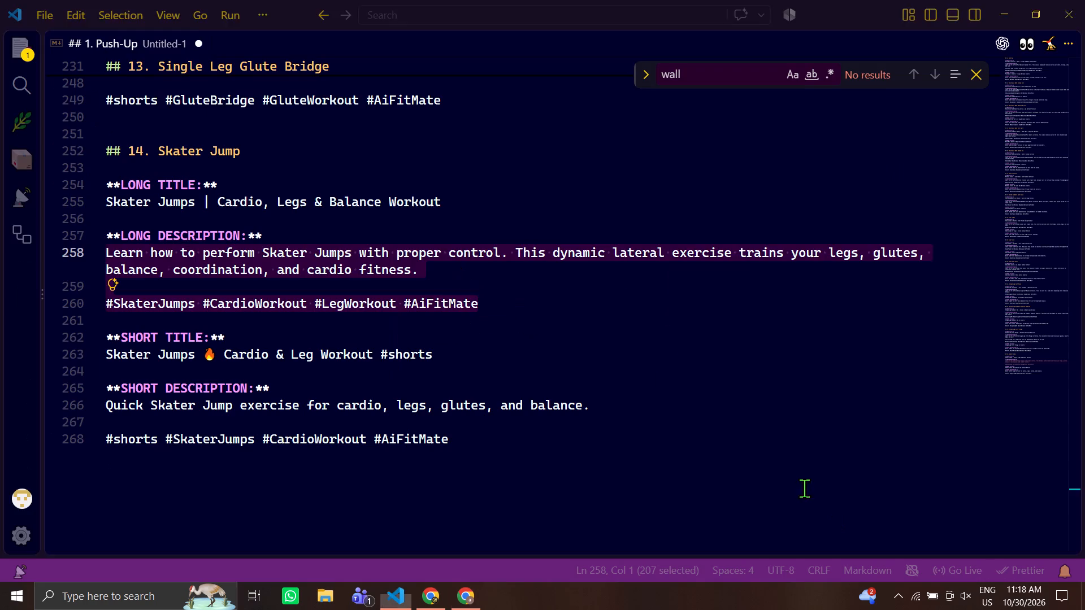
pyautogui.click(354, 359)
pyautogui.hotkey('ctrl', 'c')
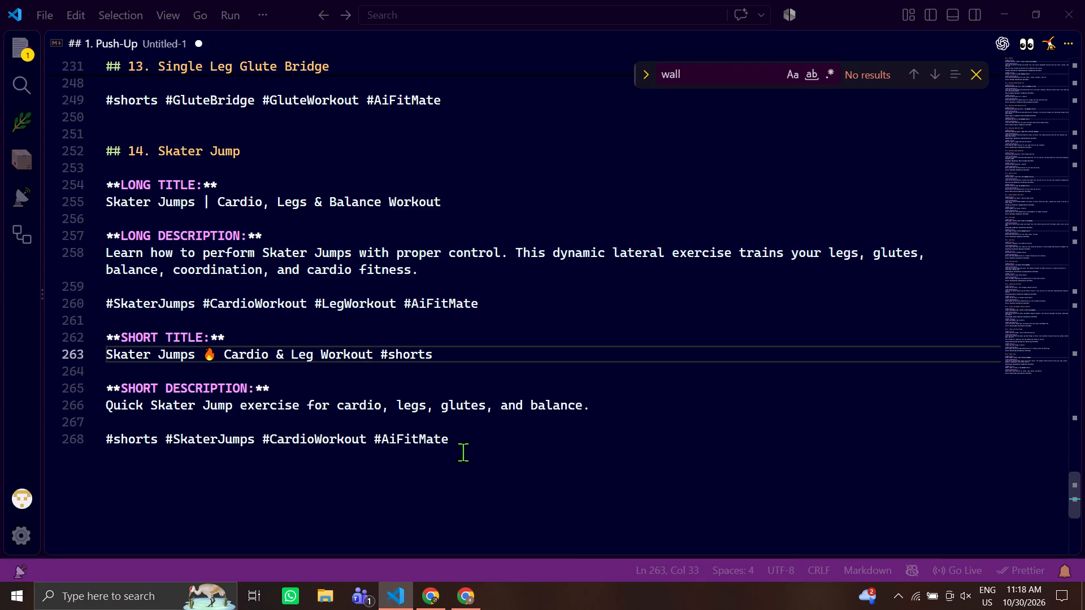
pyautogui.moveTo(457, 441); pyautogui.dragTo(16, 402)
pyautogui.hotkey('ctrl', 'c')
# In YouTube Studio's Skater Jump 2 Short draft, paste the short description and set the title to "Skater Jumps 🔥 Cardio & Leg Workout #shorts".
pyautogui.hotkey('alt', 'Tab')
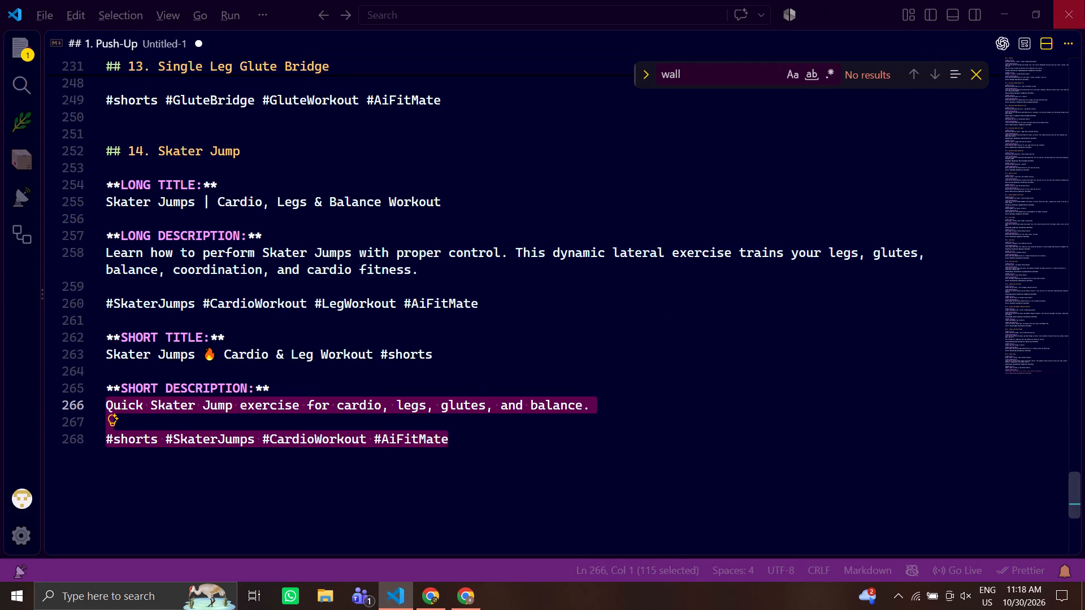
pyautogui.click(674, 502)
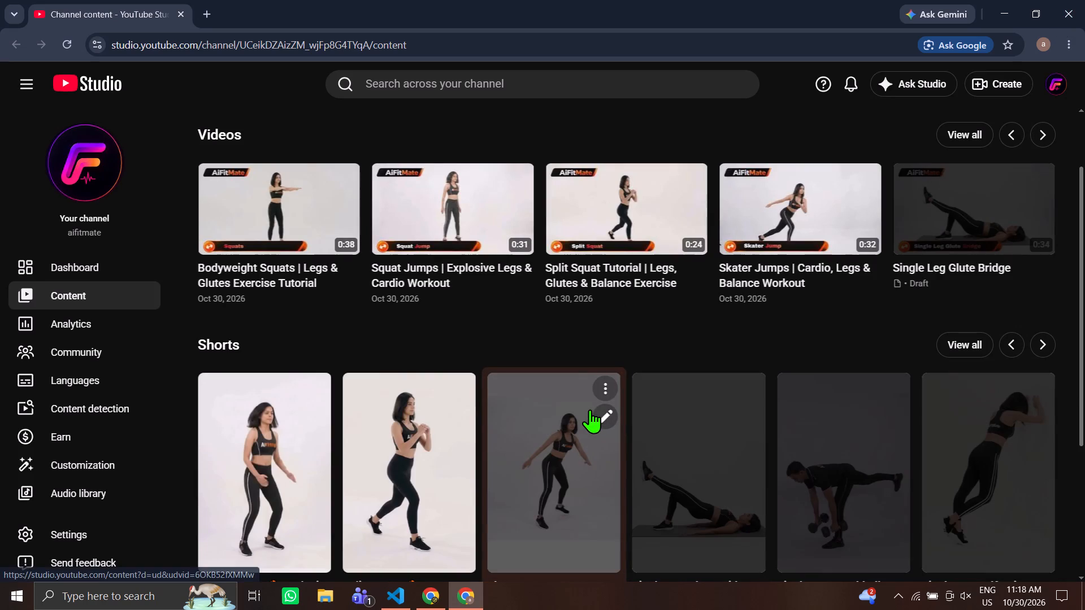
pyautogui.click(603, 409)
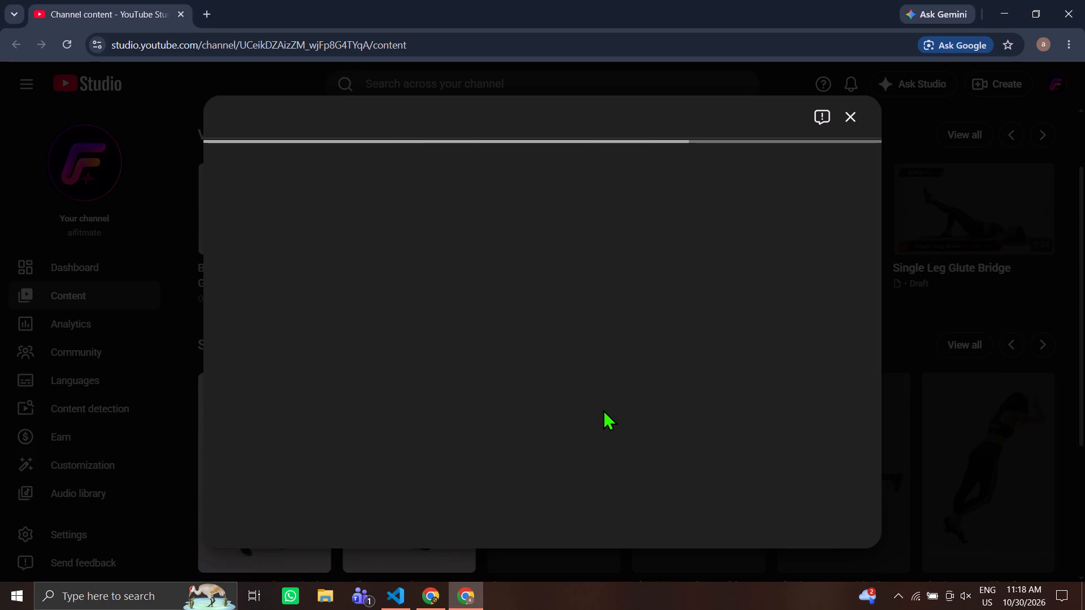
pyautogui.click(461, 450)
pyautogui.keyDown('ctrl'); pyautogui.click(453, 407); pyautogui.keyUp('ctrl')
pyautogui.hotkey('ctrl', 'v')
pyautogui.click(444, 266)
pyautogui.hotkey('ctrl', 'a')
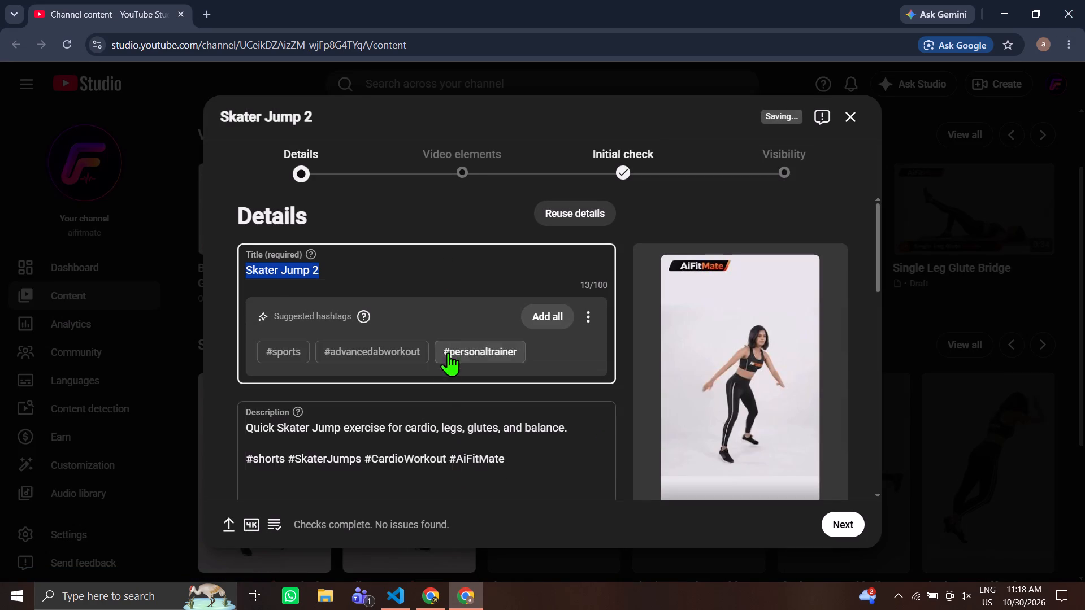
pyautogui.press('super+v')
pyautogui.click(368, 369)
pyautogui.hotkey('ctrl', 'v')
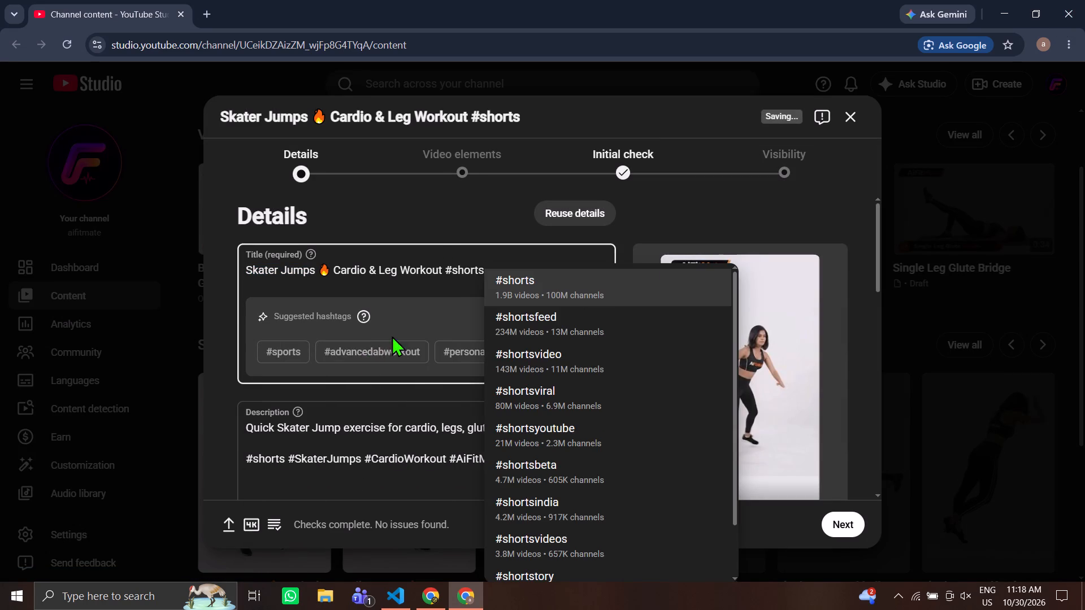
pyautogui.click(445, 216)
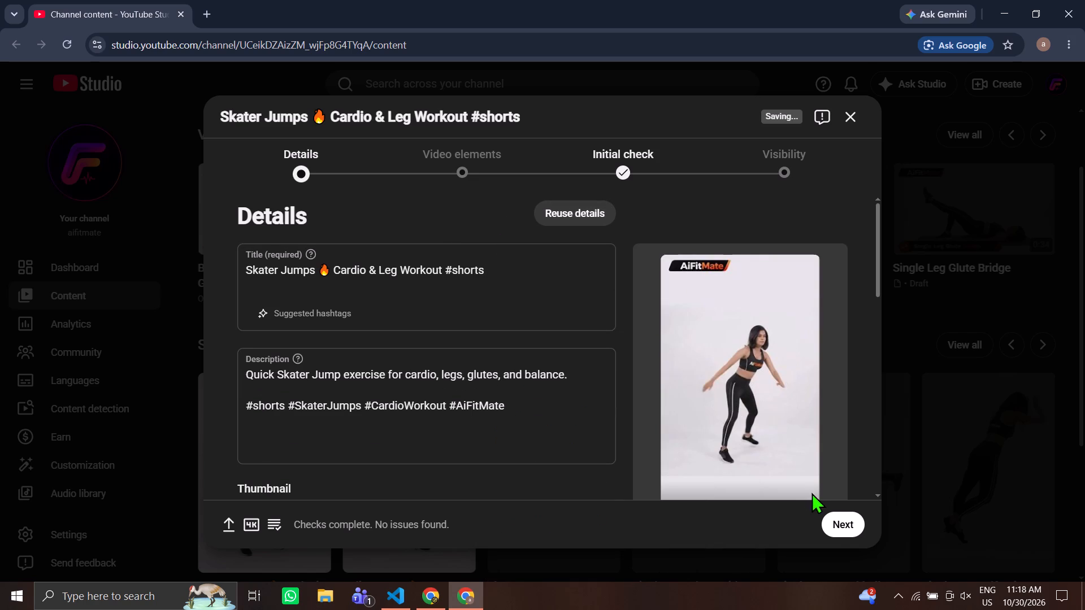
# Set the Skater Jumps Short's thumbnail to the first of the frames offered from the video.
pyautogui.click(877, 359)
pyautogui.click(362, 343)
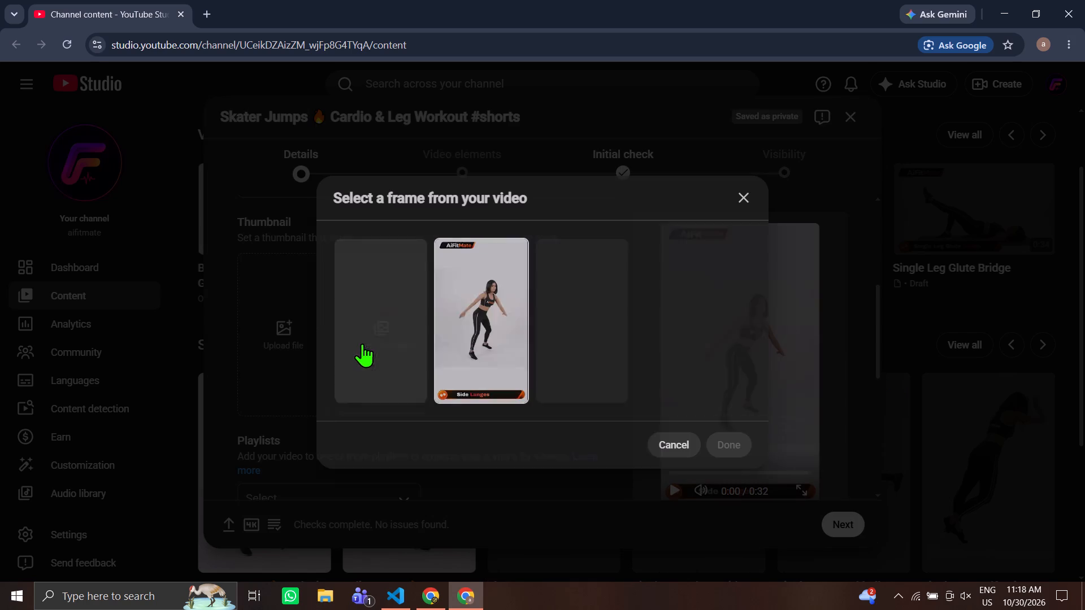
pyautogui.click(392, 351)
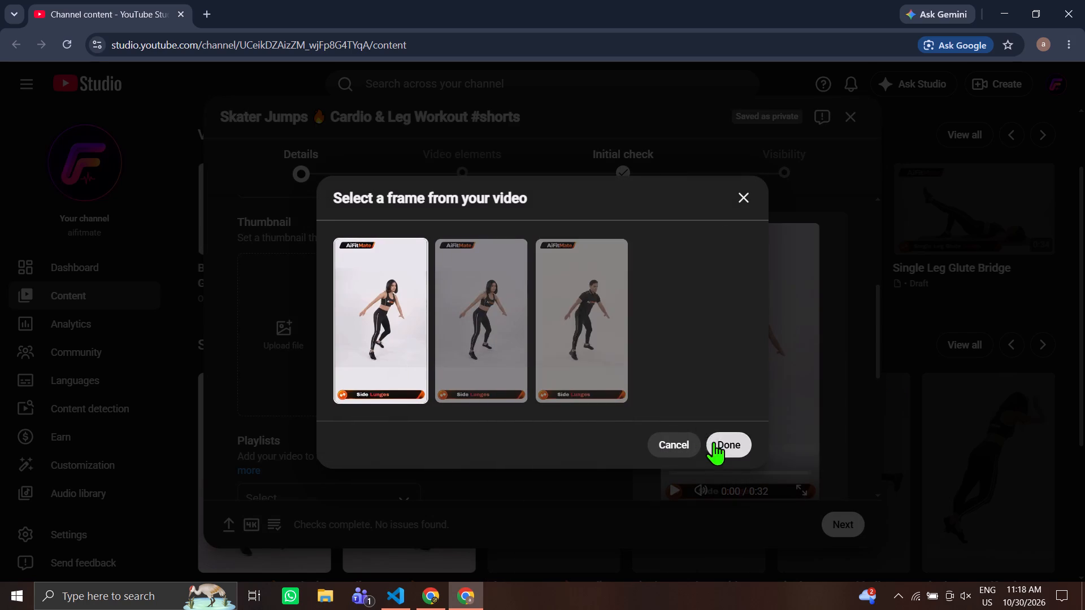
pyautogui.click(726, 450)
# Advance through the remaining stages without adding elements and publish the Skater Jumps Short.
pyautogui.tripleClick(838, 533)
pyautogui.doubleClick(838, 533)
# In the Visual Studio Code notes, cut the whole "14. Skater Jump" entry along with the blank lines before it.
pyautogui.hotkey('alt', 'Tab')
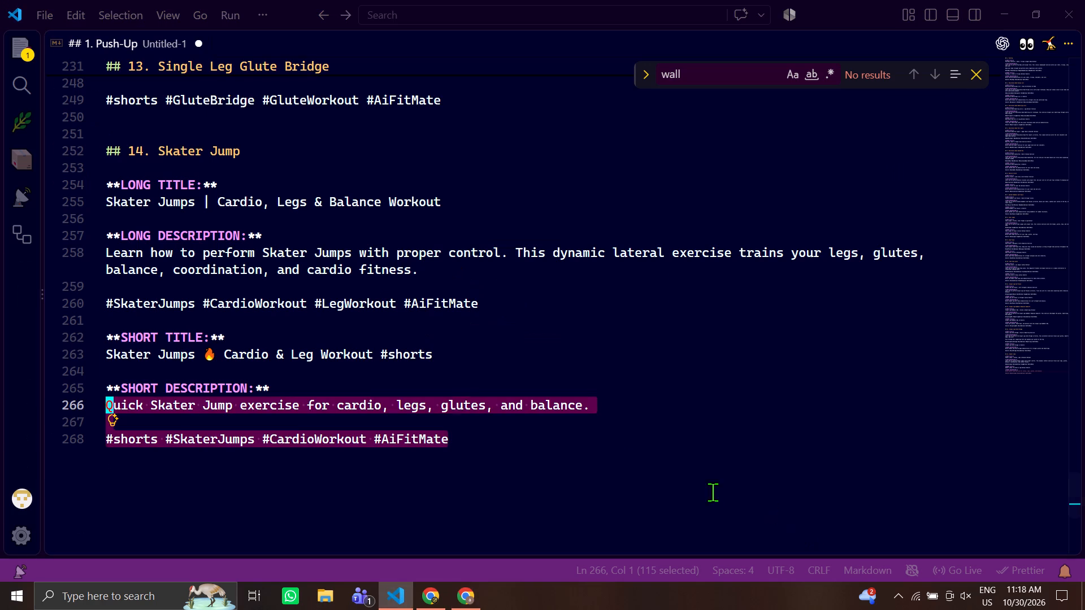
pyautogui.keyDown('shift'); pyautogui.click(166, 133); pyautogui.keyUp('shift')
pyautogui.hotkey('ctrl', 'x')
pyautogui.hotkey('ctrl', 'x')
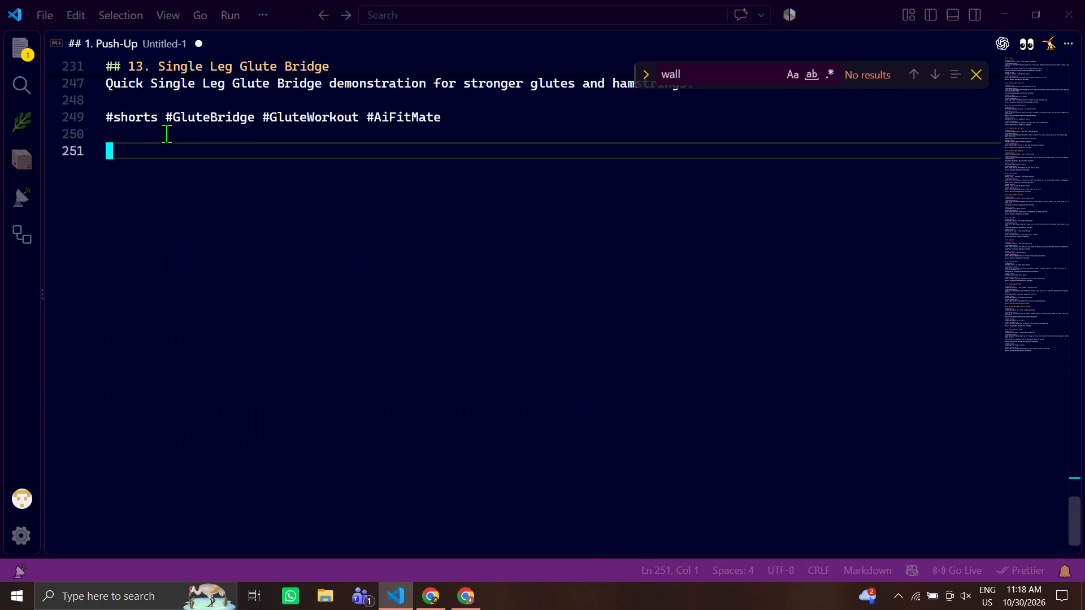
pyautogui.hotkey('ctrl', 'x')
# Copy the Single Leg Glute Bridge long title line and separately its long description with hashtags, and return to YouTube Studio.
pyautogui.click(224, 64)
pyautogui.click(201, 199)
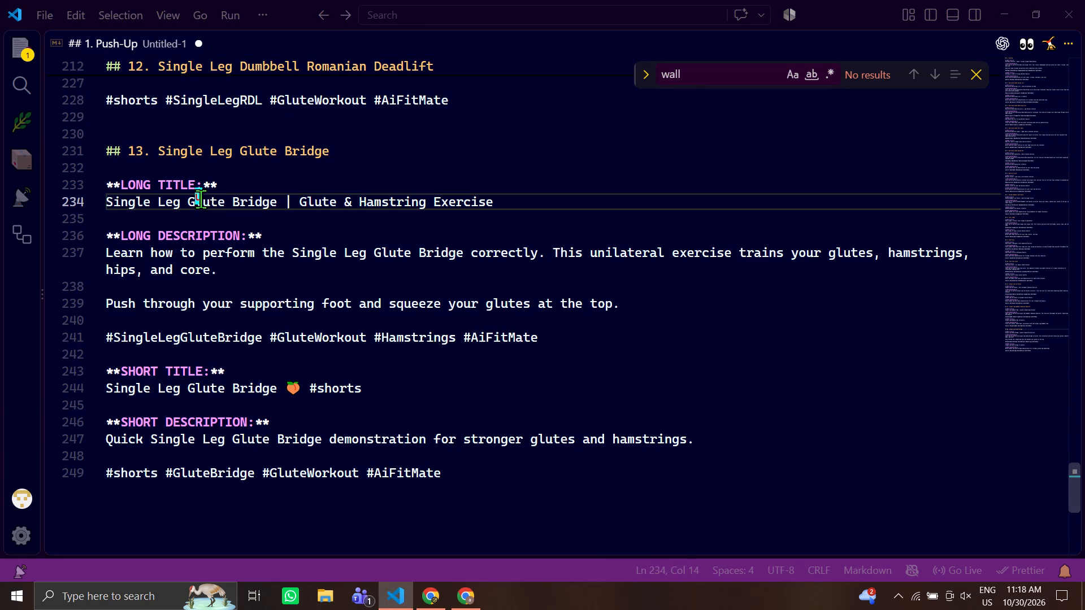
pyautogui.hotkey('ctrl', 'c')
pyautogui.moveTo(557, 339); pyautogui.dragTo(0, 250)
pyautogui.hotkey('ctrl', 'c')
pyautogui.hotkey('alt', 'Tab')
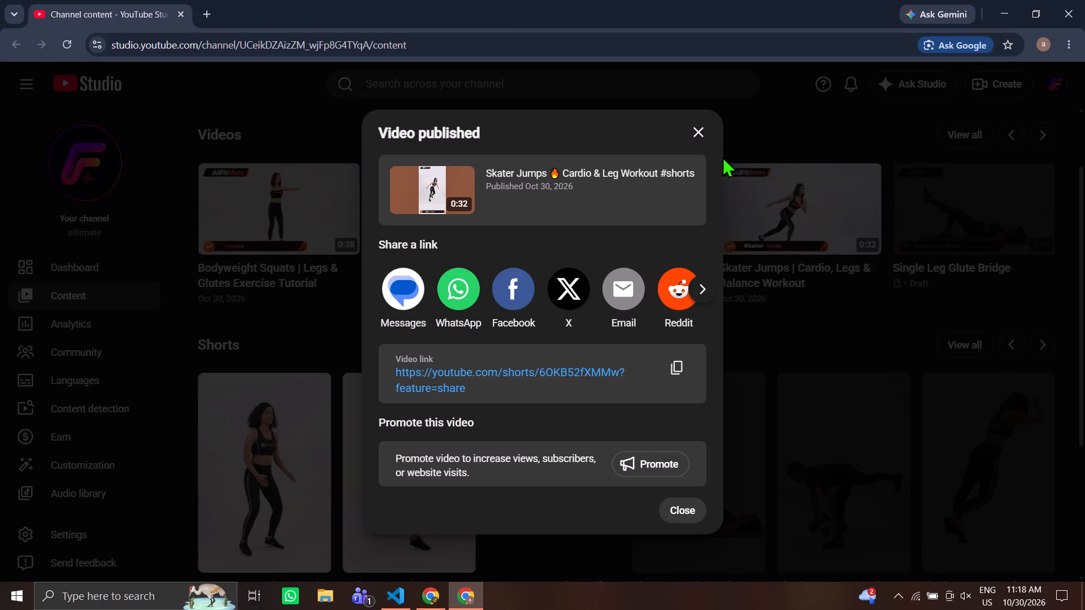
# Fill in the Single Leg Glute Bridge video draft with the copied long description and the title "Single Leg Glute Bridge | Glute & Hamstring Exercise".
pyautogui.click(694, 125)
pyautogui.click(1009, 189)
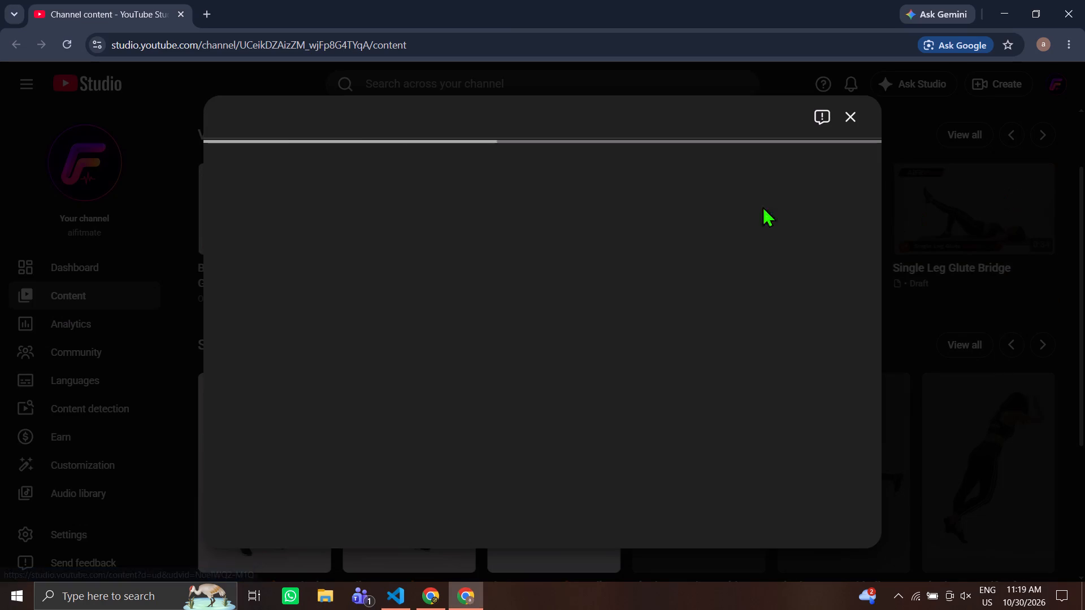
pyautogui.click(385, 391)
pyautogui.hotkey('ctrl', 'v')
pyautogui.click(397, 277)
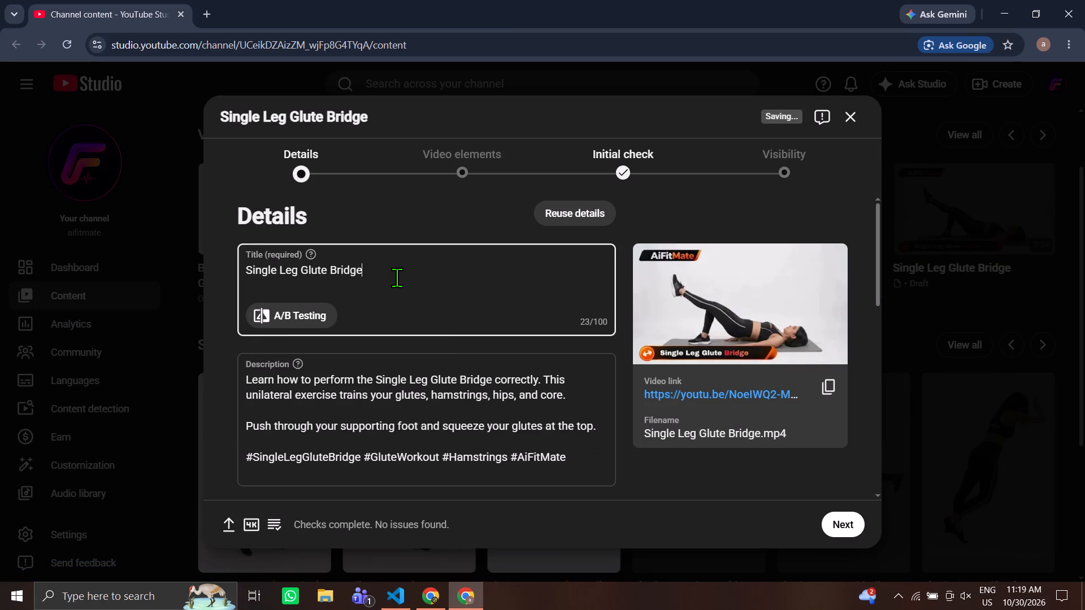
pyautogui.hotkey('ctrl', 'a')
pyautogui.press('super+v')
pyautogui.click(375, 380)
pyautogui.hotkey('ctrl', 'v')
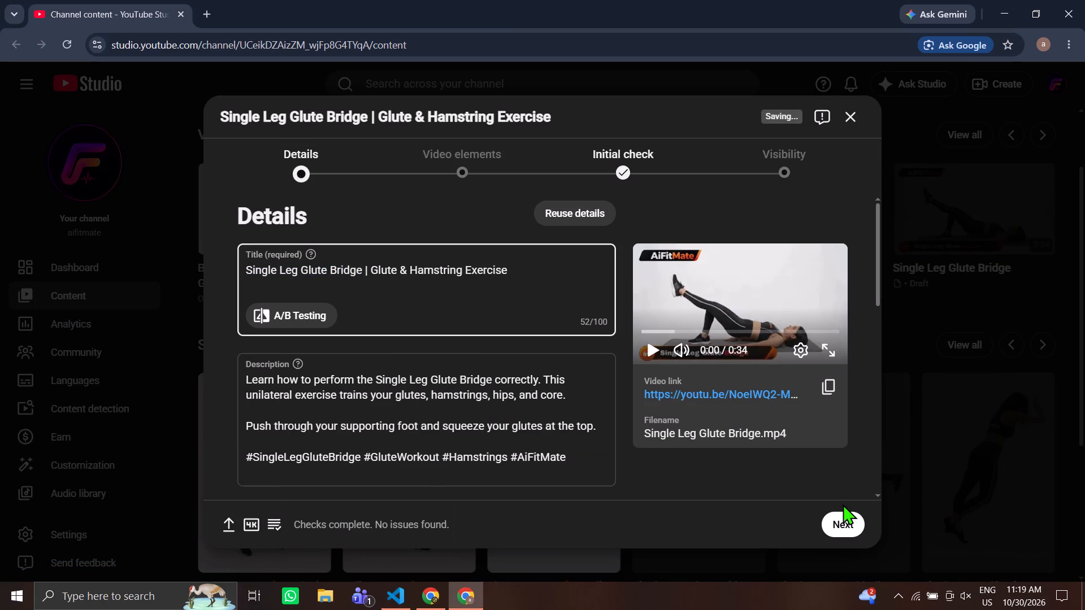
# Advance through the remaining stages without adding elements and publish the Single Leg Glute Bridge video.
pyautogui.tripleClick(847, 515)
pyautogui.click(847, 516)
# In the Visual Studio Code notes, copy the Single Leg Glute Bridge short title and separately its short description with hashtags, and return to YouTube Studio.
pyautogui.hotkey('alt', 'Tab')
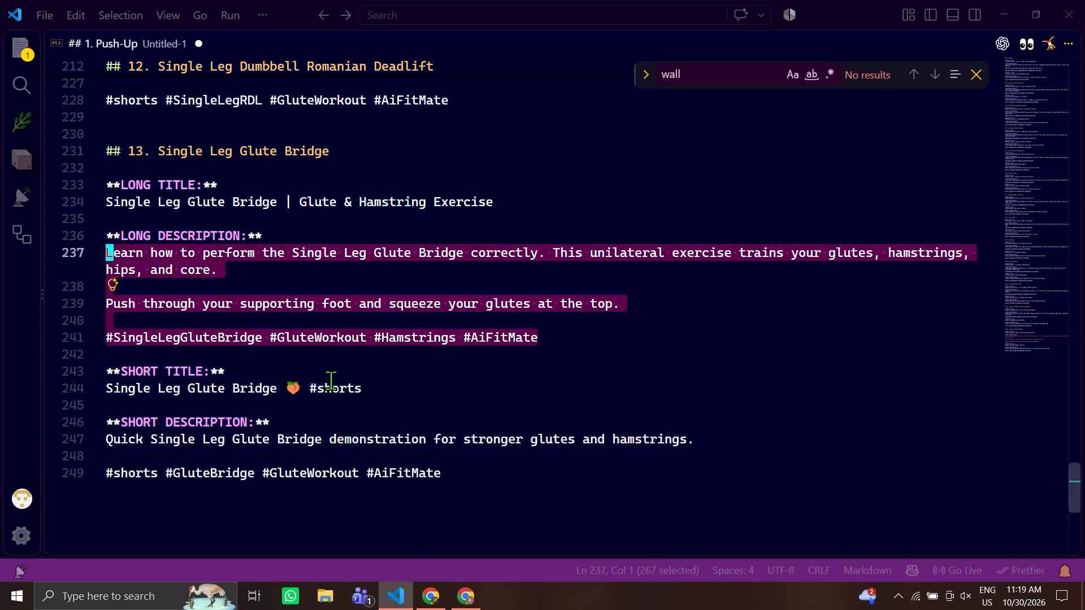
pyautogui.click(343, 384)
pyautogui.hotkey('ctrl', 'c')
pyautogui.moveTo(446, 469); pyautogui.dragTo(51, 449)
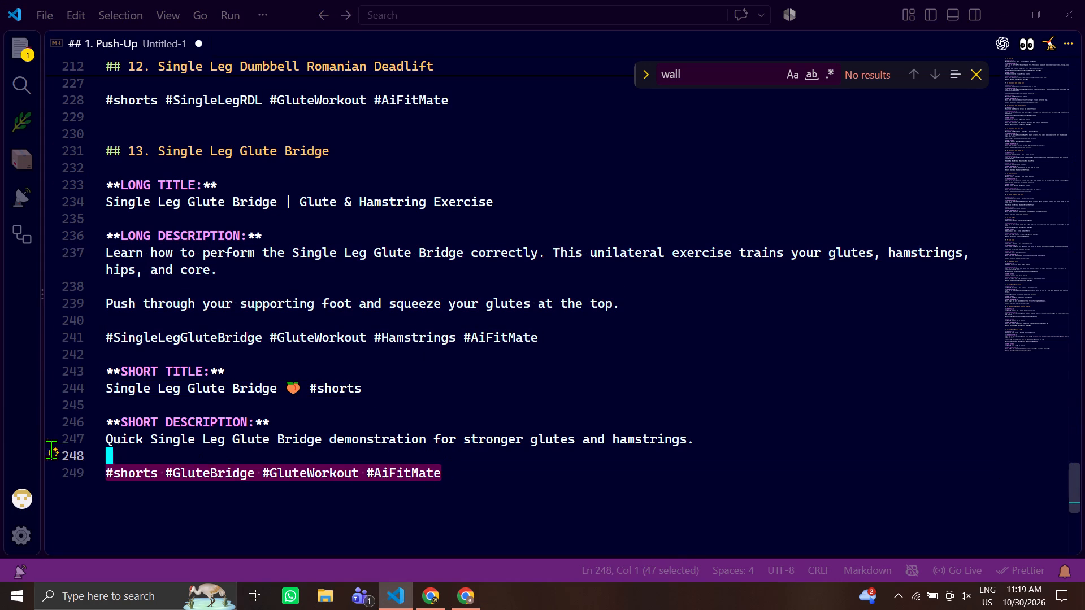
pyautogui.moveTo(51, 449); pyautogui.dragTo(23, 436)
pyautogui.hotkey('ctrl', 'c')
pyautogui.hotkey('alt', 'Tab')
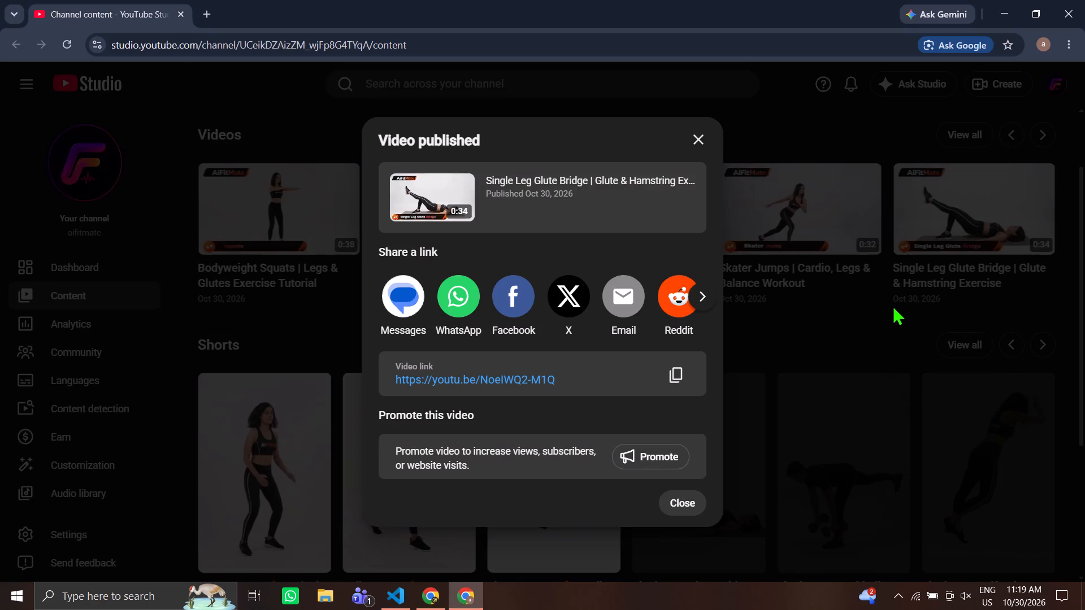
# Fill in the Single Leg Glute Bridge 2 Short draft with the copied short description and the title "Single Leg Glute Bridge 🍑 #shorts".
pyautogui.click(680, 516)
pyautogui.click(689, 504)
pyautogui.click(758, 407)
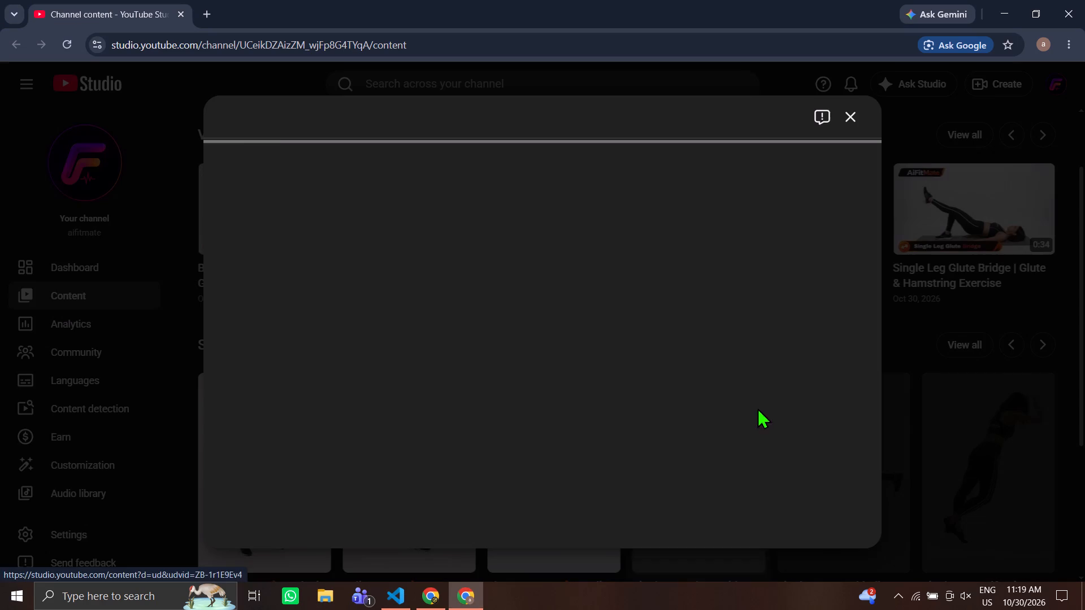
pyautogui.click(409, 412)
pyautogui.hotkey('ctrl', 'v')
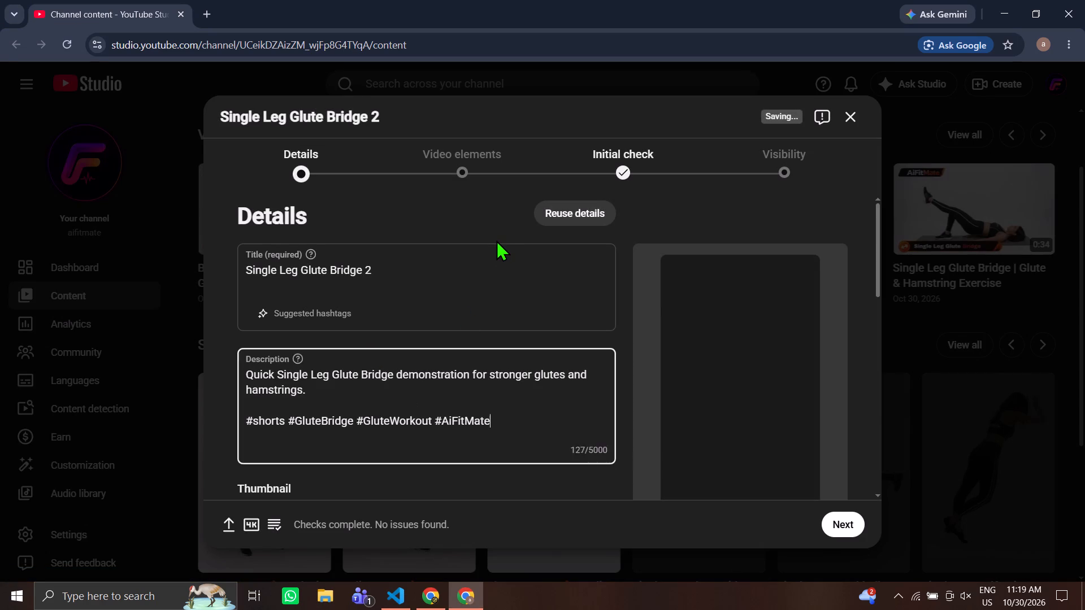
pyautogui.click(496, 240)
pyautogui.click(498, 258)
pyautogui.hotkey('ctrl', 'a')
pyautogui.press('super+v')
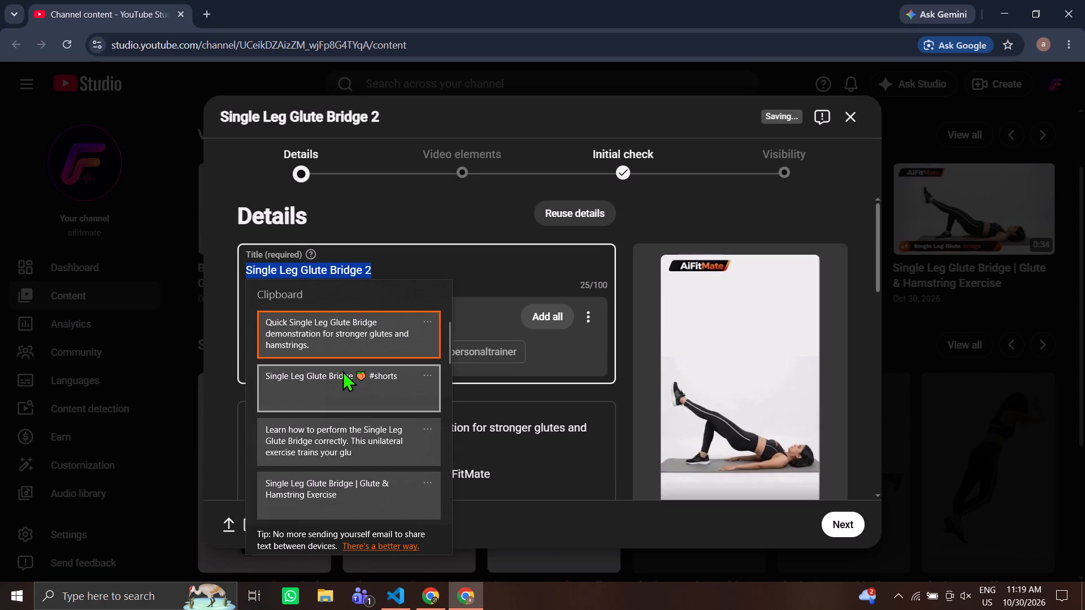
pyautogui.click(342, 371)
pyautogui.hotkey('ctrl', 'v')
# Advance through the remaining stages without adding elements and publish the Single Leg Glute Bridge Short.
pyautogui.doubleClick(848, 524)
pyautogui.doubleClick(845, 512)
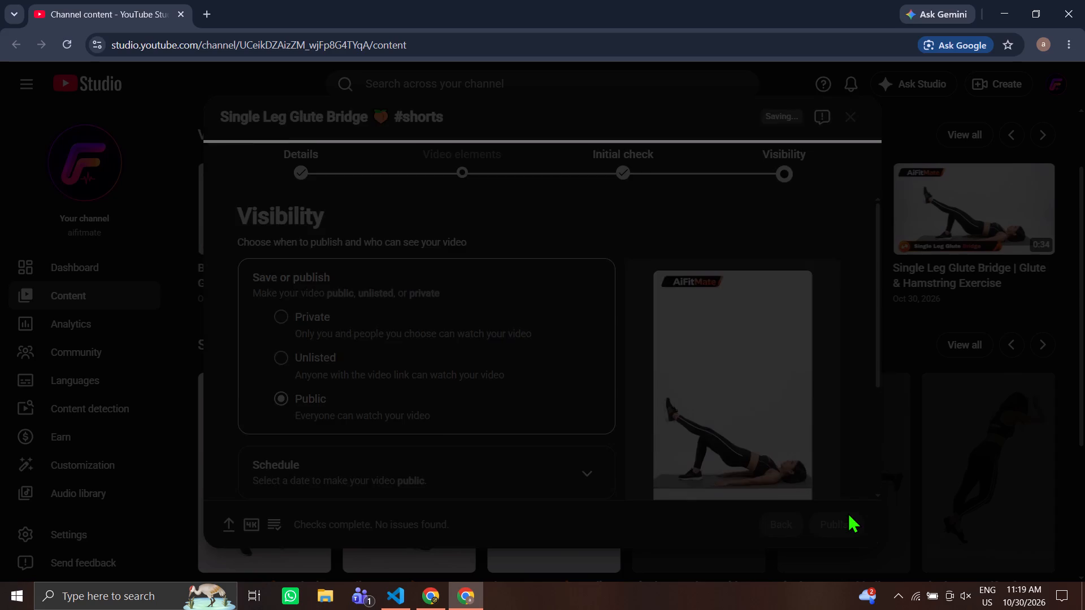
# In the Visual Studio Code notes, cut the whole "13. Single Leg Glute Bridge" entry along with the blank lines before it.
pyautogui.hotkey('alt', 'Tab')
pyautogui.keyDown('shift'); pyautogui.click(163, 136); pyautogui.keyUp('shift')
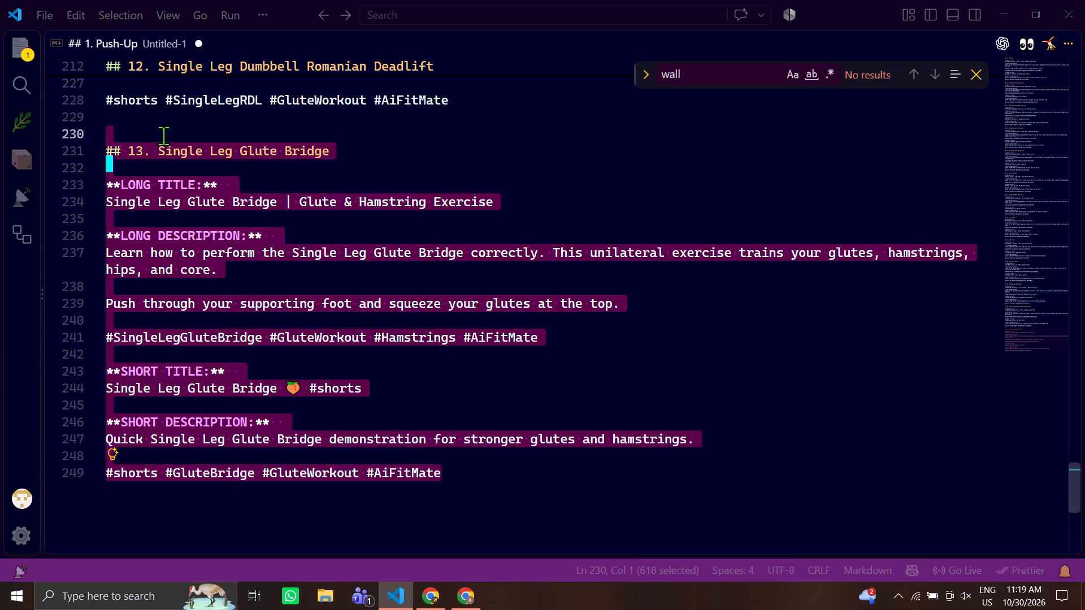
pyautogui.hotkey('ctrl', 'x')
pyautogui.hotkey('ctrl', 'x')
pyautogui.hotkey('ctrl', 'x')
# Copy the Single Leg Dumbbell Romanian Deadlift long title line and separately its long description with hashtags, and return to YouTube Studio.
pyautogui.click(219, 62)
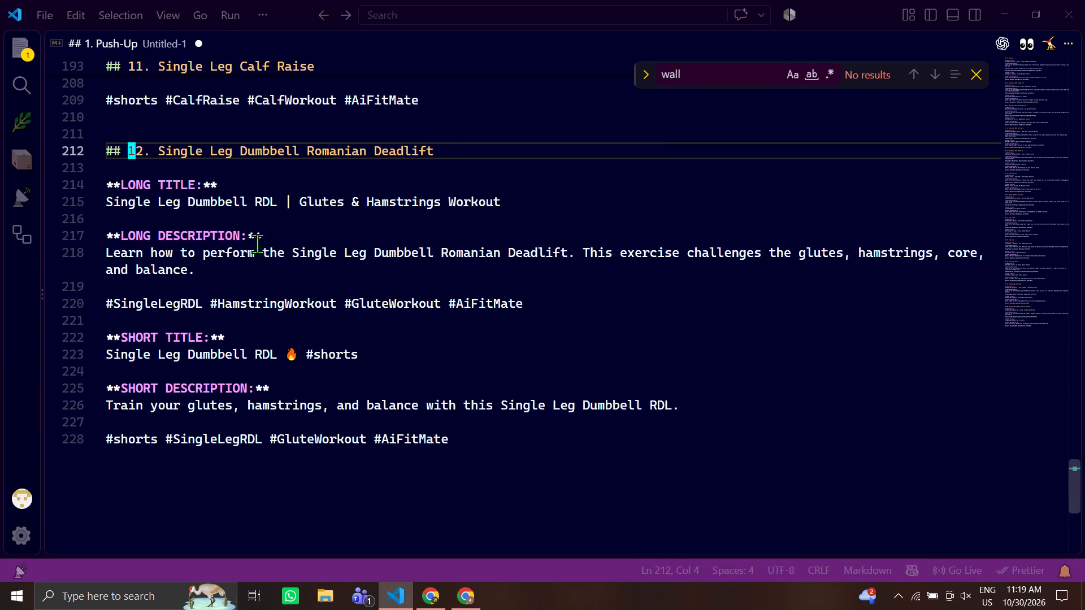
pyautogui.click(219, 200)
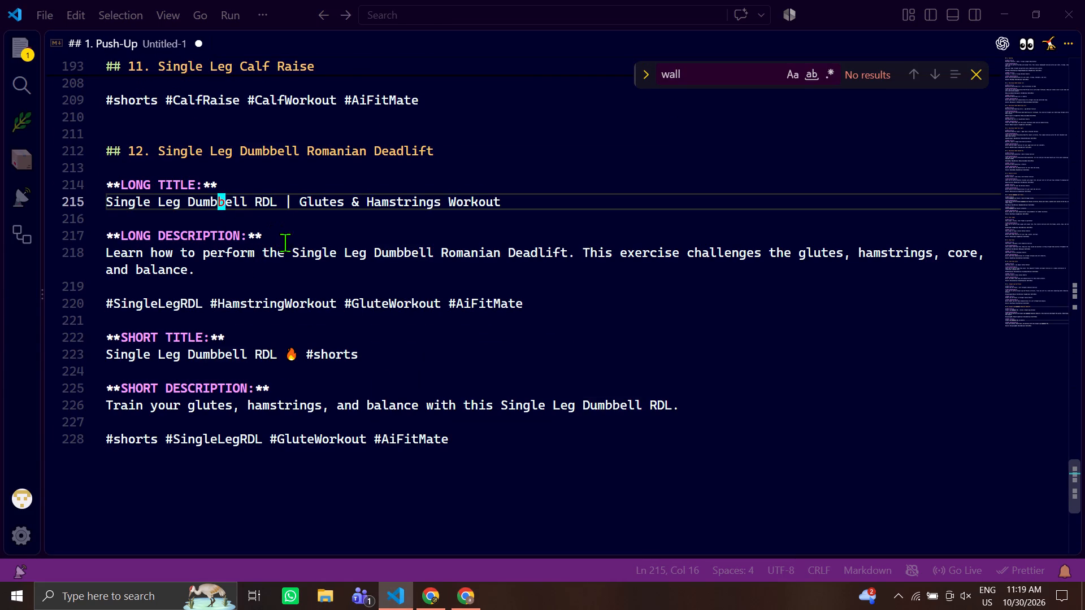
pyautogui.hotkey('ctrl', 'c')
pyautogui.moveTo(542, 310); pyautogui.dragTo(120, 276)
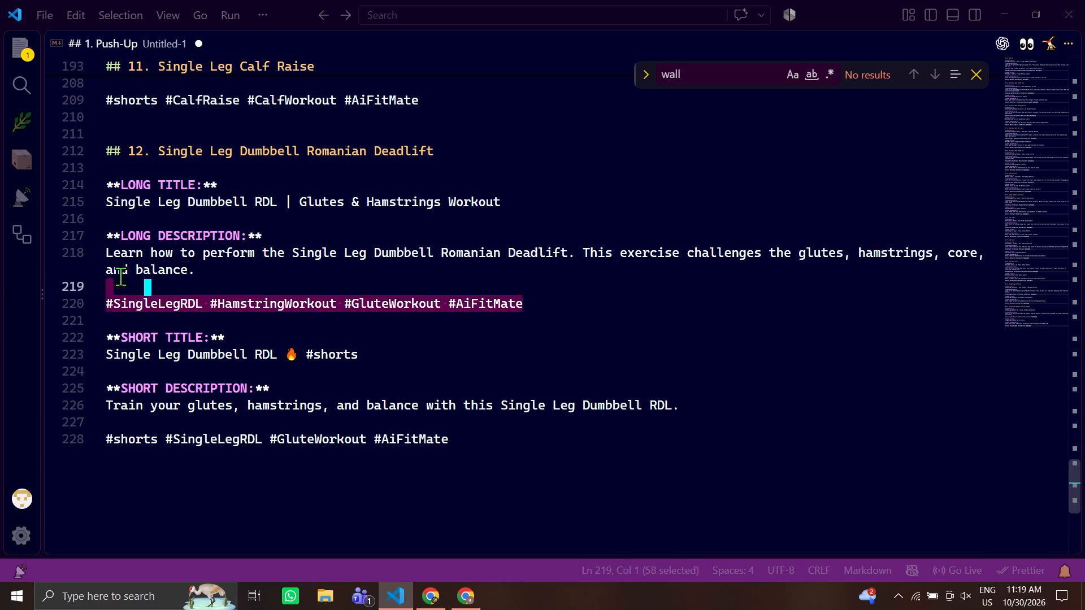
pyautogui.moveTo(120, 276); pyautogui.dragTo(62, 259)
pyautogui.hotkey('ctrl', 'c')
pyautogui.hotkey('alt', 'Tab')
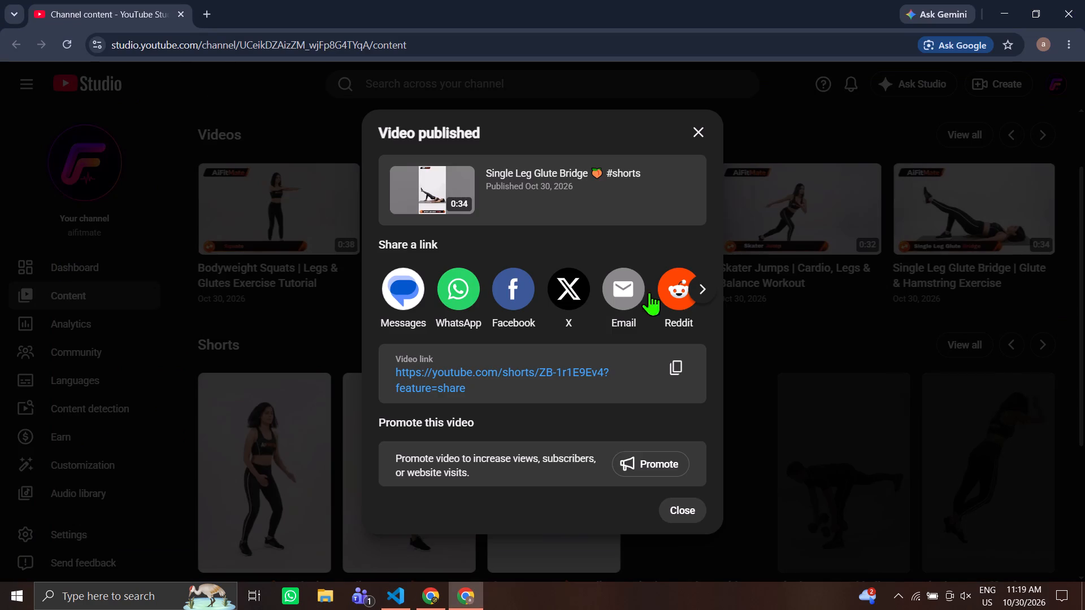
# Fill in the Single Leg Dumbbell Romanian Deadlift video draft with the title "Single Leg Dumbbell RDL | Glutes & Hamstrings Workout" and the copied long description.
pyautogui.click(691, 505)
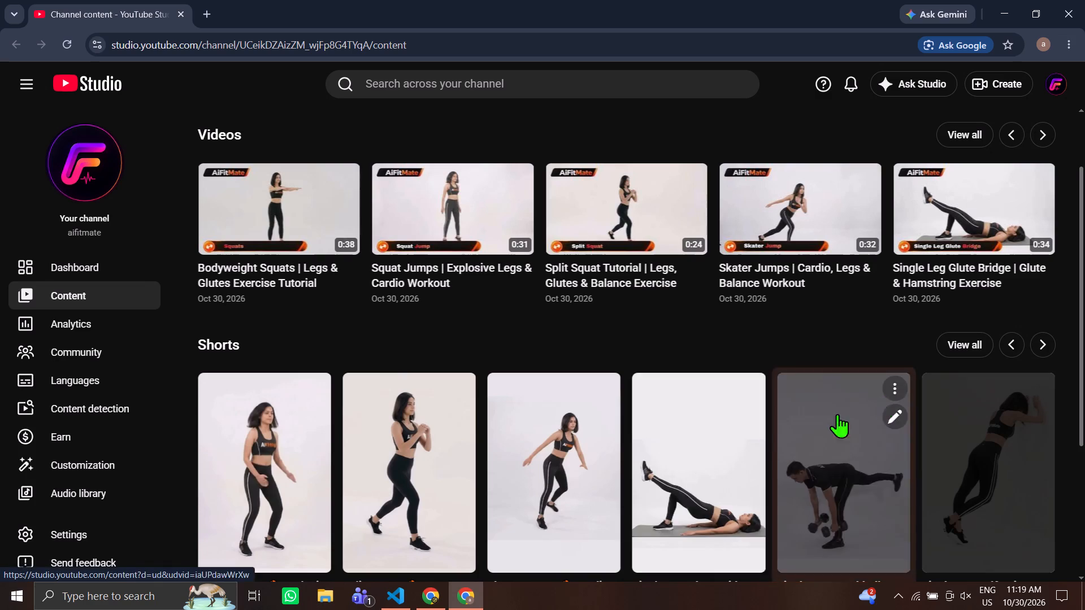
pyautogui.click(1041, 136)
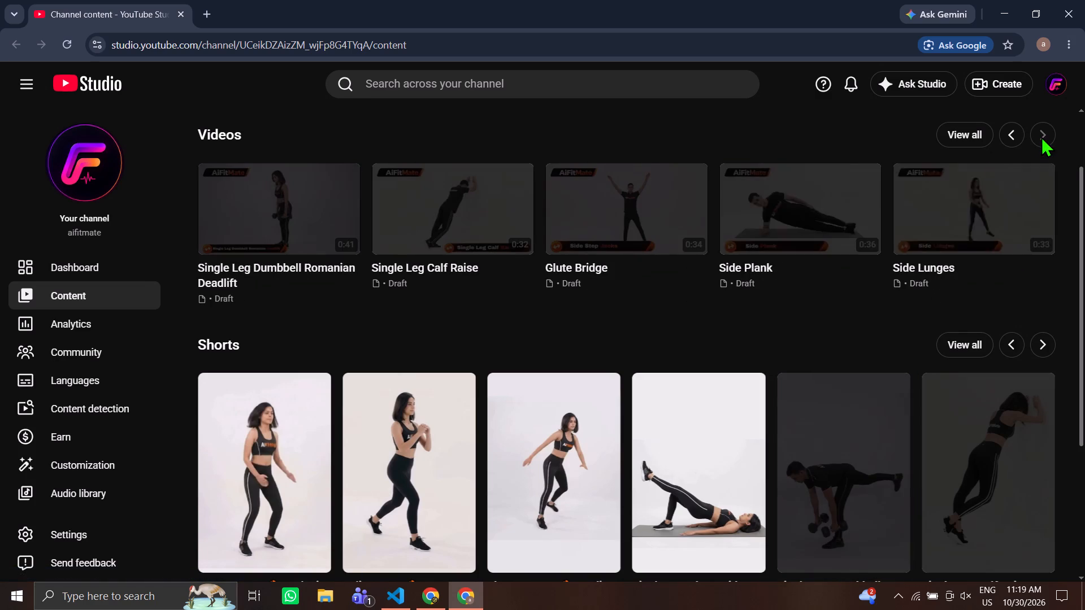
pyautogui.click(315, 173)
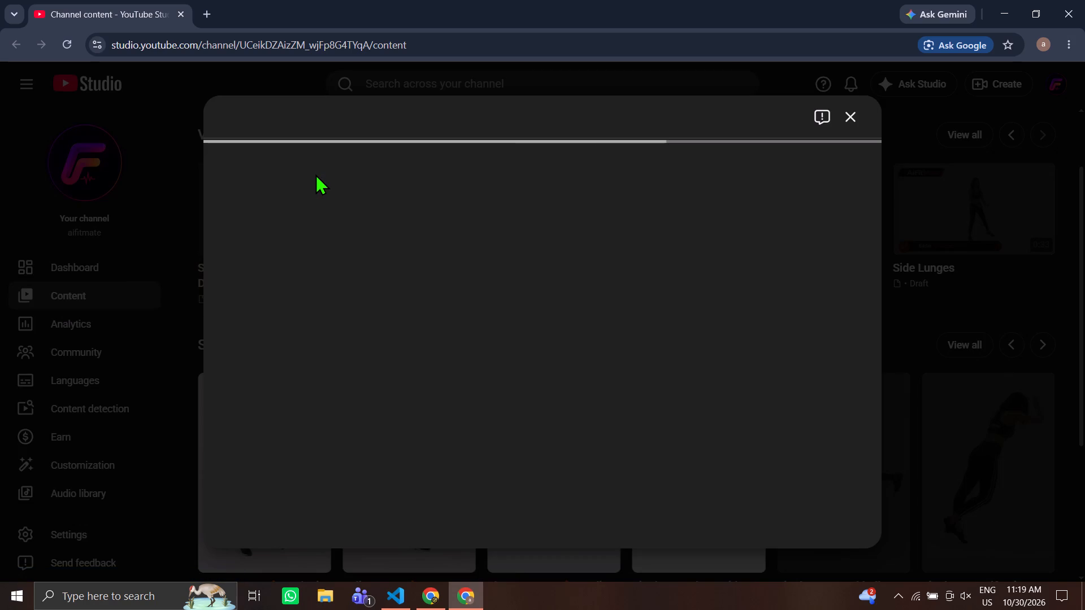
pyautogui.click(488, 282)
pyautogui.hotkey('ctrl', 'a')
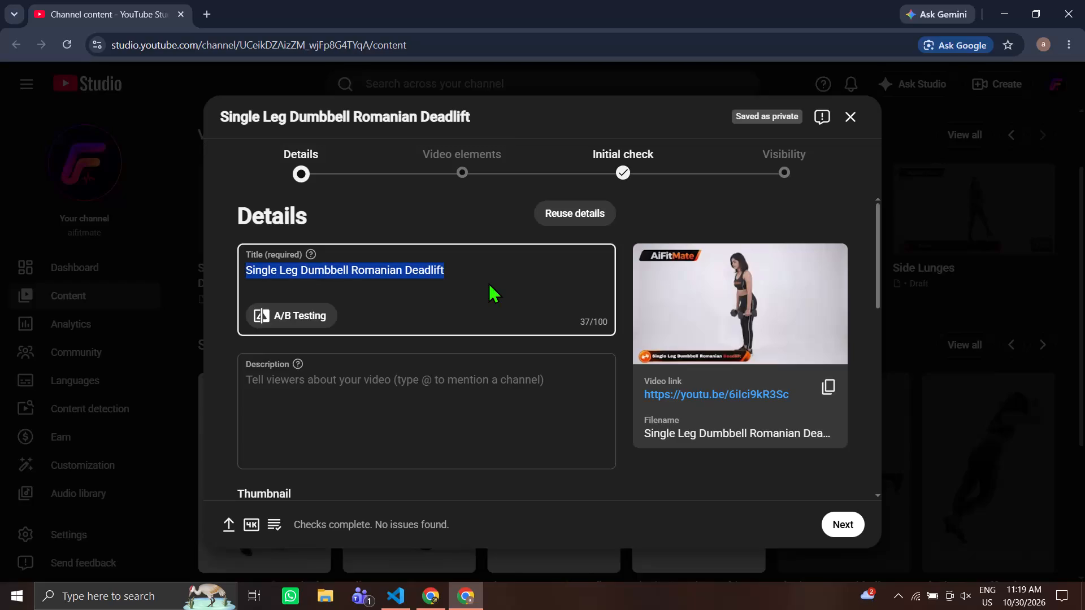
pyautogui.press('super+v')
pyautogui.click(346, 379)
pyautogui.hotkey('ctrl', 'v')
pyautogui.click(413, 406)
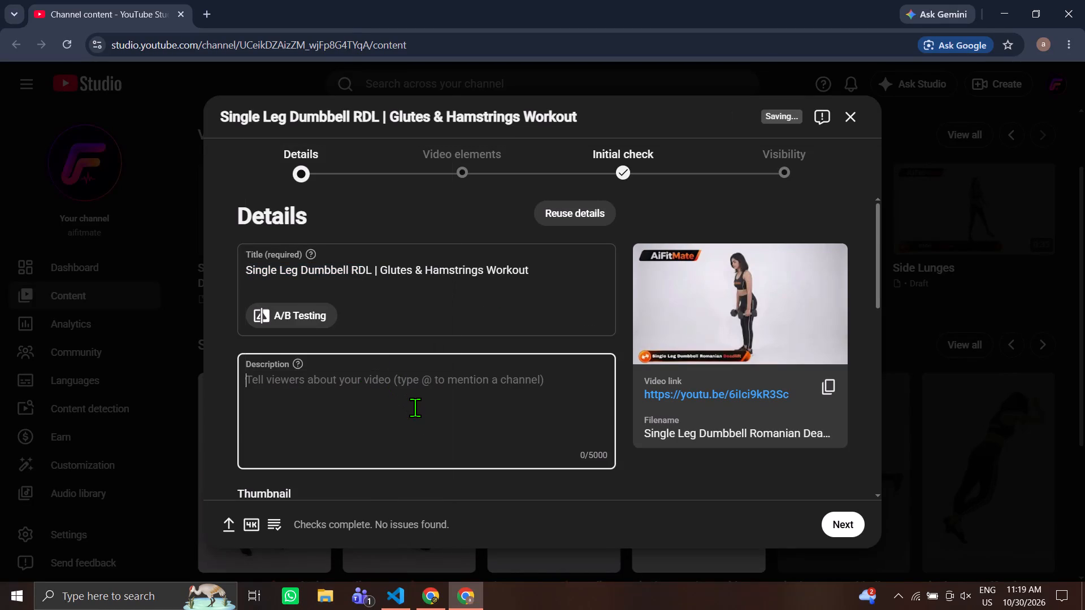
pyautogui.press('super+v')
pyautogui.click(340, 158)
pyautogui.hotkey('ctrl', 'v')
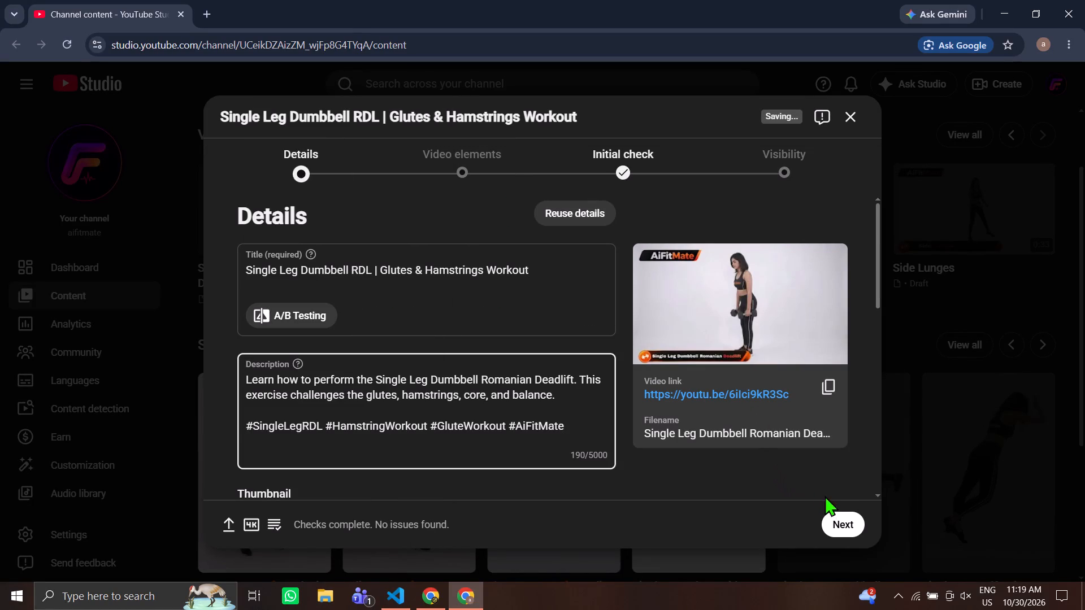
# Advance through the remaining stages without adding elements and publish the Single Leg Dumbbell RDL video.
pyautogui.tripleClick(850, 527)
pyautogui.doubleClick(850, 527)
# In the Visual Studio Code notes, copy the Single Leg Dumbbell RDL short title and separately its short description with hashtags, and return to YouTube Studio.
pyautogui.hotkey('alt', 'Tab')
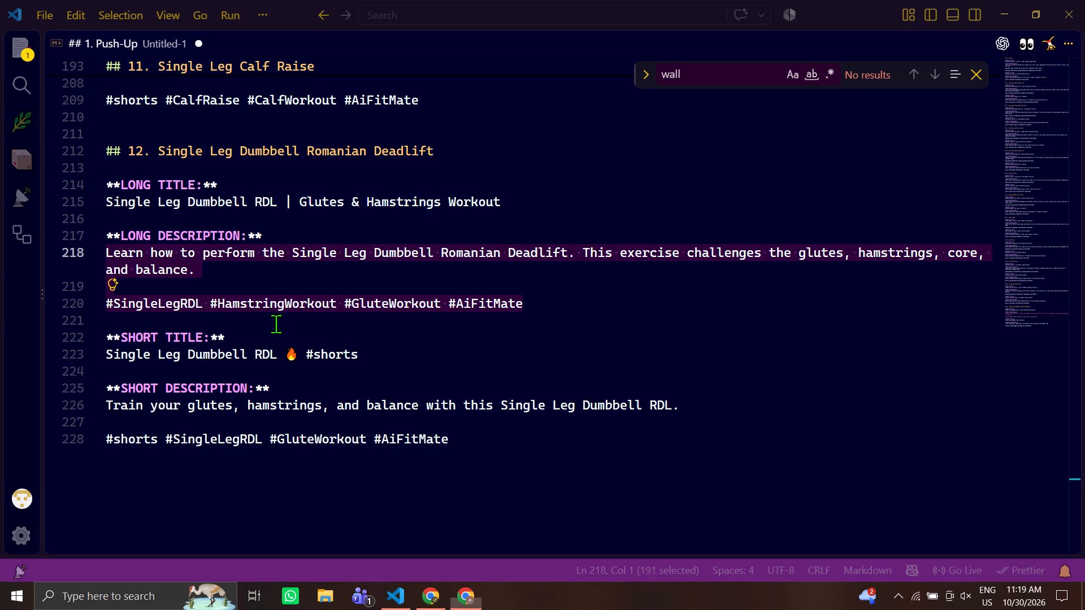
pyautogui.click(298, 355)
pyautogui.hotkey('ctrl', 'c')
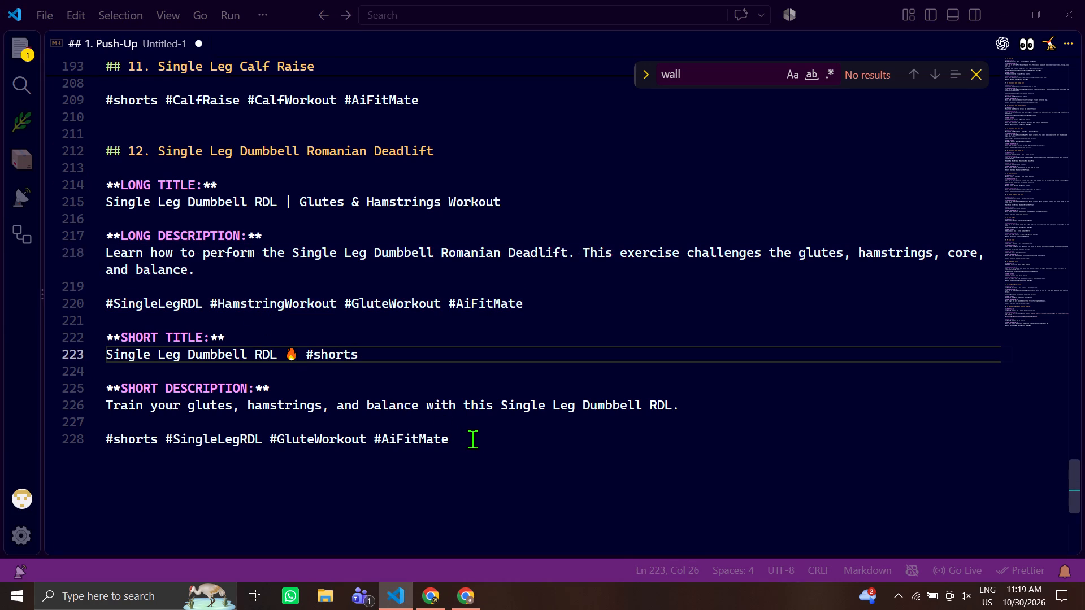
pyautogui.moveTo(476, 442); pyautogui.dragTo(45, 409)
pyautogui.hotkey('ctrl', 'c')
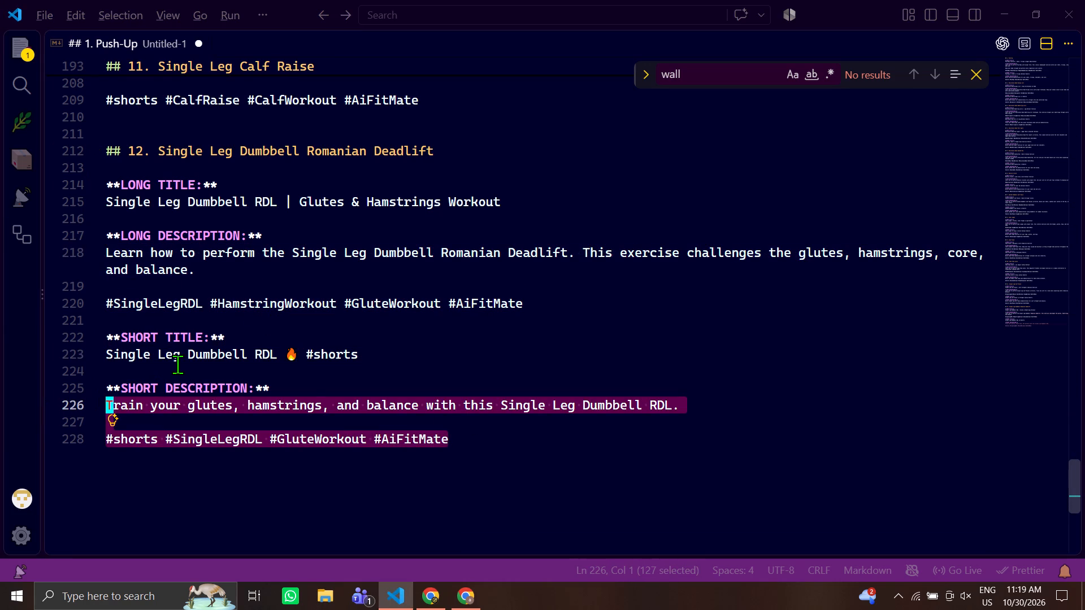
pyautogui.hotkey('alt', 'Tab')
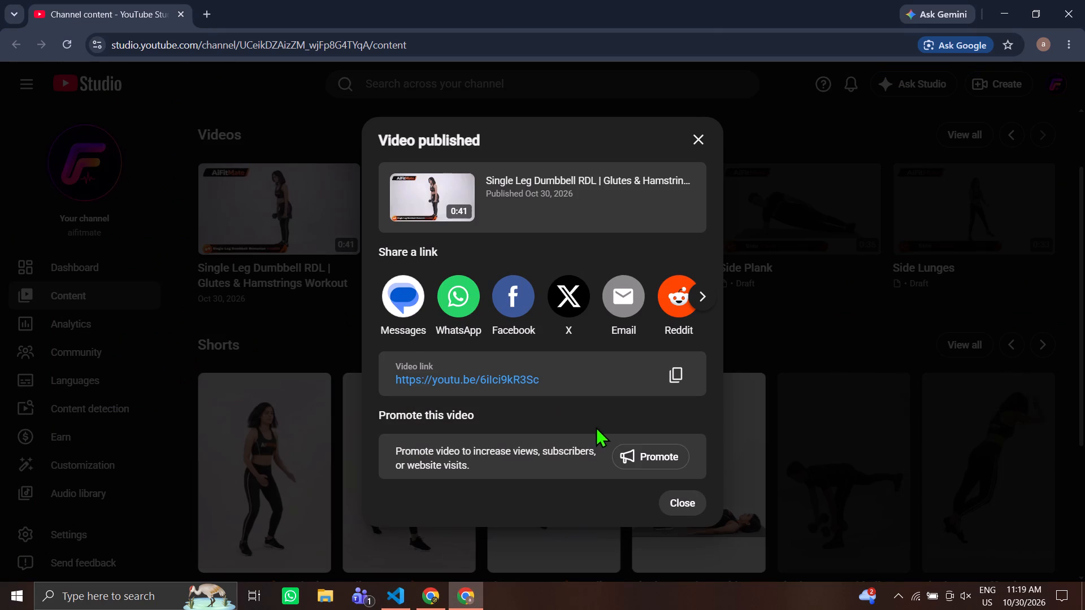
# Open the Single Leg Dumbbell Romanian Deadlift 2 Short draft and paste the copied short description with hashtags into its description.
pyautogui.click(685, 517)
pyautogui.click(675, 515)
pyautogui.click(893, 424)
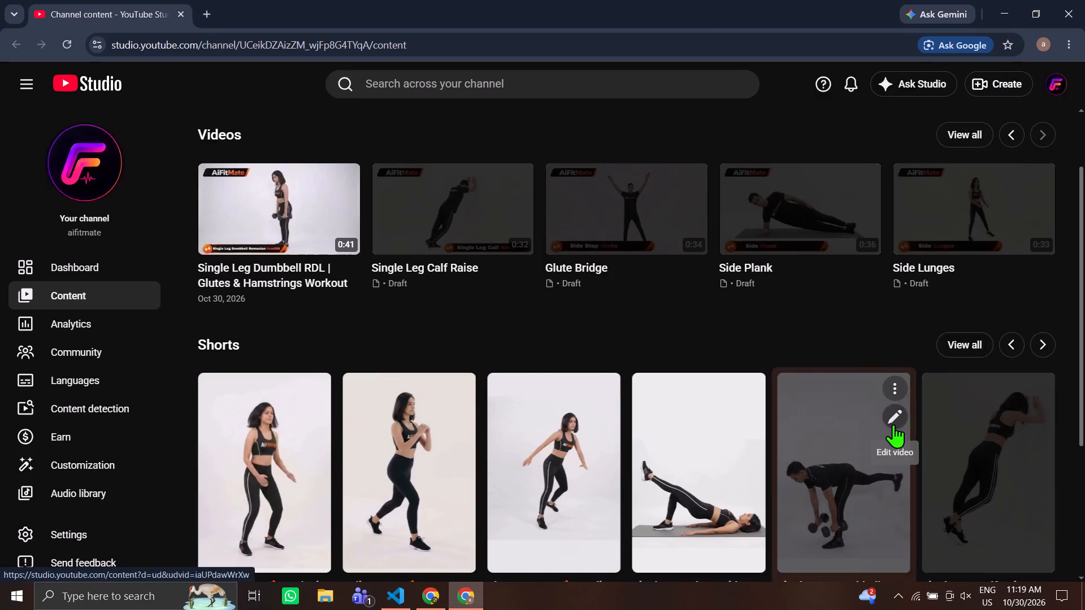
pyautogui.click(436, 419)
pyautogui.hotkey('ctrl', 'v')
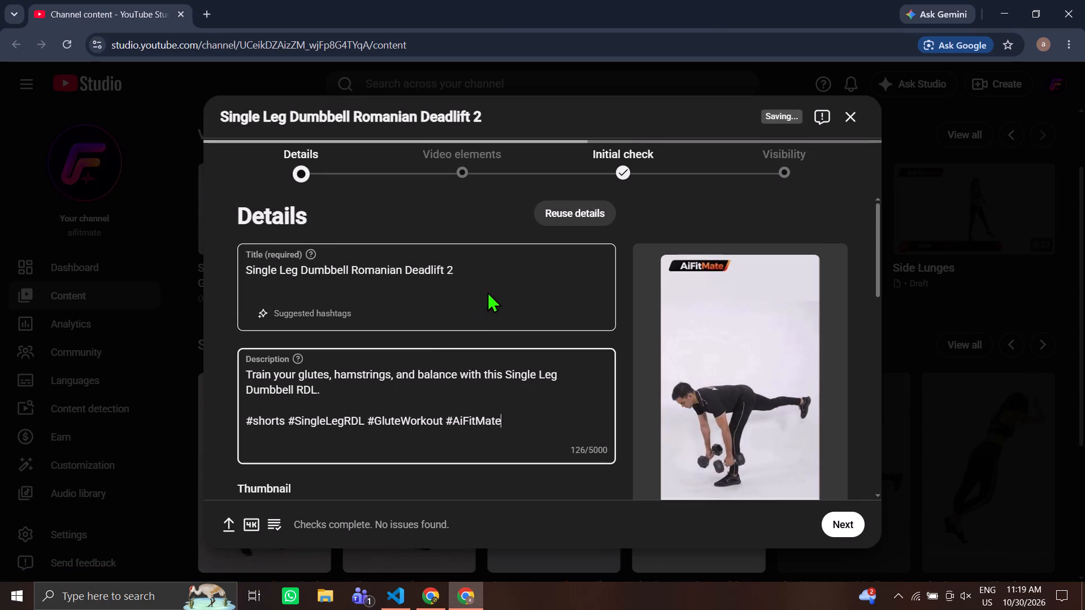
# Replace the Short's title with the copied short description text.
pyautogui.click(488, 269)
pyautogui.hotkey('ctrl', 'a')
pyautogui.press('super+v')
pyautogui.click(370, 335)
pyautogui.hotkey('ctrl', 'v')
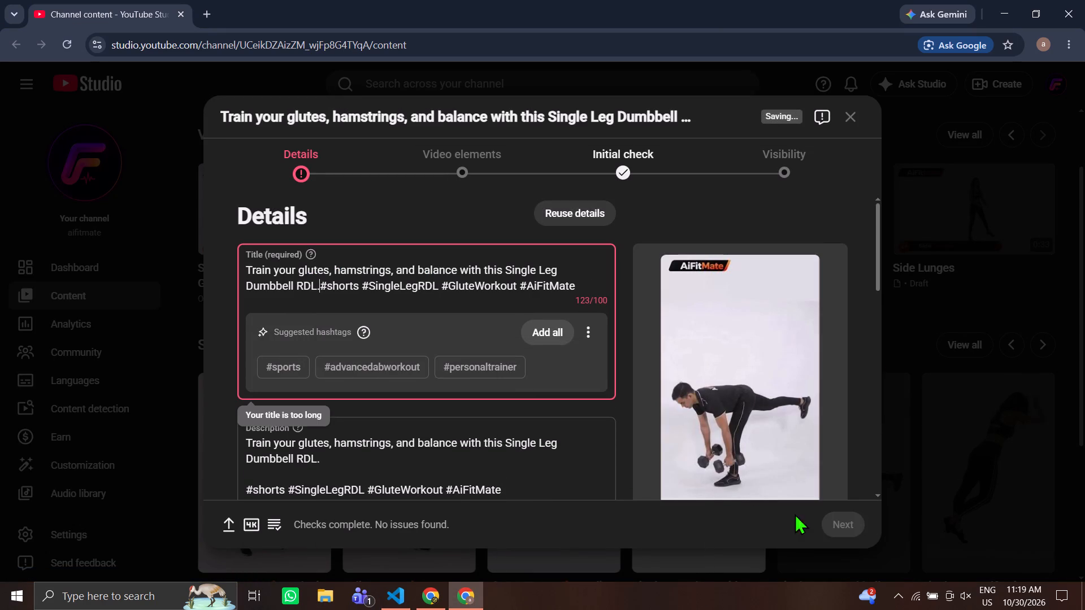
# Replace the Short's title with the copied "Single Leg Dumbbell RDL 🔥 #shorts".
pyautogui.hotkey('ctrl', 'a')
pyautogui.press('super+v')
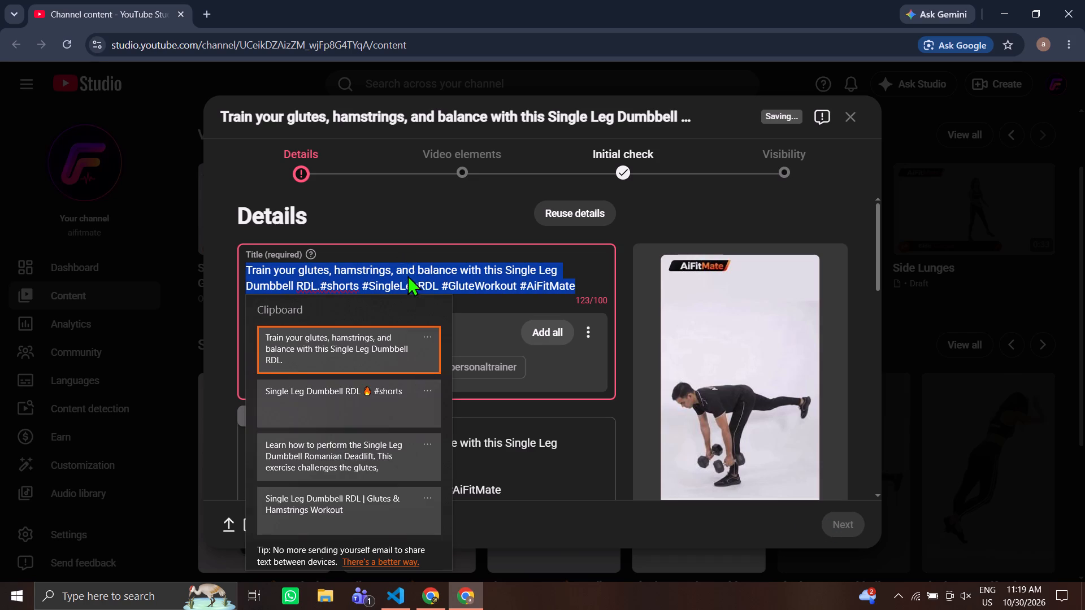
pyautogui.click(300, 414)
pyautogui.hotkey('ctrl', 'v')
# Advance through the remaining stages, publish the Single Leg Dumbbell RDL Short, and return to the Visual Studio Code notes.
pyautogui.tripleClick(832, 535)
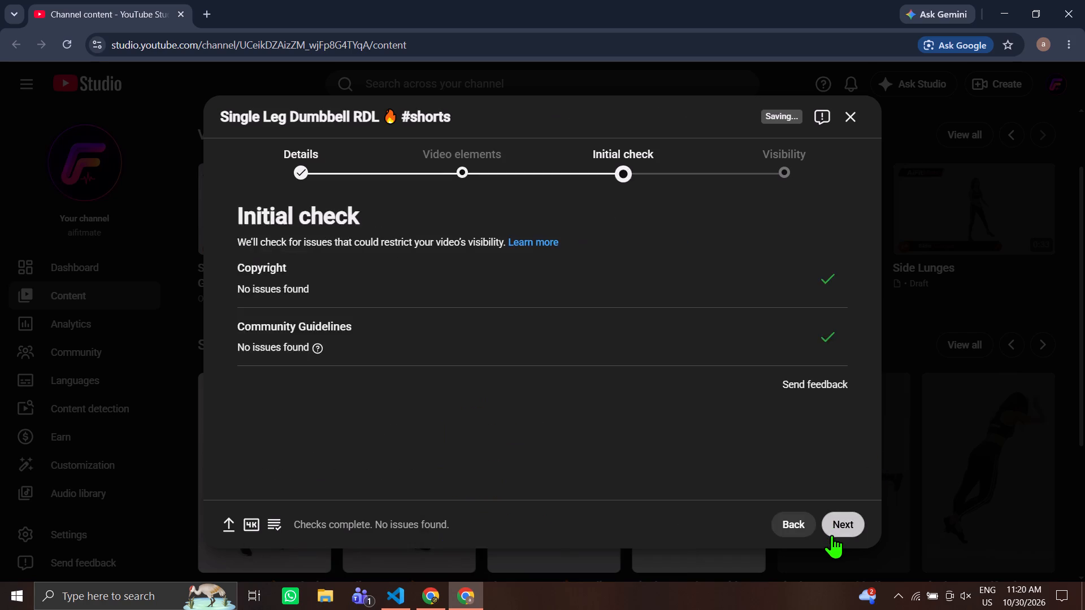
pyautogui.click(832, 535)
pyautogui.hotkey('alt', 'Tab')
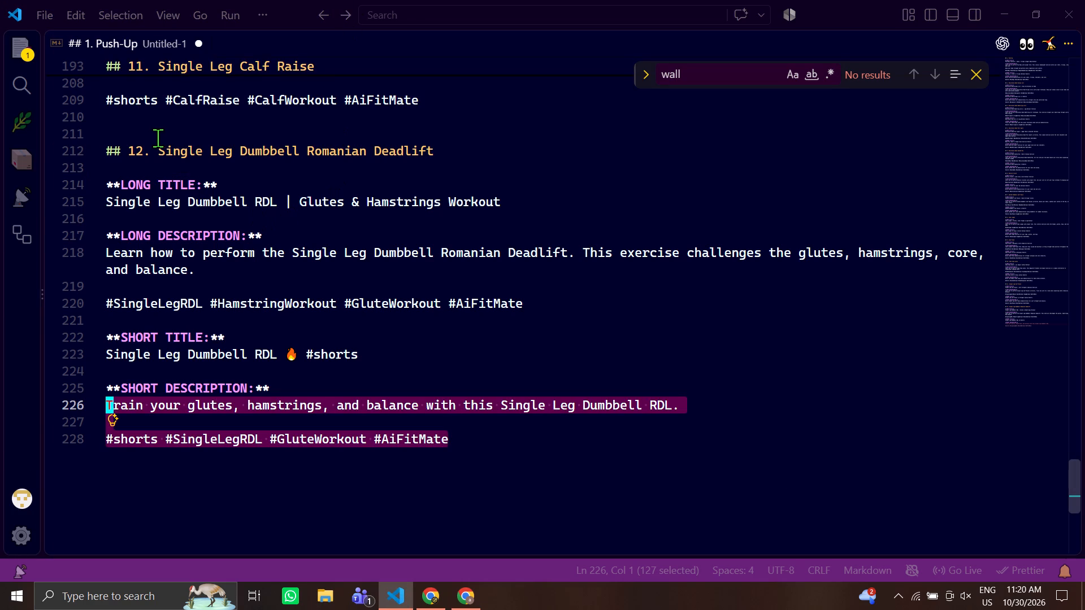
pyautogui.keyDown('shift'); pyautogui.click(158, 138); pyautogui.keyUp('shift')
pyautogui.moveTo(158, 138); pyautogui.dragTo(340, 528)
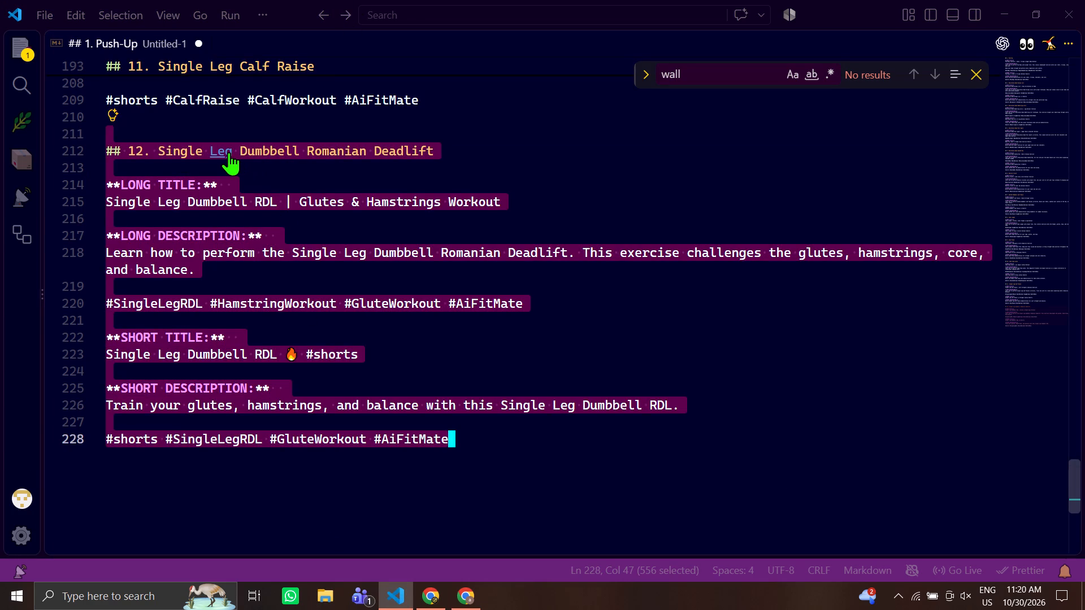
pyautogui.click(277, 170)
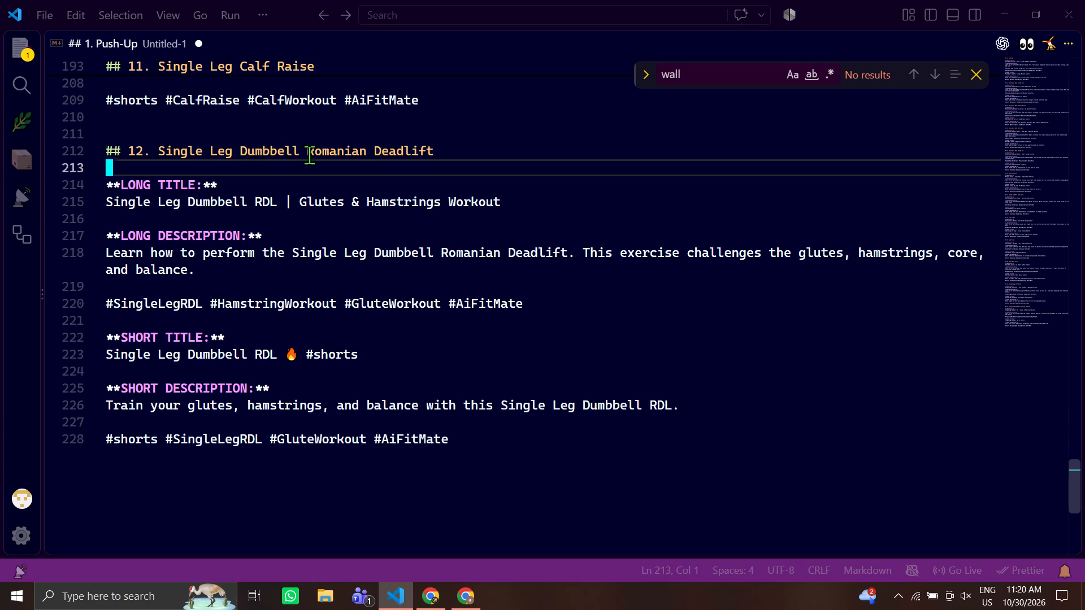
# Copy the words "Romanian Deadlift" from the heading of entry 12 in the notes.
pyautogui.moveTo(309, 155); pyautogui.dragTo(440, 159)
pyautogui.hotkey('ctrl', 'c')
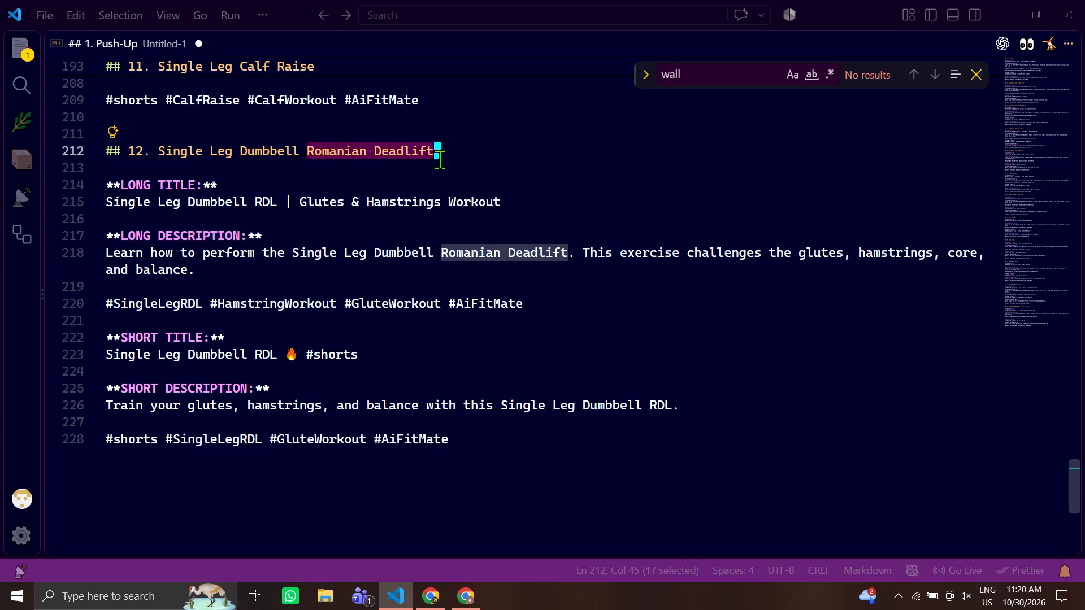
# Replace "RDL" with "Romanian Deadlift" in the published Single Leg Dumbbell video's title, save, and return to the channel content.
pyautogui.hotkey('alt', 'Tab')
pyautogui.click(704, 132)
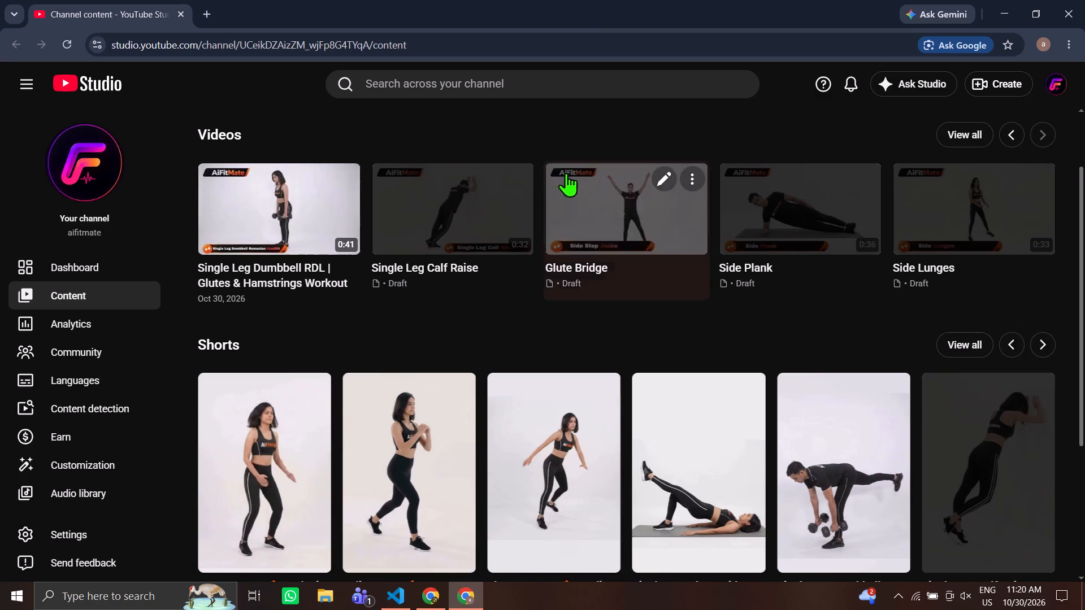
pyautogui.click(250, 171)
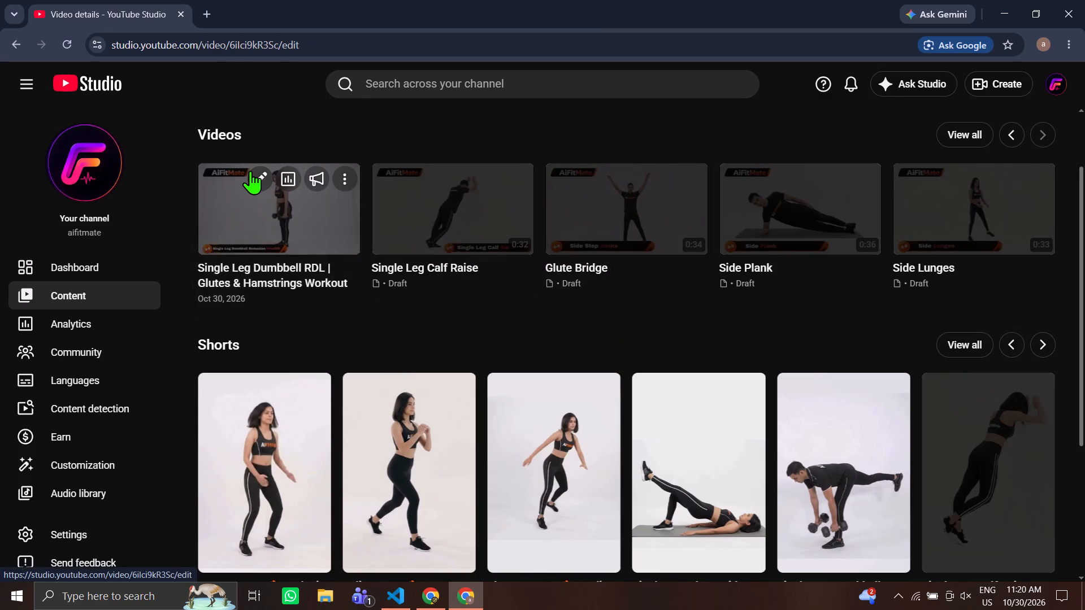
pyautogui.doubleClick(315, 175)
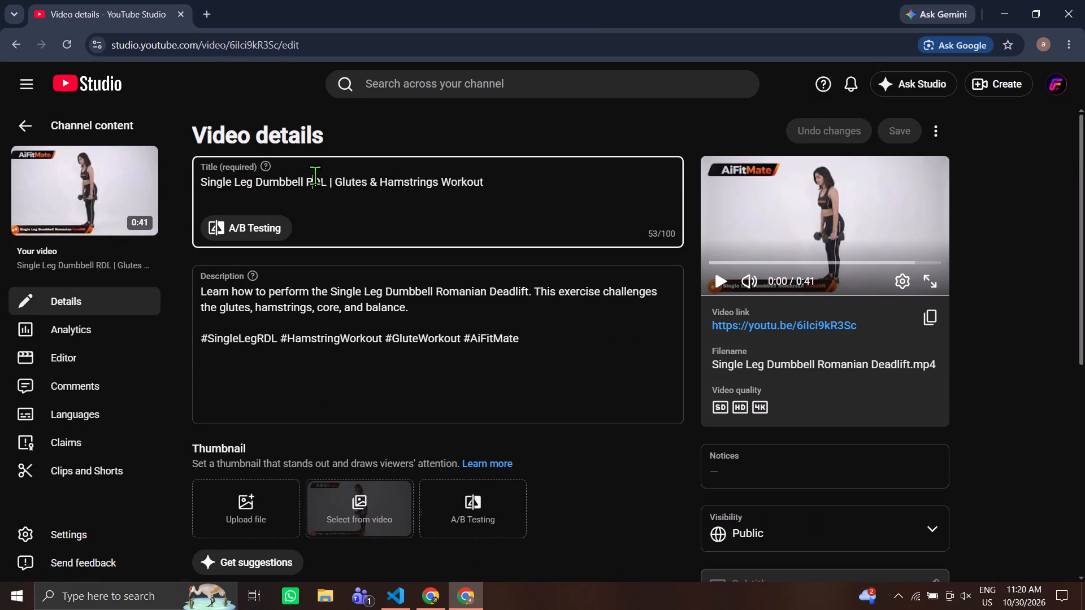
pyautogui.hotkey('ctrl', 'v')
pyautogui.press('space')
pyautogui.click(895, 129)
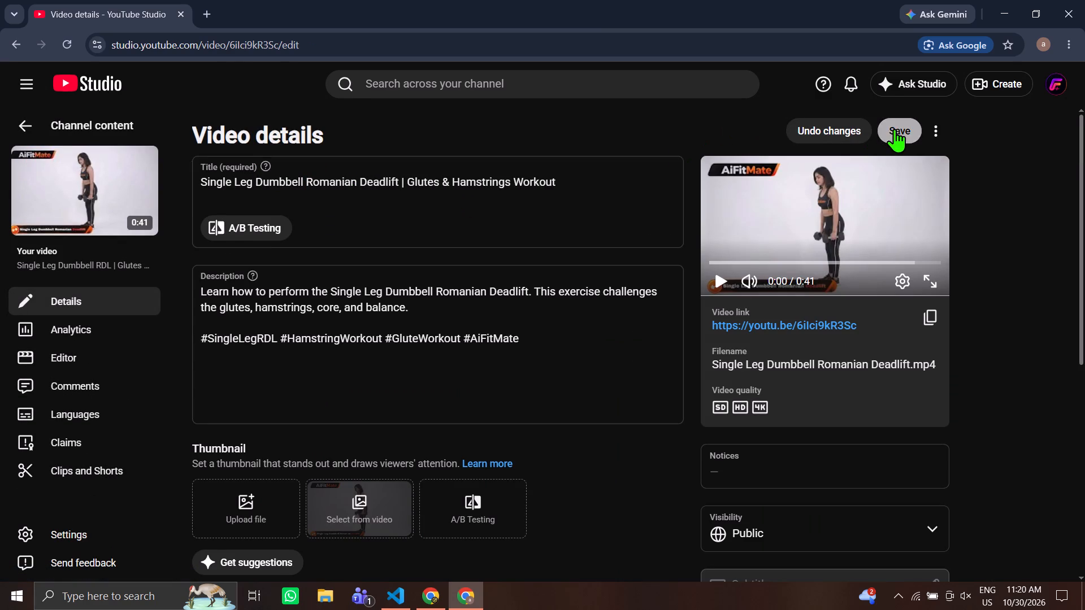
pyautogui.click(122, 136)
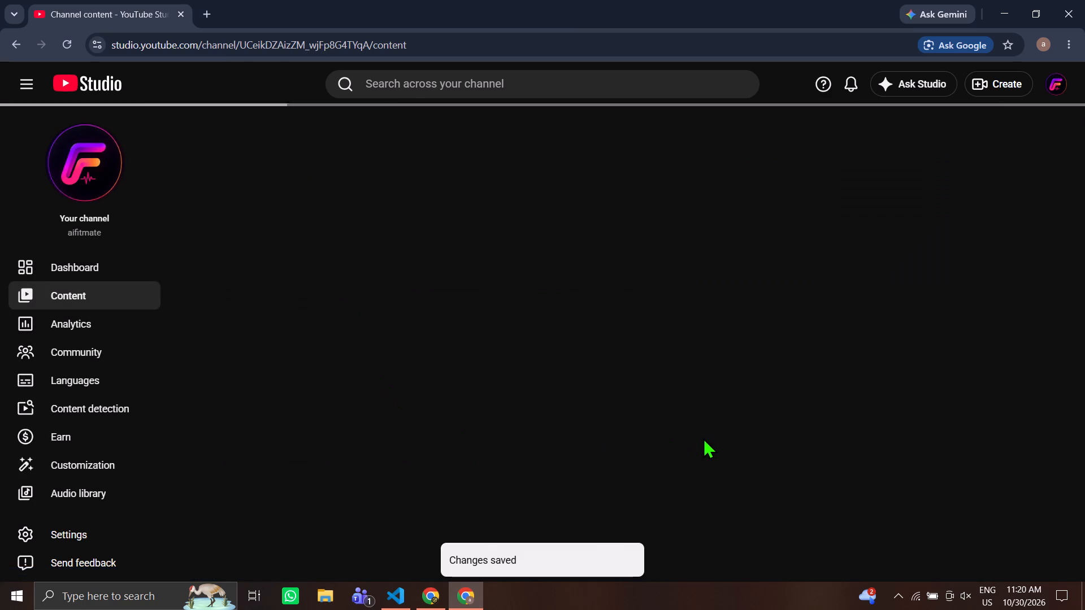
# Replace "RDL" with "Romanian Deadlift" in the Single Leg Dumbbell Short's title, save, and return to the channel content.
pyautogui.click(1042, 426)
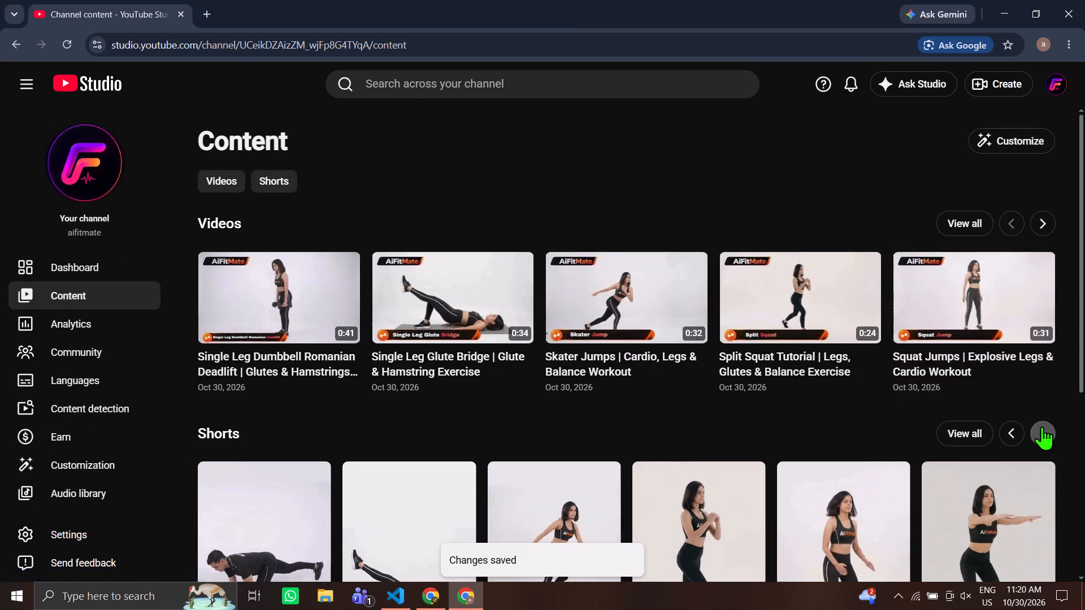
pyautogui.moveTo(1084, 228); pyautogui.dragTo(1084, 294)
pyautogui.click(1084, 294)
pyautogui.moveTo(1084, 295); pyautogui.dragTo(1084, 323)
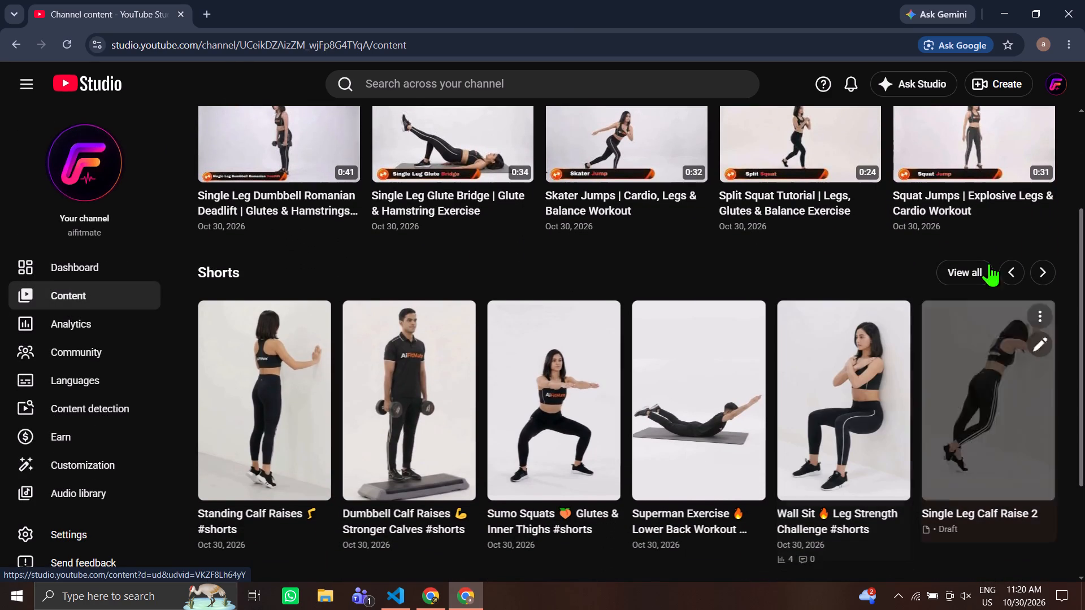
pyautogui.click(1010, 274)
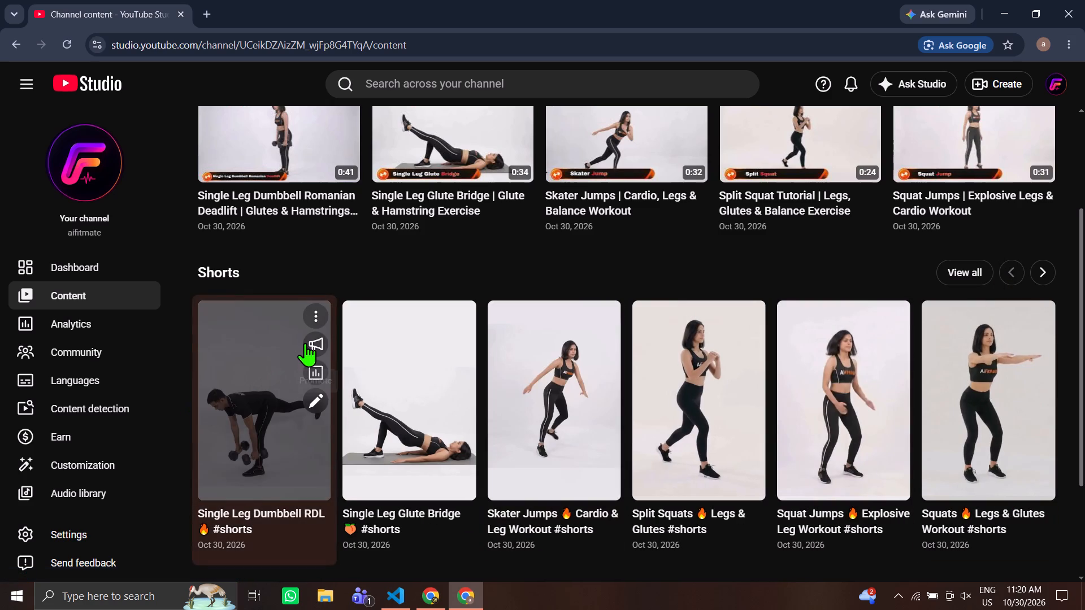
pyautogui.click(318, 409)
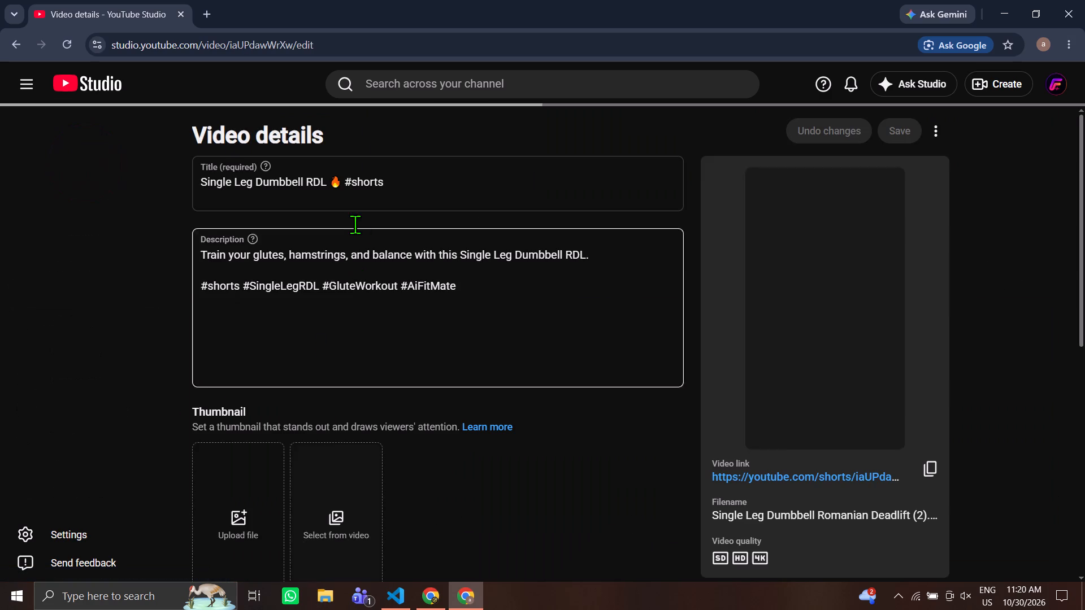
pyautogui.doubleClick(314, 180)
pyautogui.hotkey('ctrl', 'v')
pyautogui.press('space')
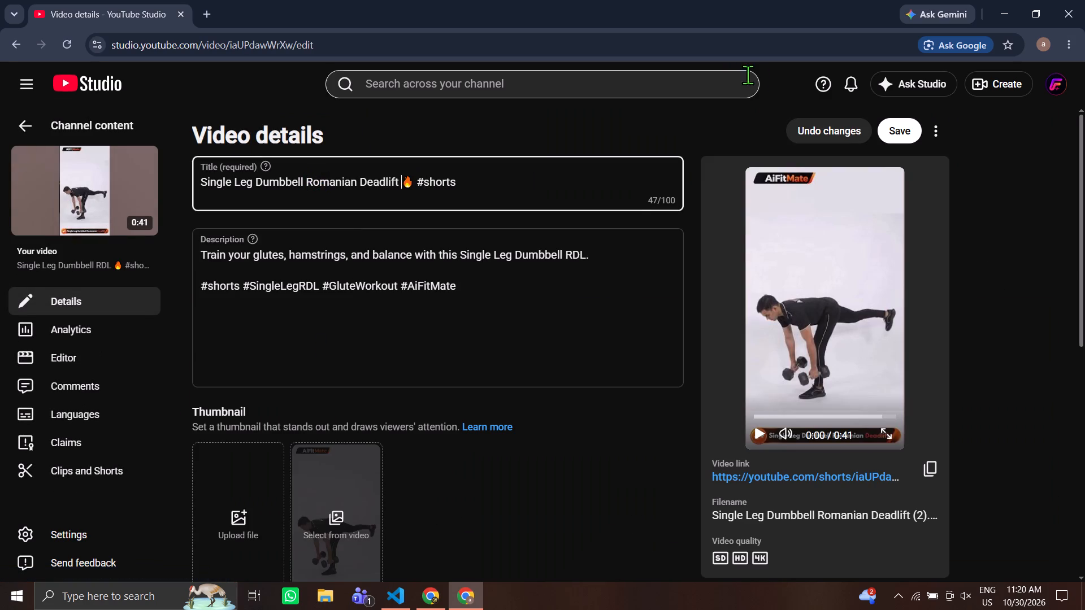
pyautogui.click(906, 133)
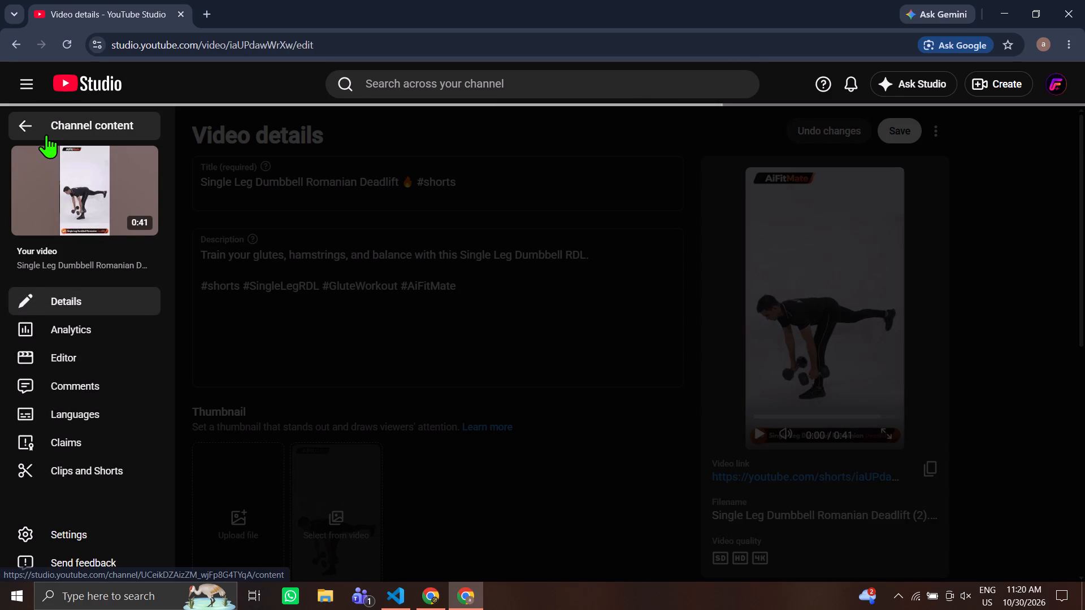
pyautogui.click(46, 134)
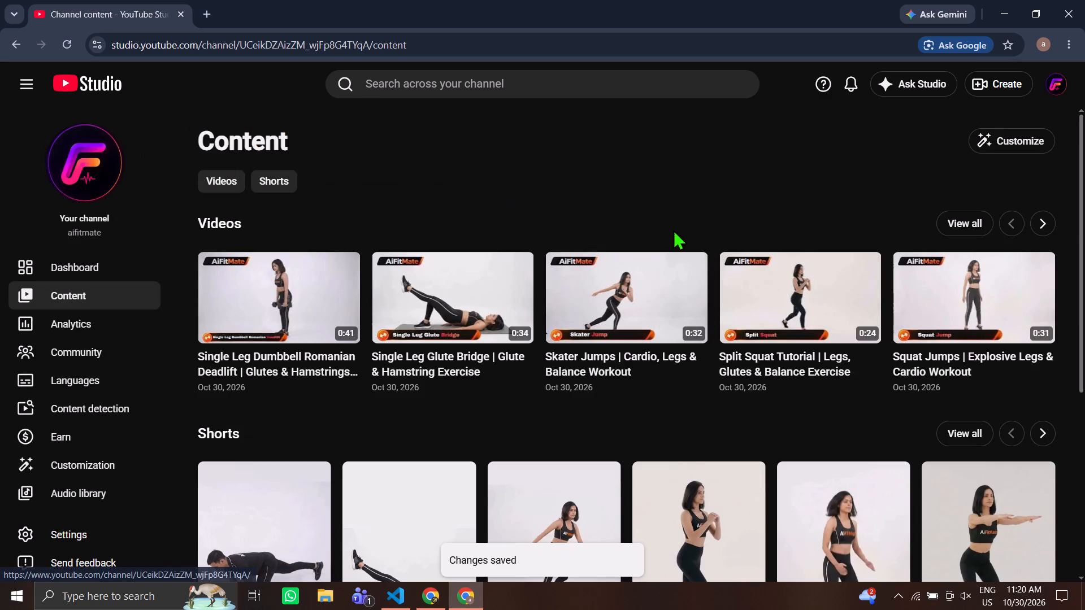
# Cut the finished entry 12, Single Leg Dumbbell Romanian Deadlift, from the Visual Studio Code notes.
pyautogui.click(1053, 223)
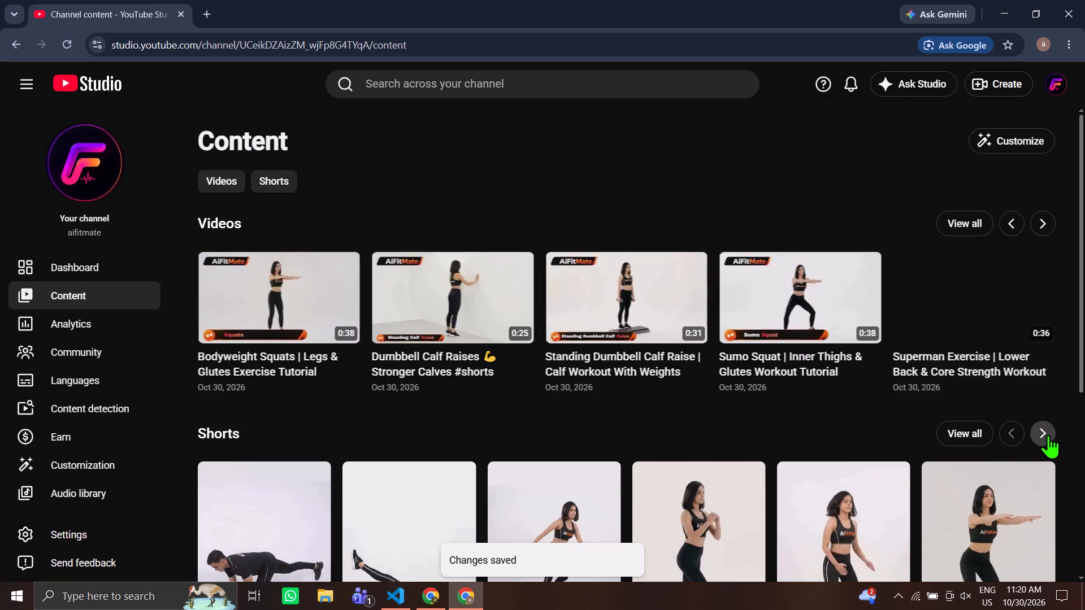
pyautogui.click(1048, 436)
pyautogui.click(1040, 233)
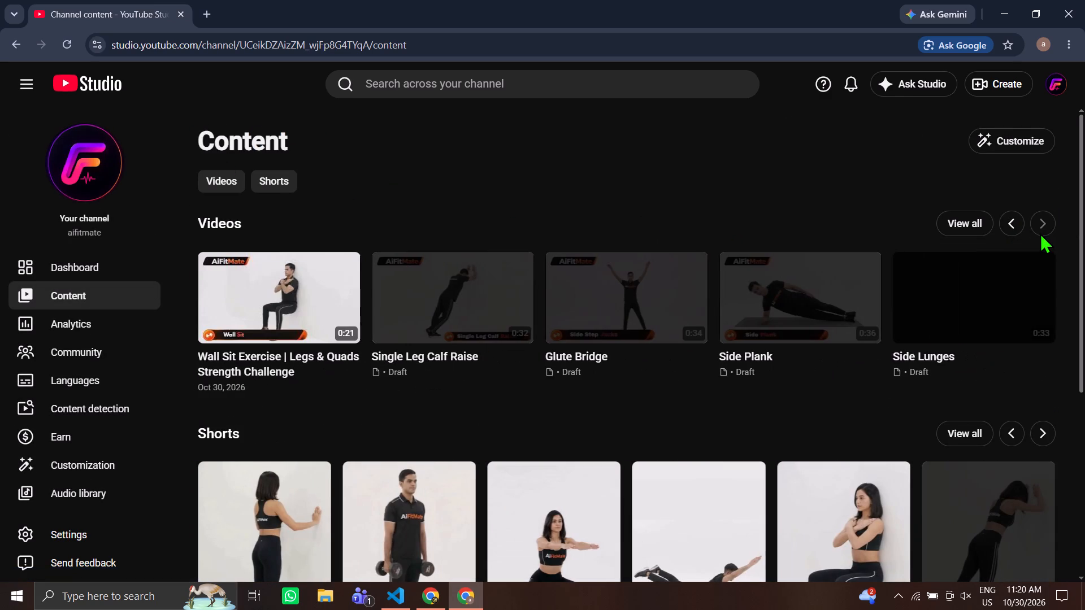
pyautogui.moveTo(1084, 250); pyautogui.dragTo(1084, 317)
pyautogui.hotkey('alt', 'Tab')
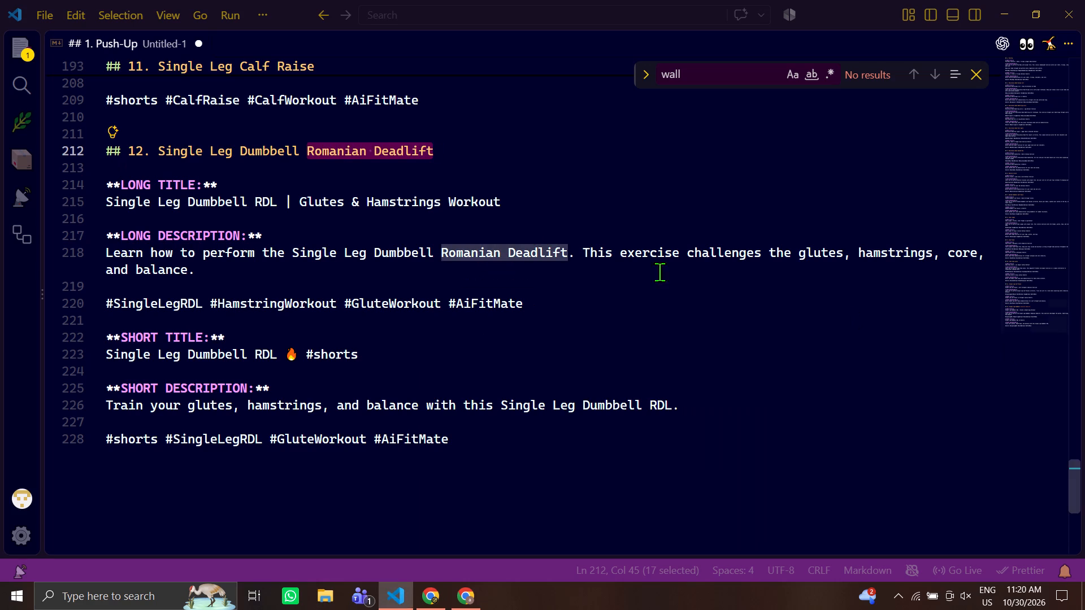
pyautogui.moveTo(298, 123); pyautogui.dragTo(526, 603)
pyautogui.hotkey('ctrl', 'x')
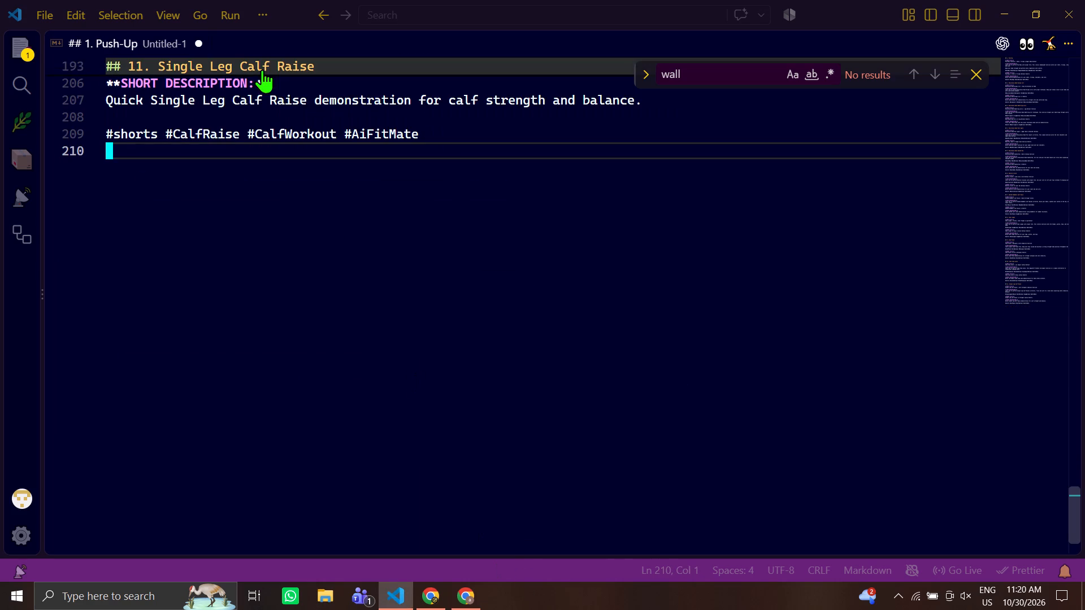
# Copy the long title and the long description with hashtags from entry 11, Single Leg Calf Raise, in the notes.
pyautogui.click(244, 68)
pyautogui.click(247, 201)
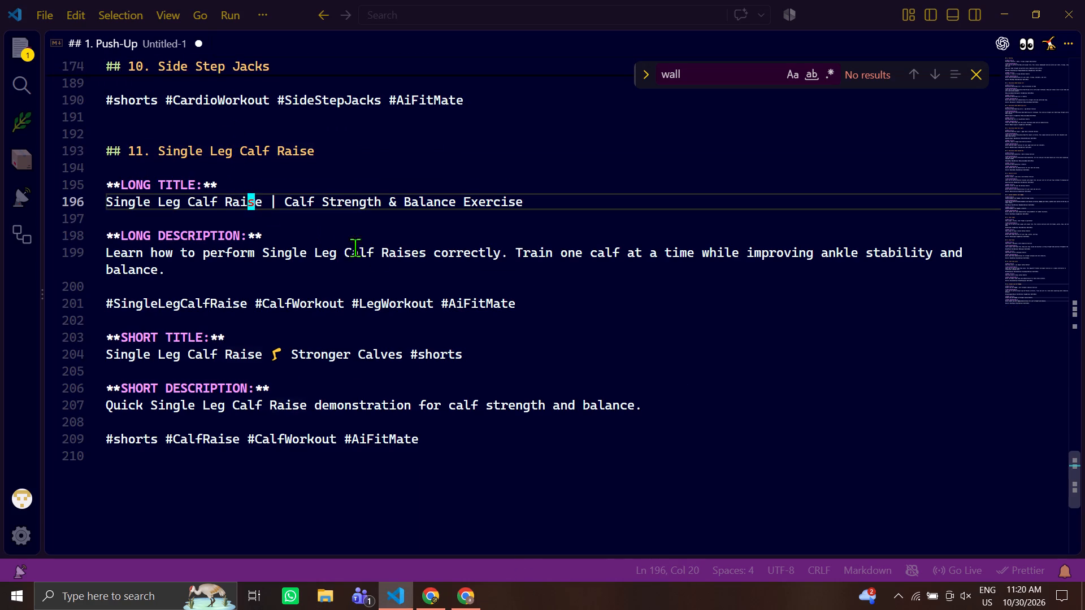
pyautogui.hotkey('ctrl', 'c')
pyautogui.moveTo(537, 309); pyautogui.dragTo(43, 255)
pyautogui.hotkey('ctrl', 'c')
# In YouTube Studio, fill the Single Leg Calf Raise draft with the copied long description and title "Single Leg Calf Raise | Calf Strength & Balance Exercise".
pyautogui.hotkey('alt', 'Tab')
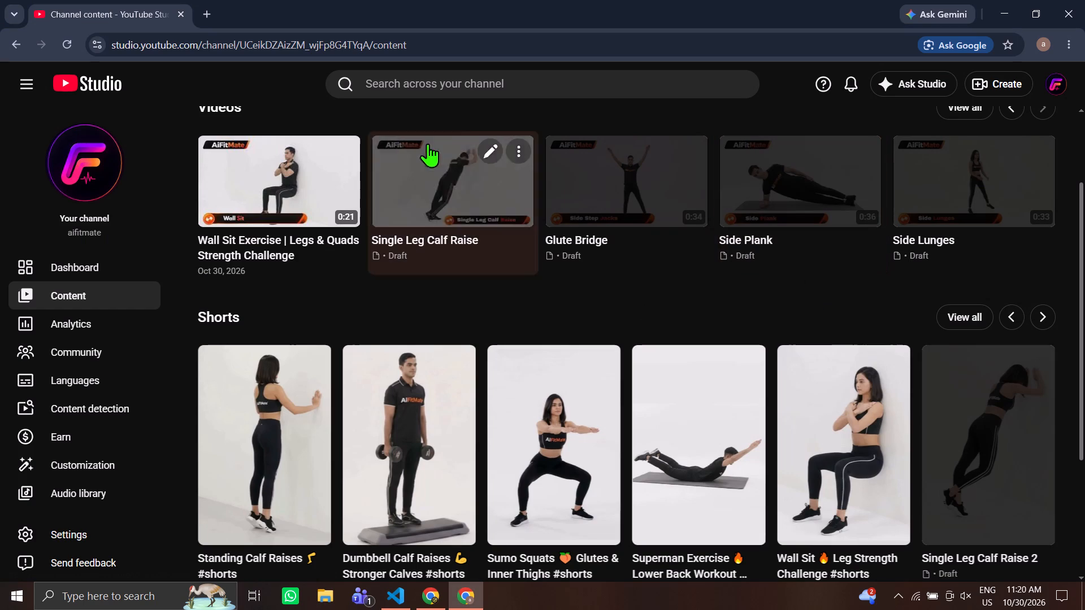
pyautogui.click(494, 151)
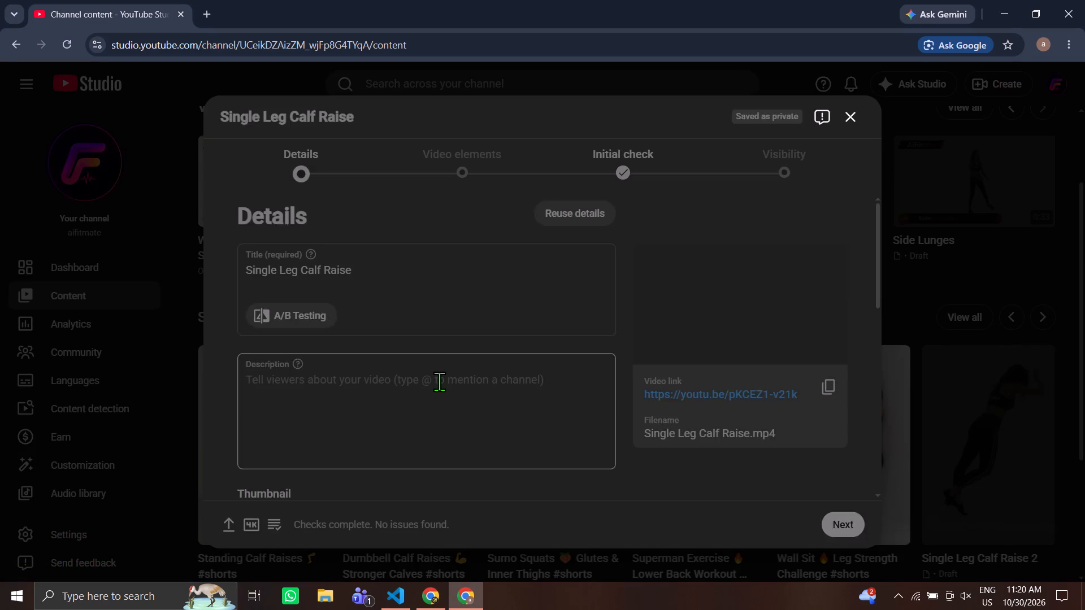
pyautogui.click(439, 381)
pyautogui.hotkey('ctrl', 'v')
pyautogui.click(392, 271)
pyautogui.hotkey('ctrl', 'a')
pyautogui.press('super+v')
pyautogui.click(331, 396)
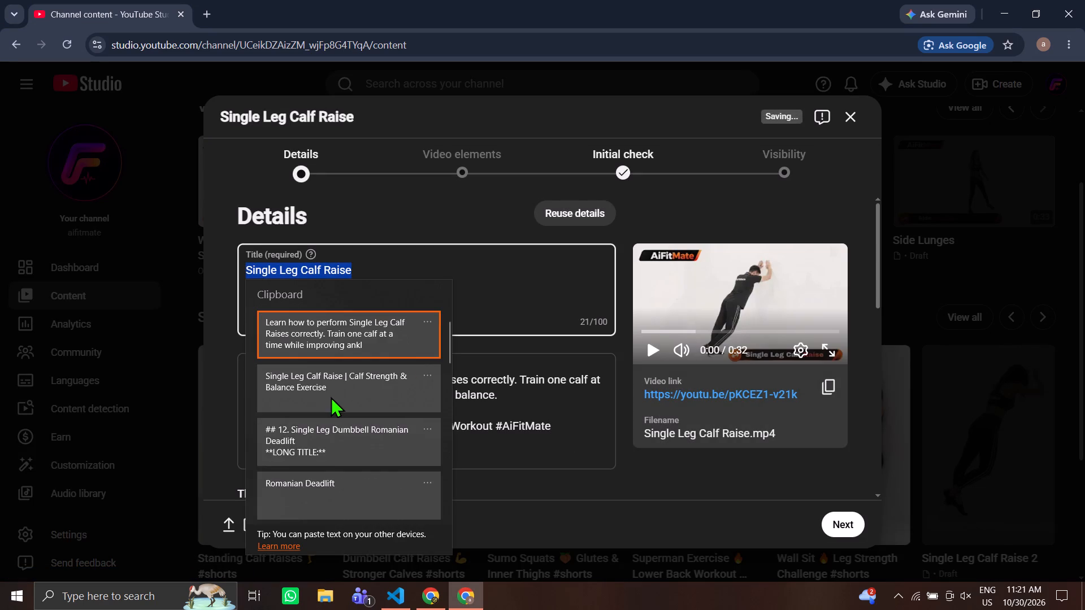
pyautogui.hotkey('ctrl', 'v')
pyautogui.keyDown('ctrl'); pyautogui.click(331, 396); pyautogui.keyUp('ctrl')
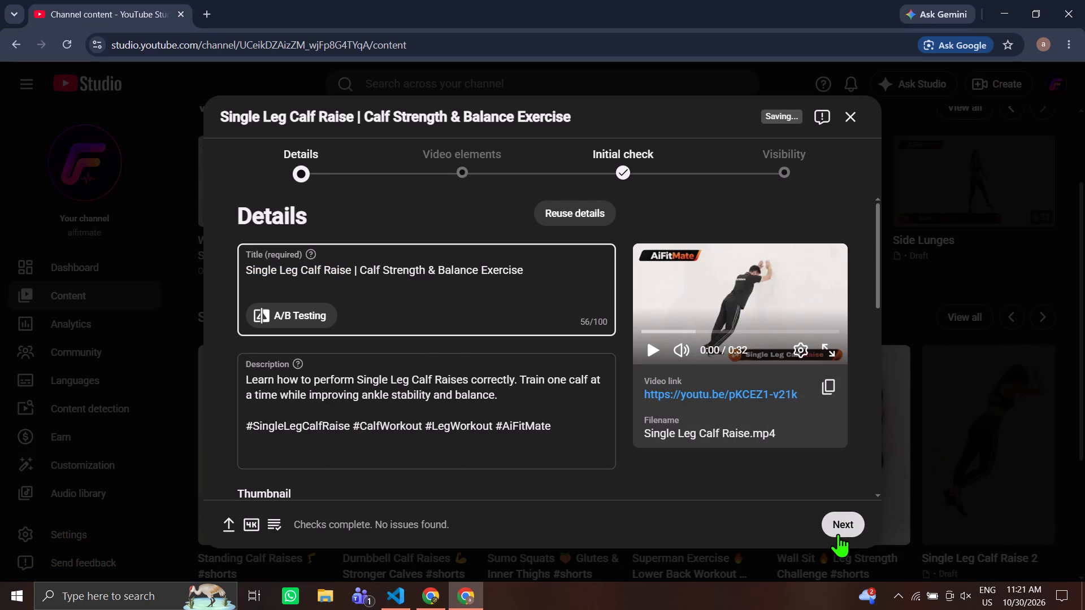
# Advance through the remaining stages and publish the Single Leg Calf Raise video.
pyautogui.tripleClick(838, 529)
pyautogui.click(838, 529)
# Copy the short title and the short description with hashtags from entry 11 in the Visual Studio Code notes.
pyautogui.hotkey('alt', 'Tab')
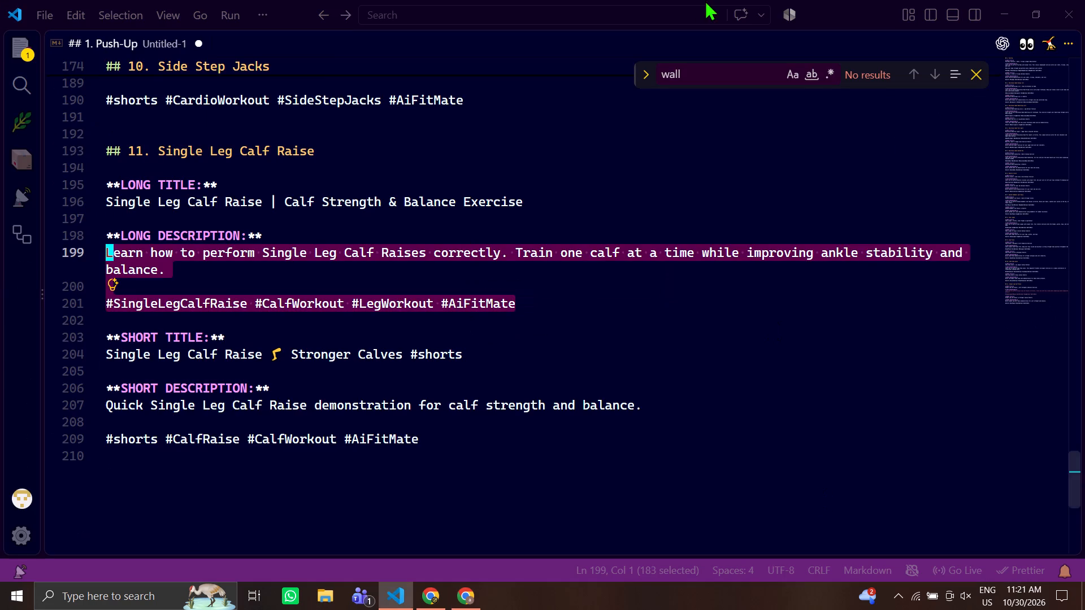
pyautogui.click(258, 354)
pyautogui.hotkey('ctrl', 'c')
pyautogui.moveTo(437, 447); pyautogui.dragTo(99, 403)
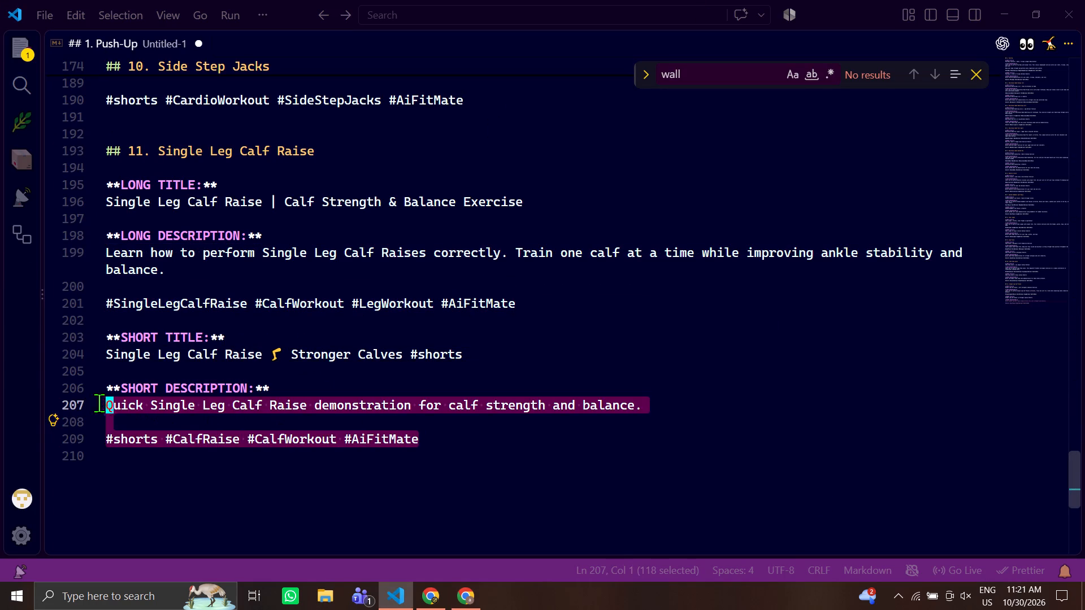
pyautogui.moveTo(99, 403); pyautogui.dragTo(94, 403)
pyautogui.hotkey('ctrl', 'c')
# In YouTube Studio, fill the Single Leg Calf Raise 2 draft with the copied short description and title "Single Leg Calf Raise 🦵 Stronger Calves #shorts".
pyautogui.hotkey('alt', 'Tab')
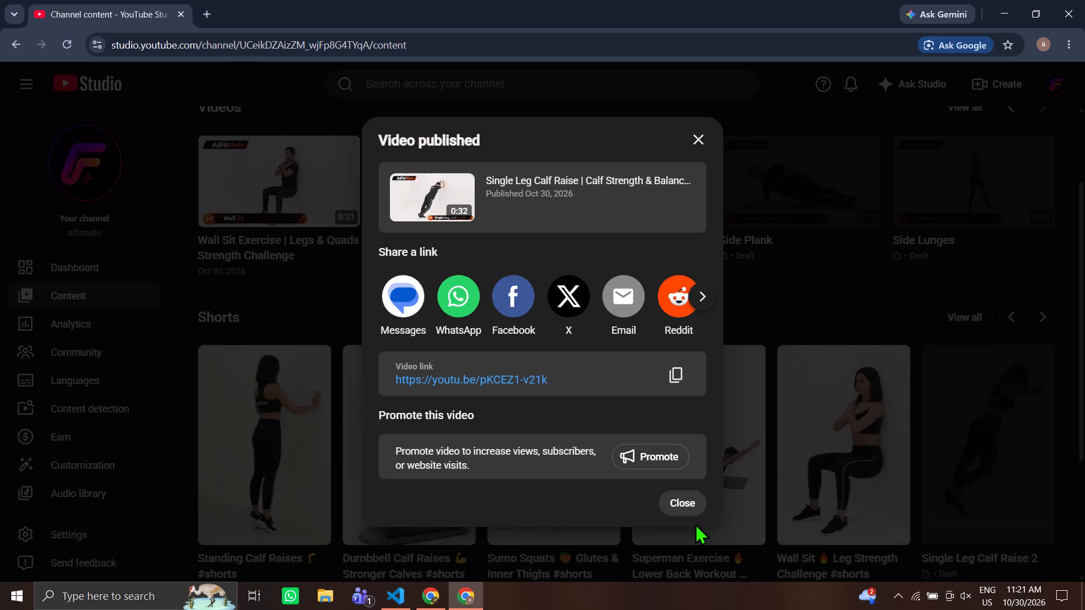
pyautogui.click(672, 507)
pyautogui.click(1035, 393)
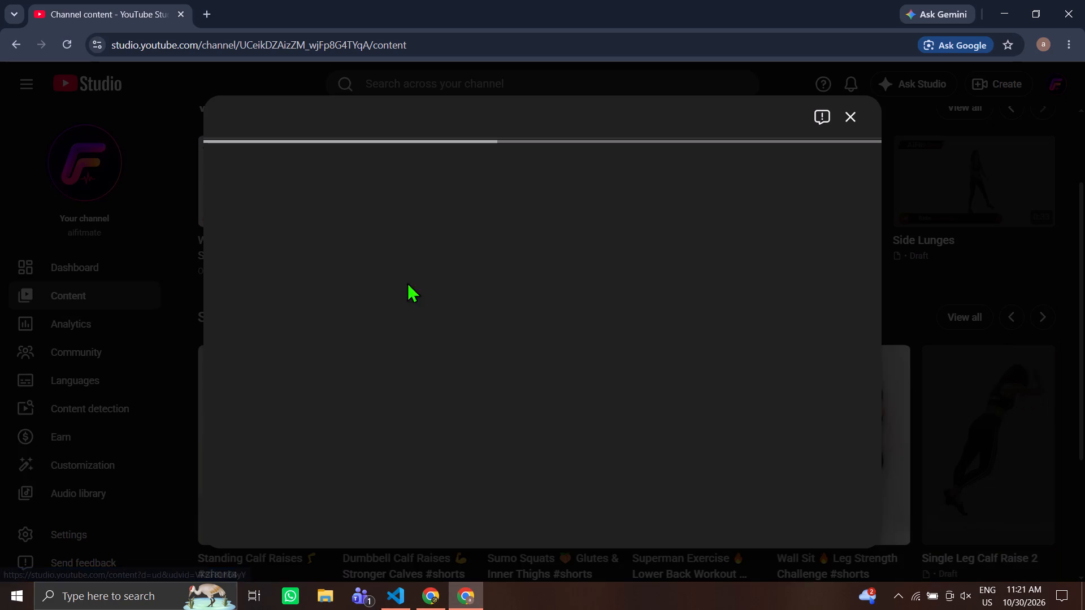
pyautogui.click(376, 403)
pyautogui.hotkey('ctrl', 'v')
pyautogui.click(417, 257)
pyautogui.hotkey('ctrl', 'a')
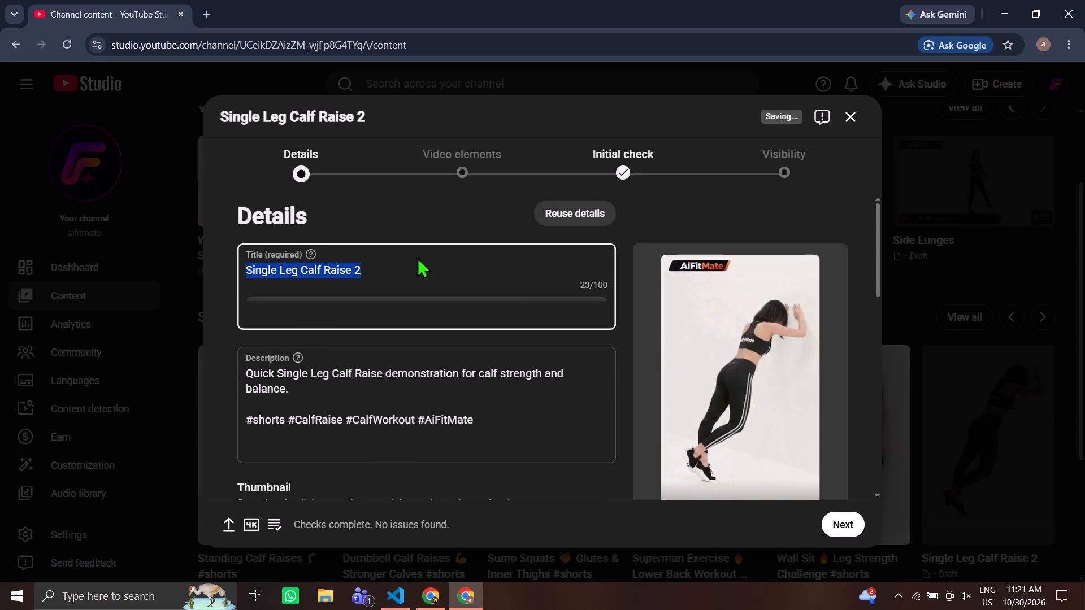
pyautogui.press('super+v')
pyautogui.click(338, 377)
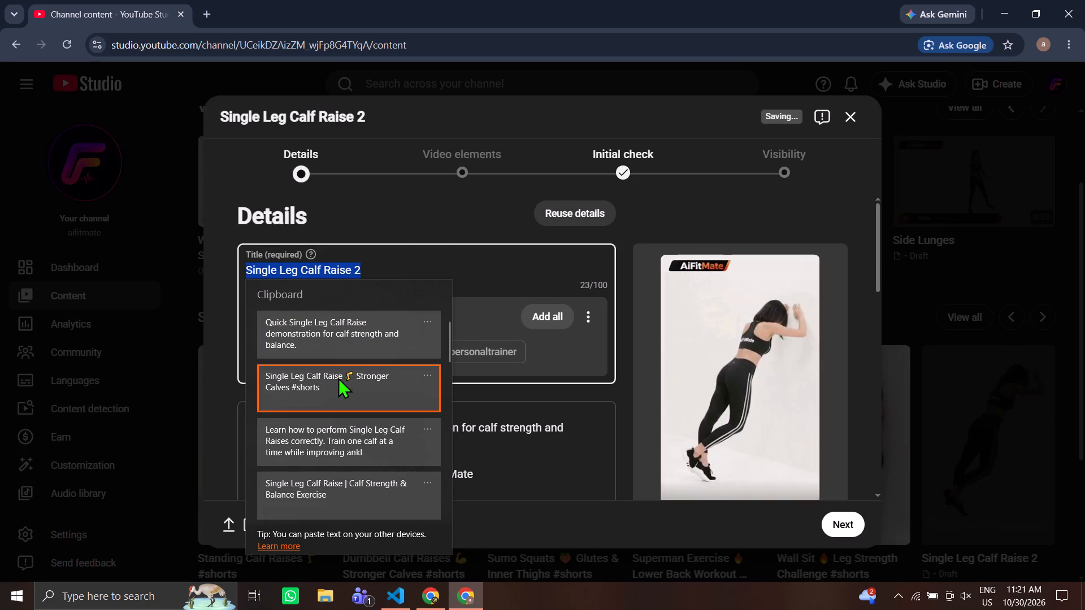
pyautogui.hotkey('ctrl', 'v')
# Advance through the remaining stages and publish the Single Leg Calf Raise Short.
pyautogui.tripleClick(856, 531)
pyautogui.click(856, 531)
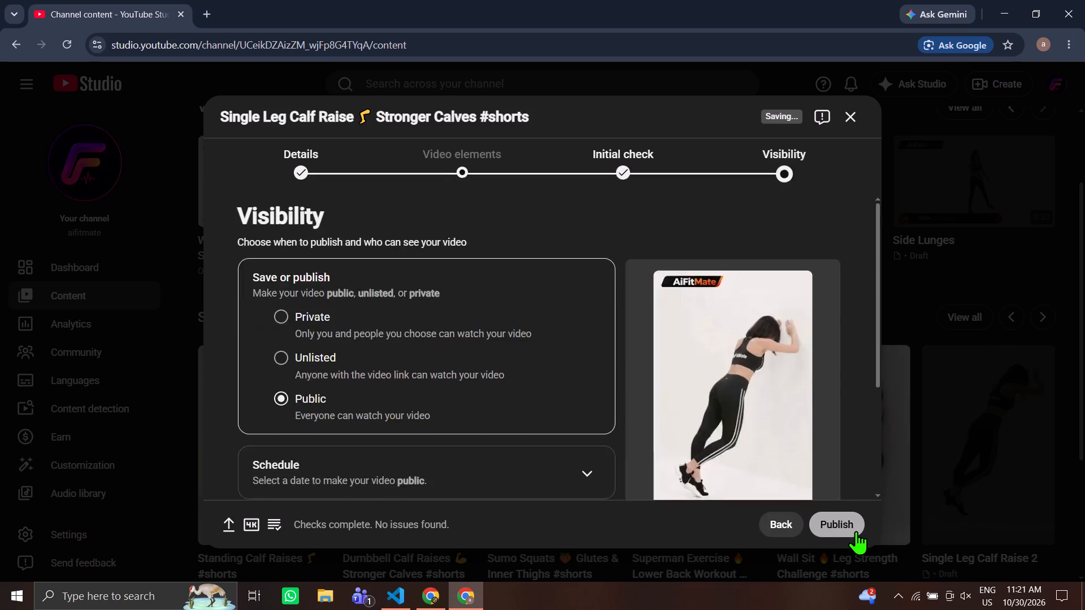
# Cut the finished entry 11, Single Leg Calf Raise, from the Visual Studio Code notes.
pyautogui.hotkey('alt', 'Tab')
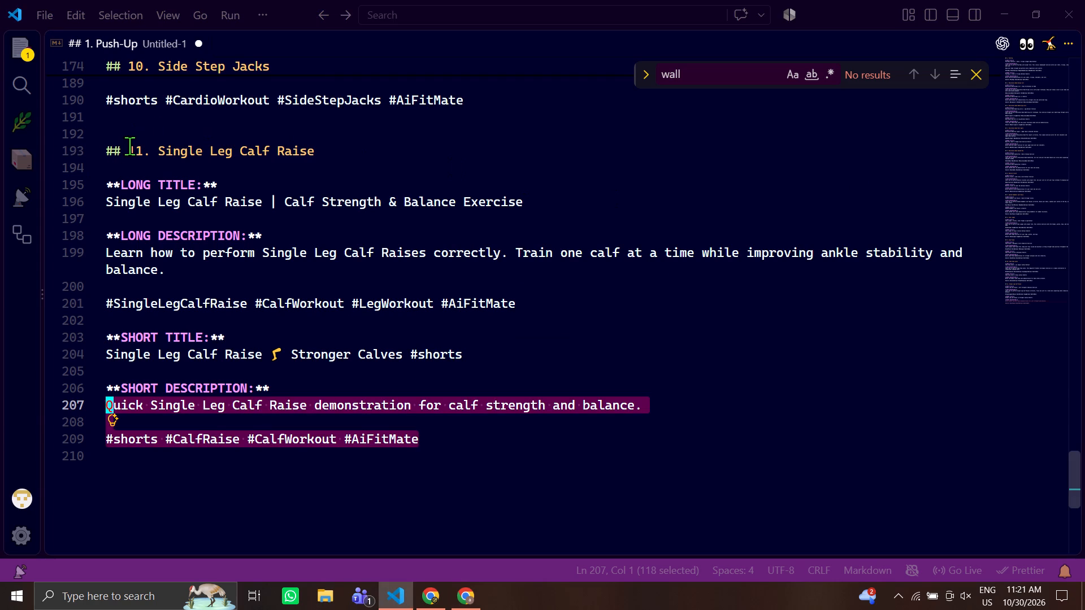
pyautogui.keyDown('shift'); pyautogui.click(132, 133); pyautogui.keyUp('shift')
pyautogui.hotkey('ctrl', 'x')
pyautogui.hotkey('ctrl', 'x')
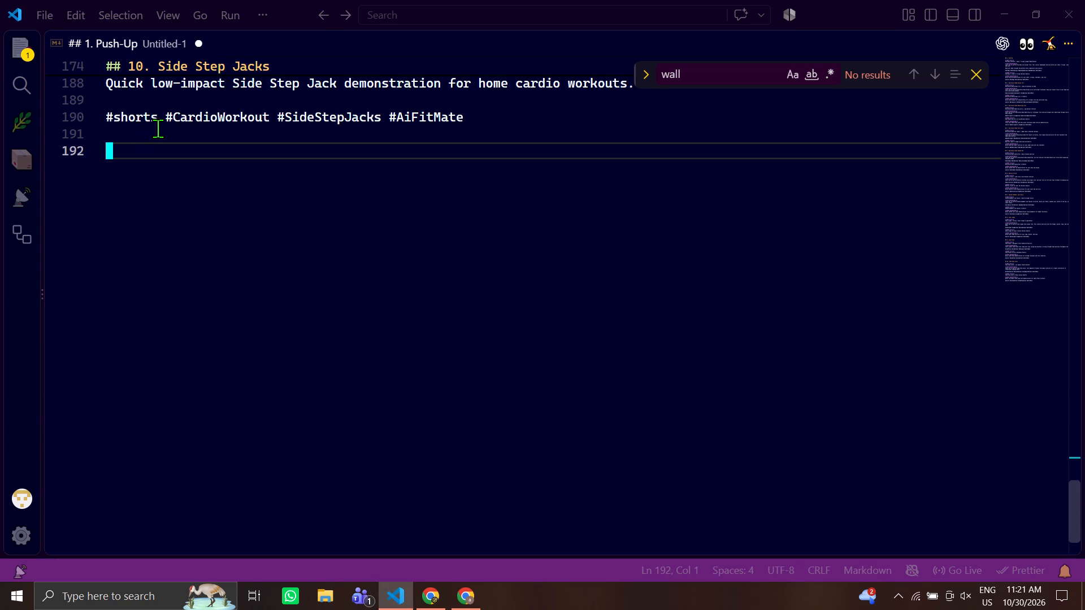
# Copy the long title and the long description with hashtags from entry 10, Side Step Jacks, in the notes.
pyautogui.press('Up')
pyautogui.press('Up')
pyautogui.press('Up')
pyautogui.press('Up')
pyautogui.press('Up')
pyautogui.press('Up')
pyautogui.press('Up')
pyautogui.press('Up')
pyautogui.press('Up')
pyautogui.press('Up')
pyautogui.press('Up')
pyautogui.press('Up')
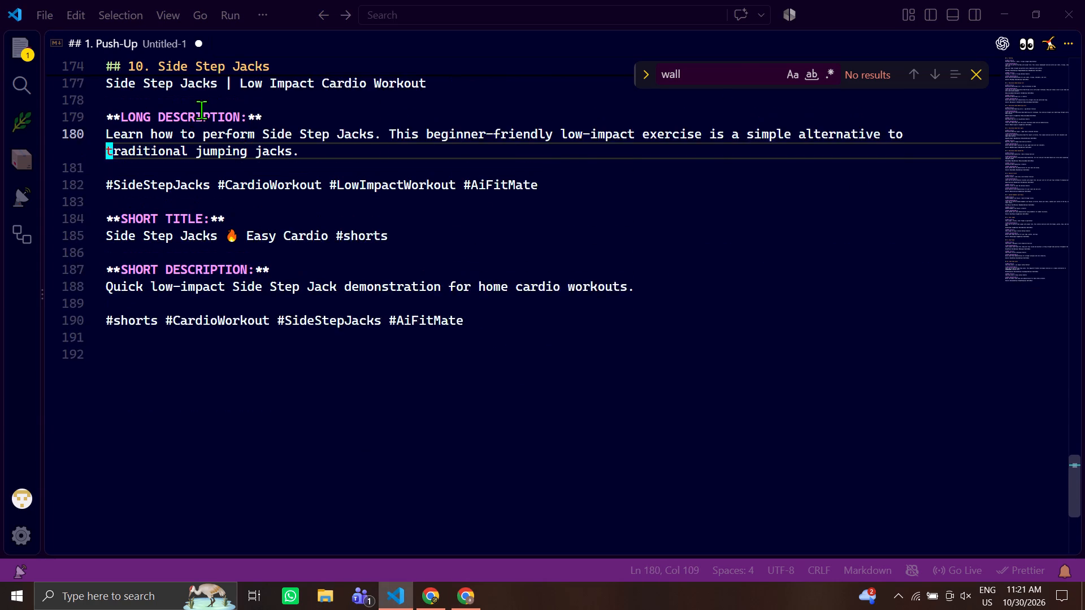
pyautogui.press('Up')
pyautogui.press('Up')
pyautogui.press('Up')
pyautogui.press('Up')
pyautogui.press('Up')
pyautogui.click(325, 169)
pyautogui.hotkey('ctrl', 'c')
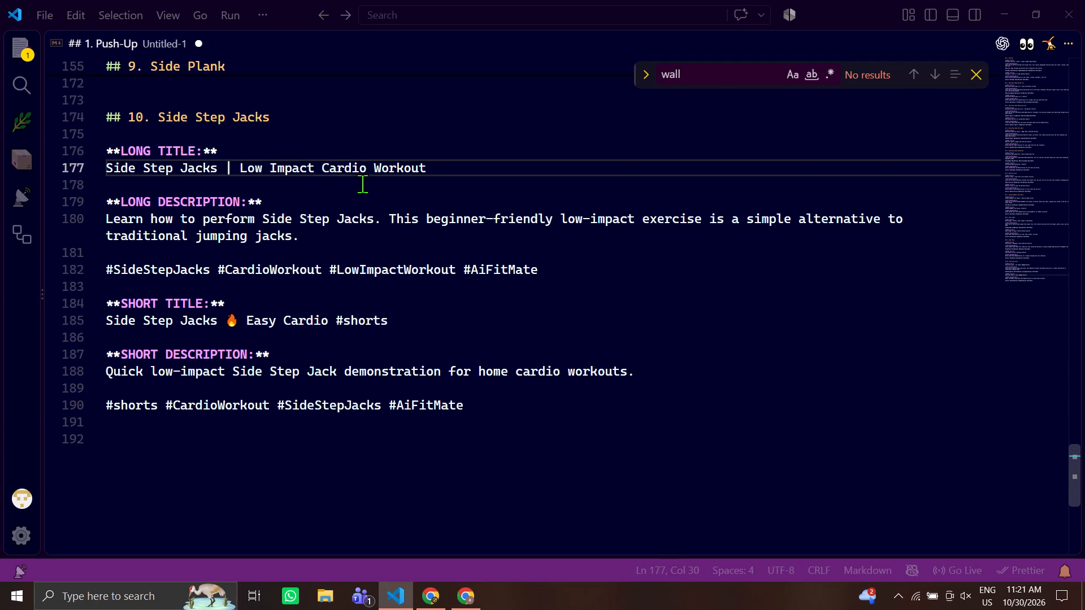
pyautogui.moveTo(594, 273); pyautogui.dragTo(79, 229)
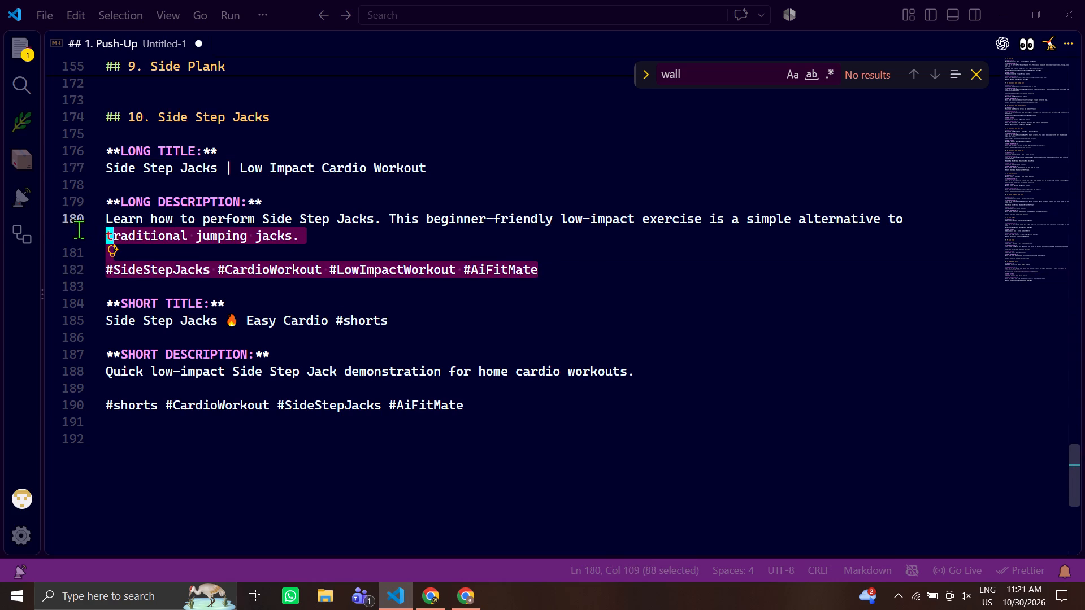
pyautogui.moveTo(79, 229); pyautogui.dragTo(60, 215)
pyautogui.hotkey('ctrl', 'c')
# In YouTube Studio, look through the remaining video and Shorts drafts for those matching the Side Step Jacks entry in the notes.
pyautogui.hotkey('alt', 'Tab')
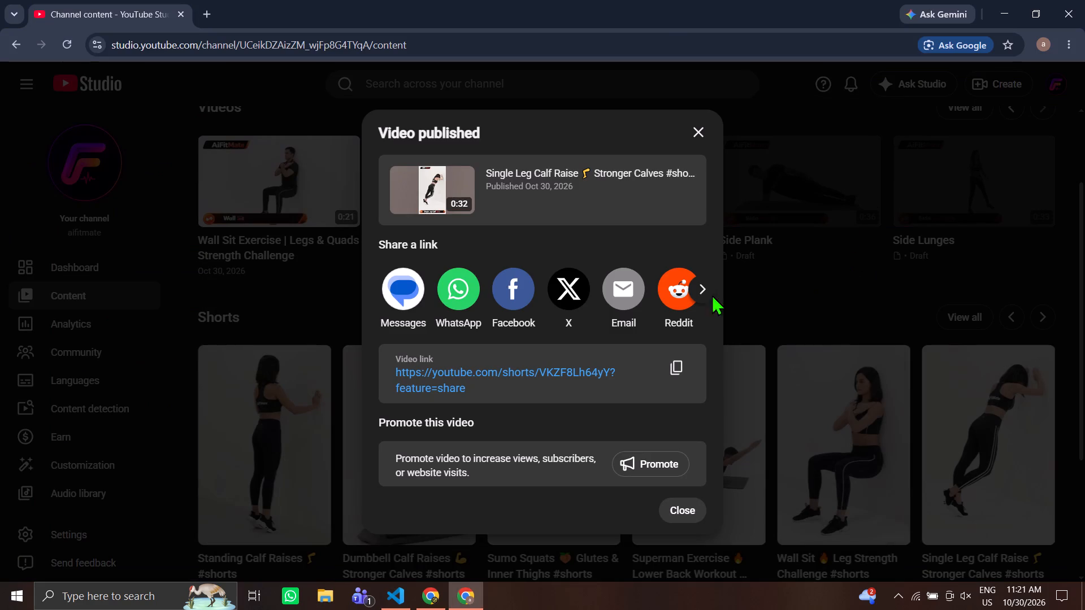
pyautogui.click(692, 129)
pyautogui.click(1052, 314)
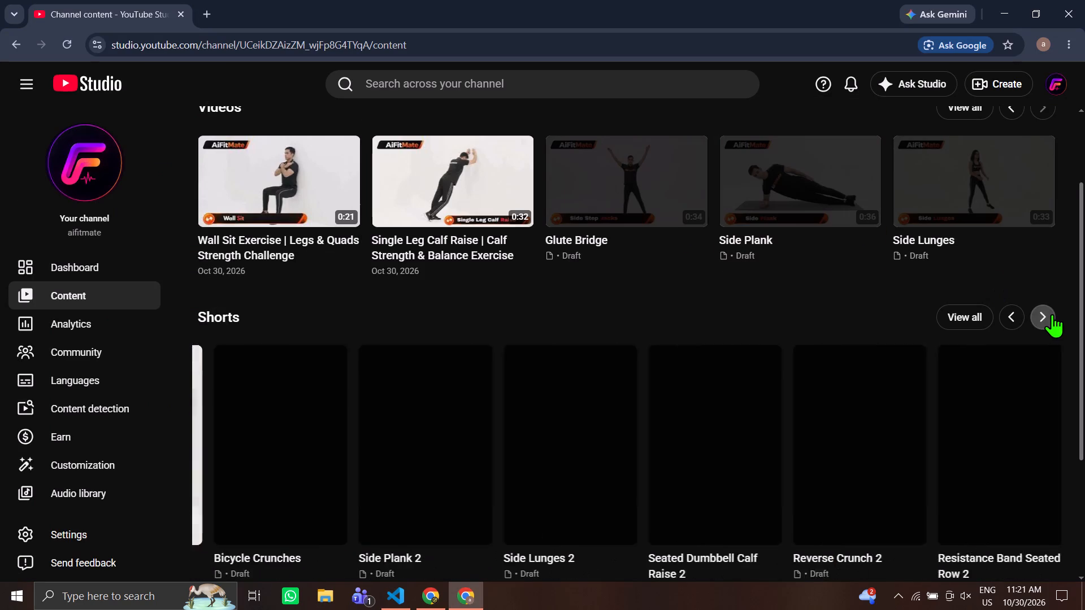
pyautogui.click(661, 146)
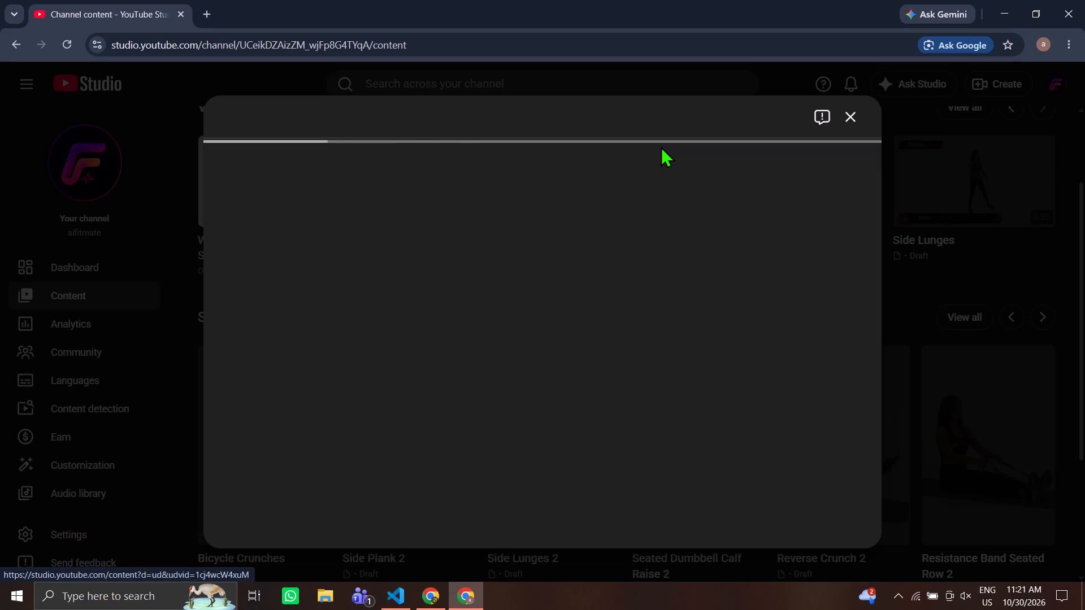
pyautogui.click(856, 117)
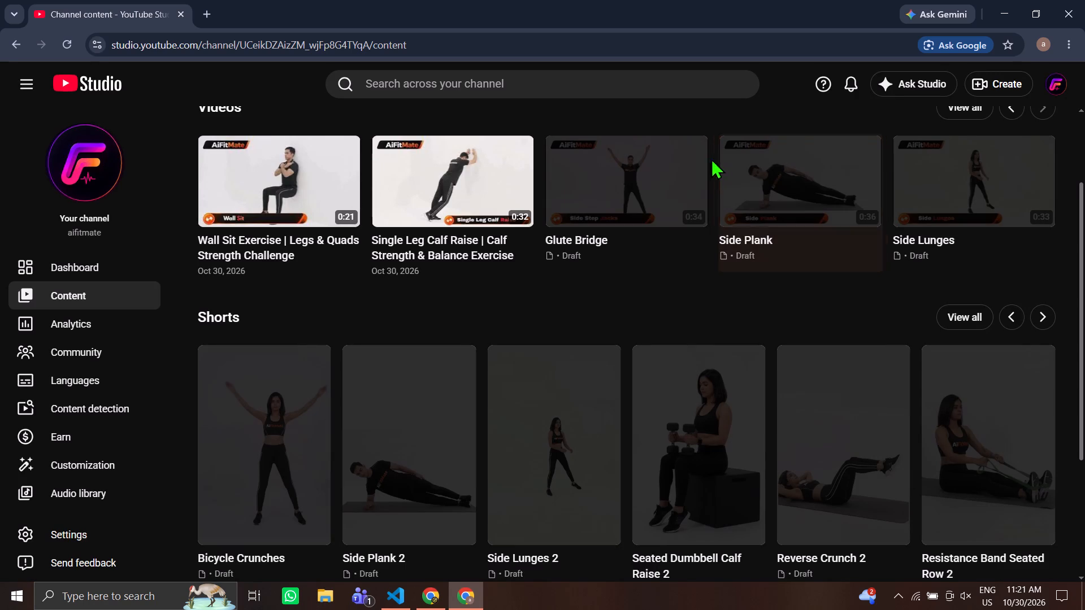
pyautogui.click(661, 147)
pyautogui.hotkey('alt', 'Tab')
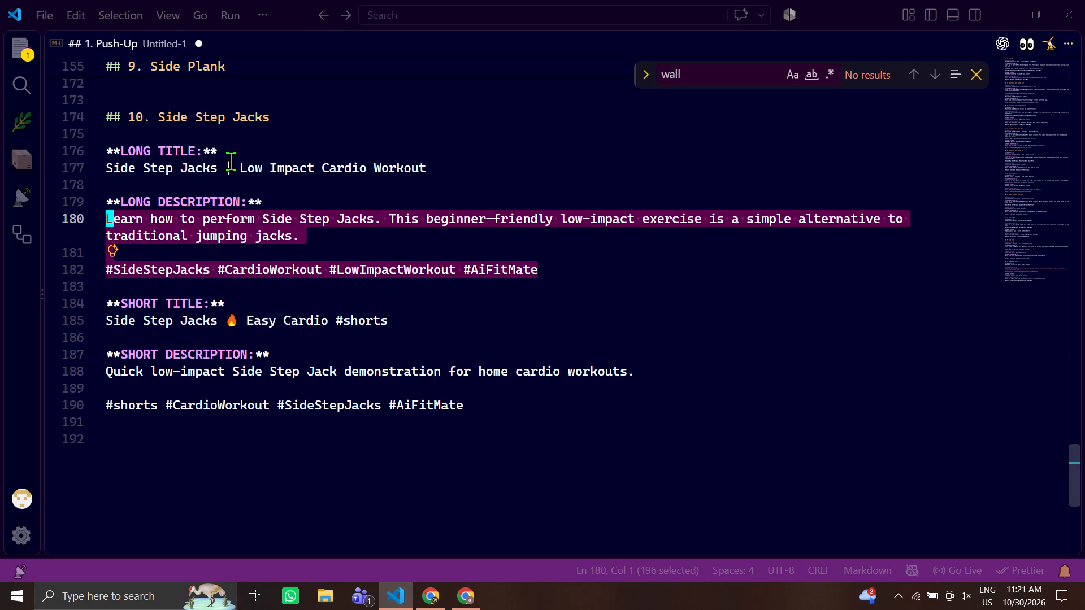
pyautogui.hotkey('alt', 'Tab')
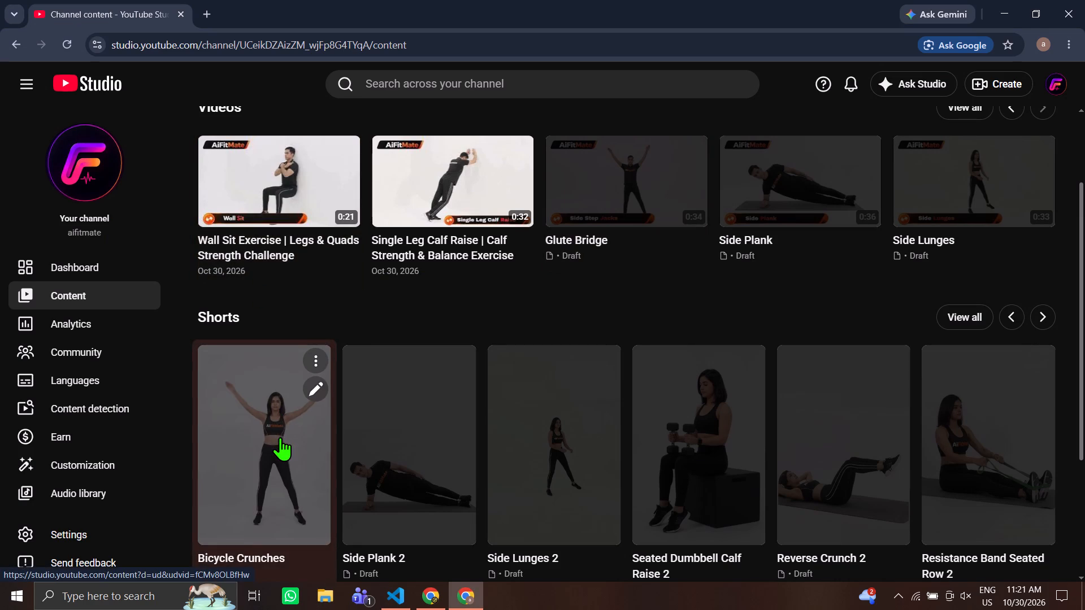
pyautogui.hotkey('alt', 'Tab')
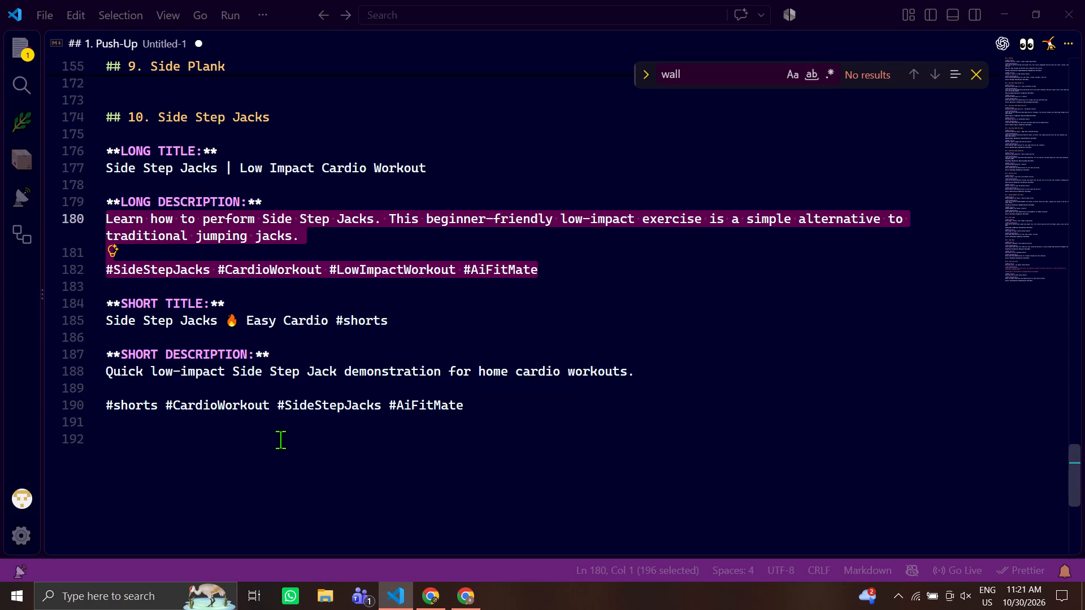
pyautogui.hotkey('alt', 'Tab')
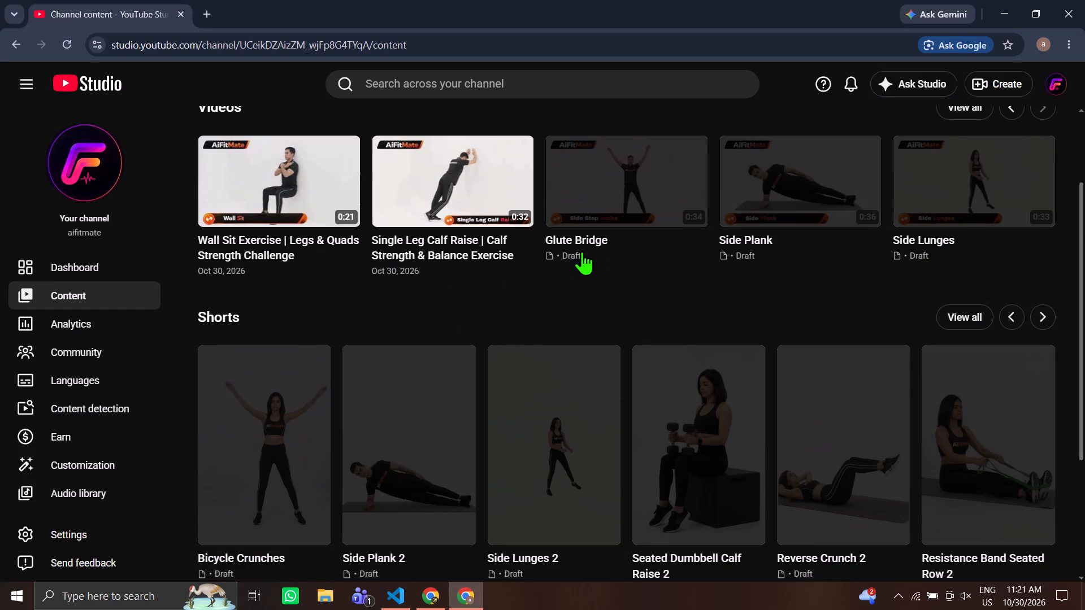
# Preview the Glute Bridge video draft, then fill in the copied long description and title "Side Step Jacks | Low Impact Cardio Workout".
pyautogui.click(658, 194)
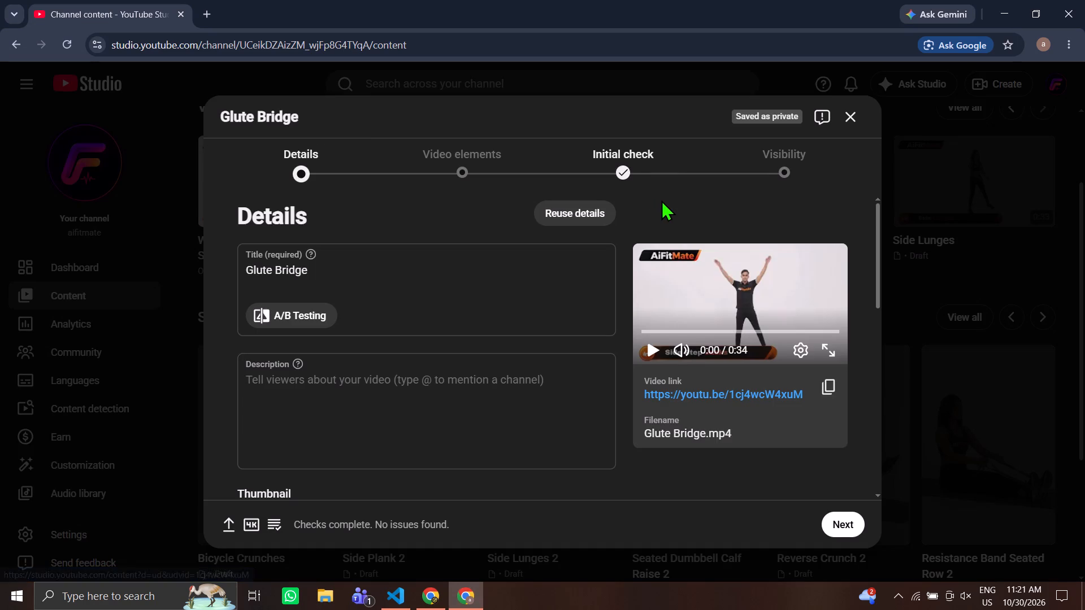
pyautogui.click(654, 355)
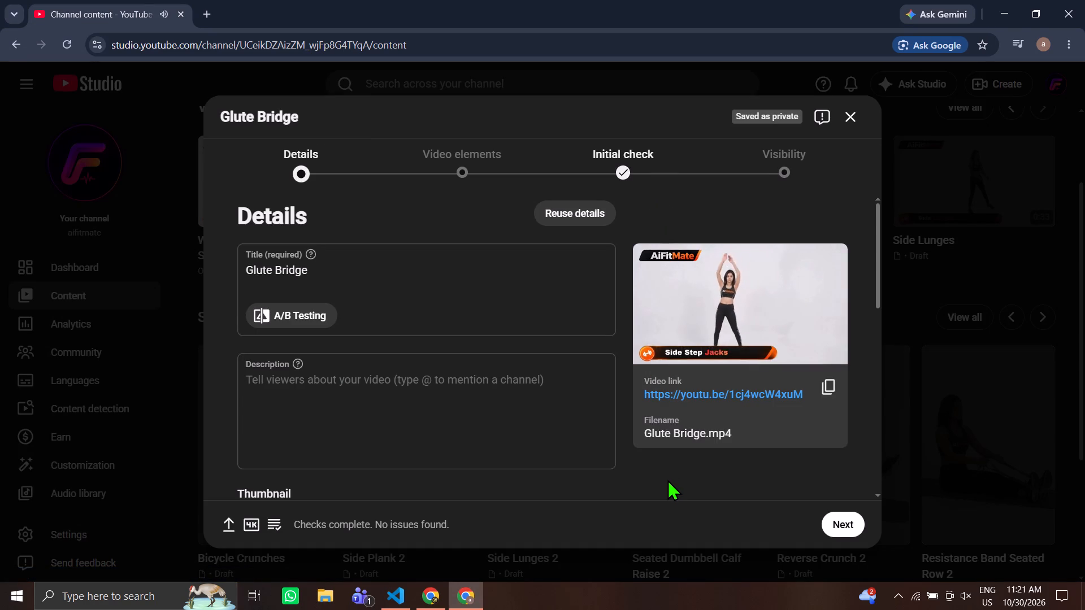
pyautogui.hotkey('alt', 'Tab')
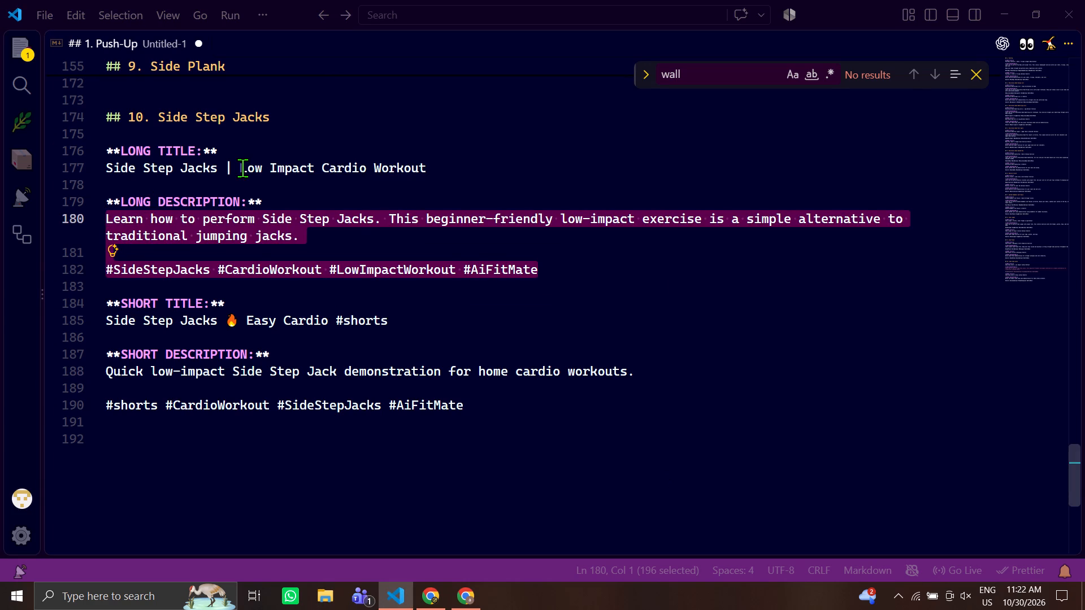
pyautogui.hotkey('alt', 'Tab')
pyautogui.click(349, 363)
pyautogui.hotkey('ctrl', 'v')
pyautogui.click(413, 284)
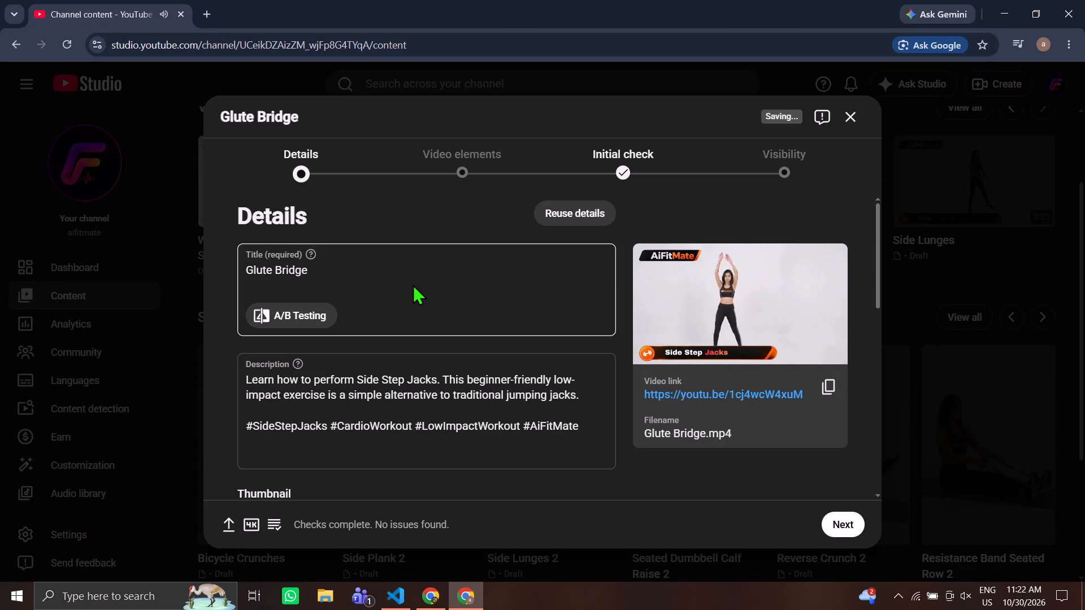
pyautogui.hotkey('ctrl', 'a')
pyautogui.press('super+v')
pyautogui.click(331, 393)
pyautogui.hotkey('ctrl', 'v')
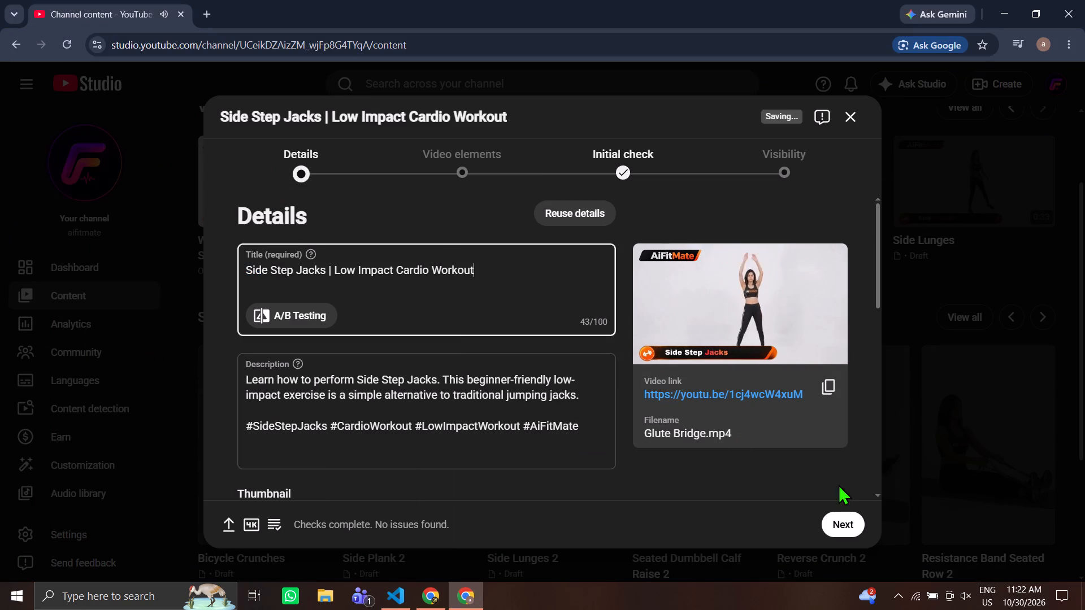
# Advance through the remaining stages and publish the Side Step Jacks video.
pyautogui.tripleClick(854, 521)
pyautogui.doubleClick(854, 521)
# In the Visual Studio Code notes, copy the short title and the short description with hashtags from entry 10, Side Step Jacks.
pyautogui.hotkey('alt', 'Tab')
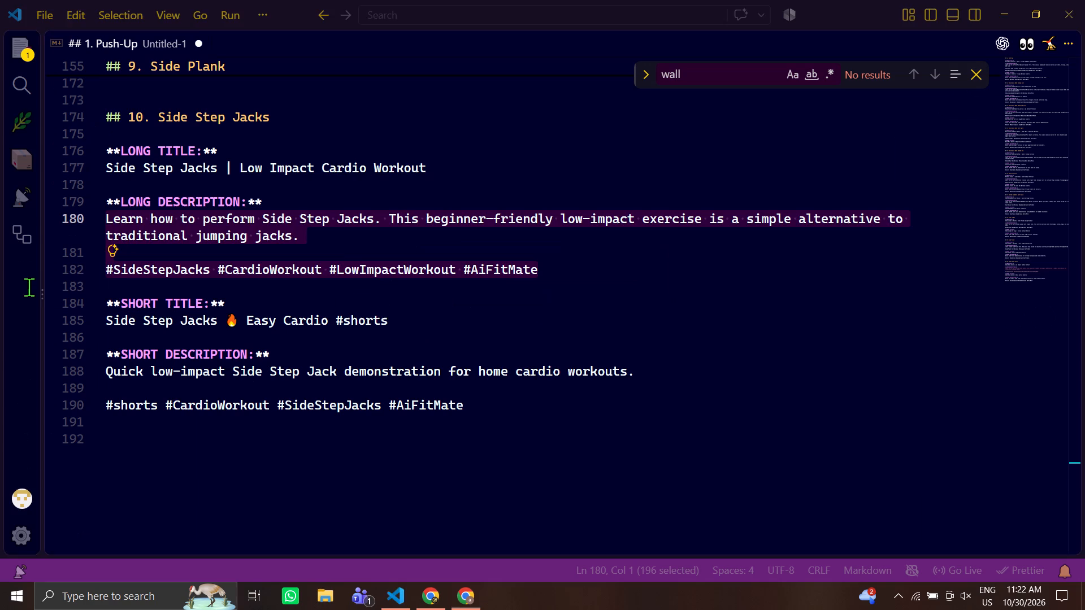
pyautogui.click(191, 327)
pyautogui.hotkey('ctrl', 'c')
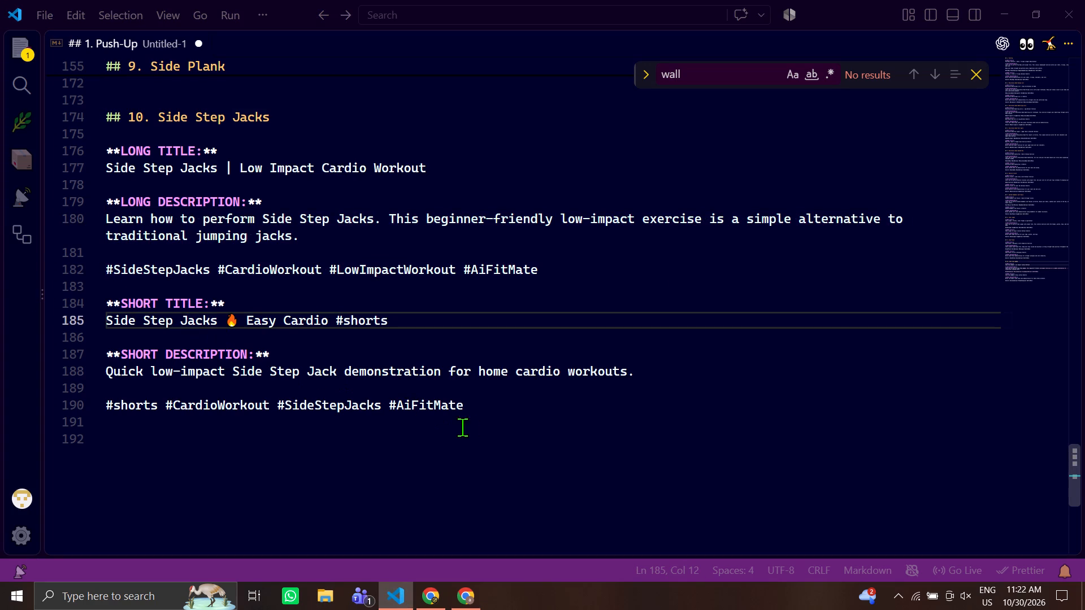
pyautogui.moveTo(477, 408); pyautogui.dragTo(90, 370)
pyautogui.hotkey('ctrl', 'c')
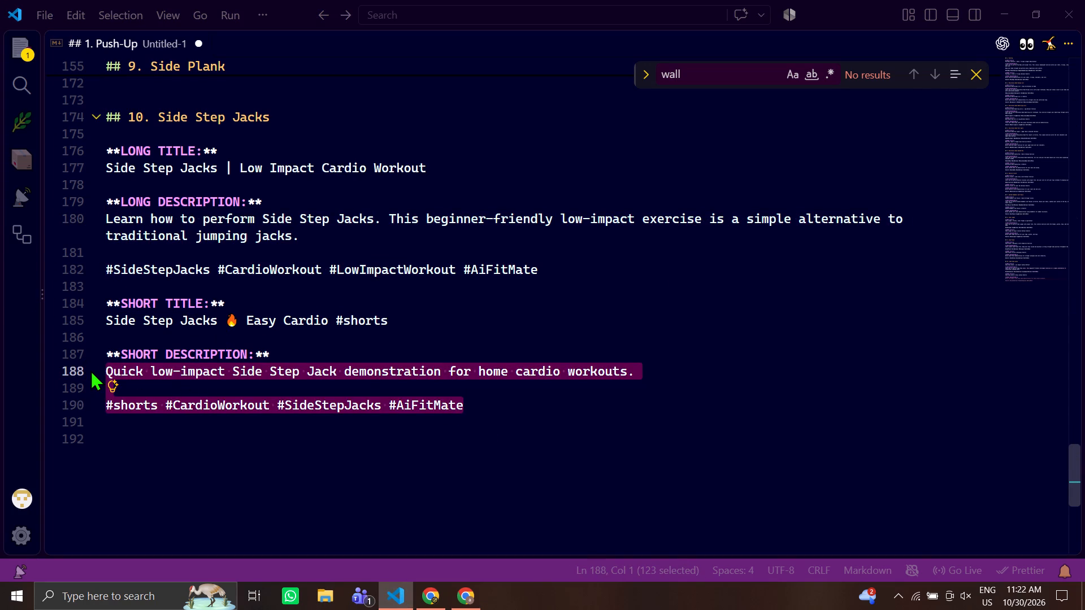
# In YouTube Studio, fill the Bicycle Crunches Short draft with the copied short description and title "Side Step Jacks 🔥 Easy Cardio #shorts".
pyautogui.hotkey('alt', 'Tab')
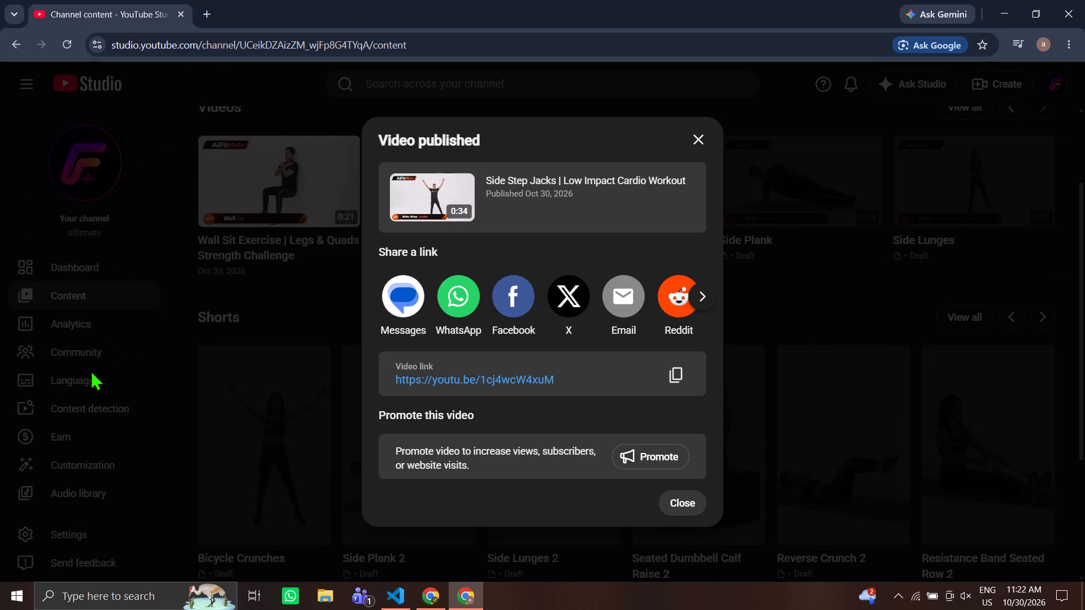
pyautogui.click(692, 140)
pyautogui.click(322, 399)
pyautogui.click(319, 393)
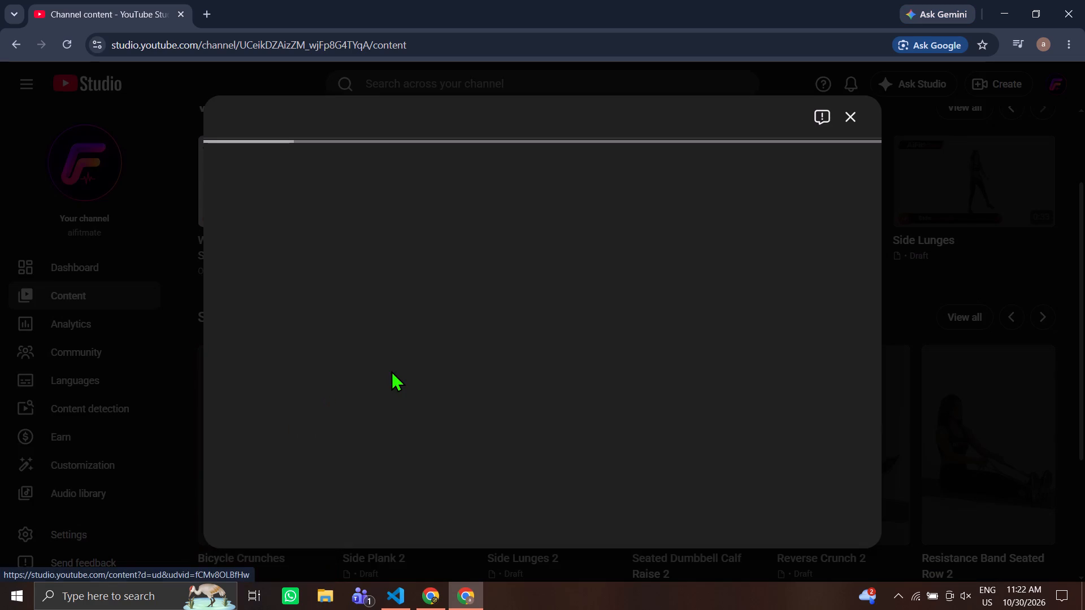
pyautogui.click(401, 417)
pyautogui.hotkey('ctrl', 'v')
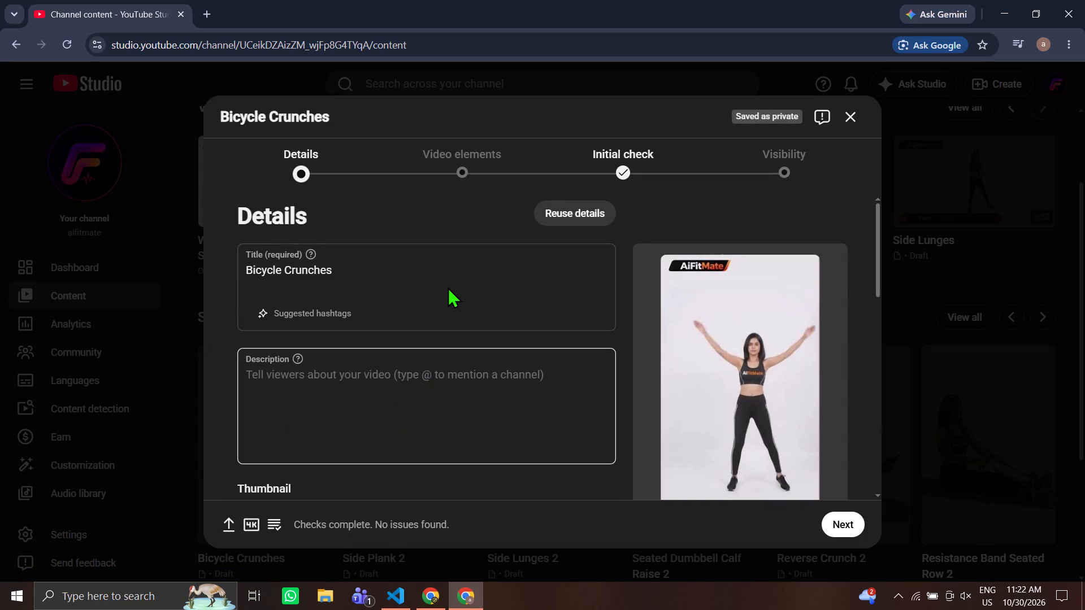
pyautogui.click(445, 282)
pyautogui.hotkey('ctrl', 'a')
pyautogui.press('super+v')
pyautogui.click(338, 376)
pyautogui.hotkey('ctrl', 'v')
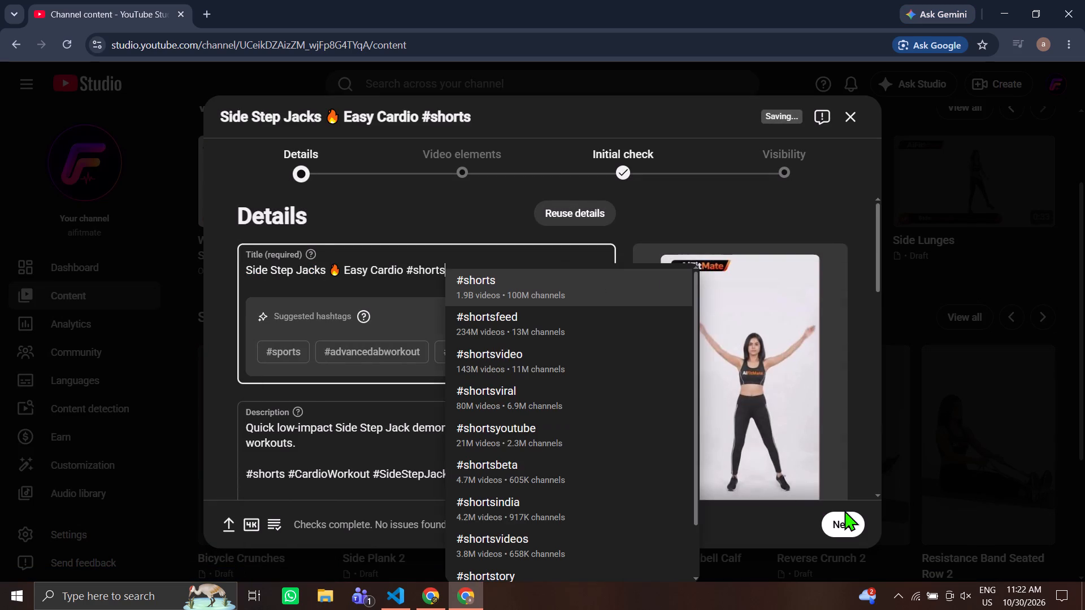
# Advance through the remaining stages and publish the Side Step Jacks Short.
pyautogui.tripleClick(852, 524)
pyautogui.click(852, 524)
# Cut the finished entry 10, Side Step Jacks, and the blank lines after entry 9 from the Visual Studio Code notes.
pyautogui.hotkey('alt', 'Tab')
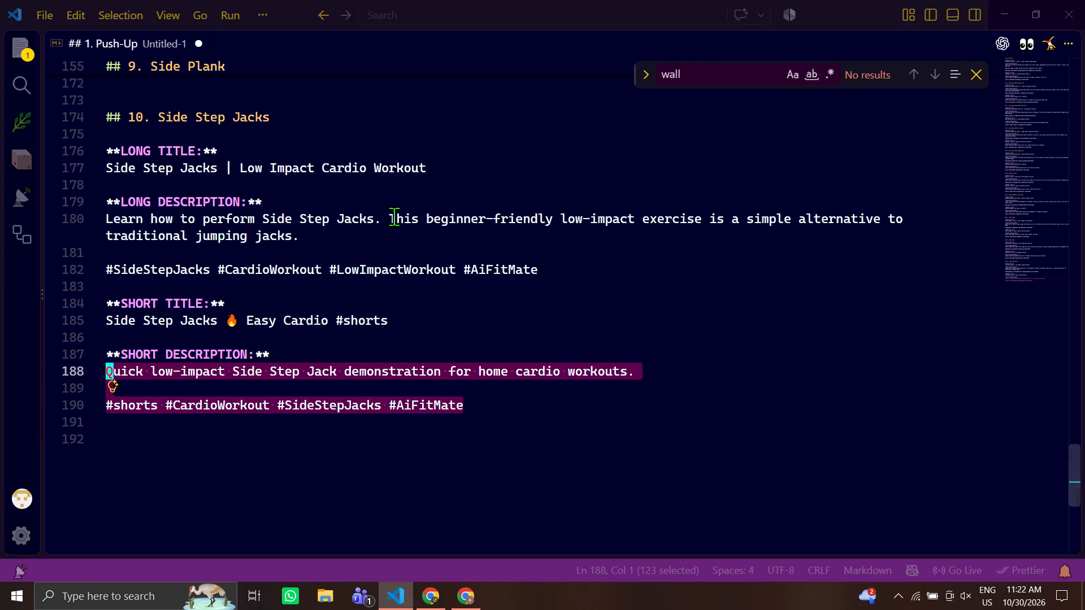
pyautogui.keyDown('shift'); pyautogui.click(163, 88); pyautogui.keyUp('shift')
pyautogui.hotkey('ctrl', 'x')
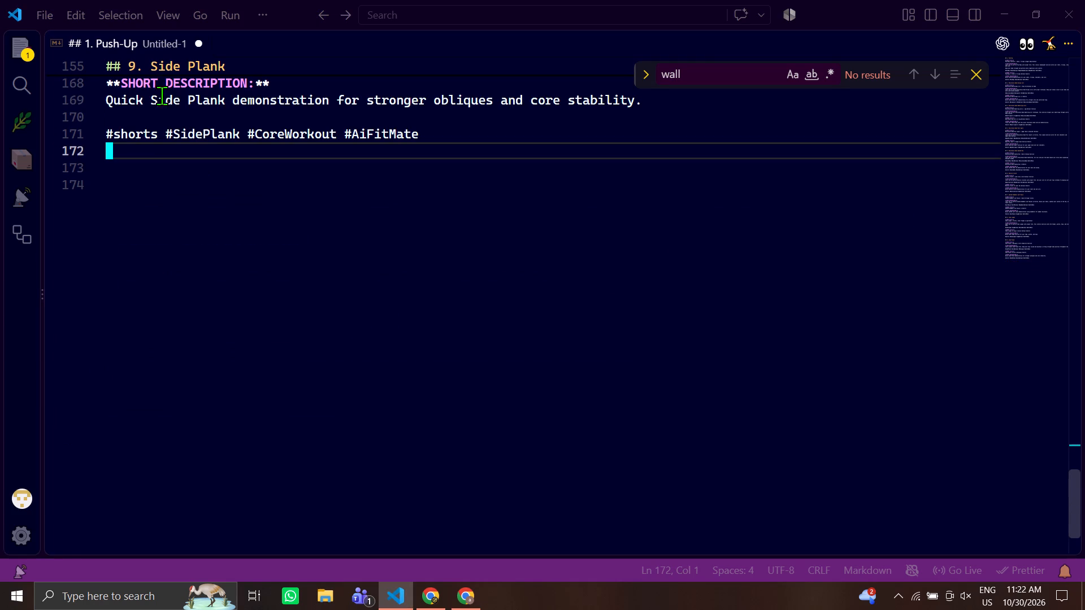
pyautogui.hotkey('ctrl', 'x')
pyautogui.hotkey('ctrl', 'x')
pyautogui.hotkey('ctrl', 'x')
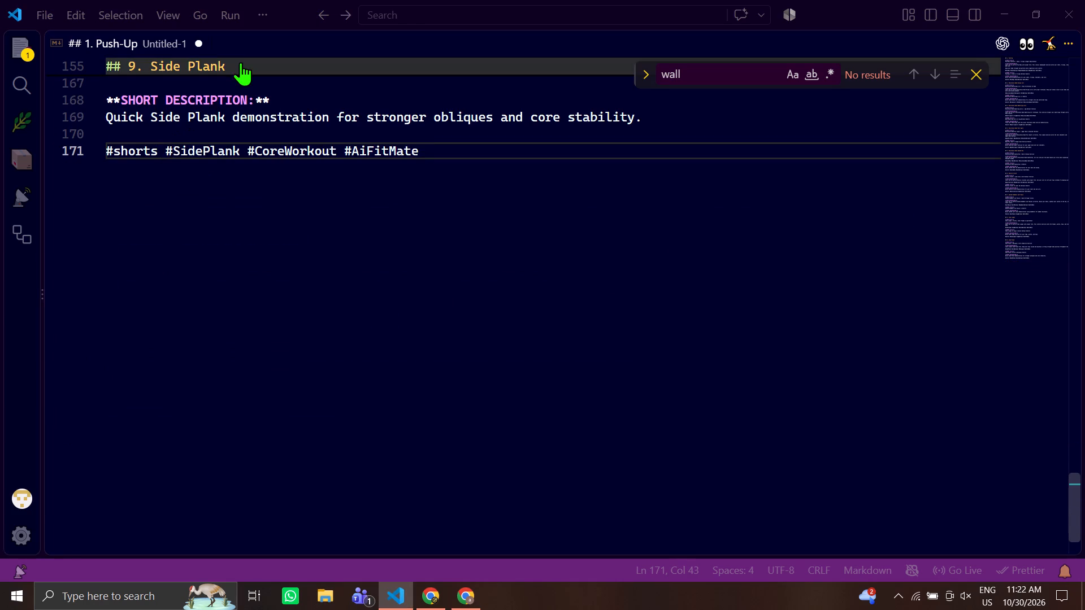
# Copy the long title and the long description with hashtags from entry 9, Side Plank, in the notes.
pyautogui.click(241, 57)
pyautogui.click(242, 198)
pyautogui.hotkey('ctrl', 'c')
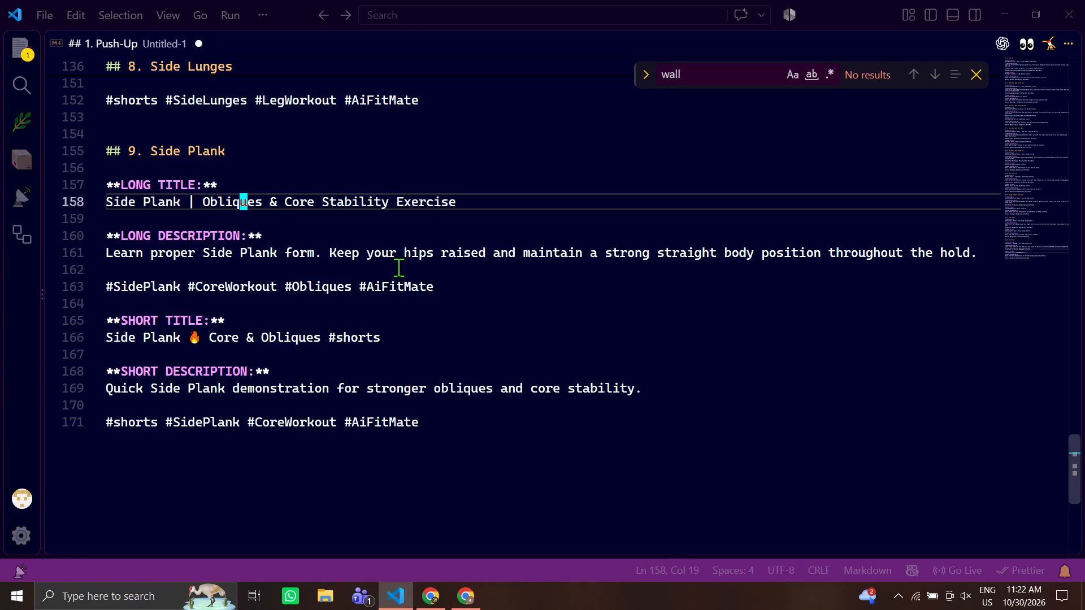
pyautogui.moveTo(441, 286); pyautogui.dragTo(2, 243)
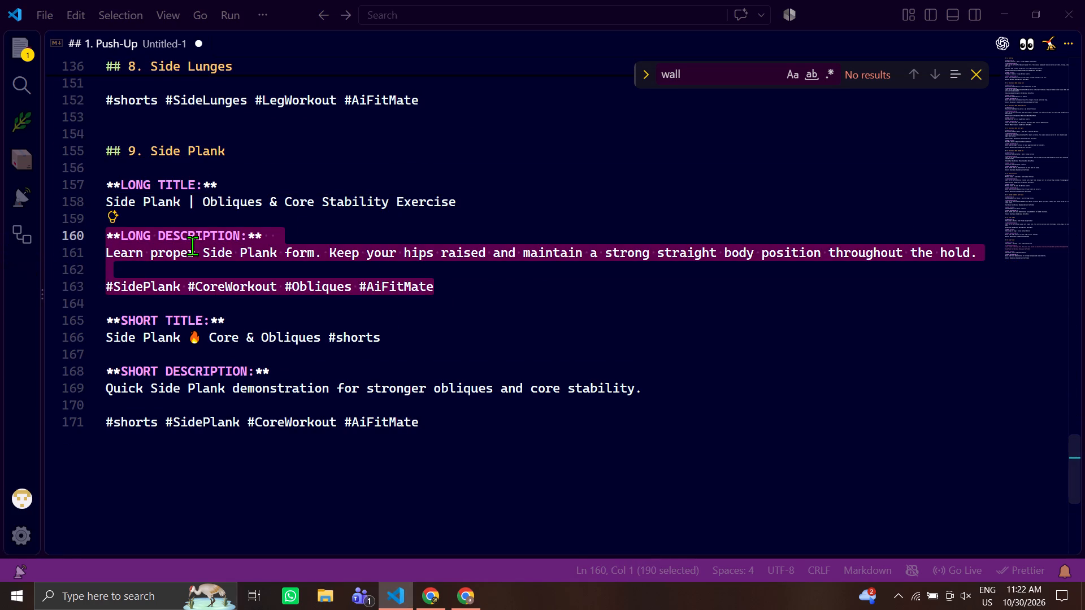
pyautogui.click(496, 284)
pyautogui.moveTo(485, 290); pyautogui.dragTo(124, 251)
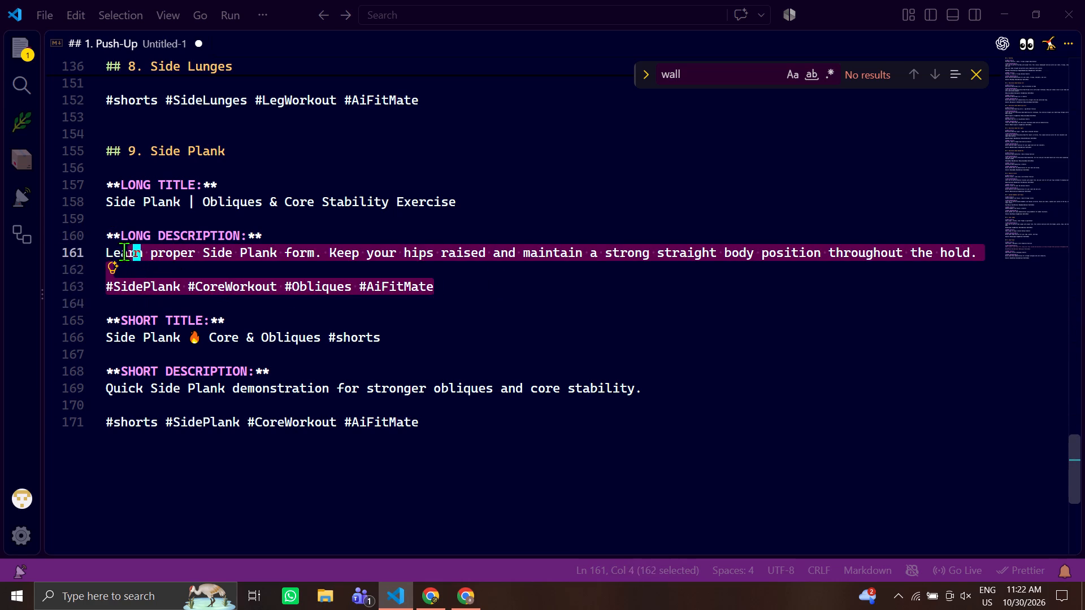
pyautogui.moveTo(124, 251); pyautogui.dragTo(93, 251)
pyautogui.hotkey('ctrl', 'c')
# In YouTube Studio, fill the Side Plank video draft with the copied long description and title "Side Plank | Obliques & Core Stability Exercise".
pyautogui.hotkey('alt', 'Tab')
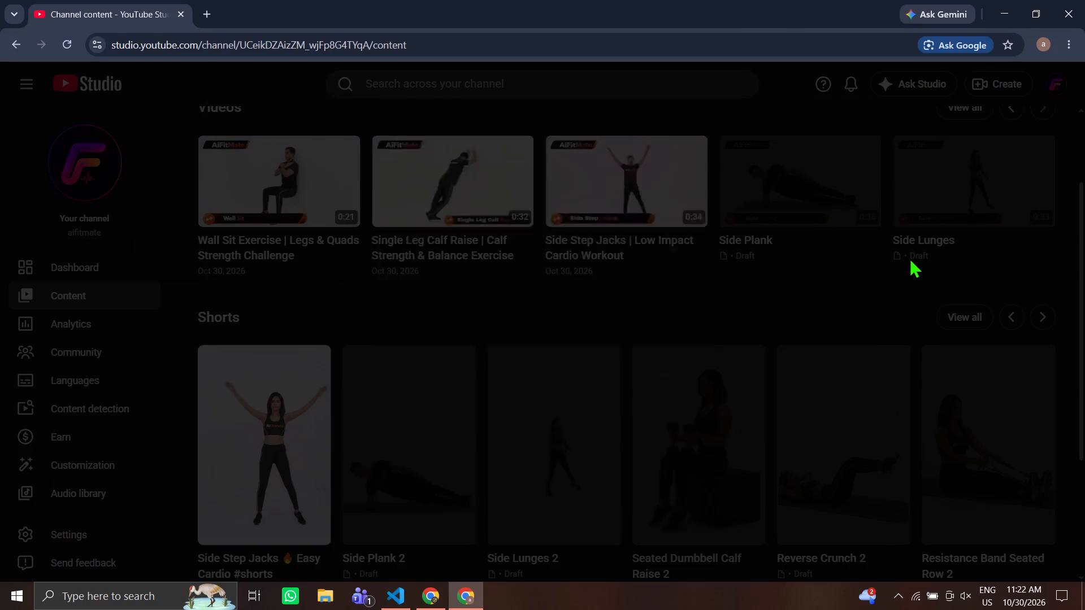
pyautogui.click(683, 500)
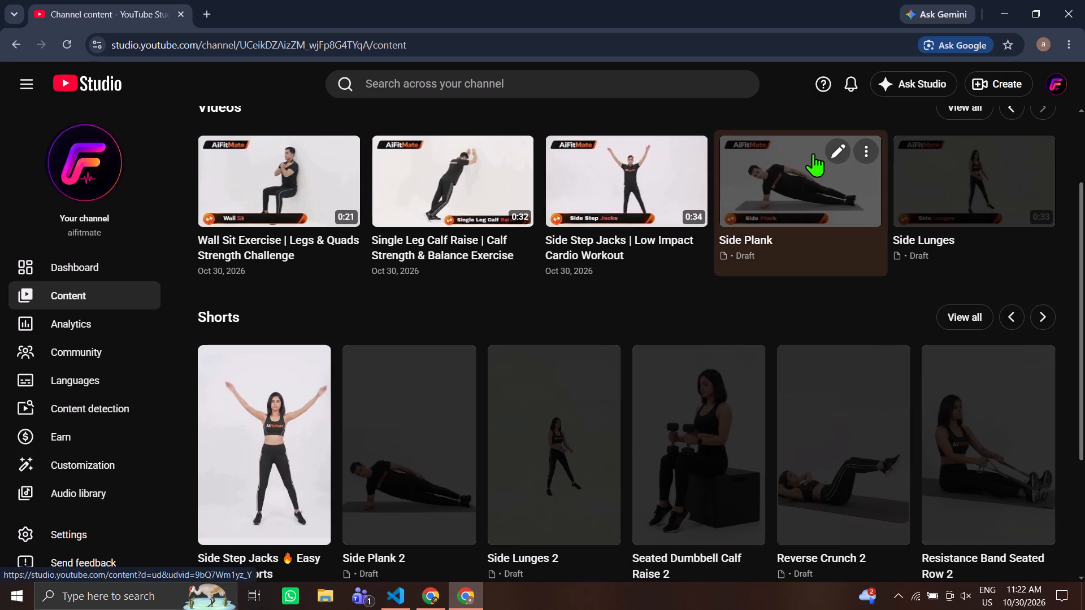
pyautogui.click(830, 152)
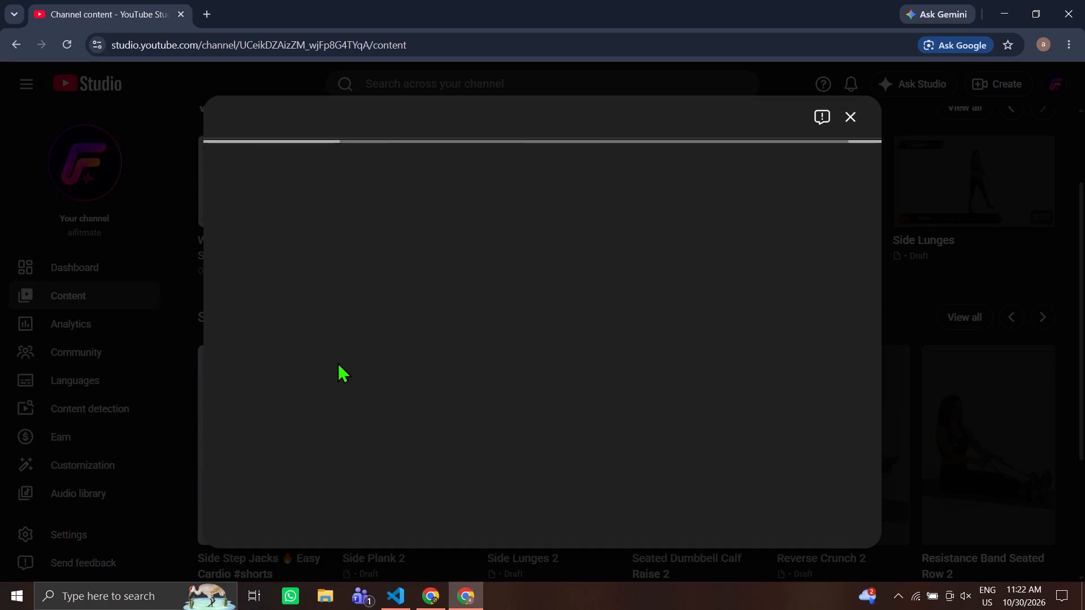
pyautogui.click(349, 373)
pyautogui.hotkey('ctrl', 'v')
pyautogui.click(384, 276)
pyautogui.hotkey('ctrl', 'a')
pyautogui.press('super+v')
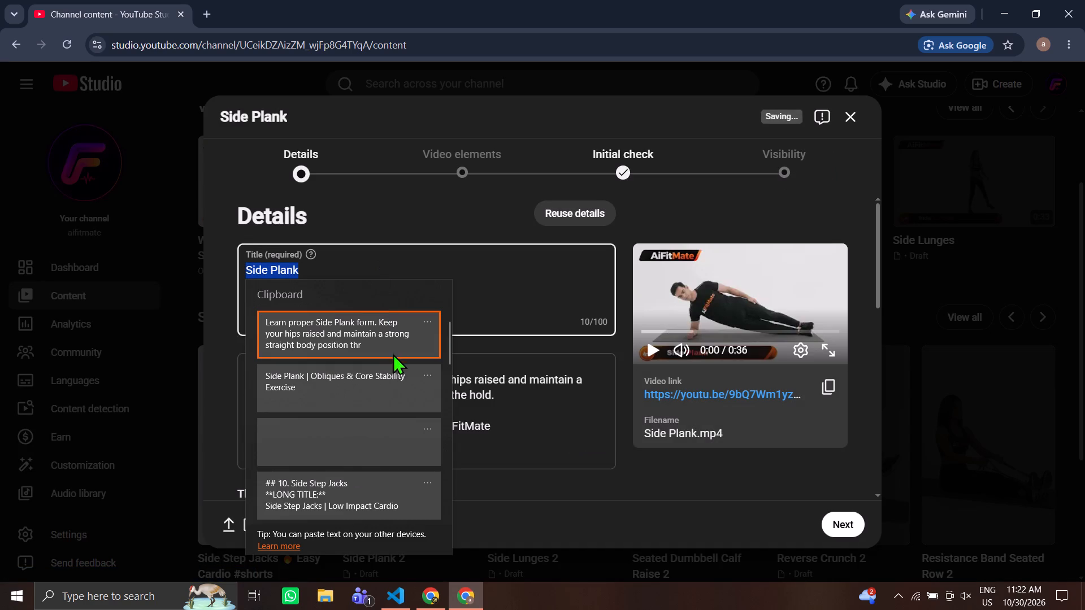
pyautogui.click(376, 377)
pyautogui.hotkey('ctrl', 'v')
# Advance through the remaining stages and publish the Side Plank video.
pyautogui.tripleClick(852, 520)
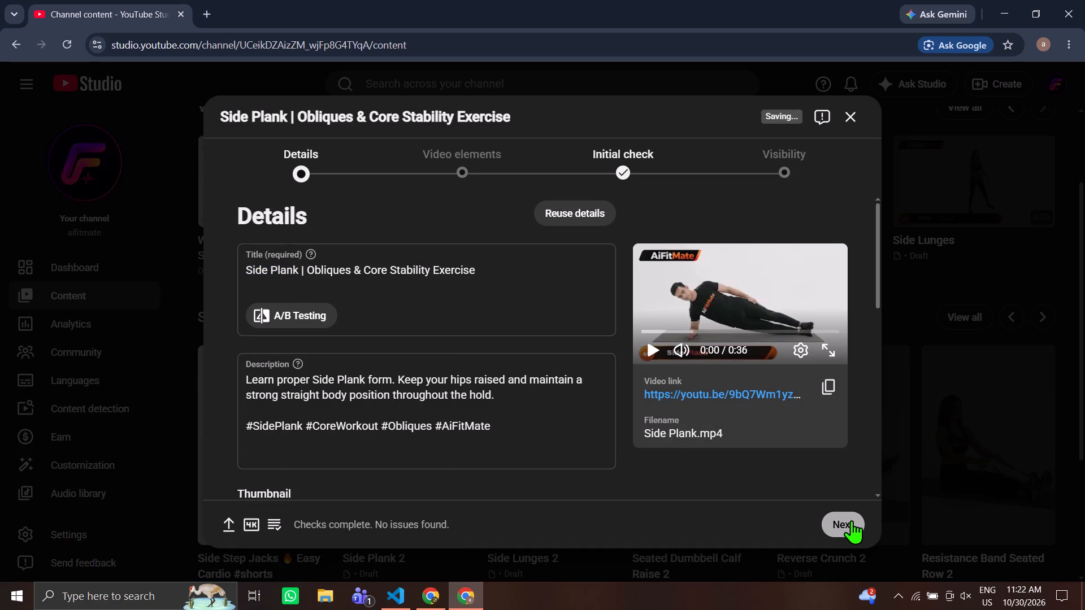
pyautogui.click(852, 520)
# In the Visual Studio Code notes, copy the short title and the short description with hashtags from entry 9, Side Plank.
pyautogui.hotkey('alt', 'Tab')
pyautogui.click(300, 338)
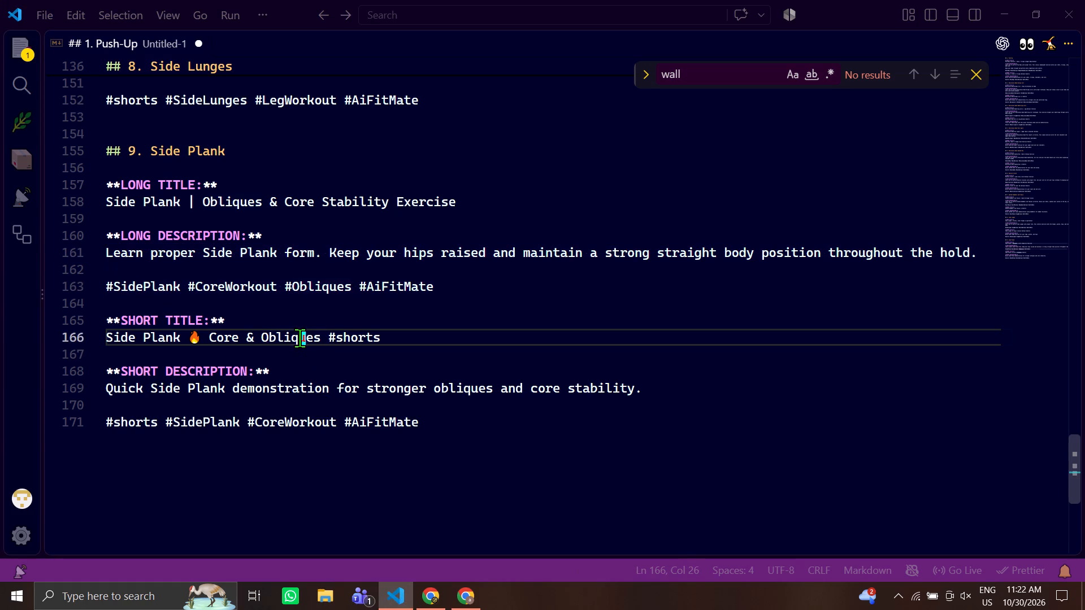
pyautogui.hotkey('ctrl', 'c')
pyautogui.hotkey('ctrl', 'c')
pyautogui.moveTo(422, 420); pyautogui.dragTo(105, 379)
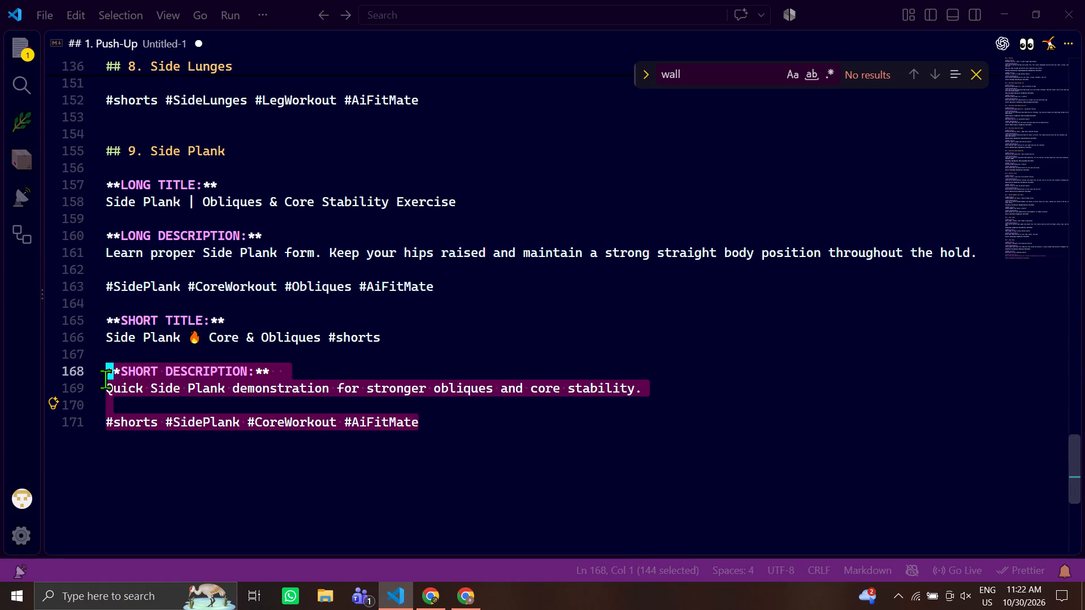
pyautogui.moveTo(105, 379); pyautogui.dragTo(86, 392)
pyautogui.hotkey('ctrl', 'c')
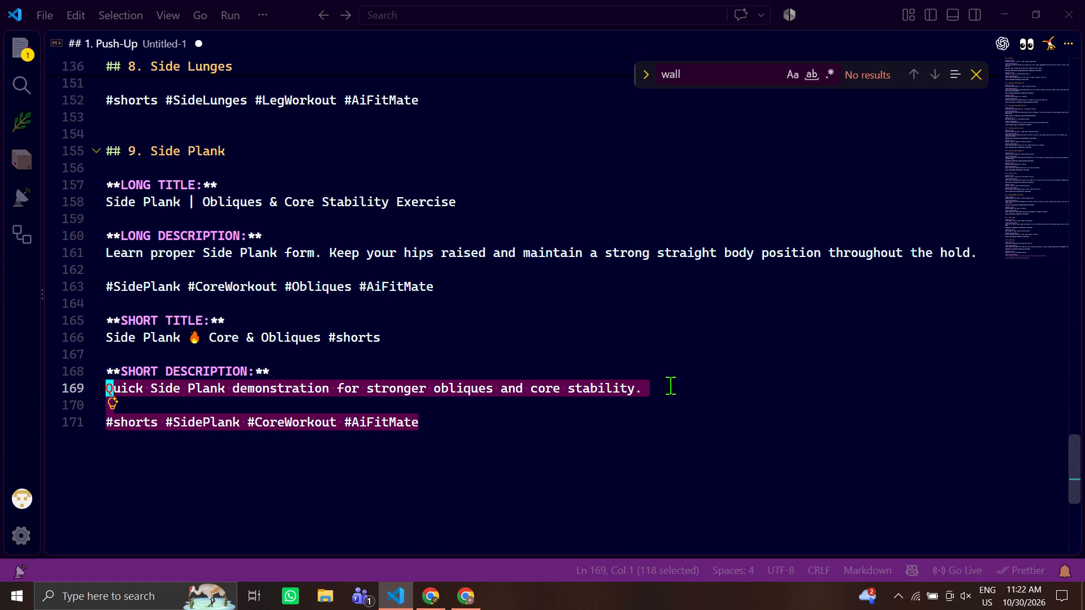
# In YouTube Studio, publish the Side Plank 2 Short with the copied short description and title "Side Plank 🔥 Core & Obliques #shorts".
pyautogui.hotkey('alt', 'Tab')
pyautogui.click(688, 500)
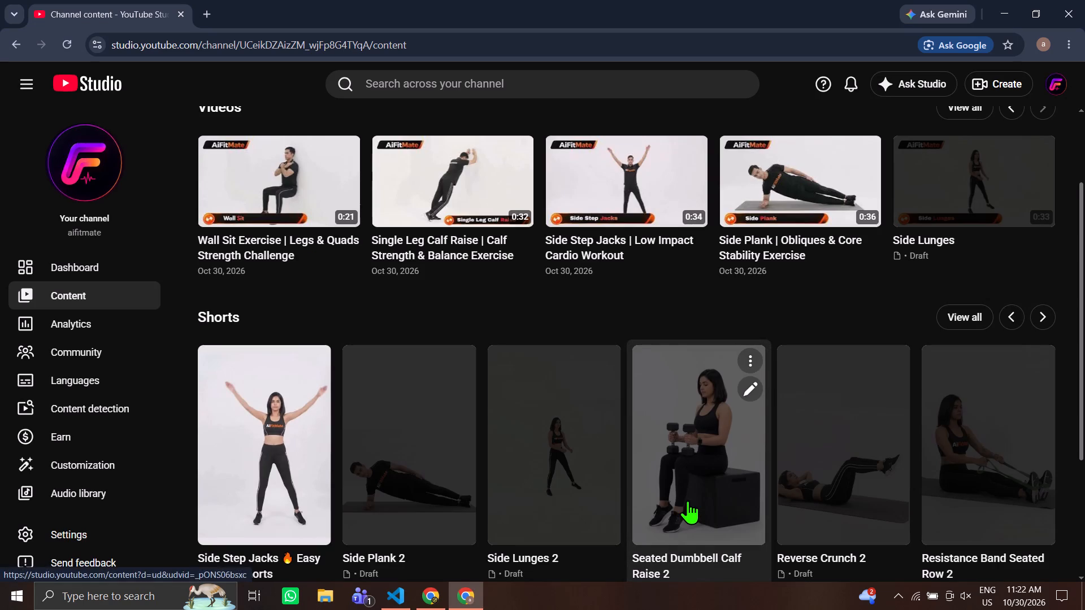
pyautogui.hotkey('alt', 'Tab')
pyautogui.hotkey('alt', 'Tab')
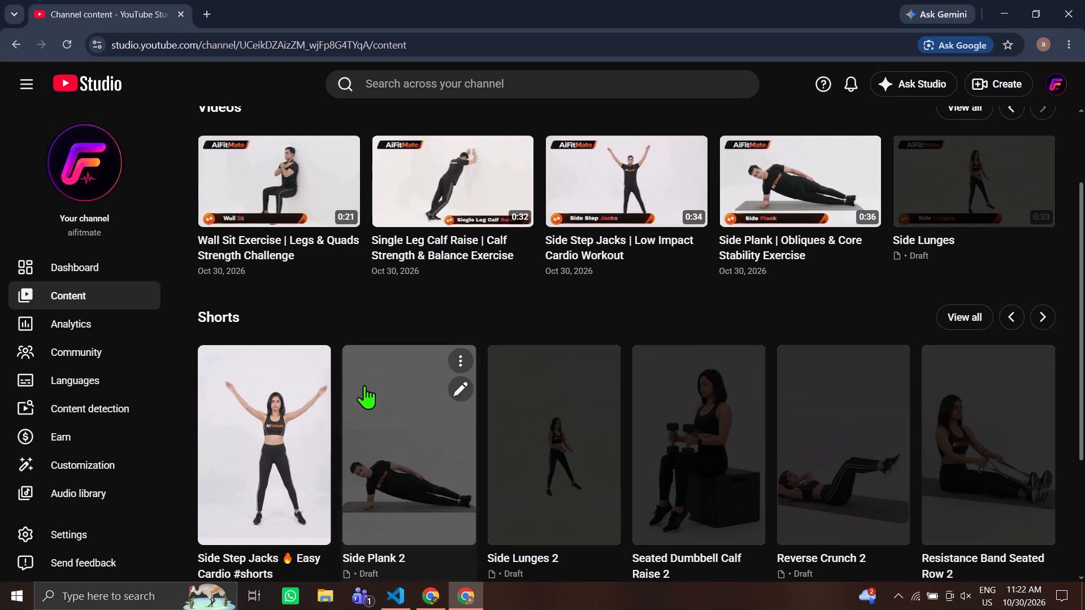
pyautogui.click(458, 394)
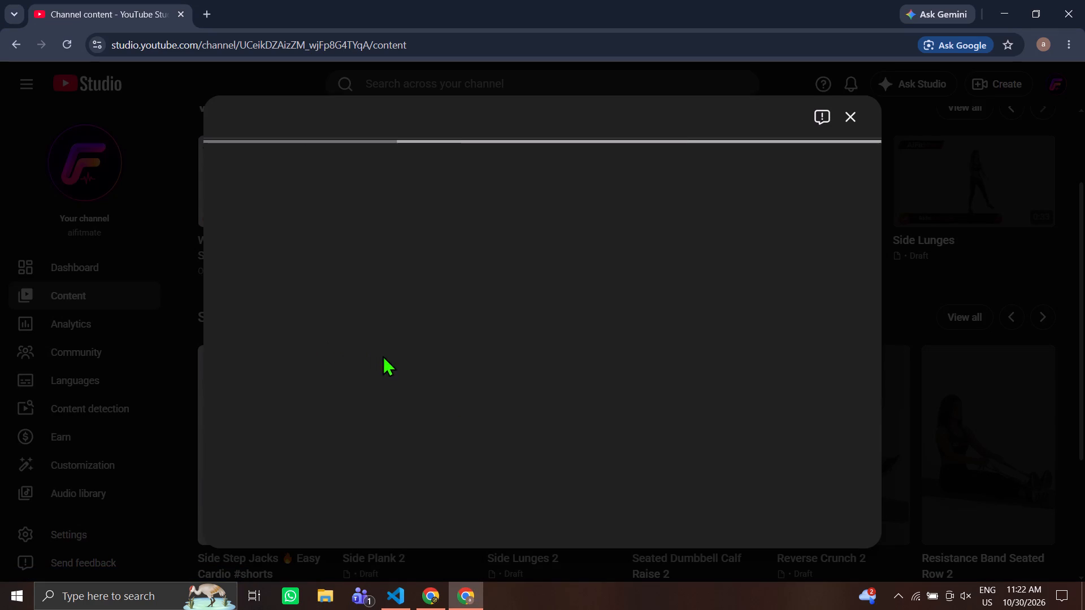
pyautogui.click(409, 378)
pyautogui.hotkey('ctrl', 'v')
pyautogui.click(378, 272)
pyautogui.hotkey('ctrl', 'a')
pyautogui.press('super+v')
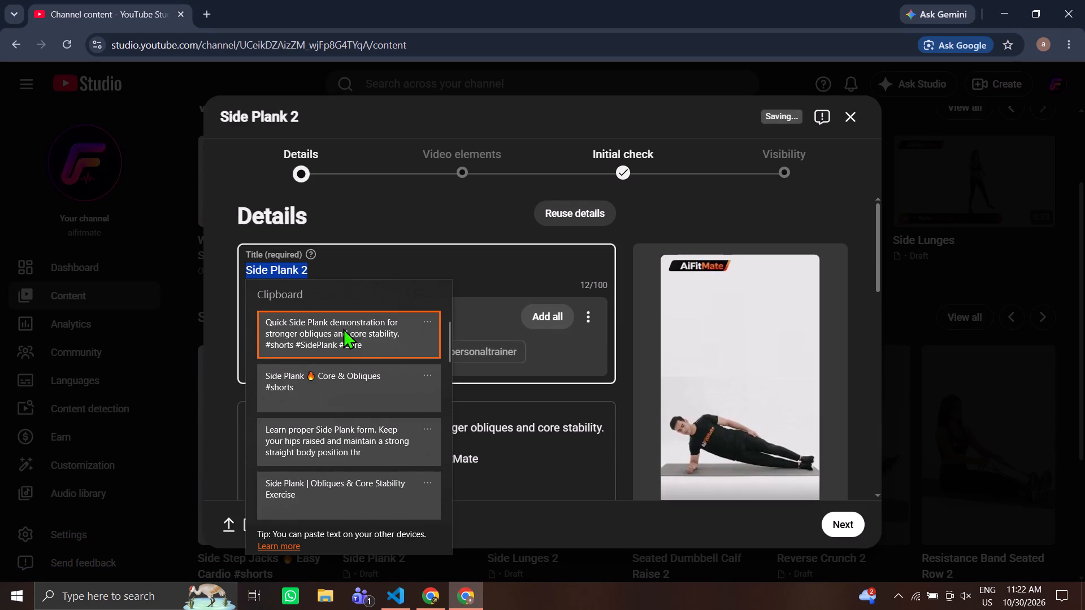
pyautogui.click(325, 395)
pyautogui.hotkey('ctrl', 'v')
pyautogui.tripleClick(847, 523)
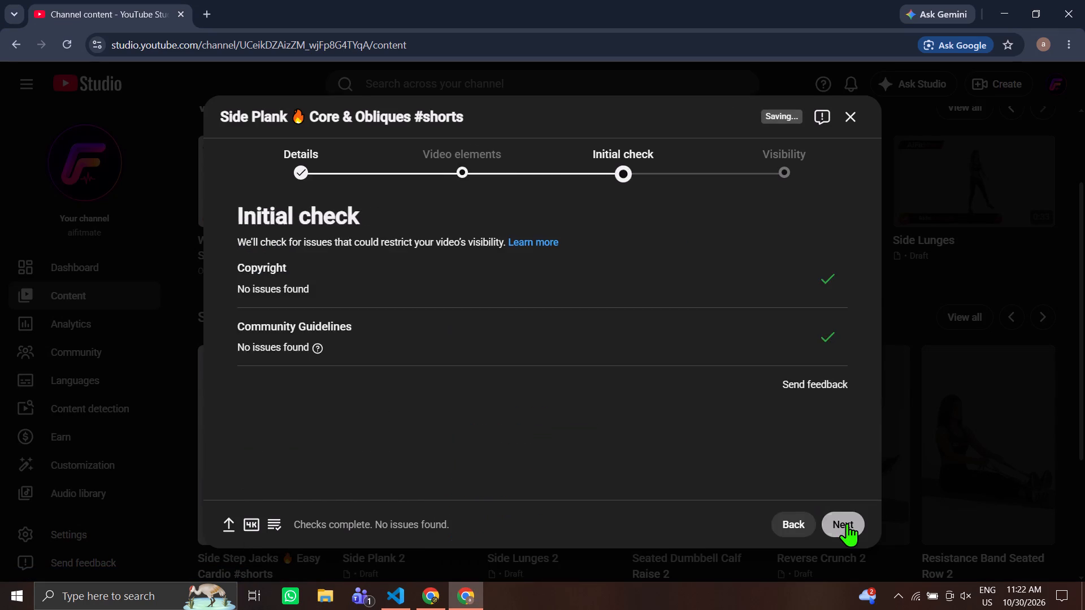
pyautogui.click(847, 523)
# Cut the whole entry 9, Side Plank, from the Visual Studio Code notes.
pyautogui.hotkey('alt', 'Tab')
pyautogui.keyDown('shift'); pyautogui.click(155, 129); pyautogui.keyUp('shift')
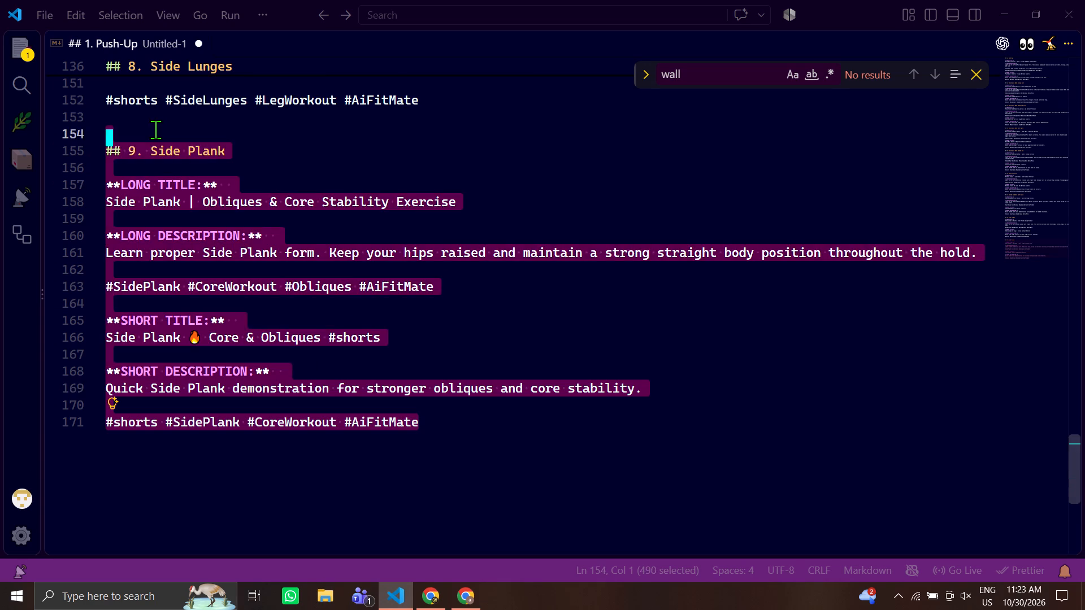
pyautogui.hotkey('ctrl', 'x')
pyautogui.hotkey('ctrl', 'x')
pyautogui.hotkey('ctrl', 'x')
# Copy the long title and the long description with hashtags from entry 8, Side Lunges, in the notes.
pyautogui.click(149, 63)
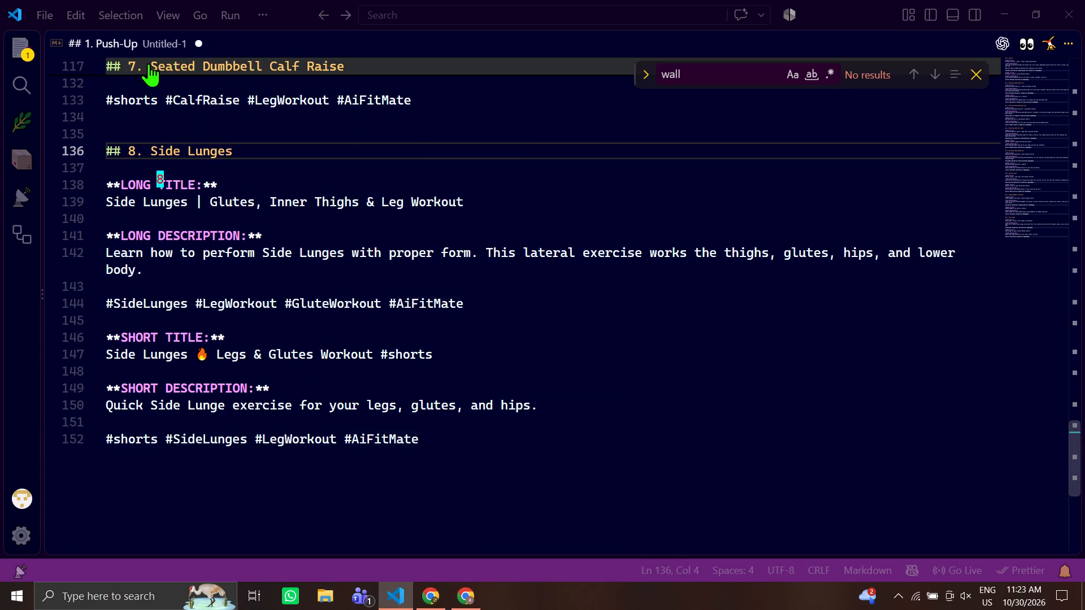
pyautogui.click(230, 203)
pyautogui.hotkey('ctrl', 'c')
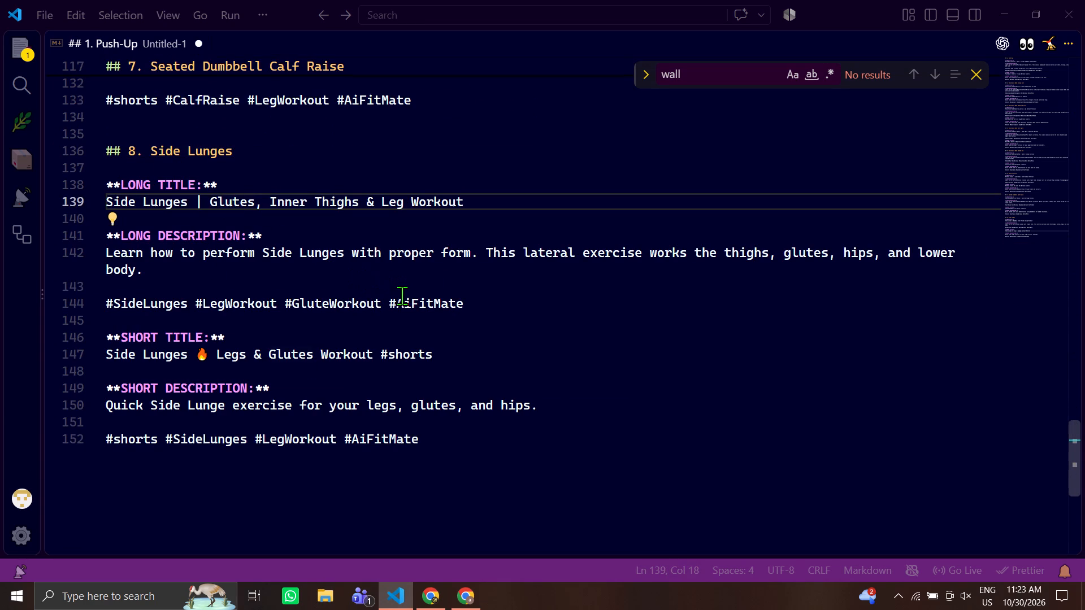
pyautogui.moveTo(492, 306); pyautogui.dragTo(0, 252)
pyautogui.hotkey('ctrl', 'c')
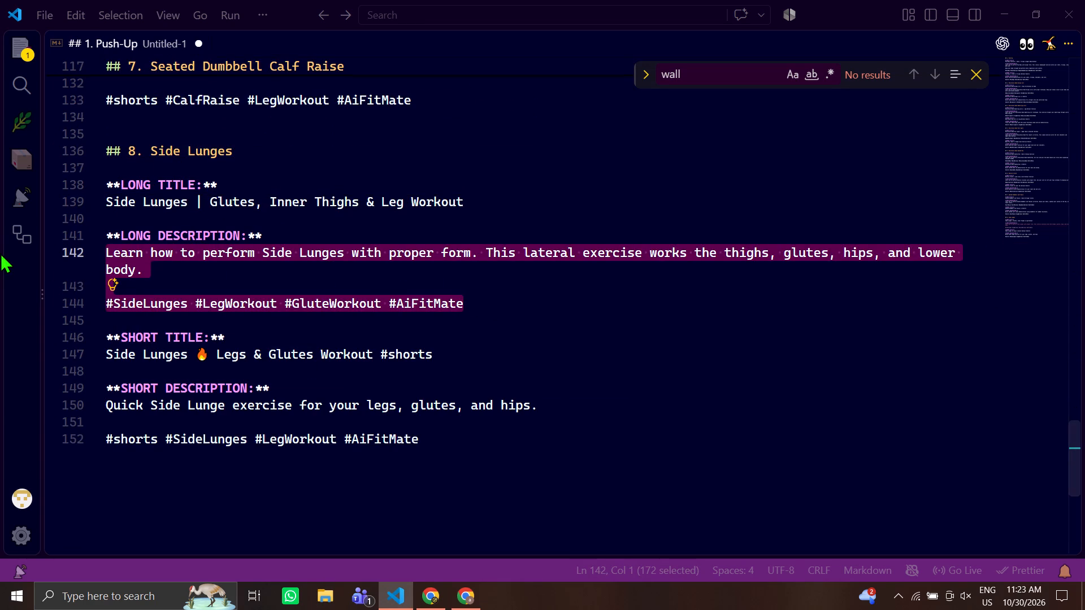
# In YouTube Studio, publish the Side Lunges video with the copied long description and title "Side Lunges | Glutes, Inner Thighs & Leg Workout".
pyautogui.hotkey('alt', 'Tab')
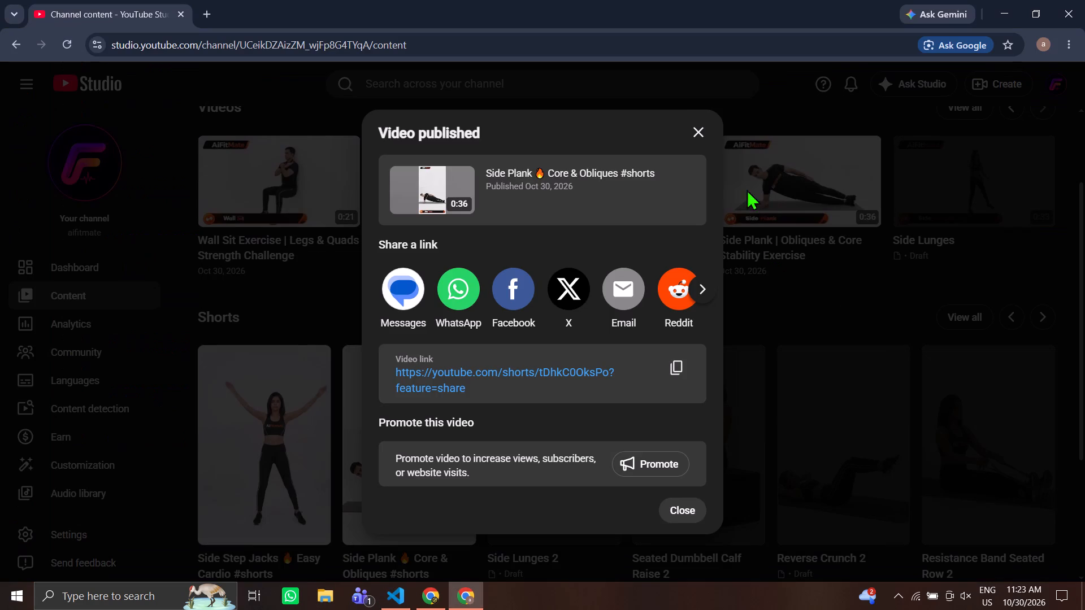
pyautogui.click(702, 133)
pyautogui.click(1020, 145)
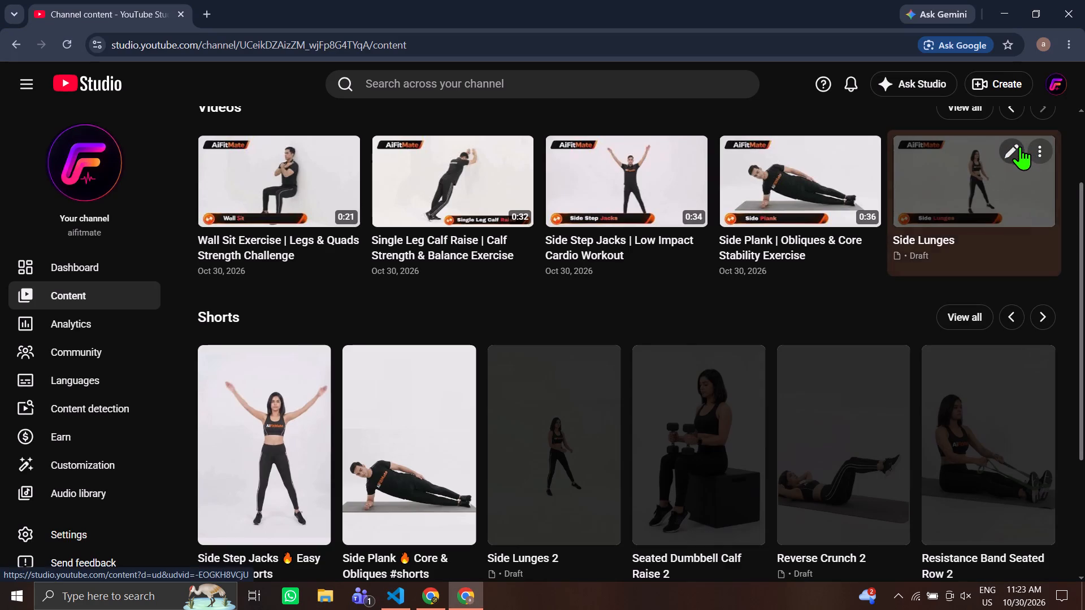
pyautogui.click(411, 418)
pyautogui.hotkey('ctrl', 'v')
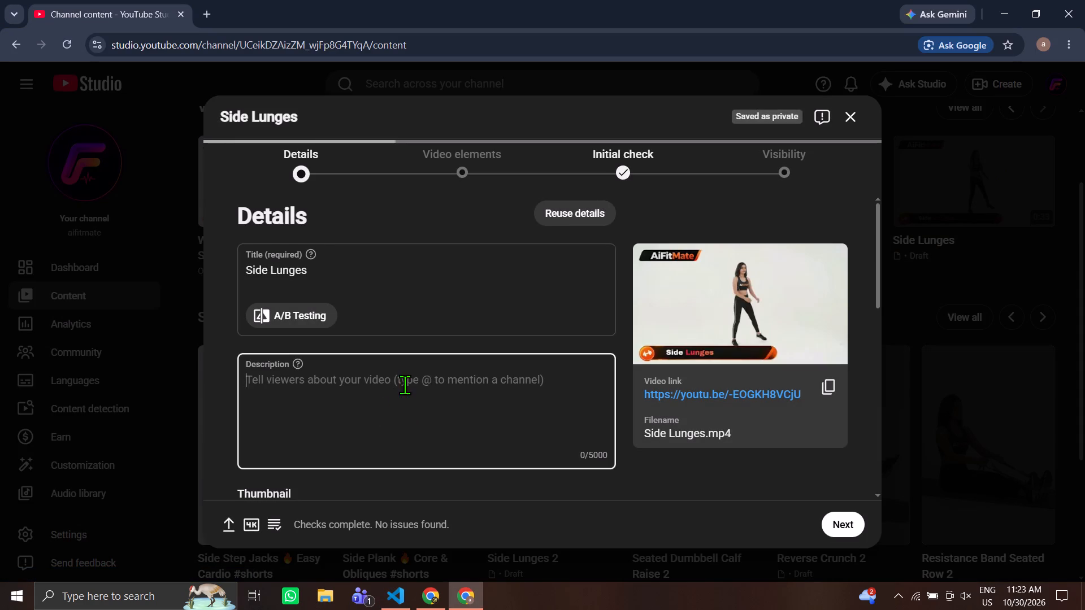
pyautogui.click(374, 272)
pyautogui.hotkey('ctrl', 'a')
pyautogui.press('super+v')
pyautogui.click(342, 375)
pyautogui.hotkey('ctrl', 'v')
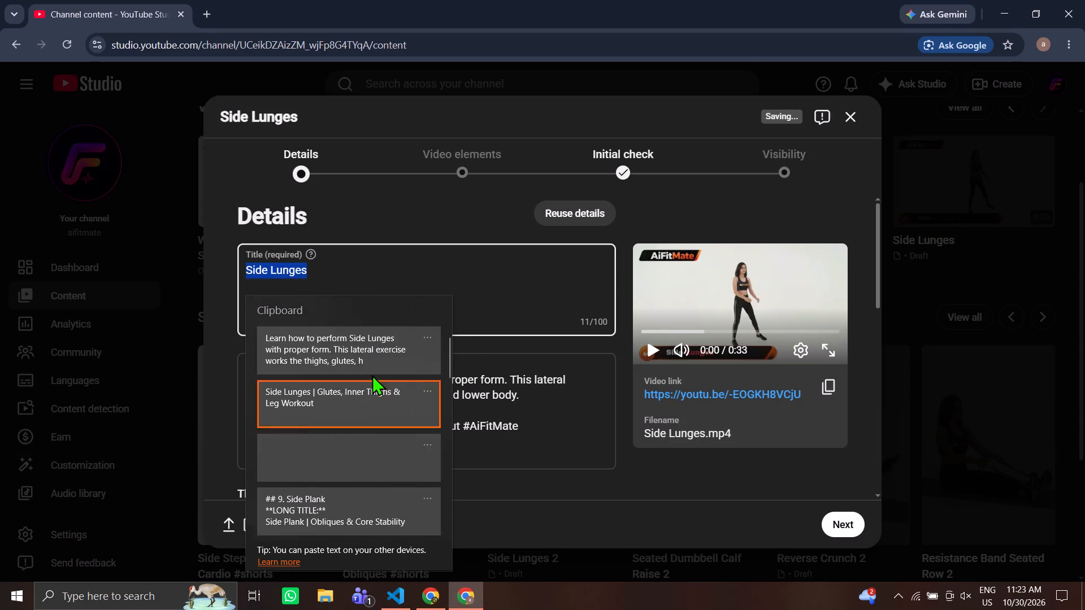
pyautogui.tripleClick(853, 529)
pyautogui.doubleClick(853, 529)
# In the Visual Studio Code notes, copy the short title and the short description with hashtags from entry 8, Side Lunges.
pyautogui.hotkey('alt', 'Tab')
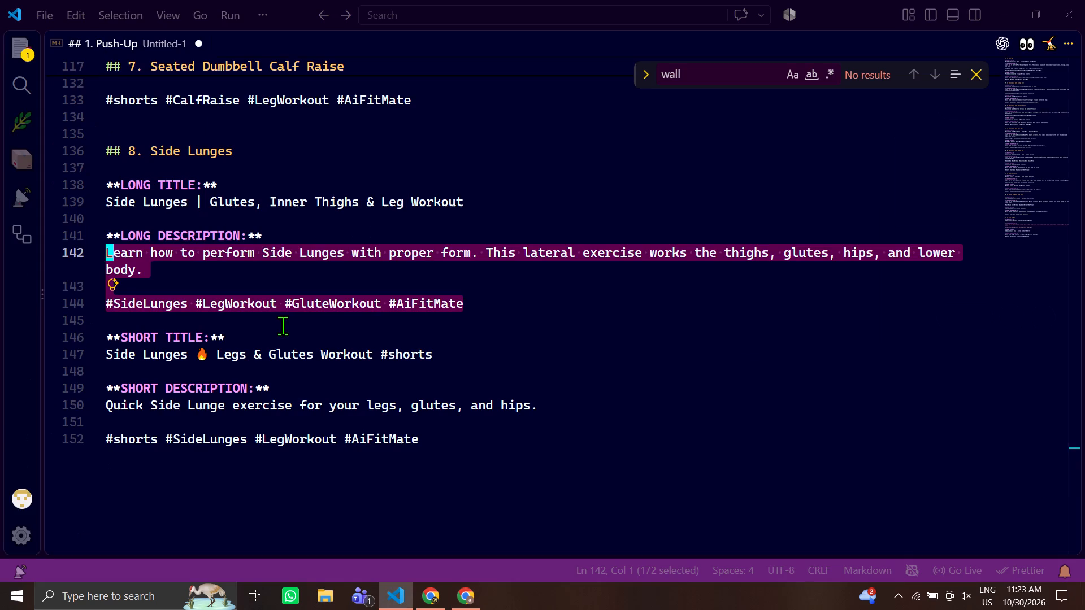
pyautogui.click(294, 350)
pyautogui.hotkey('ctrl', 'c')
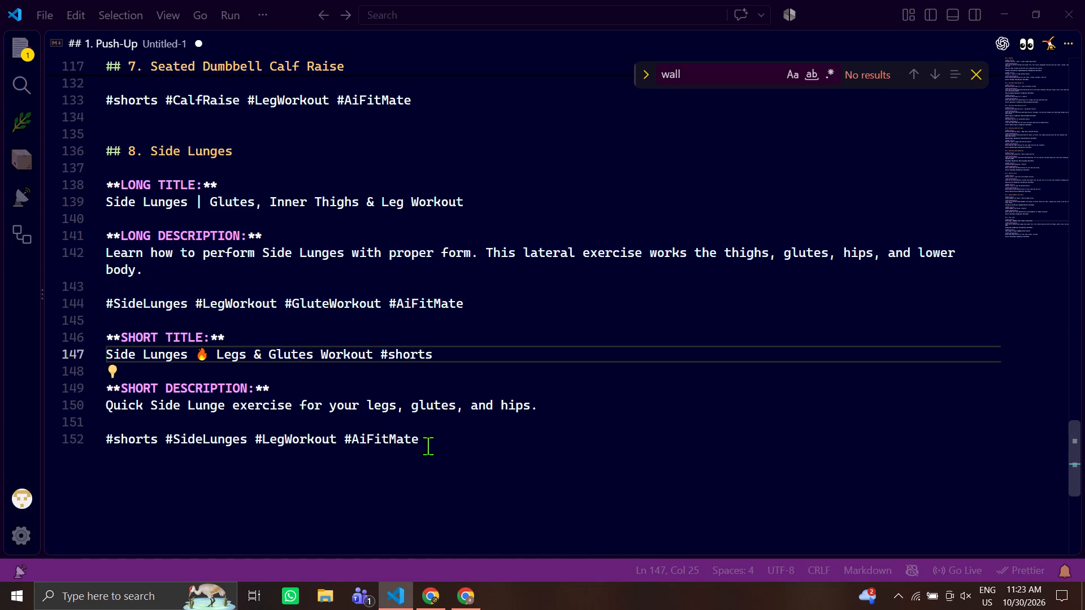
pyautogui.moveTo(428, 446); pyautogui.dragTo(92, 407)
pyautogui.hotkey('ctrl', 'c')
# In YouTube Studio, publish the Side Lunges 2 Short with the copied short description and title "Side Lunges 🔥 Legs & Glutes Workout #shorts".
pyautogui.hotkey('alt', 'Tab')
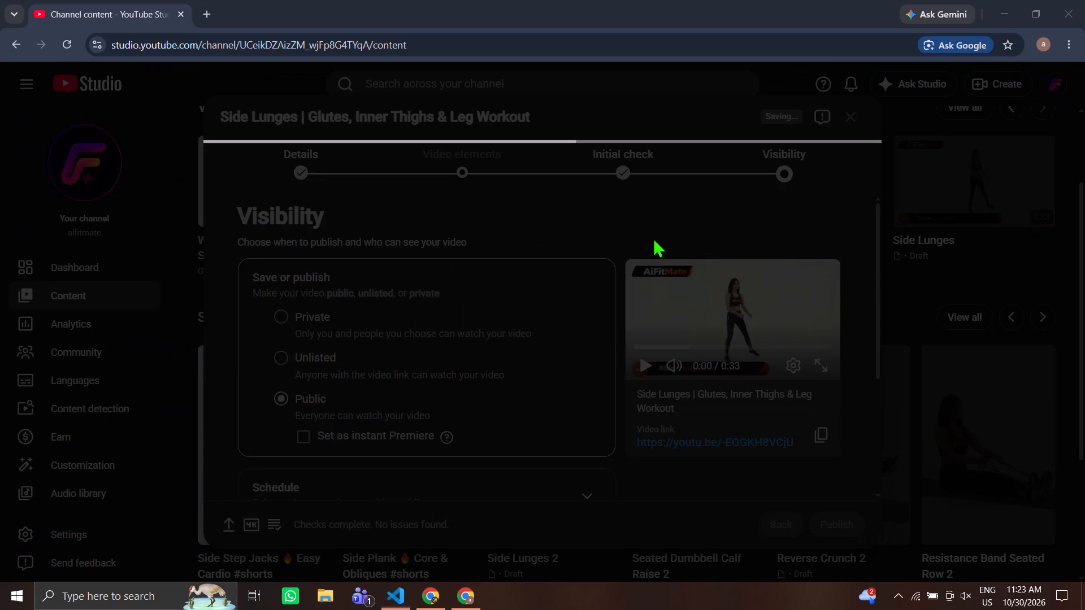
pyautogui.click(697, 136)
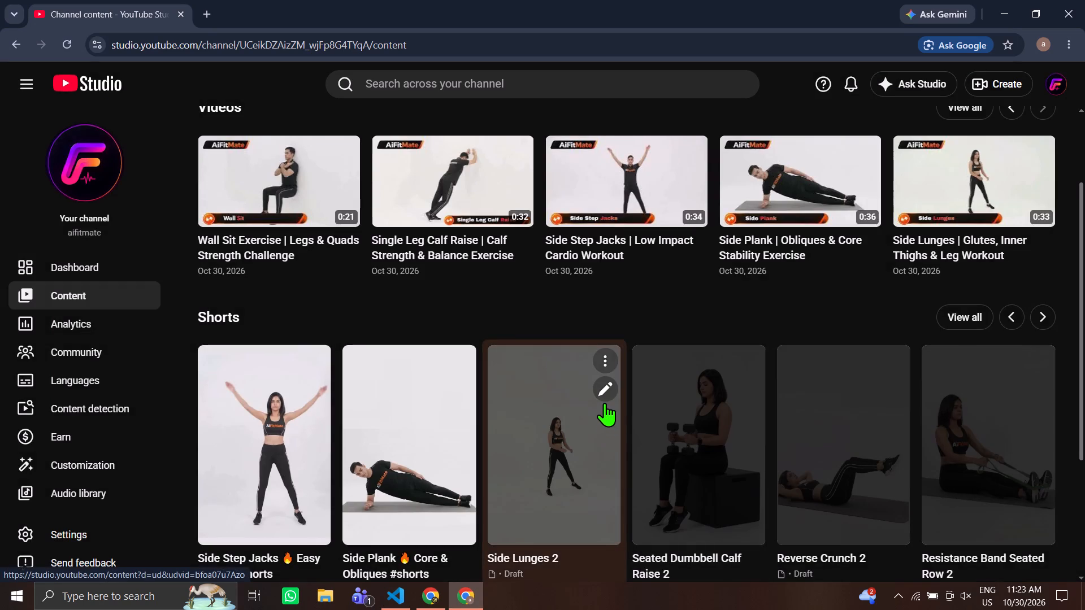
pyautogui.click(603, 390)
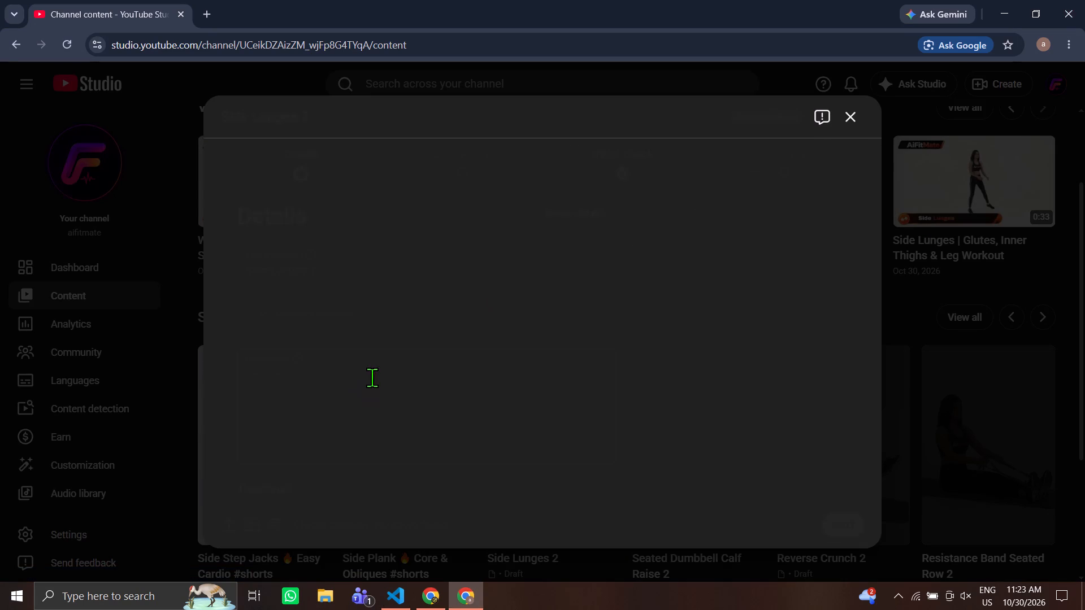
pyautogui.click(375, 377)
pyautogui.hotkey('ctrl', 'v')
pyautogui.click(353, 273)
pyautogui.hotkey('ctrl', 'a')
pyautogui.press('super+v')
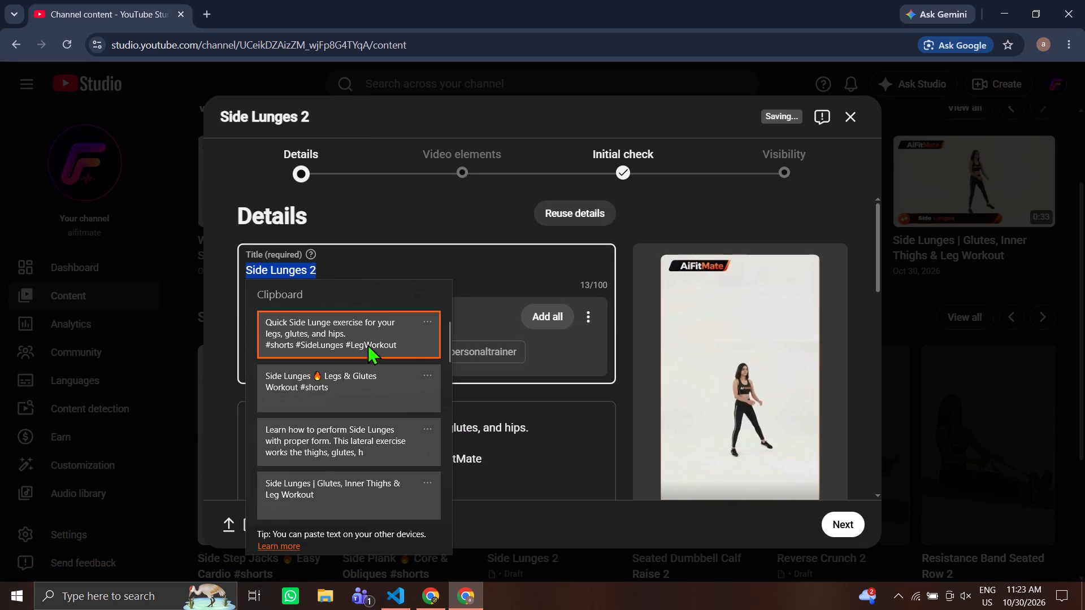
pyautogui.click(323, 382)
pyautogui.hotkey('ctrl', 'v')
pyautogui.tripleClick(848, 532)
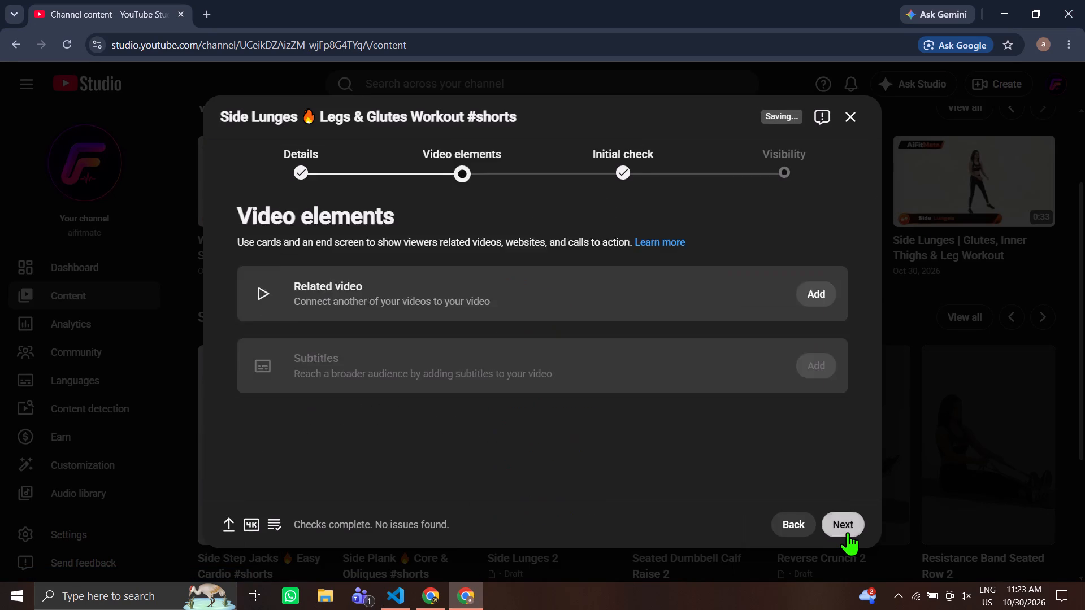
pyautogui.click(848, 532)
# Cut the whole entry 8, Side Lunges, from the Visual Studio Code notes.
pyautogui.hotkey('alt', 'Tab')
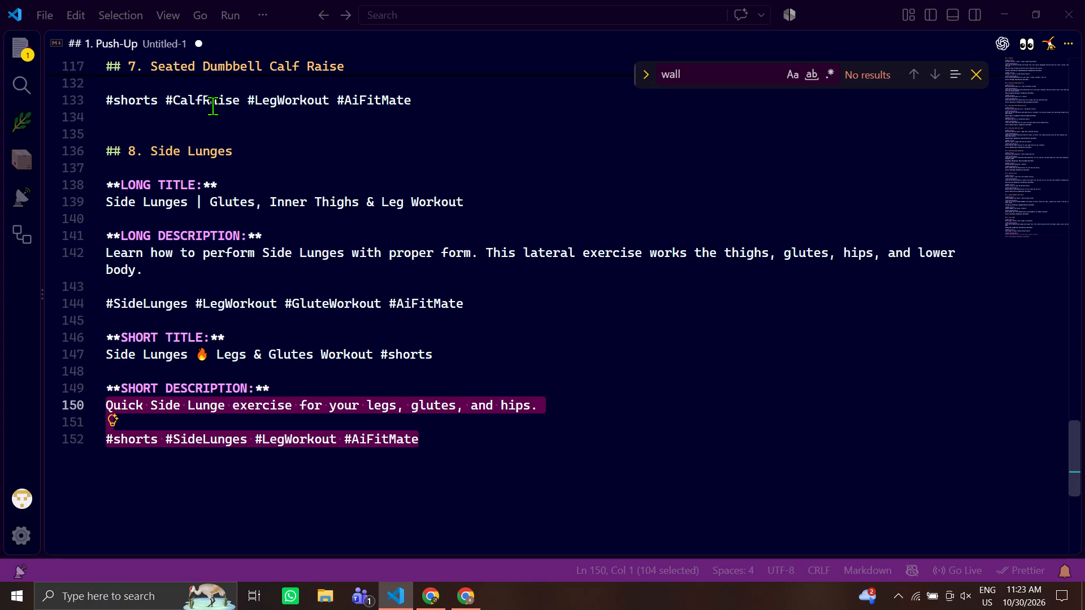
pyautogui.keyDown('shift'); pyautogui.click(197, 121); pyautogui.keyUp('shift')
pyautogui.hotkey('ctrl', 'x')
# Copy the long title and the long description with hashtags from entry 7, Seated Dumbbell Calf Raise, in the notes.
pyautogui.click(271, 63)
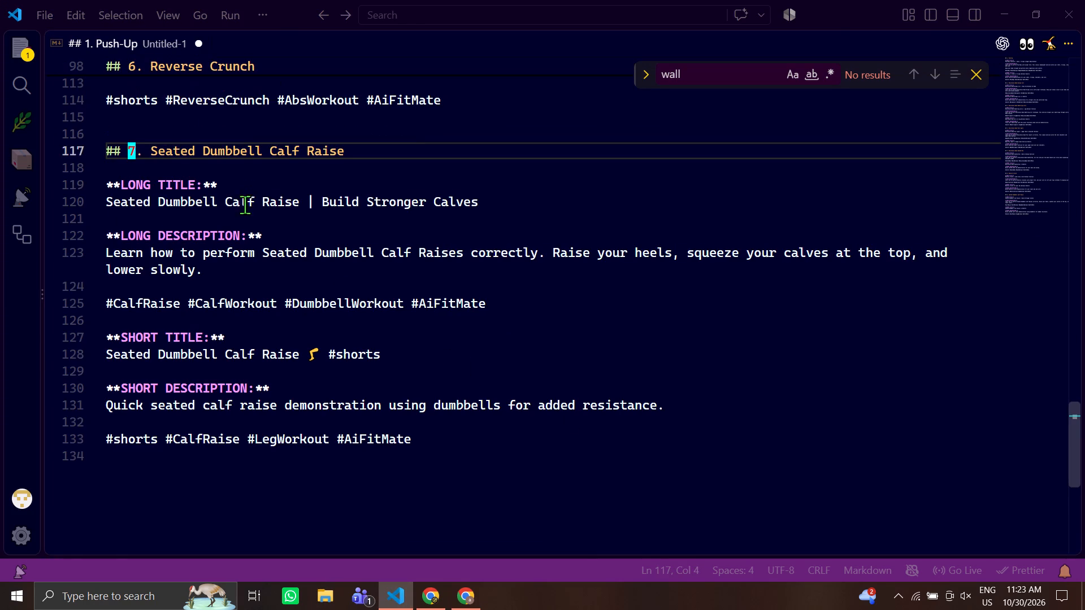
pyautogui.click(214, 199)
pyautogui.hotkey('ctrl', 'c')
pyautogui.moveTo(515, 312); pyautogui.dragTo(57, 259)
pyautogui.hotkey('ctrl', 'c')
# In YouTube Studio, dismiss the published Short's confirmation and open the full list of the channel's videos.
pyautogui.hotkey('alt', 'Tab')
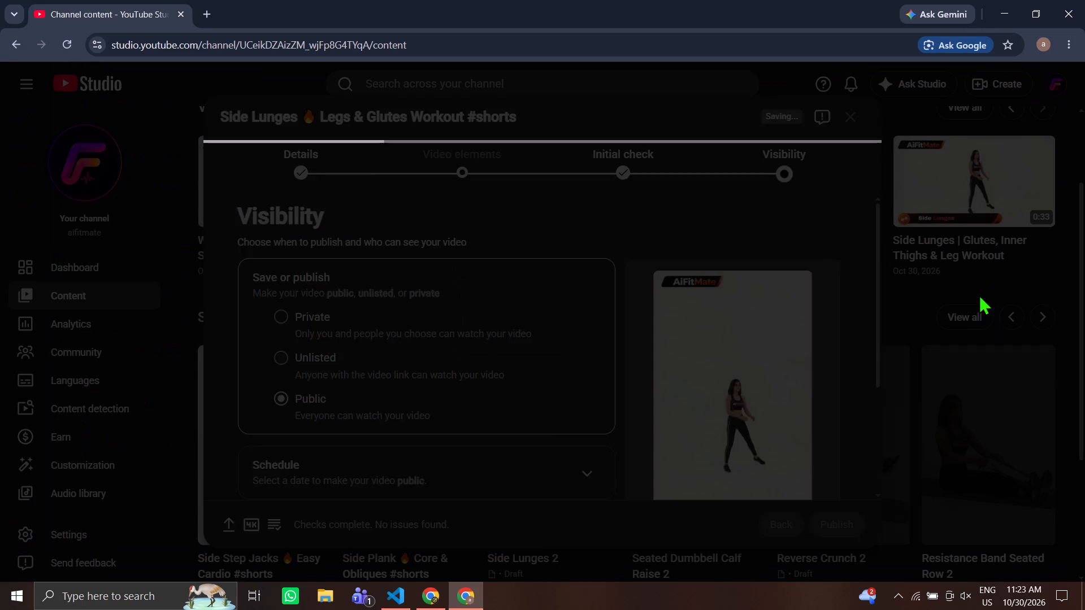
pyautogui.click(681, 506)
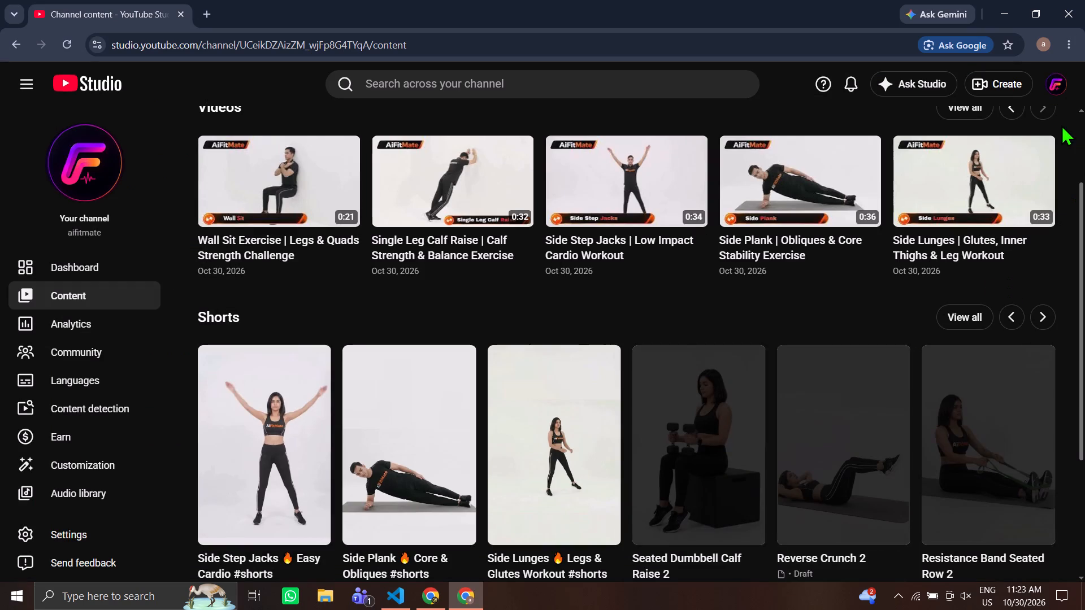
pyautogui.moveTo(1084, 281); pyautogui.dragTo(1080, 259)
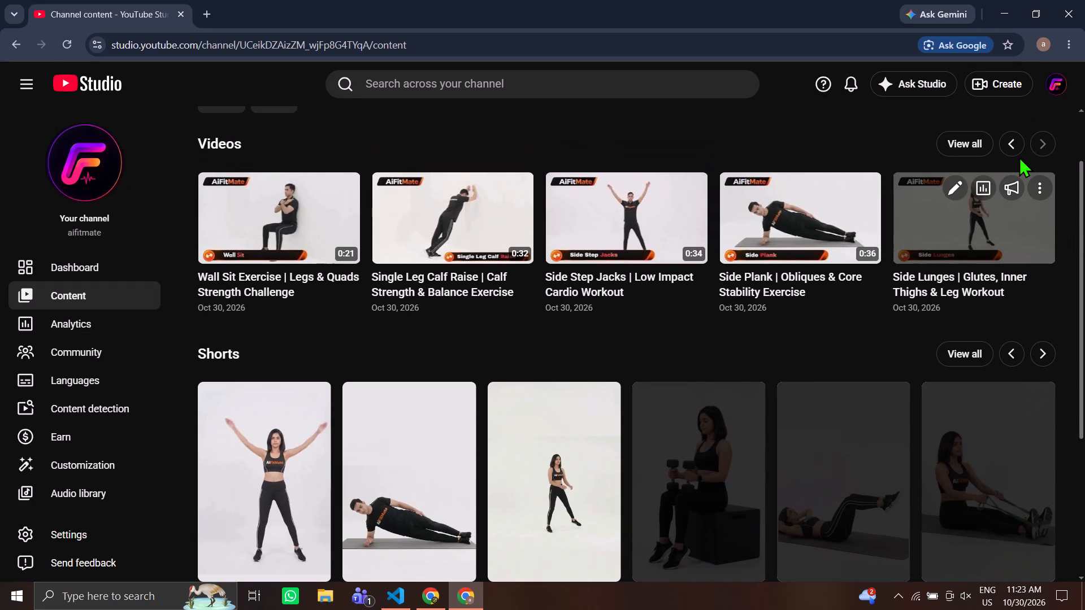
pyautogui.click(980, 132)
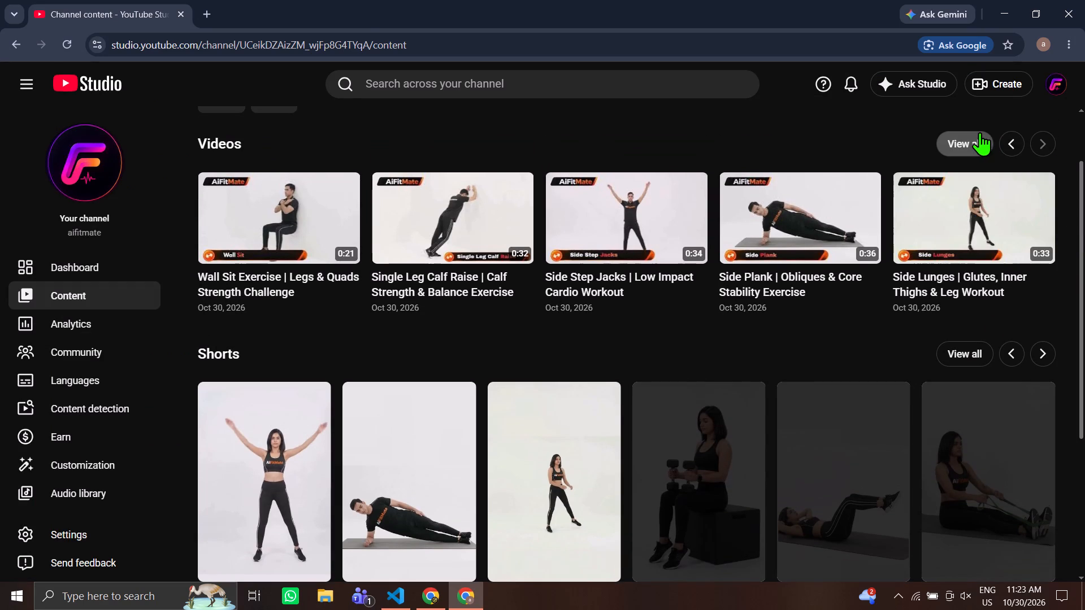
pyautogui.hotkey('alt', 'Tab')
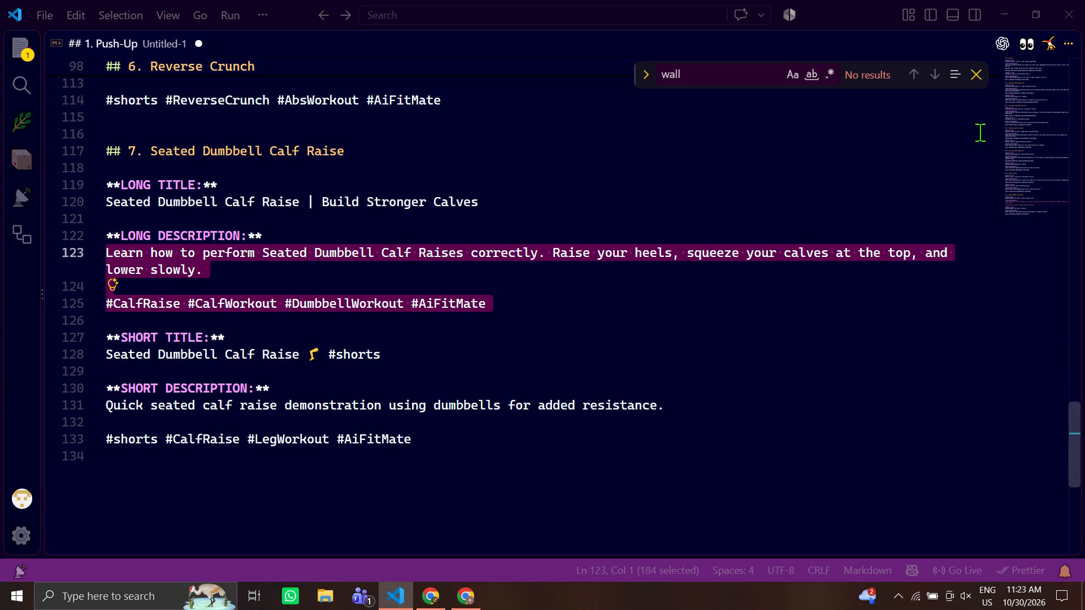
pyautogui.hotkey('alt', 'Tab')
# Publish the Seated Dumbbell Calf Raise video draft with the copied long description and title "Seated Dumbbell Calf Raise | Build Stronger Calves".
pyautogui.click(1084, 410)
pyautogui.click(1084, 410)
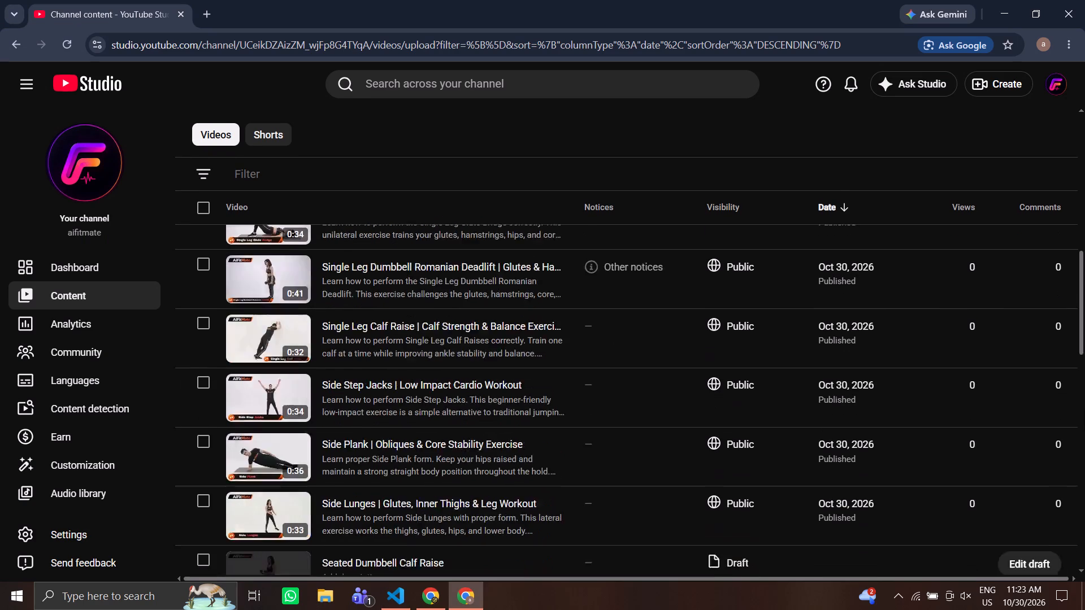
pyautogui.hotkey('alt', 'Tab')
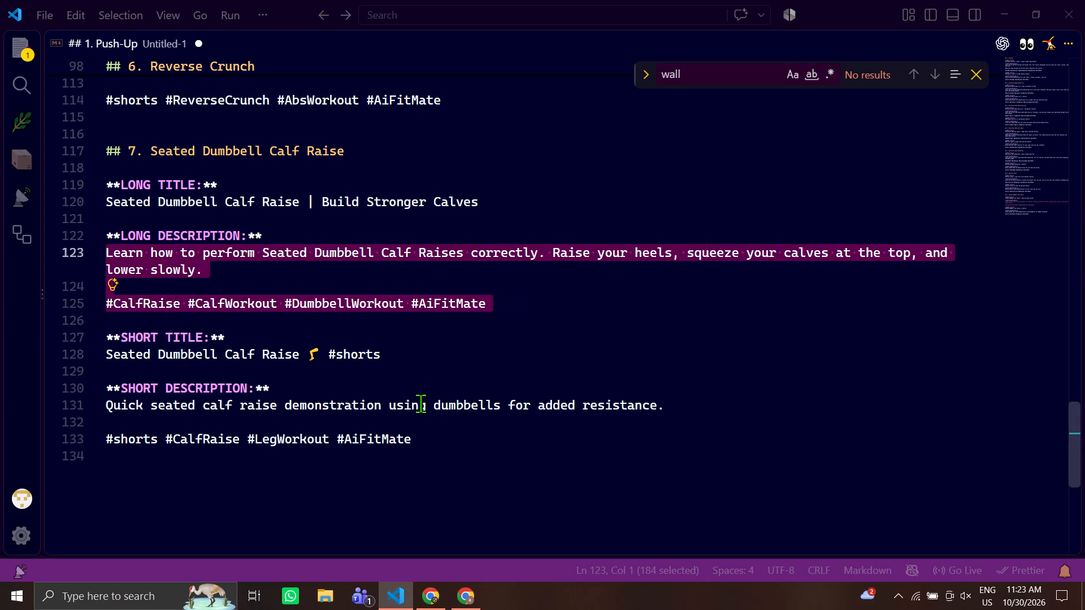
pyautogui.hotkey('alt', 'Tab')
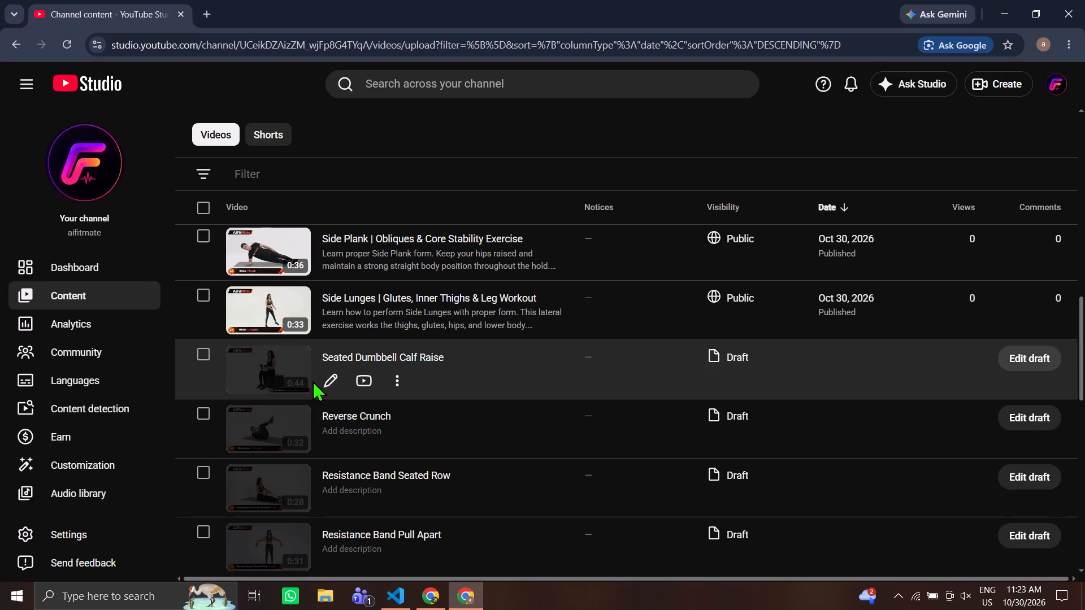
pyautogui.click(322, 374)
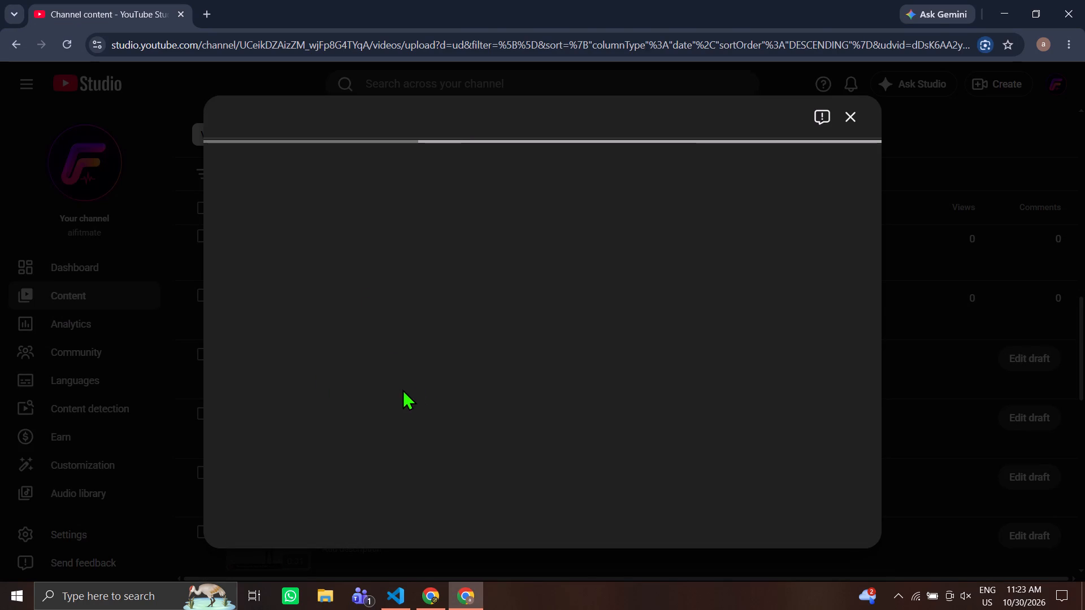
pyautogui.click(401, 389)
pyautogui.hotkey('ctrl', 'v')
pyautogui.click(411, 269)
pyautogui.hotkey('ctrl', 'a')
pyautogui.press('super+v')
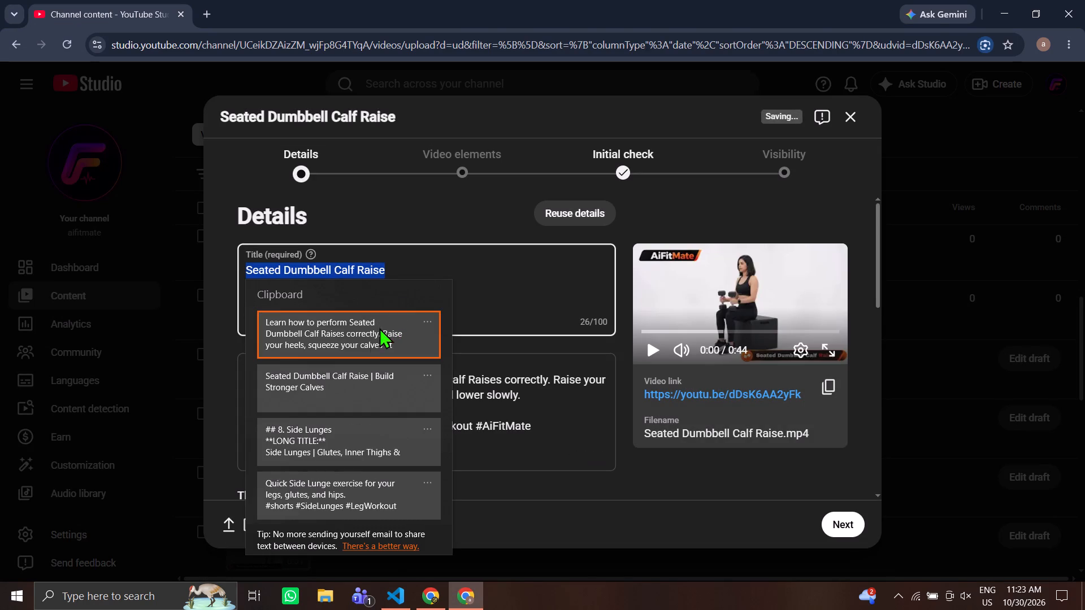
pyautogui.click(327, 377)
pyautogui.hotkey('ctrl', 'v')
pyautogui.tripleClick(854, 523)
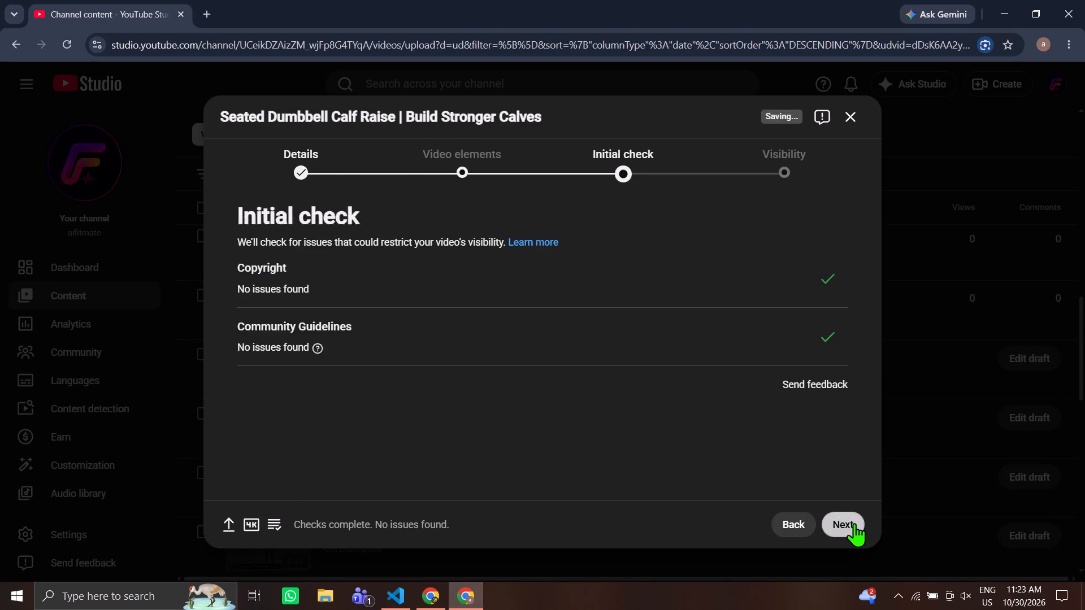
pyautogui.click(854, 523)
# In the Visual Studio Code notes, cut the long title and long description sections from entry 7, Seated Dumbbell Calf Raise.
pyautogui.hotkey('alt', 'Tab')
pyautogui.keyDown('shift'); pyautogui.click(160, 162); pyautogui.keyUp('shift')
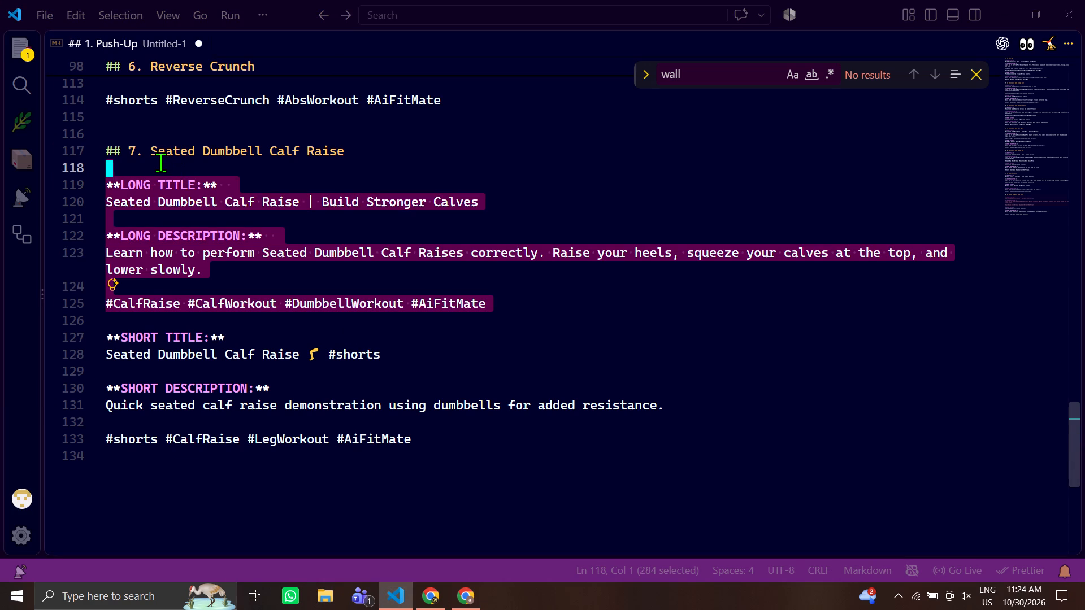
pyautogui.hotkey('ctrl', 'x')
pyautogui.hotkey('ctrl', 'x')
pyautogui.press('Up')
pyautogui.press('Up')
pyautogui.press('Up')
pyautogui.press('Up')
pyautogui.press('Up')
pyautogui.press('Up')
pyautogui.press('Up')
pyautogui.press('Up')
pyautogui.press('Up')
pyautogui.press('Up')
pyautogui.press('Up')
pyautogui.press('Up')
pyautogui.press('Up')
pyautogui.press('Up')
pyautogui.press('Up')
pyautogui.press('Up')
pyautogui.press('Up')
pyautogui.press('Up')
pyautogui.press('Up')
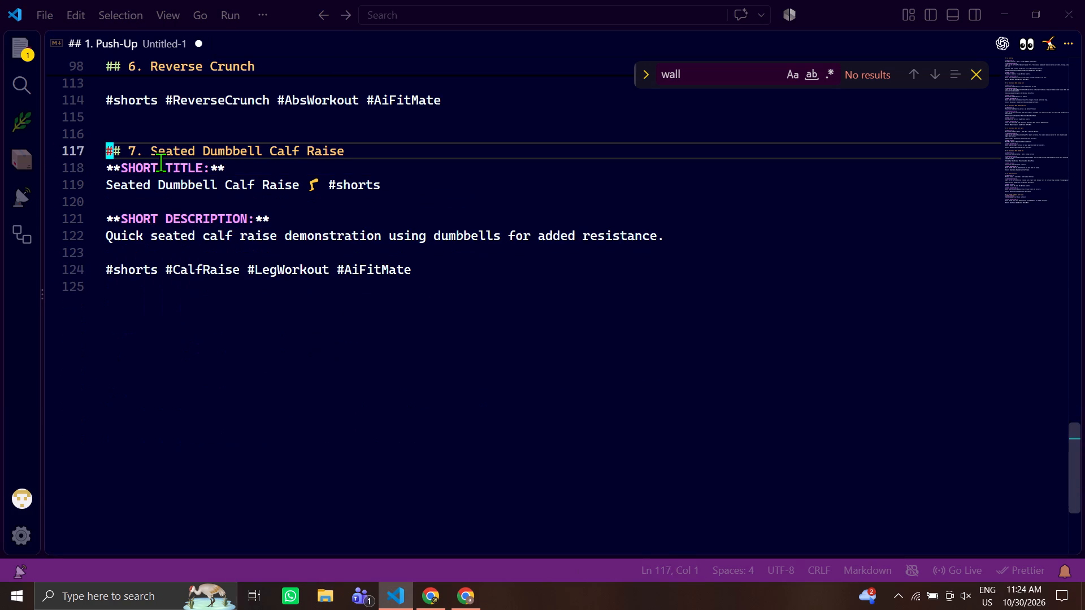
# Copy the long title and the long description with hashtags from entry 6, Reverse Crunch, in the notes.
pyautogui.press('Up')
pyautogui.press('Up')
pyautogui.click(248, 213)
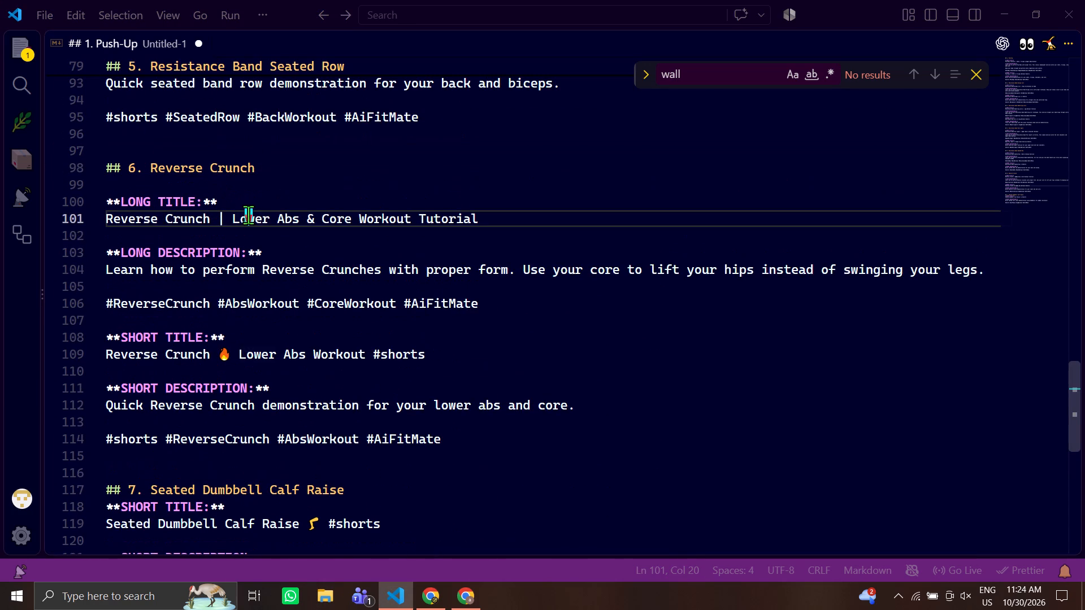
pyautogui.hotkey('ctrl', 'c')
pyautogui.moveTo(500, 302); pyautogui.dragTo(42, 262)
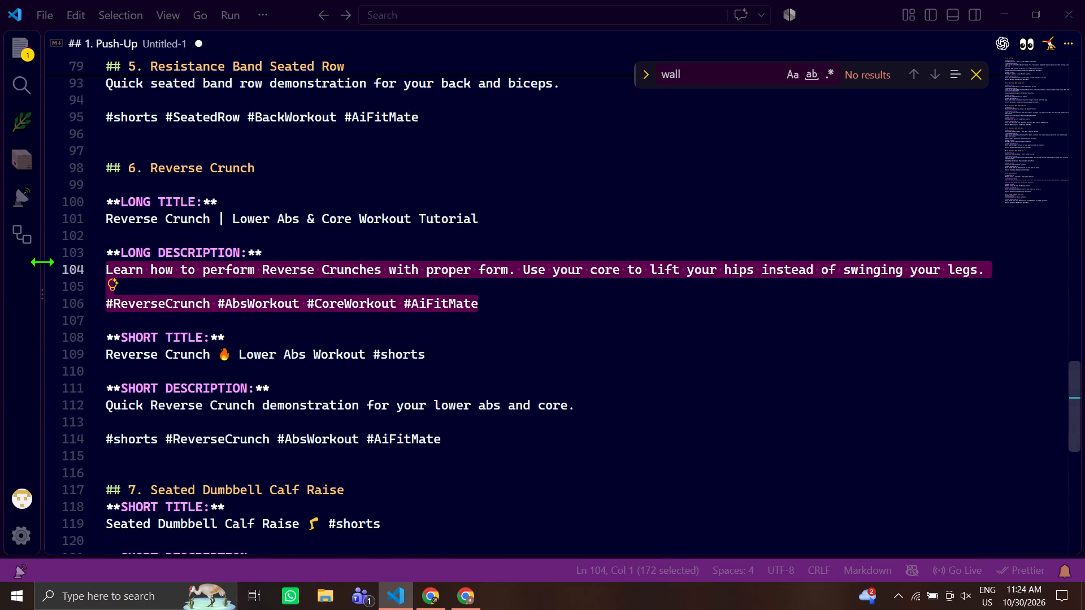
pyautogui.hotkey('ctrl', 'c')
# In YouTube Studio, publish the Reverse Crunch draft with the copied long description and title "Reverse Crunch | Lower Abs & Core Workout Tutorial".
pyautogui.hotkey('alt', 'Tab')
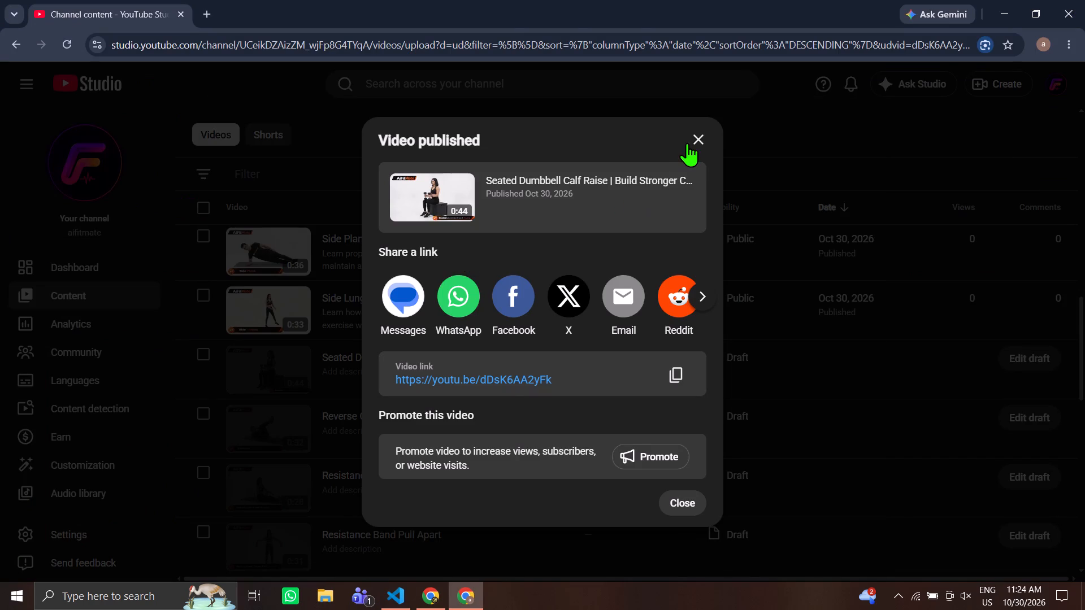
pyautogui.click(691, 135)
pyautogui.click(327, 425)
pyautogui.click(327, 426)
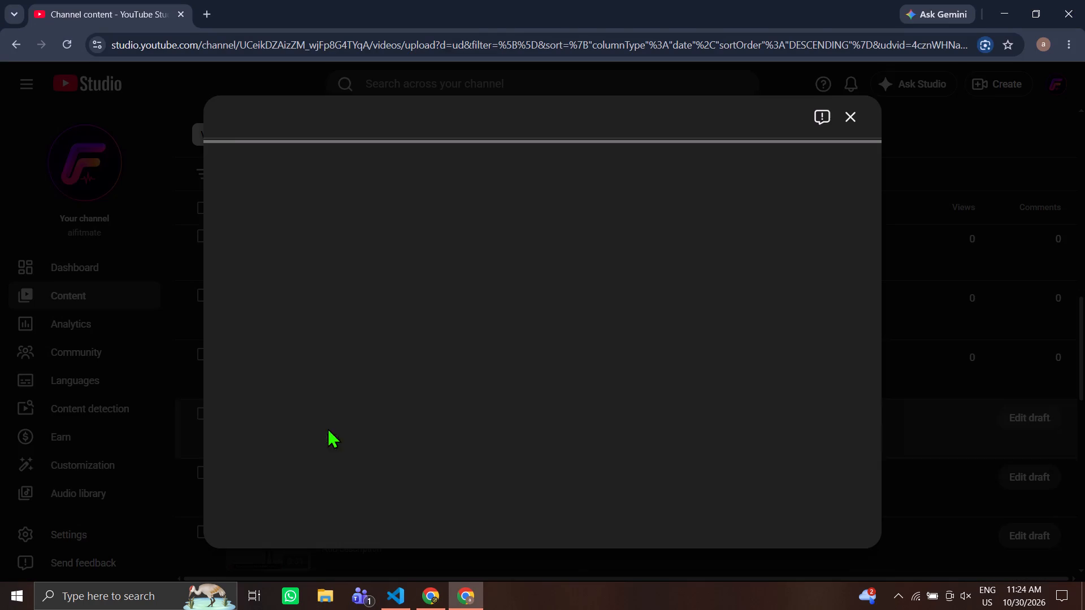
pyautogui.click(428, 411)
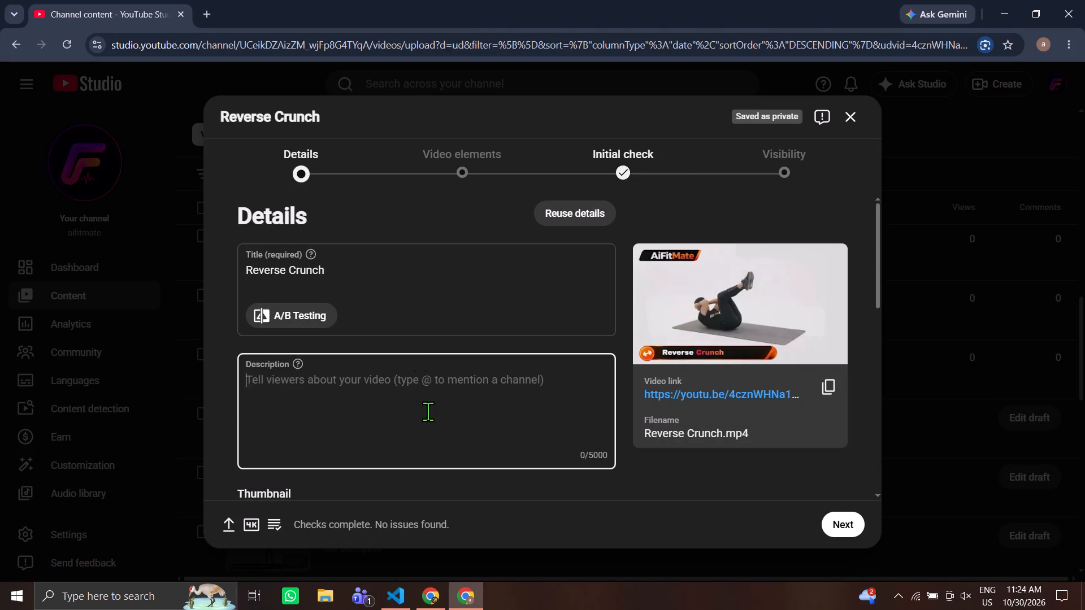
pyautogui.hotkey('ctrl', 'v')
pyautogui.click(393, 276)
pyautogui.hotkey('ctrl', 'a')
pyautogui.press('super+v')
pyautogui.click(358, 372)
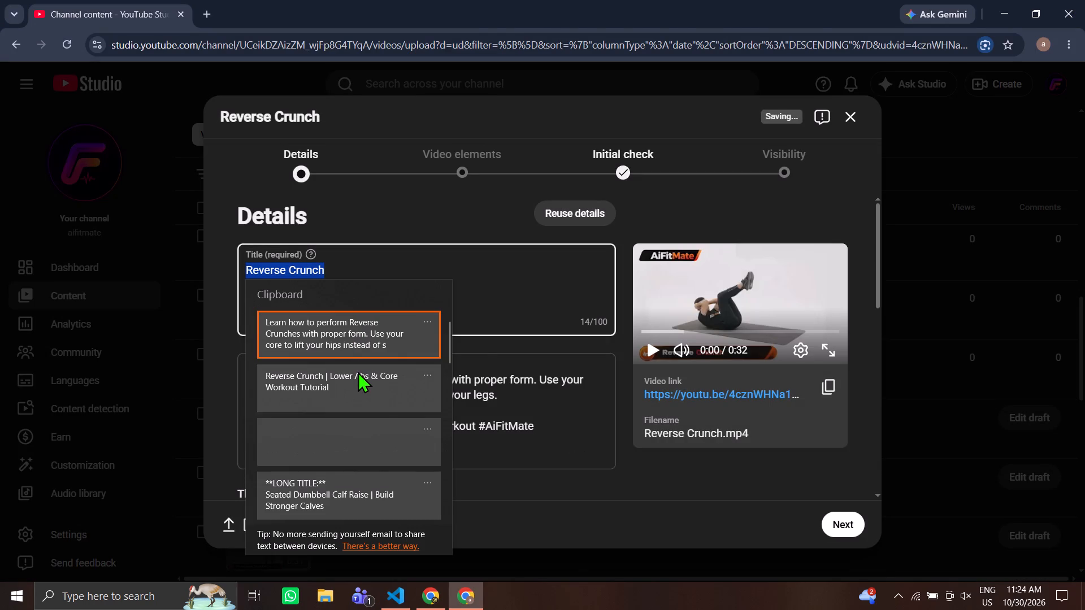
pyautogui.hotkey('ctrl', 'v')
pyautogui.tripleClick(843, 526)
pyautogui.doubleClick(843, 526)
# In the Visual Studio Code notes, delete the long title and long description sections from entry 6, Reverse Crunch.
pyautogui.hotkey('alt', 'Tab')
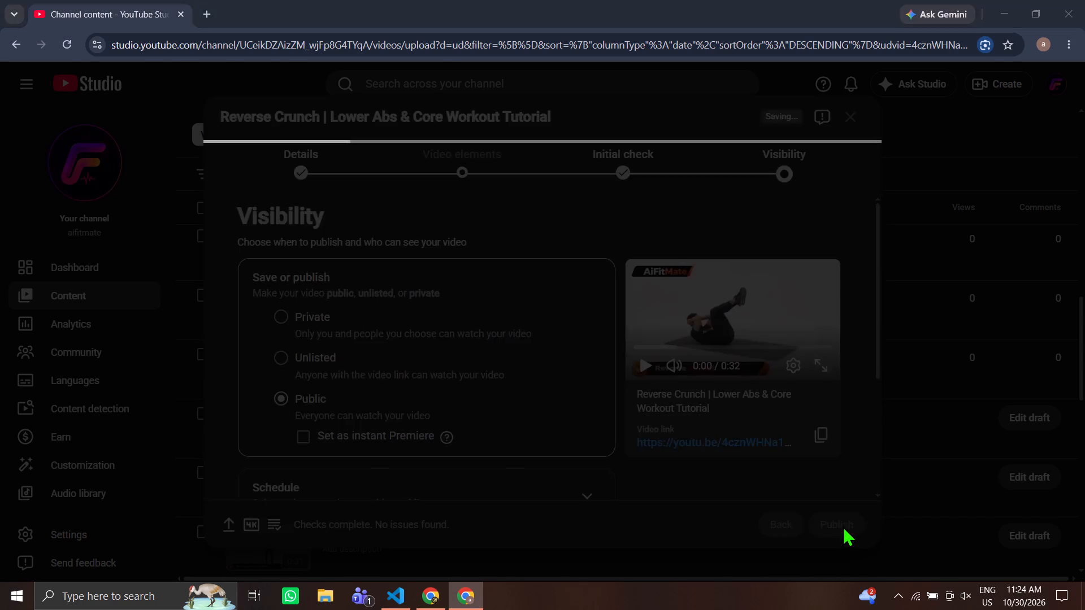
pyautogui.click(173, 325)
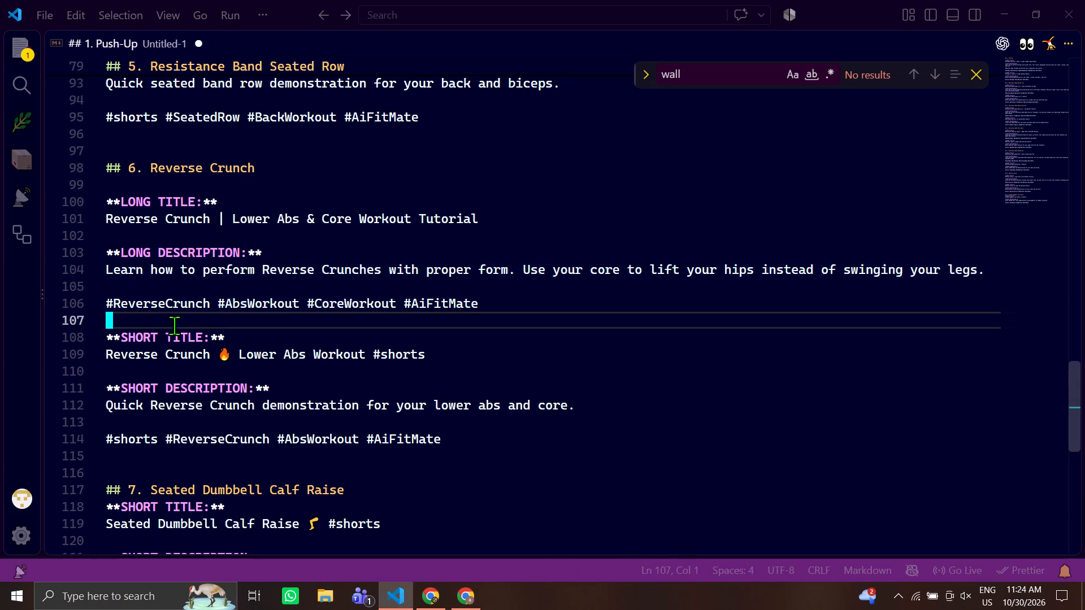
pyautogui.keyDown('shift'); pyautogui.click(123, 188); pyautogui.keyUp('shift')
pyautogui.press('Delete')
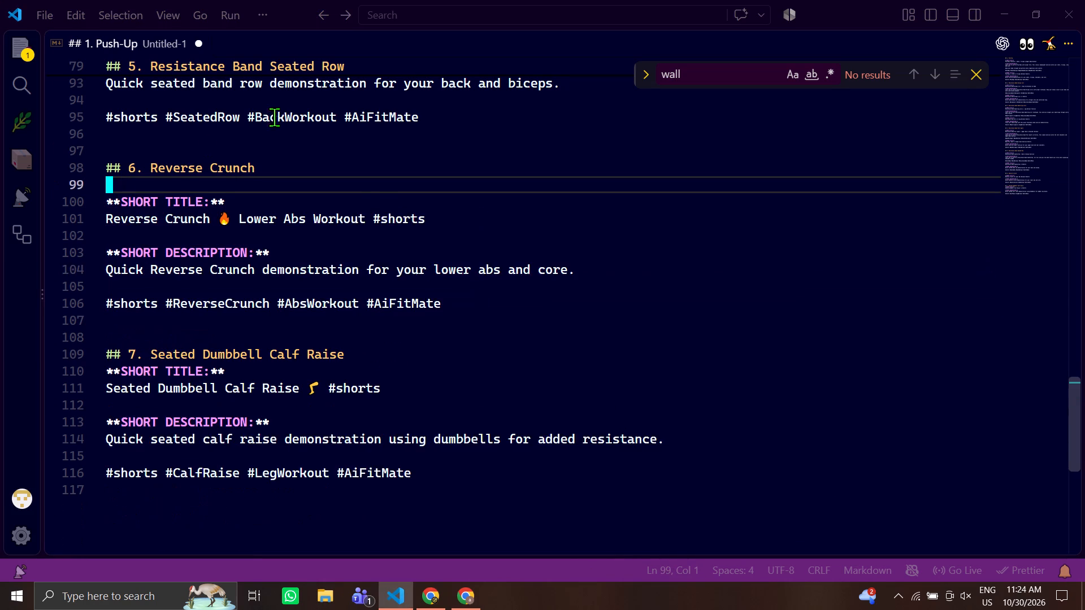
pyautogui.press('Delete')
# Copy the long description with hashtags and the long title from entry 5, Resistance Band Seated Row, in the notes.
pyautogui.press('Up')
pyautogui.press('Up')
pyautogui.press('Up')
pyautogui.press('Up')
pyautogui.press('Up')
pyautogui.press('Up')
pyautogui.press('Up')
pyautogui.press('Up')
pyautogui.press('Up')
pyautogui.press('Up')
pyautogui.press('Up')
pyautogui.press('Up')
pyautogui.press('Up')
pyautogui.press('Up')
pyautogui.press('Up')
pyautogui.press('Up')
pyautogui.press('Up')
pyautogui.press('Up')
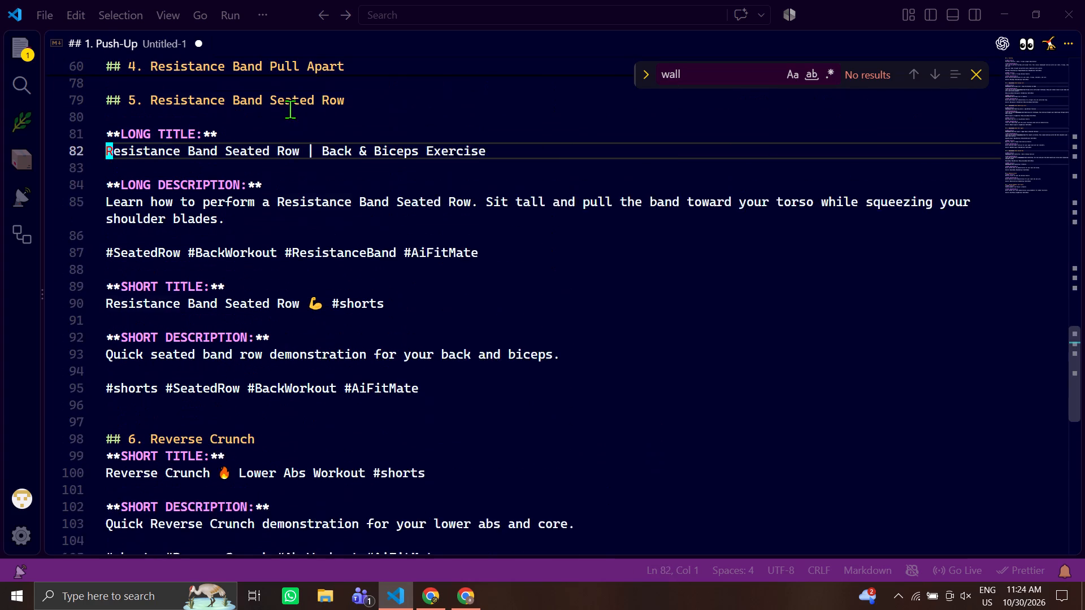
pyautogui.press('Up')
pyautogui.press('Up')
pyautogui.press('Up')
pyautogui.moveTo(506, 308); pyautogui.dragTo(38, 279)
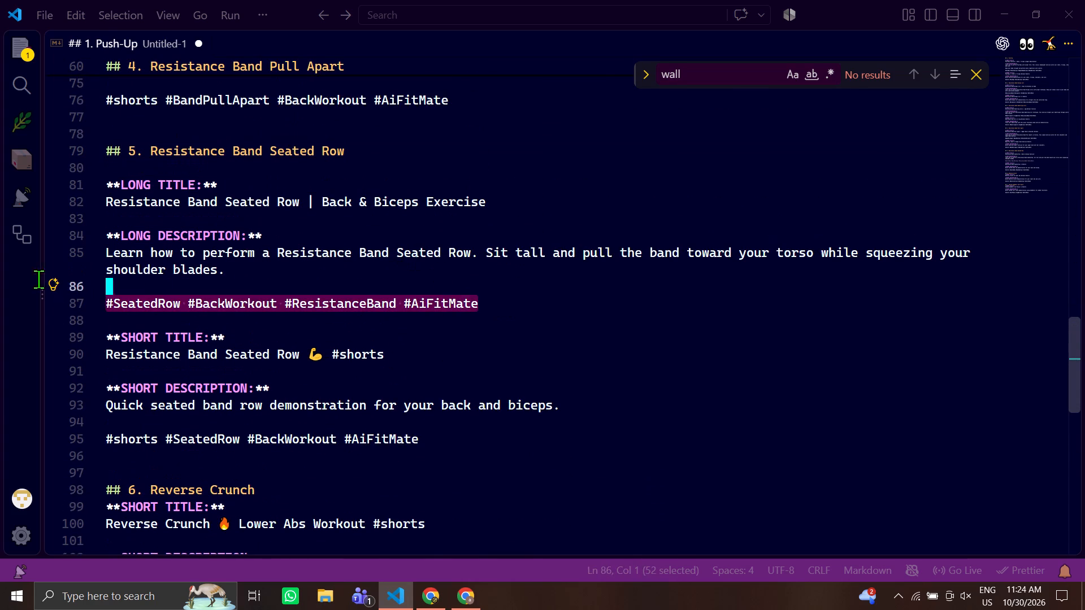
pyautogui.moveTo(38, 279); pyautogui.dragTo(16, 249)
pyautogui.hotkey('ctrl', 'c')
pyautogui.click(388, 201)
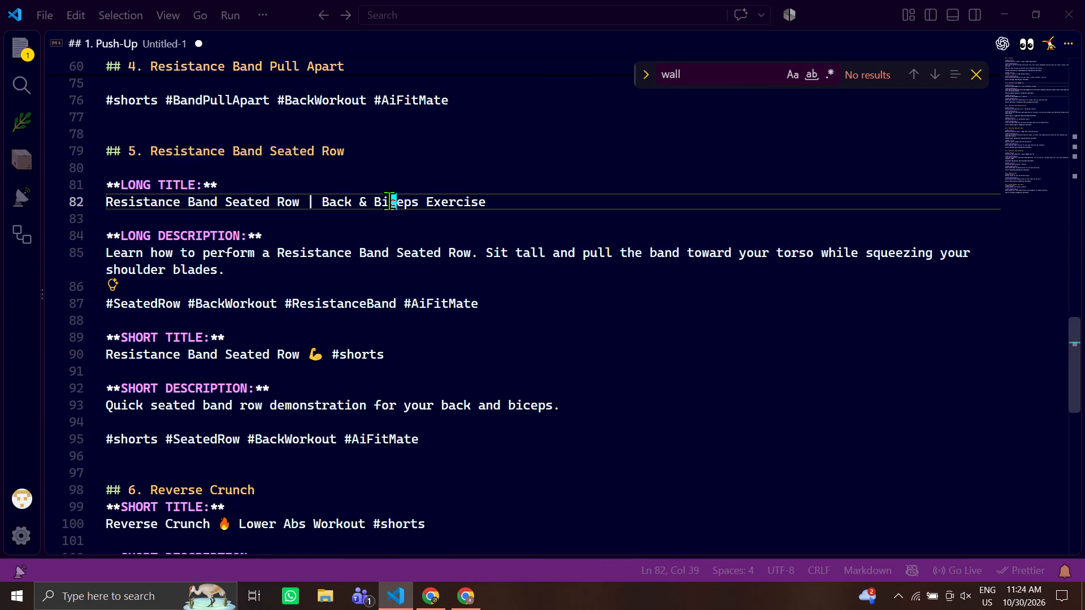
pyautogui.hotkey('ctrl', 'c')
# In YouTube Studio, publish the Resistance Band Seated Row draft with title "Resistance Band Seated Row | Back & Biceps Exercise" and the copied long description.
pyautogui.hotkey('alt', 'Tab')
pyautogui.click(705, 142)
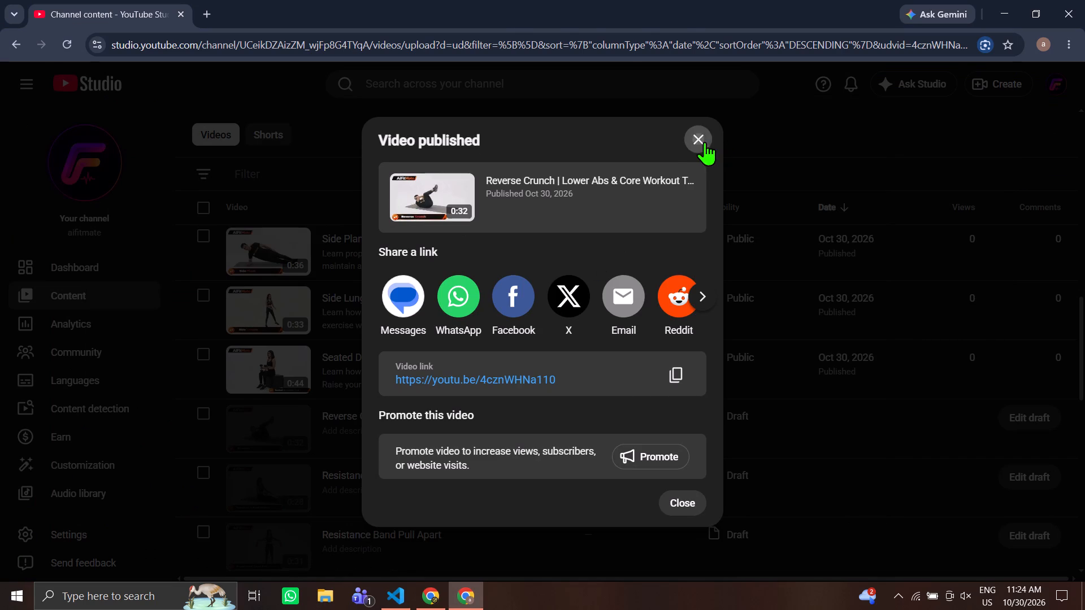
pyautogui.click(323, 498)
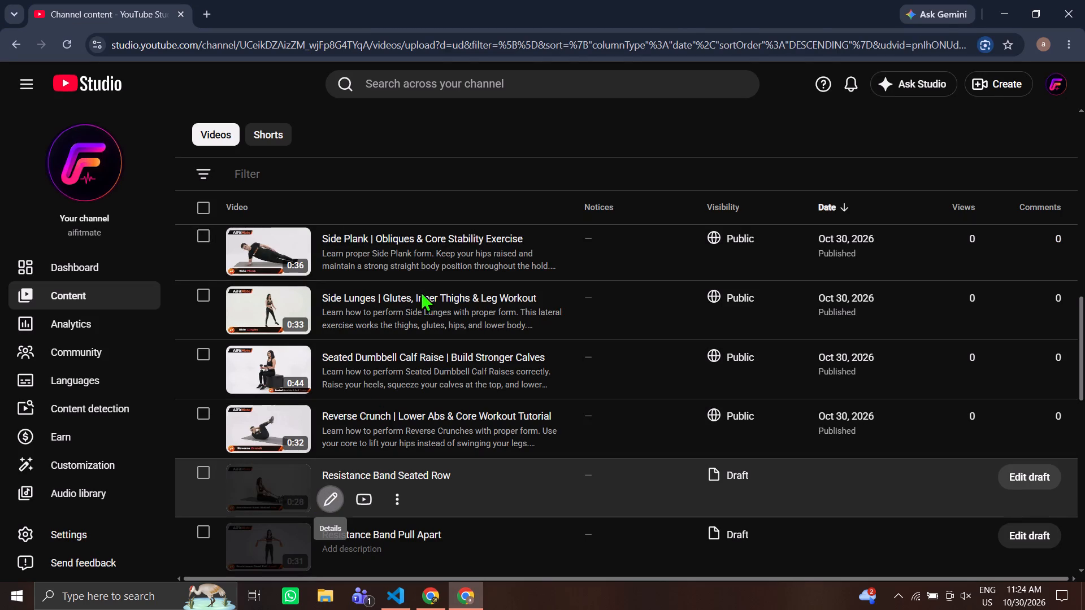
pyautogui.click(442, 271)
pyautogui.hotkey('ctrl', 'a')
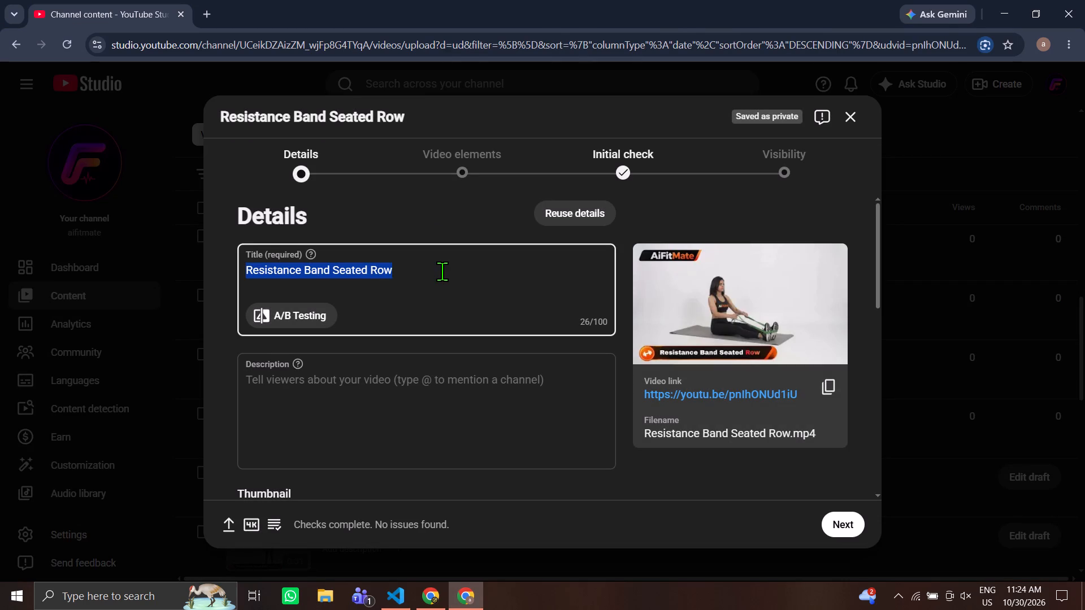
pyautogui.hotkey('ctrl', 'v')
pyautogui.click(361, 416)
pyautogui.press('super+v')
pyautogui.click(349, 201)
pyautogui.hotkey('ctrl', 'v')
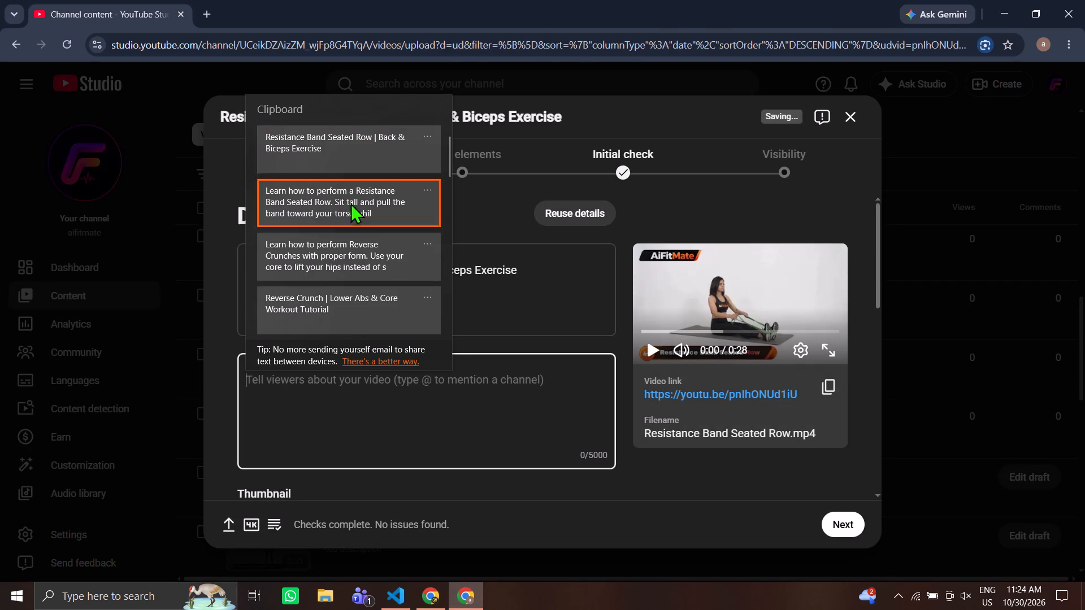
pyautogui.click(845, 529)
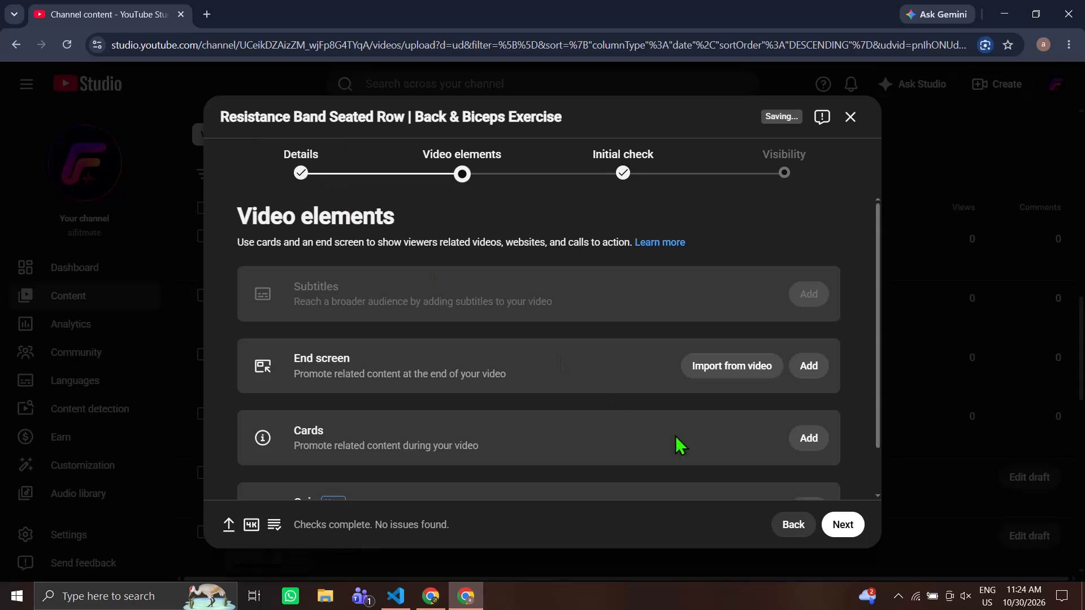
pyautogui.tripleClick(849, 517)
pyautogui.click(849, 518)
# In the Visual Studio Code notes, delete the long title and long description sections from entry 5, Resistance Band Seated Row.
pyautogui.hotkey('alt', 'Tab')
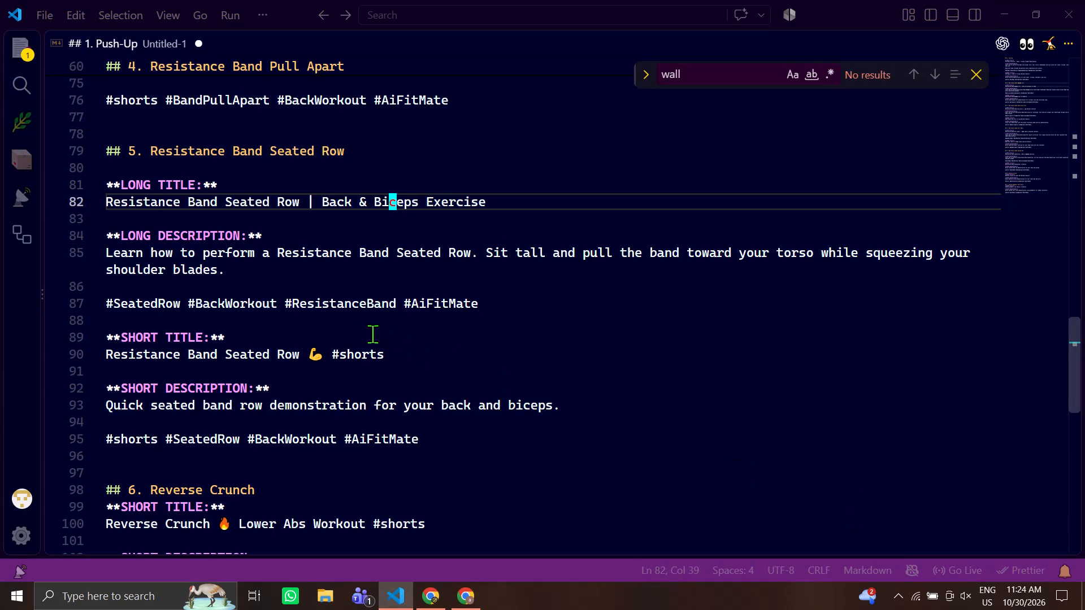
pyautogui.moveTo(498, 297); pyautogui.dragTo(58, 166)
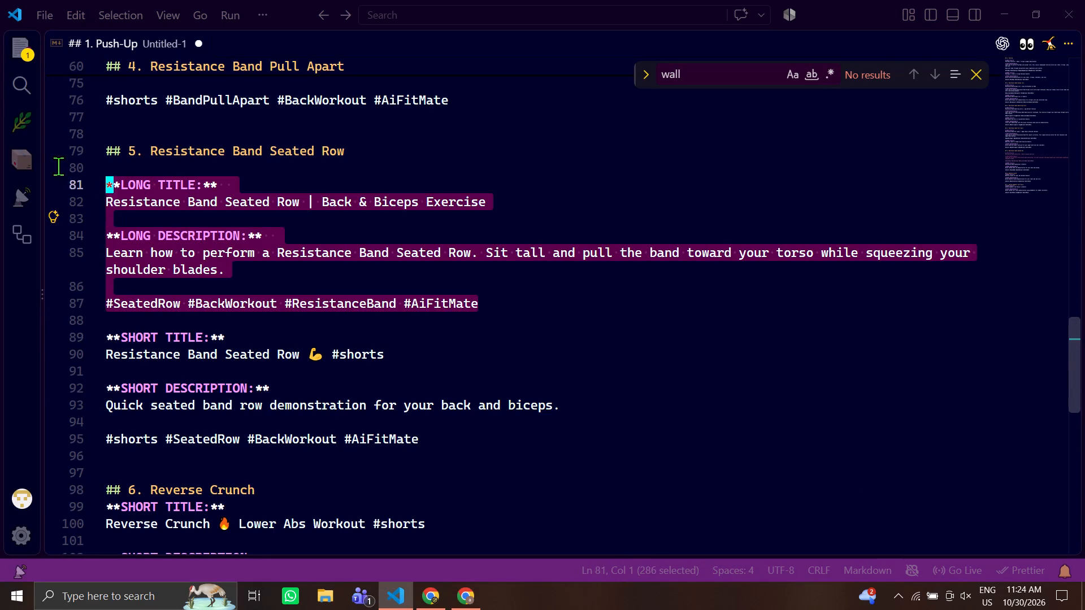
pyautogui.moveTo(58, 166); pyautogui.dragTo(53, 160)
pyautogui.press('Delete')
pyautogui.press('Delete')
pyautogui.press('Delete')
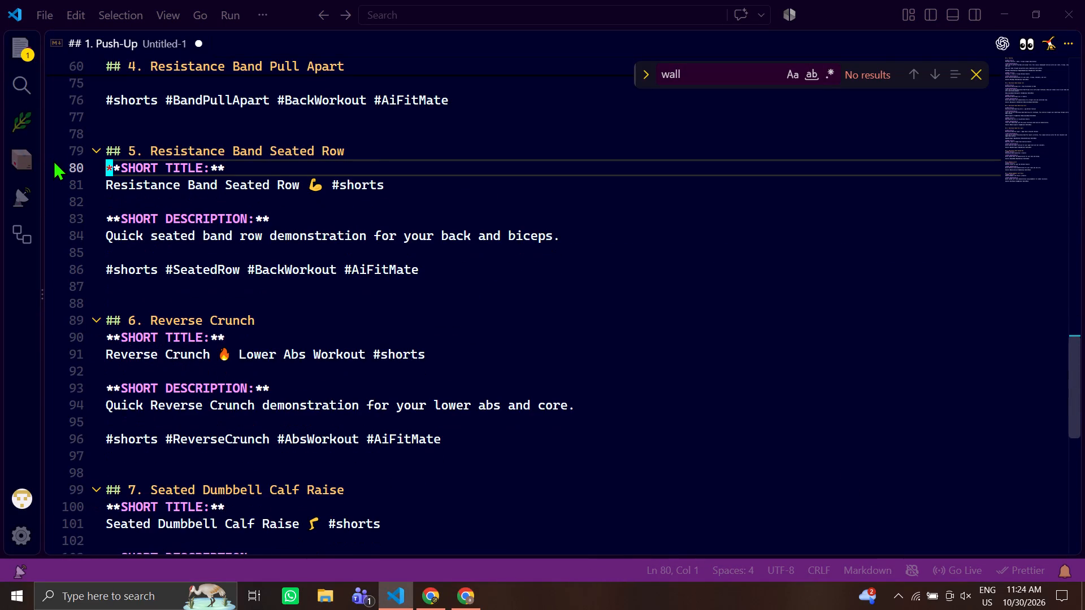
# Copy the long title and the long description with hashtags from entry 4, Resistance Band Pull Apart, in the notes.
pyautogui.press('Up')
pyautogui.press('Up')
pyautogui.press('Up')
pyautogui.press('Up')
pyautogui.press('Up')
pyautogui.press('Up')
pyautogui.press('Up')
pyautogui.press('Up')
pyautogui.press('Up')
pyautogui.press('Up')
pyautogui.press('Up')
pyautogui.press('Up')
pyautogui.press('Up')
pyautogui.press('Up')
pyautogui.press('Up')
pyautogui.press('Up')
pyautogui.press('Up')
pyautogui.press('Up')
pyautogui.press('Up')
pyautogui.press('Up')
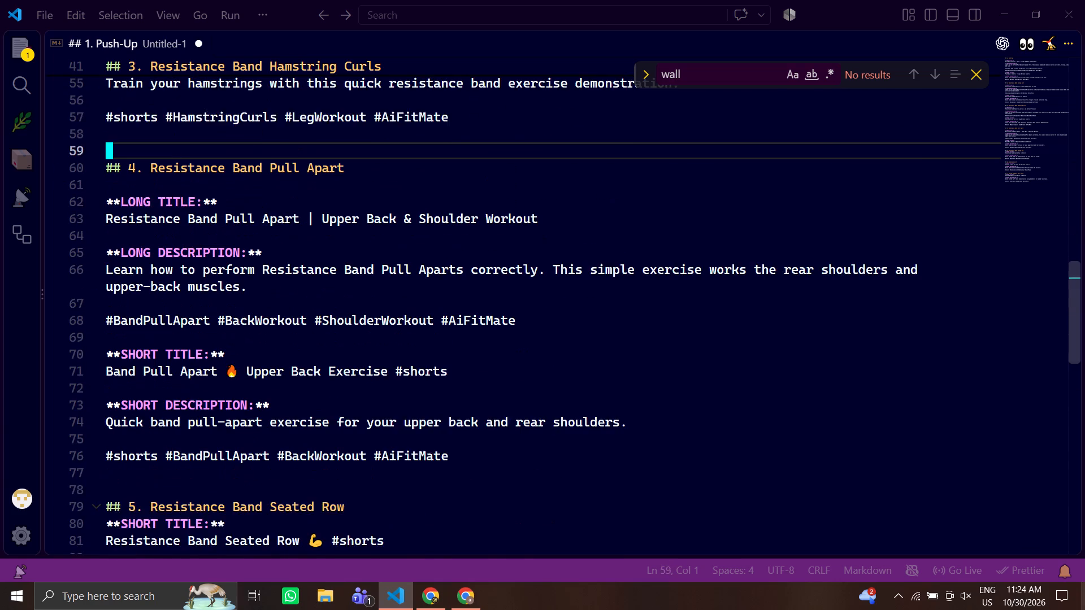
pyautogui.press('Up')
pyautogui.press('Up')
pyautogui.press('Up')
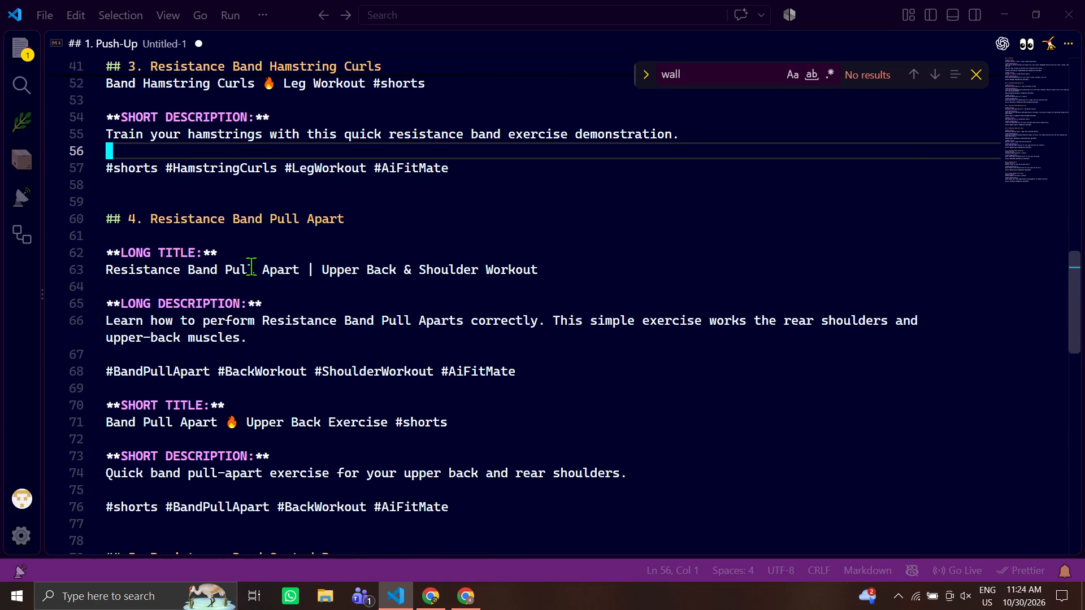
pyautogui.click(243, 269)
pyautogui.hotkey('ctrl', 'c')
pyautogui.moveTo(554, 370); pyautogui.dragTo(92, 320)
pyautogui.hotkey('ctrl', 'c')
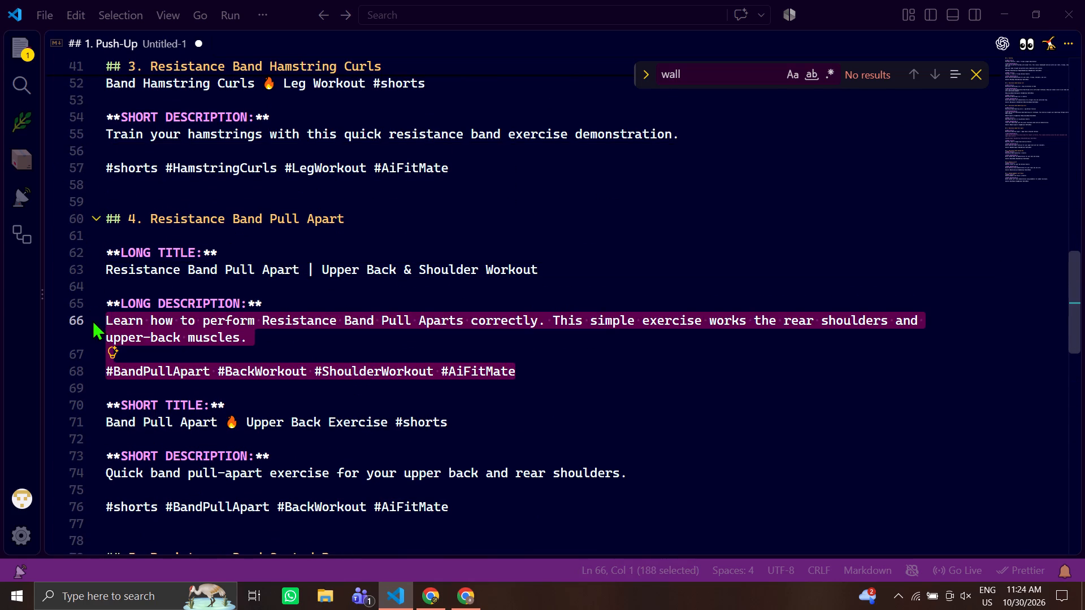
# In YouTube Studio, publish the Pull Apart draft with the copied description and title "Resistance Band Pull Apart | Upper Back & Shoulder Workout".
pyautogui.hotkey('alt', 'Tab')
pyautogui.click(707, 146)
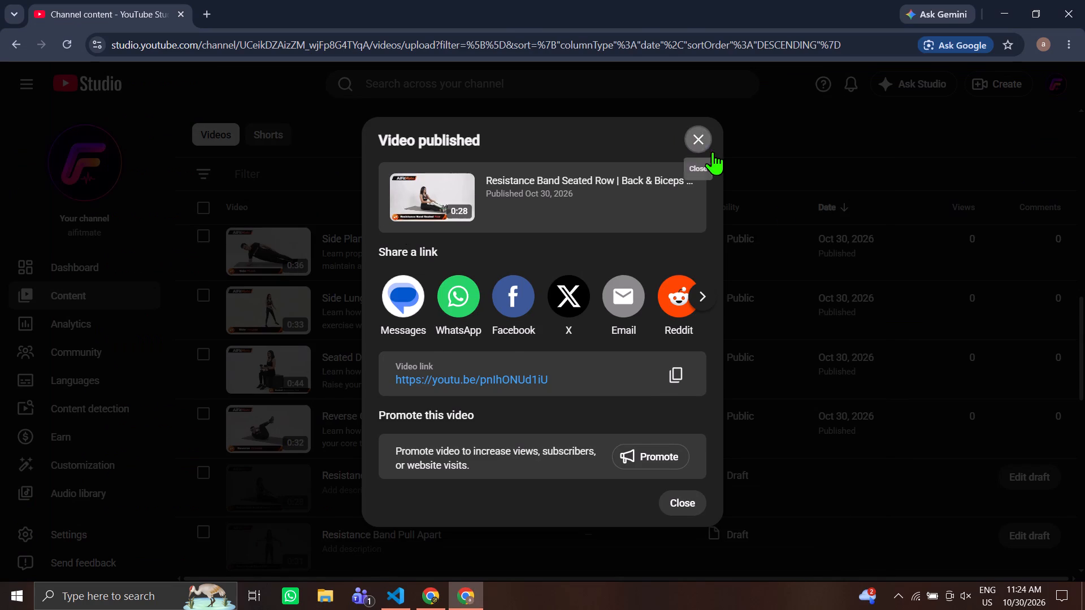
pyautogui.moveTo(1084, 343); pyautogui.dragTo(1084, 390)
pyautogui.hotkey('alt', 'Tab')
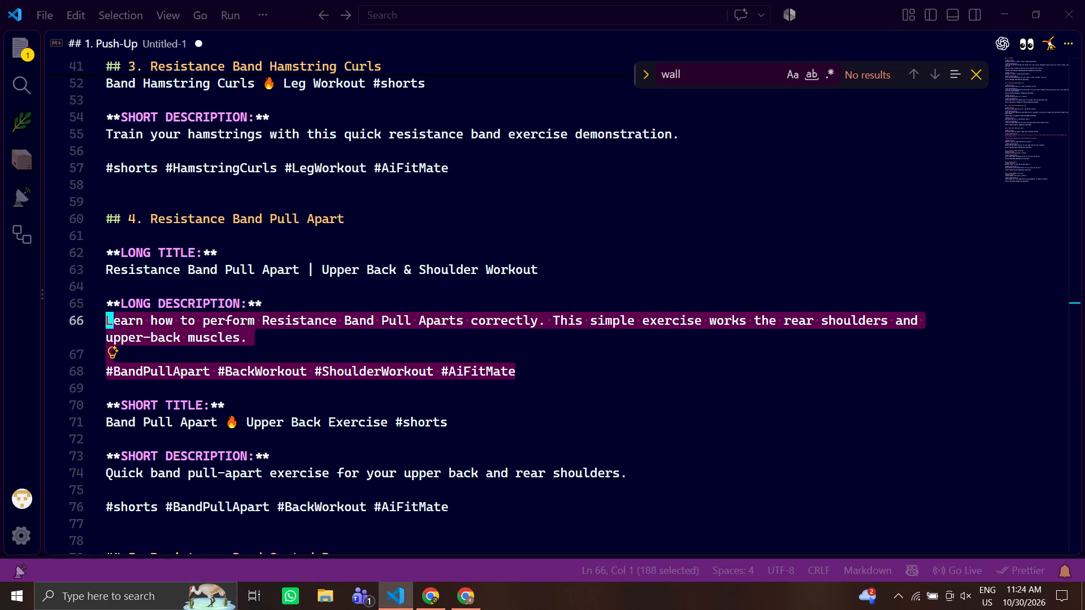
pyautogui.hotkey('alt', 'Tab')
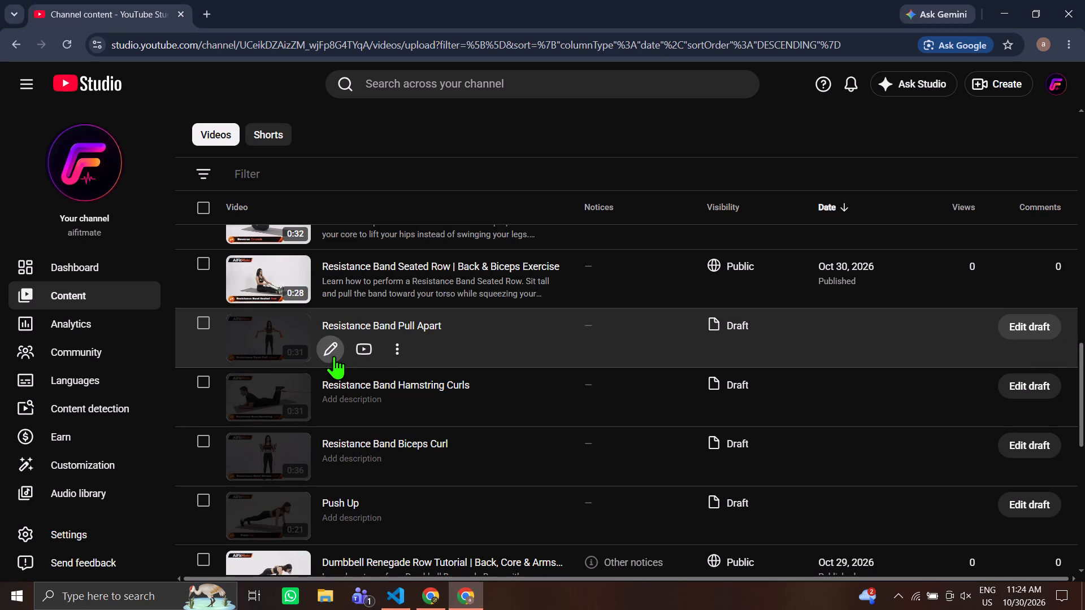
pyautogui.click(329, 356)
pyautogui.hotkey('alt', 'Tab')
pyautogui.hotkey('alt', 'Tab')
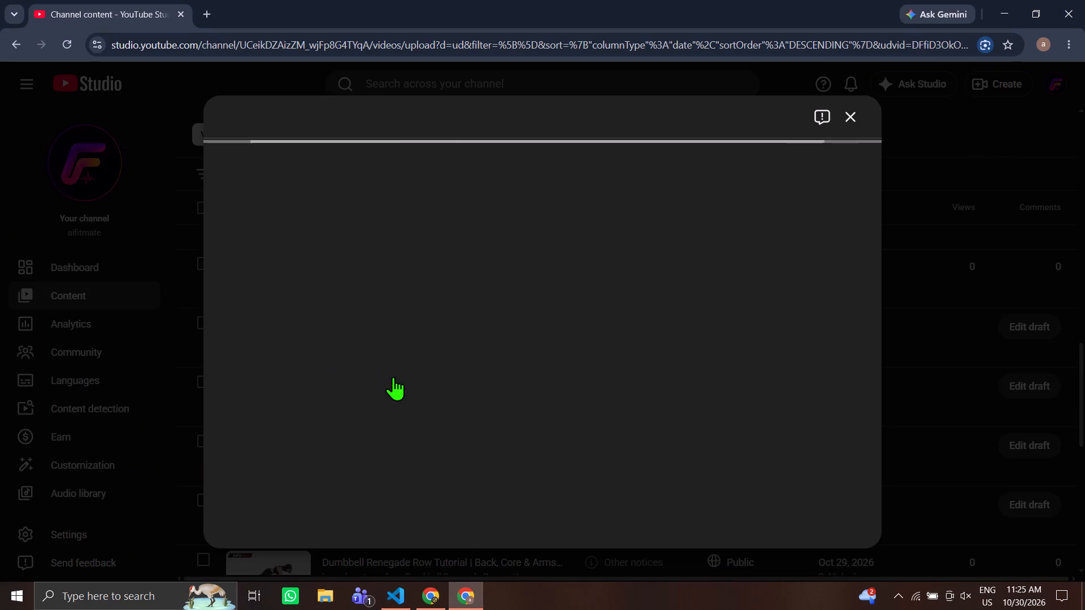
pyautogui.click(419, 409)
pyautogui.hotkey('ctrl', 'v')
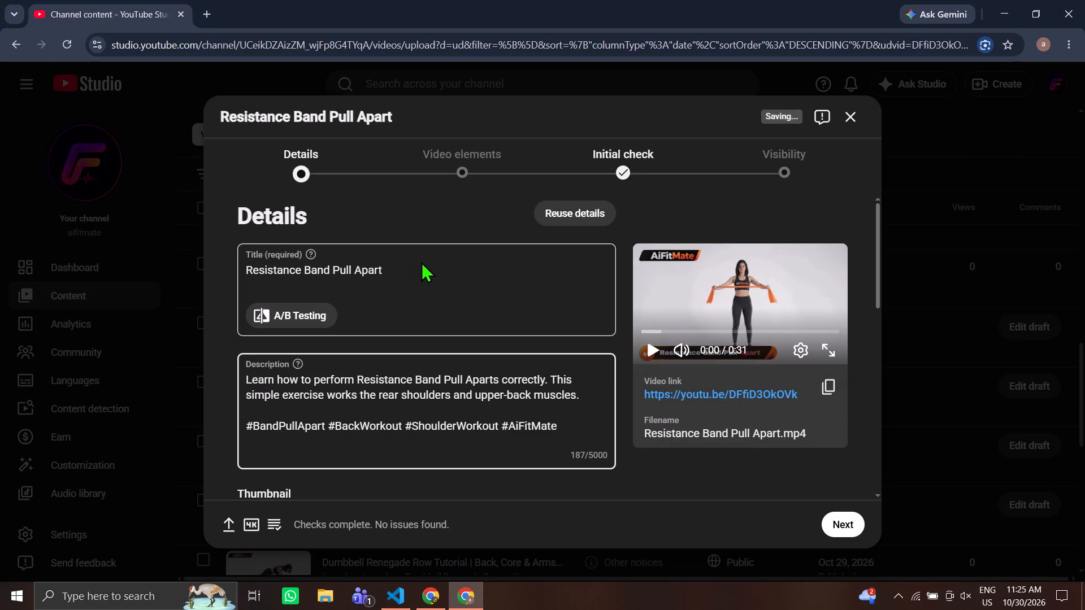
pyautogui.click(422, 262)
pyautogui.hotkey('ctrl', 'a')
pyautogui.click(423, 262)
pyautogui.hotkey('ctrl', 'a')
pyautogui.click(423, 262)
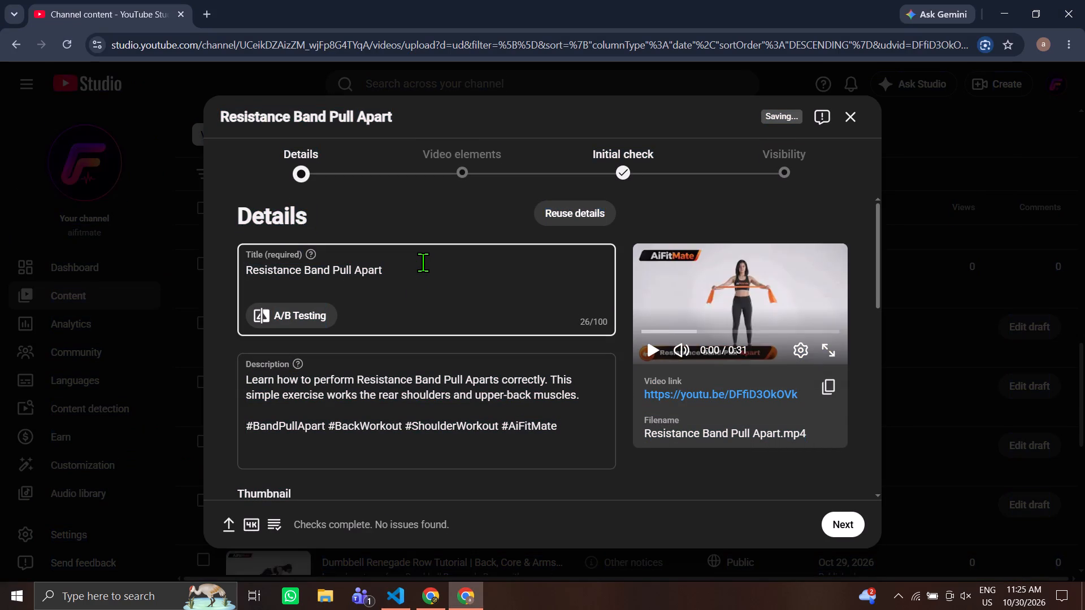
pyautogui.hotkey('ctrl', 'a')
pyautogui.tripleClick(405, 271)
pyautogui.press('super+v')
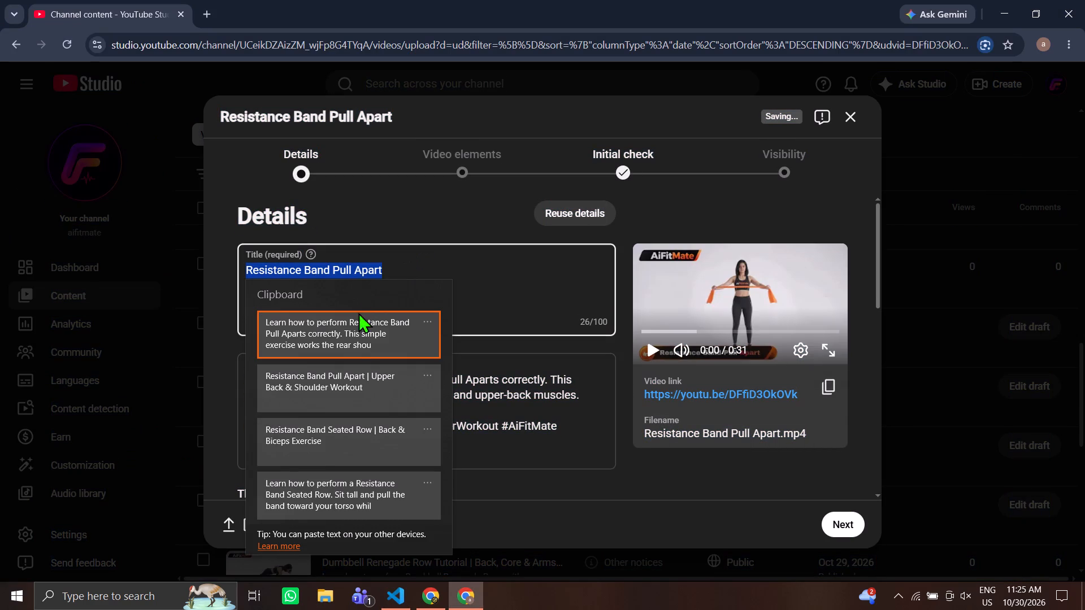
pyautogui.click(360, 372)
pyautogui.hotkey('ctrl', 'v')
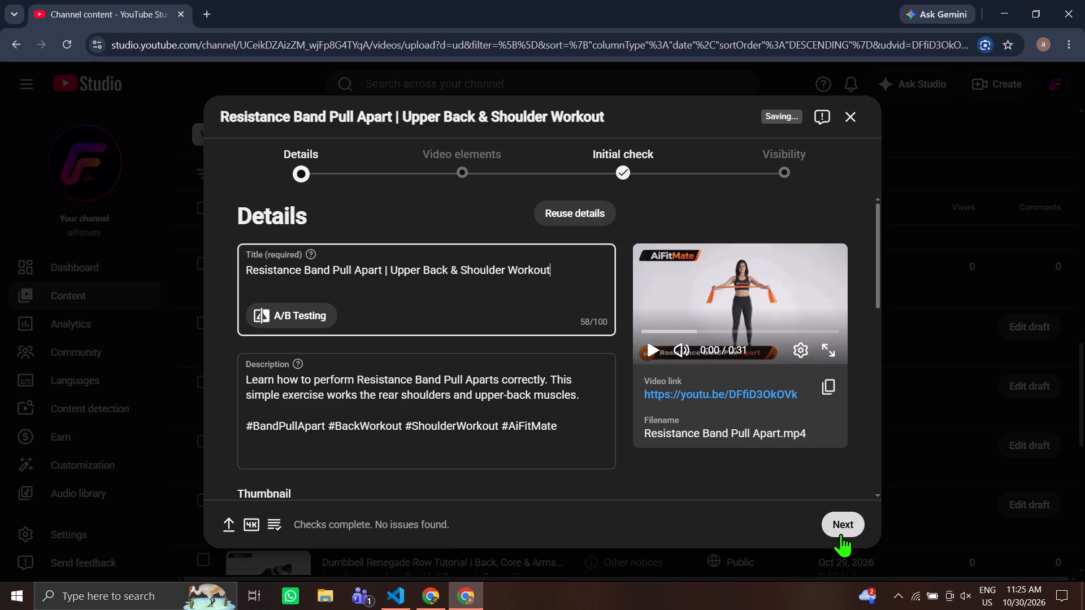
pyautogui.tripleClick(841, 534)
pyautogui.doubleClick(841, 534)
# In the Visual Studio Code notes, delete the long title and long description sections from entry 4, Resistance Band Pull Apart.
pyautogui.hotkey('alt', 'Tab')
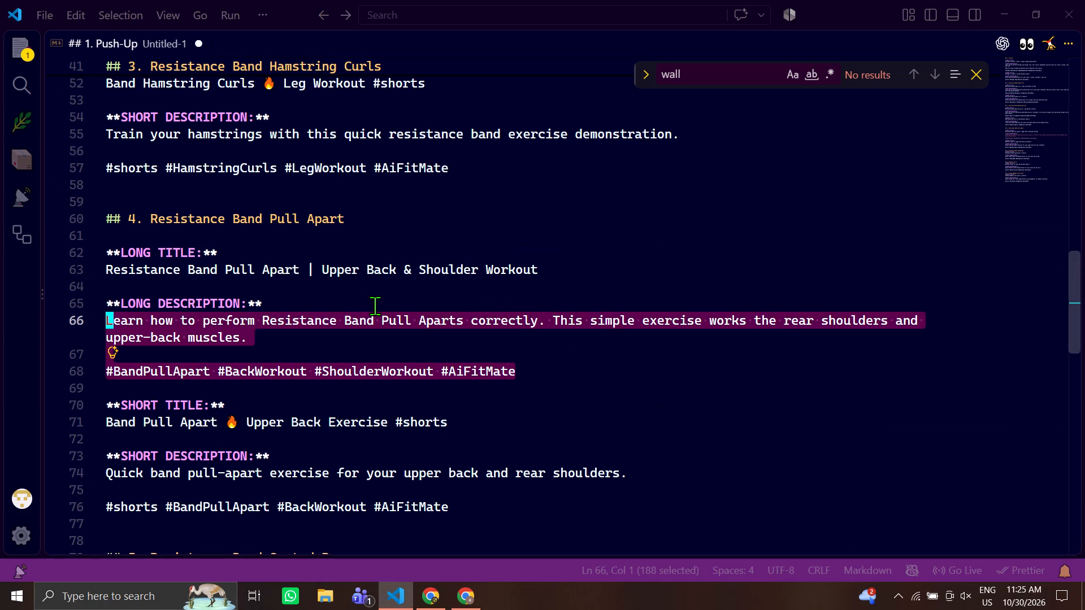
pyautogui.keyDown('shift'); pyautogui.click(161, 227); pyautogui.keyUp('shift')
pyautogui.press('Delete')
pyautogui.press('Delete')
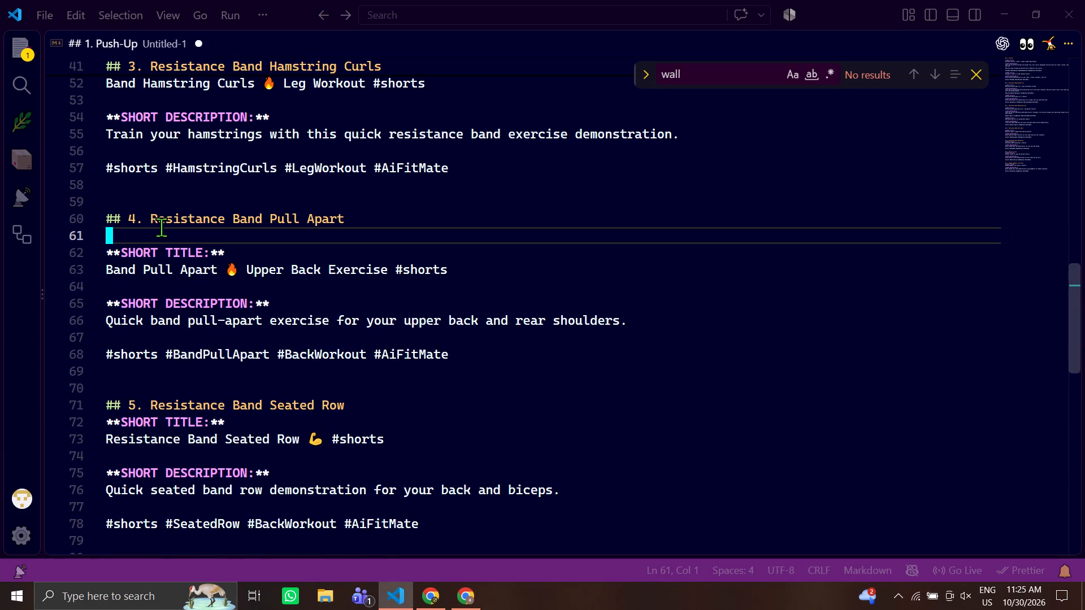
pyautogui.press('Delete')
# Copy the long description with hashtags and the long title from entry 3, Resistance Band Hamstring Curls, in the notes.
pyautogui.press('Up')
pyautogui.press('Up')
pyautogui.press('Up')
pyautogui.press('Up')
pyautogui.press('Up')
pyautogui.press('Up')
pyautogui.press('Up')
pyautogui.press('Up')
pyautogui.press('Up')
pyautogui.press('Up')
pyautogui.press('Up')
pyautogui.press('Up')
pyautogui.press('Up')
pyautogui.press('Up')
pyautogui.press('Up')
pyautogui.press('Up')
pyautogui.press('Up')
pyautogui.press('Up')
pyautogui.press('Up')
pyautogui.press('Up')
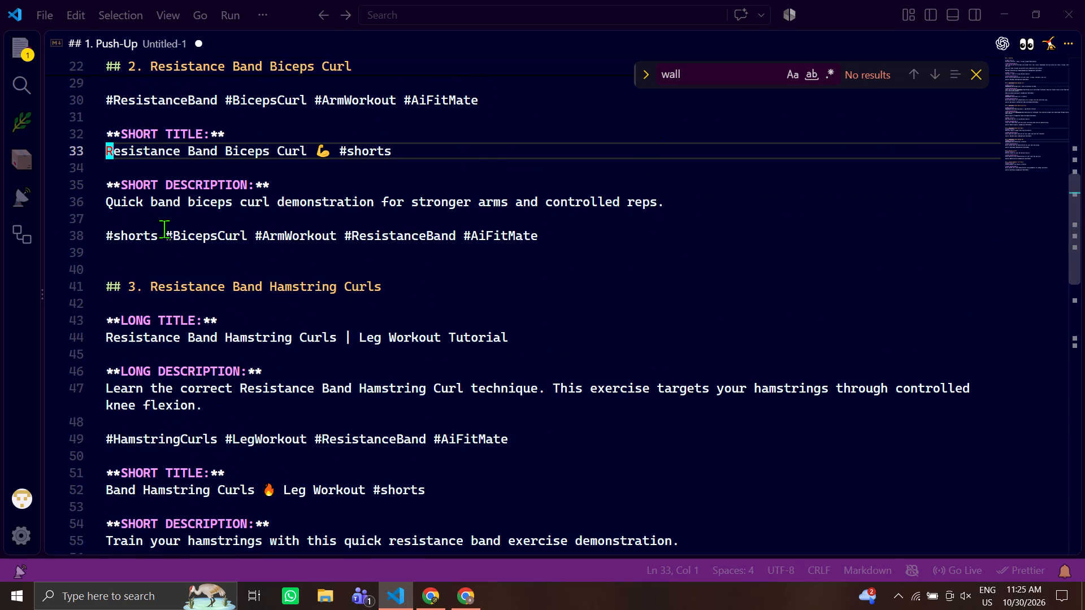
pyautogui.moveTo(544, 440); pyautogui.dragTo(536, 439)
pyautogui.moveTo(536, 439); pyautogui.dragTo(11, 380)
pyautogui.hotkey('ctrl', 'c')
pyautogui.click(325, 337)
pyautogui.hotkey('ctrl', 'c')
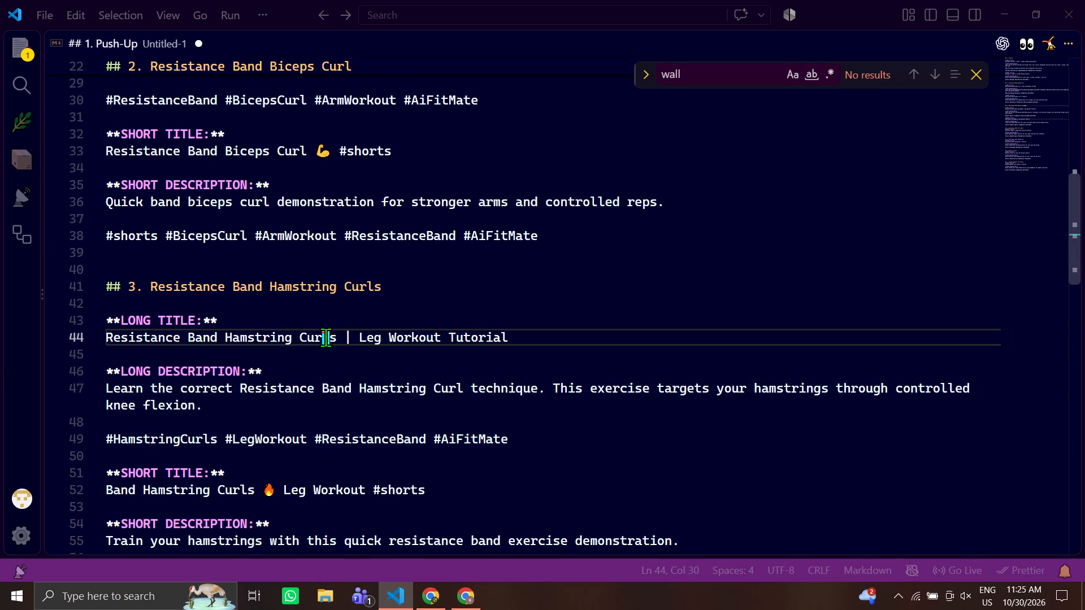
# In YouTube Studio, publish the Hamstring Curls draft with title "Resistance Band Hamstring Curls | Leg Workout Tutorial" and the copied description.
pyautogui.hotkey('alt', 'Tab')
pyautogui.click(694, 506)
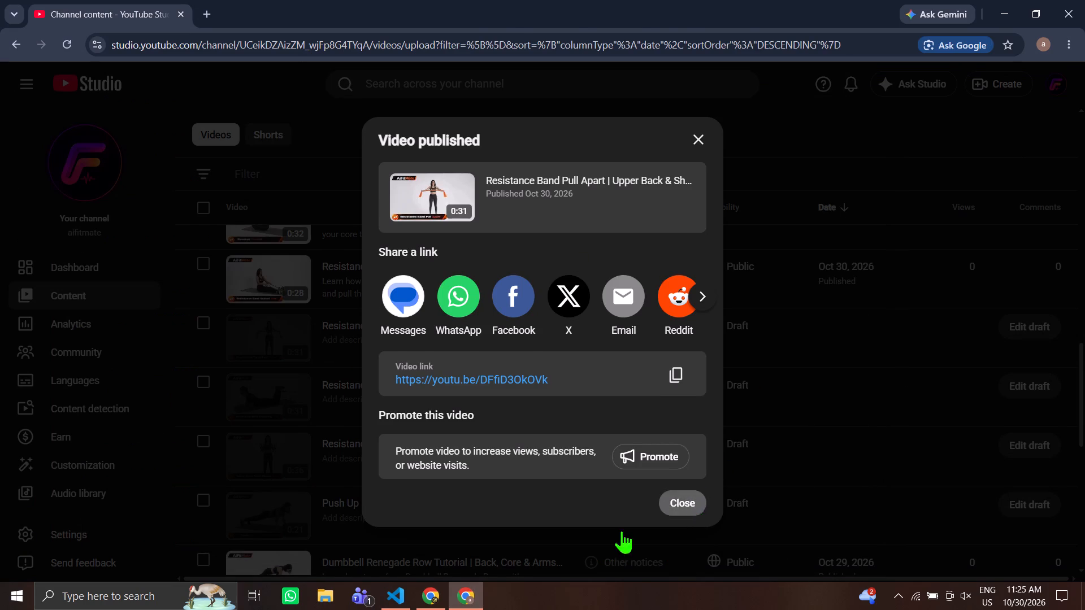
pyautogui.click(315, 413)
pyautogui.click(322, 409)
pyautogui.hotkey('alt', 'Tab')
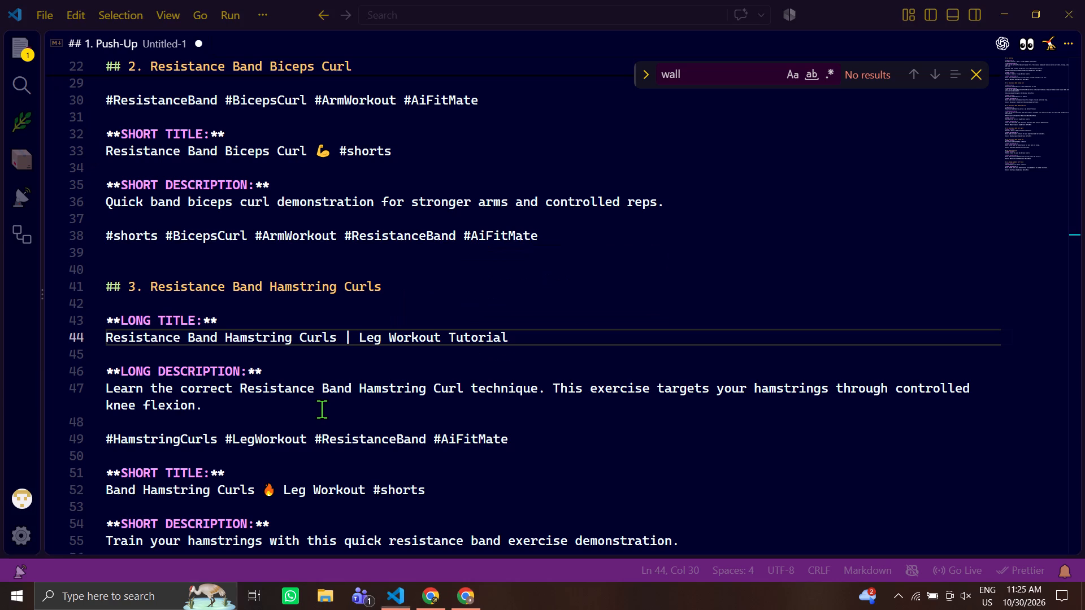
pyautogui.hotkey('alt', 'Tab')
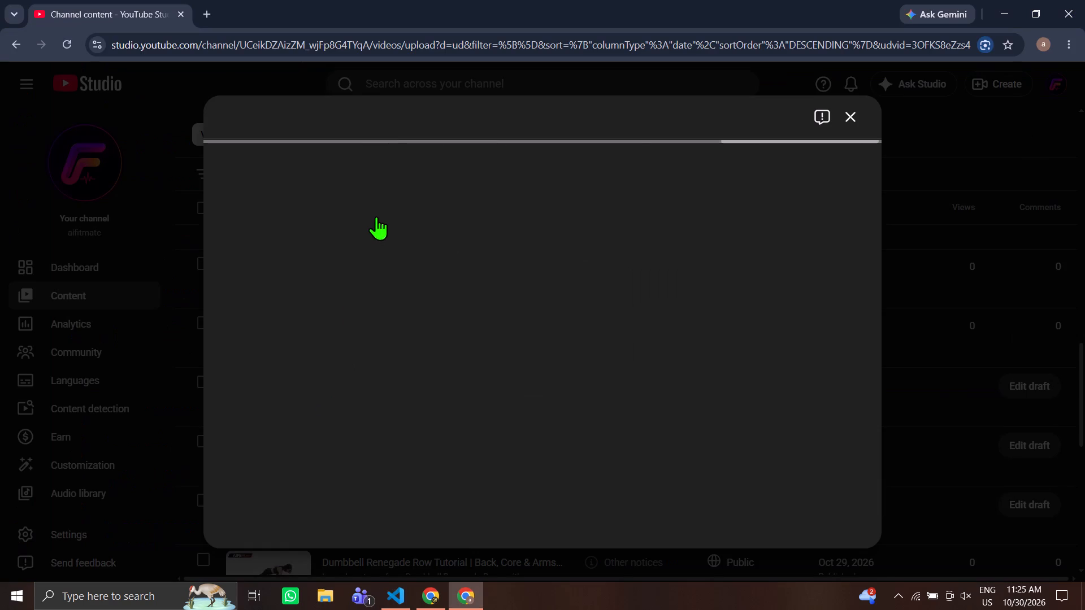
pyautogui.click(423, 268)
pyautogui.hotkey('ctrl', 'a')
pyautogui.hotkey('ctrl', 'v')
pyautogui.click(431, 400)
pyautogui.press('super+v')
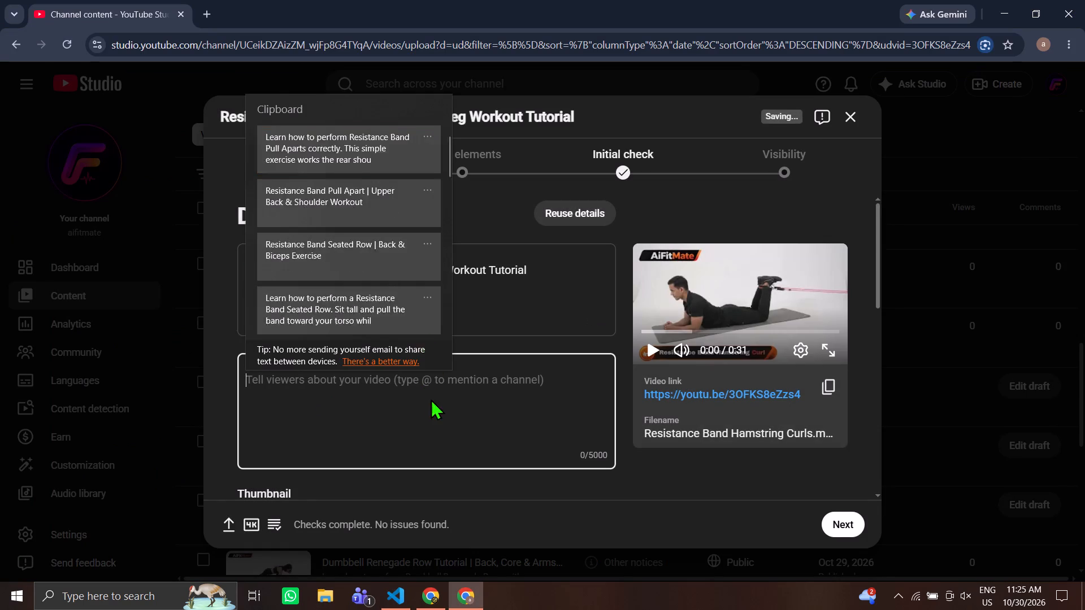
pyautogui.click(305, 204)
pyautogui.hotkey('ctrl', 'v')
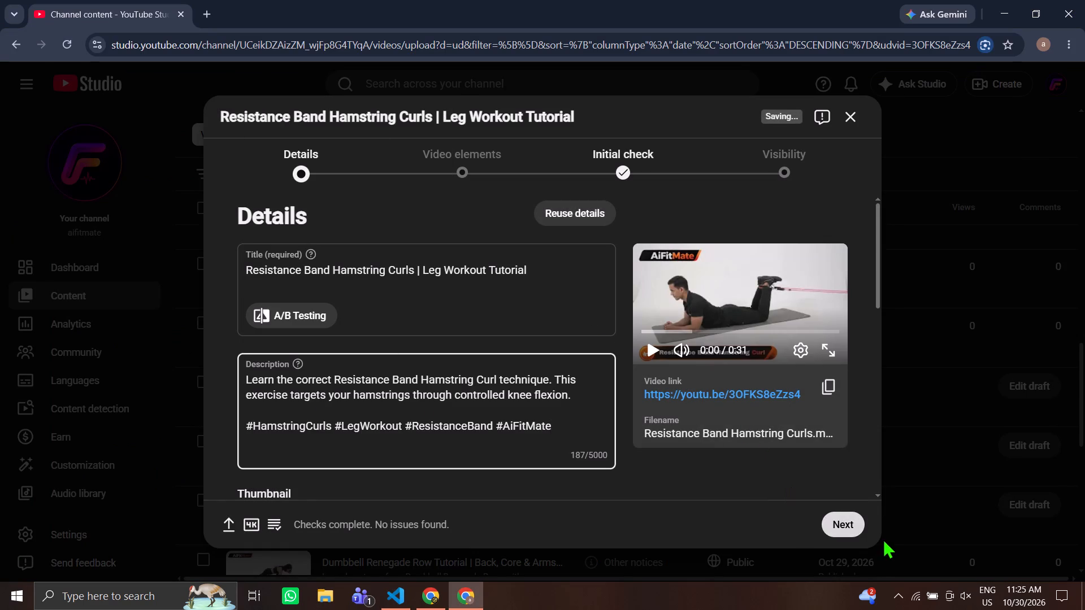
pyautogui.tripleClick(847, 525)
pyautogui.click(847, 525)
# In the Visual Studio Code notes, delete the long title and long description sections from entry 3, Resistance Band Hamstring Curls.
pyautogui.hotkey('alt', 'Tab')
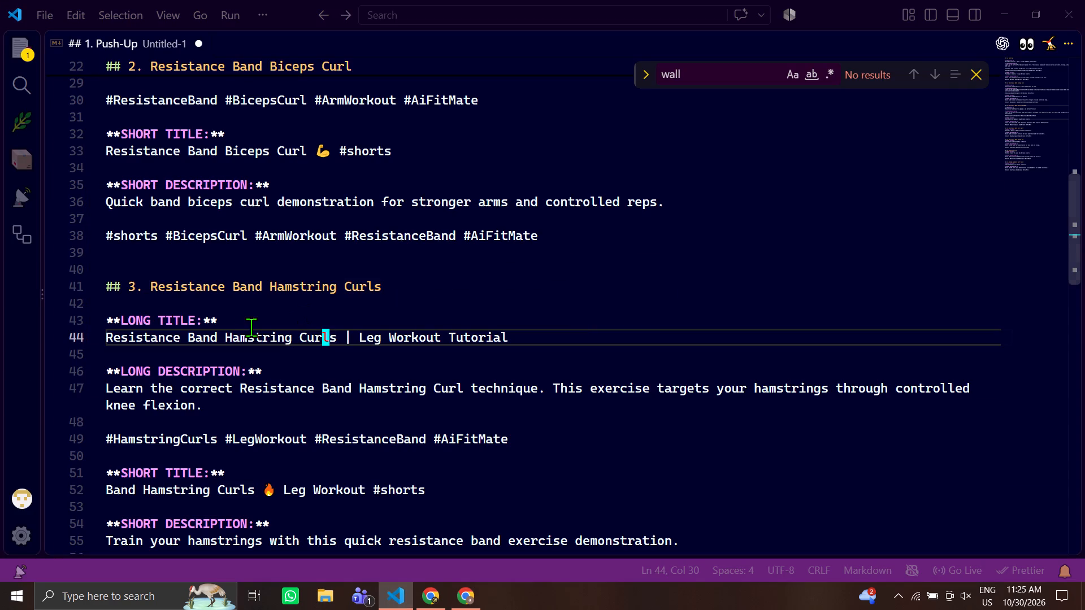
pyautogui.moveTo(525, 446); pyautogui.dragTo(51, 310)
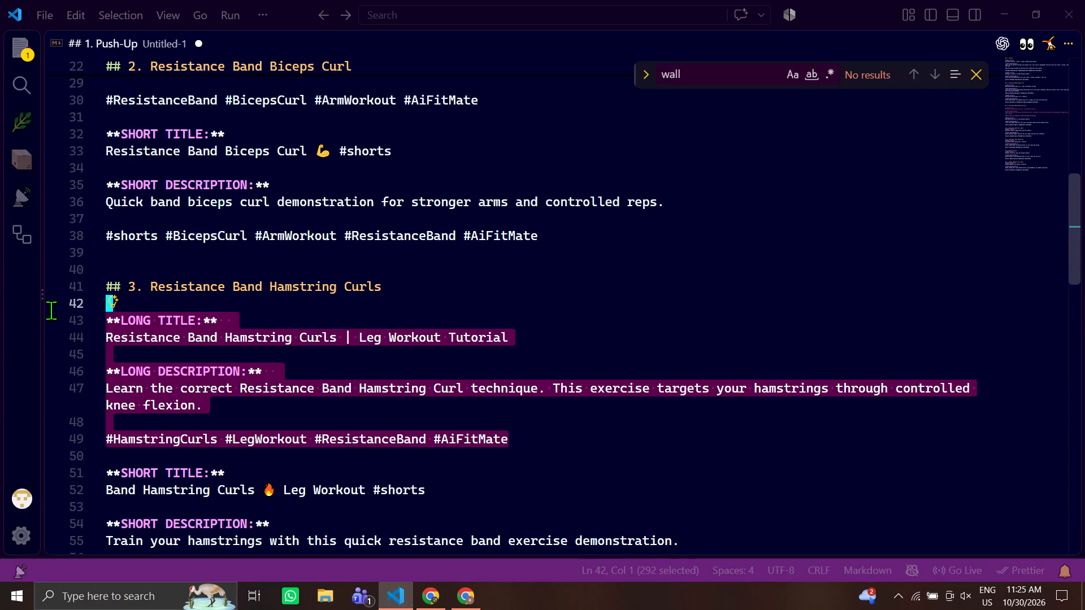
pyautogui.hotkey('ctrl', 'x')
pyautogui.click(136, 300)
pyautogui.hotkey('ctrl', 'x')
pyautogui.hotkey('ctrl', 'x')
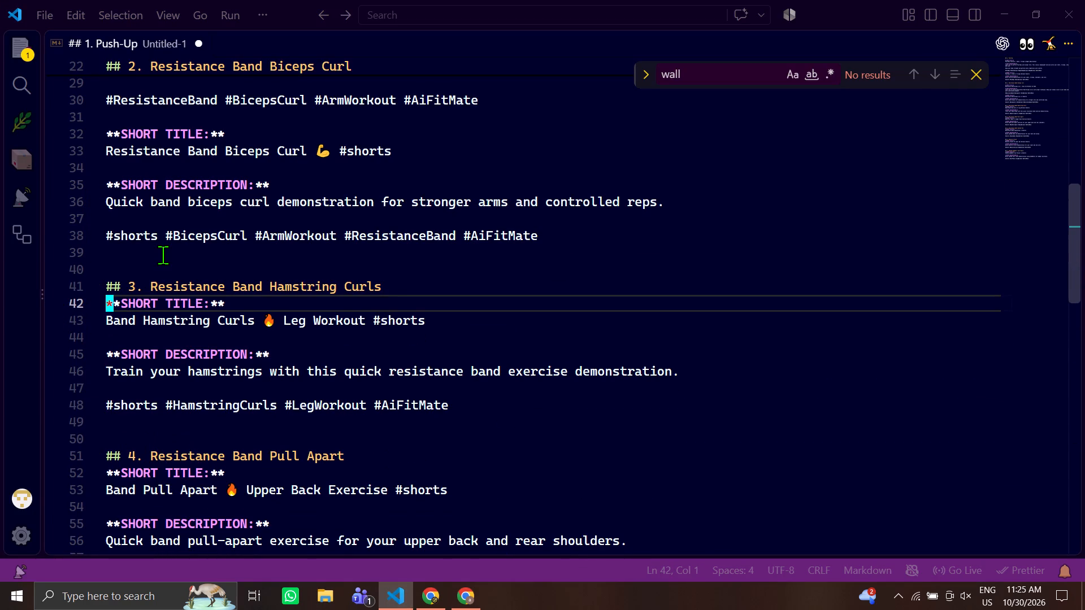
# Copy the long title and the long description with hashtags from entry 2, Resistance Band Biceps Curl, in the notes.
pyautogui.press('Up')
pyautogui.press('Up')
pyautogui.press('Up')
pyautogui.press('Up')
pyautogui.press('Up')
pyautogui.press('Up')
pyautogui.press('Up')
pyautogui.press('Up')
pyautogui.press('Up')
pyautogui.press('Up')
pyautogui.press('Up')
pyautogui.press('Up')
pyautogui.press('Up')
pyautogui.press('Up')
pyautogui.press('Up')
pyautogui.press('Up')
pyautogui.press('Up')
pyautogui.press('Up')
pyautogui.press('Up')
pyautogui.press('Up')
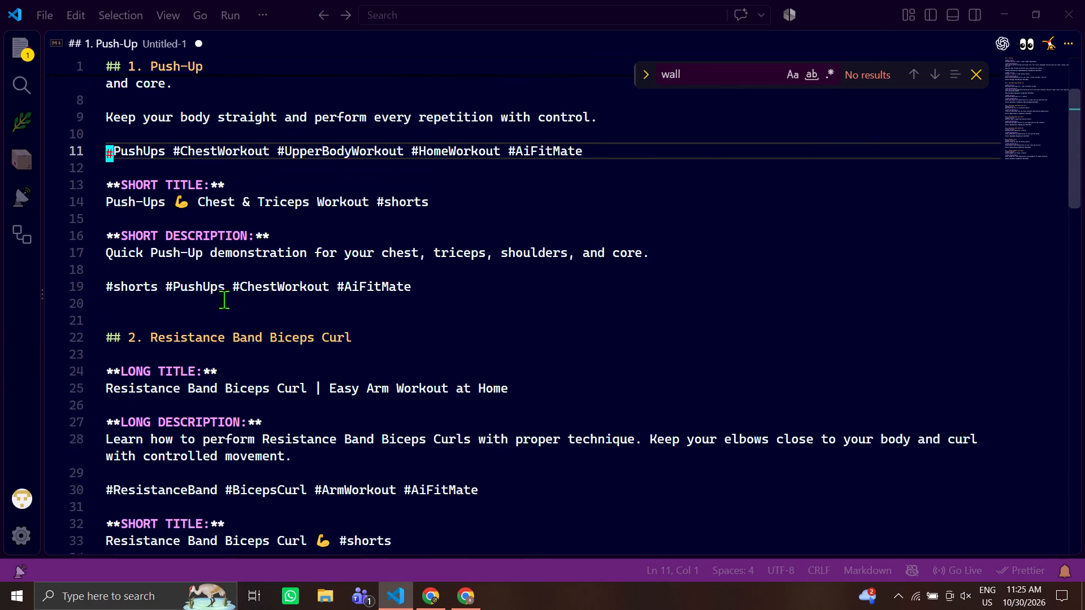
pyautogui.click(453, 392)
pyautogui.hotkey('ctrl', 'c')
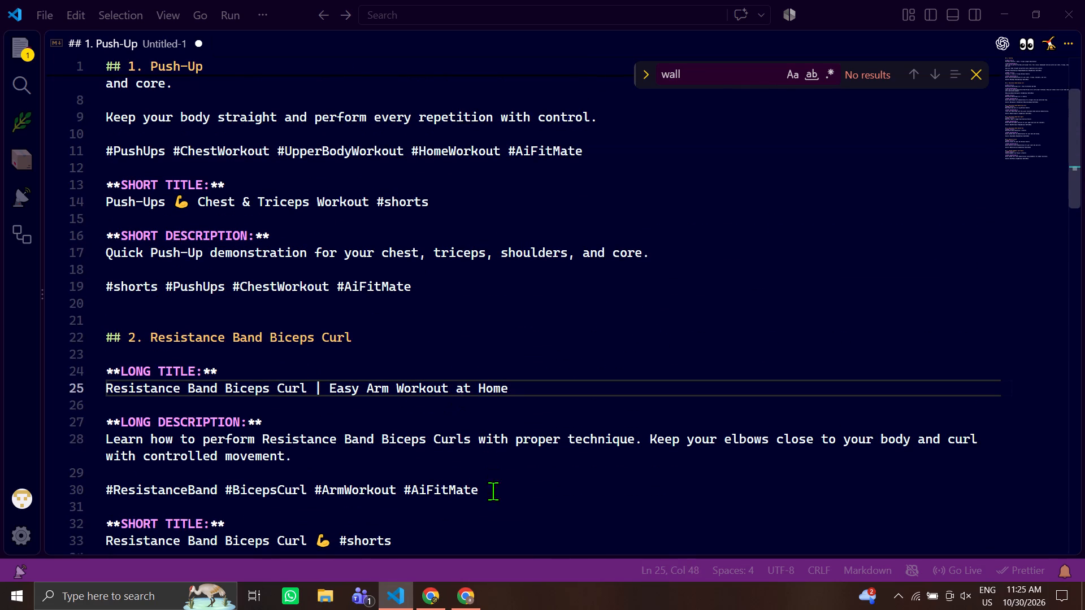
pyautogui.moveTo(491, 495); pyautogui.dragTo(21, 438)
pyautogui.hotkey('ctrl', 'c')
# In YouTube Studio, publish the Biceps Curl draft with the copied description and title "Resistance Band Biceps Curl | Easy Arm Workout at Home".
pyautogui.hotkey('alt', 'Tab')
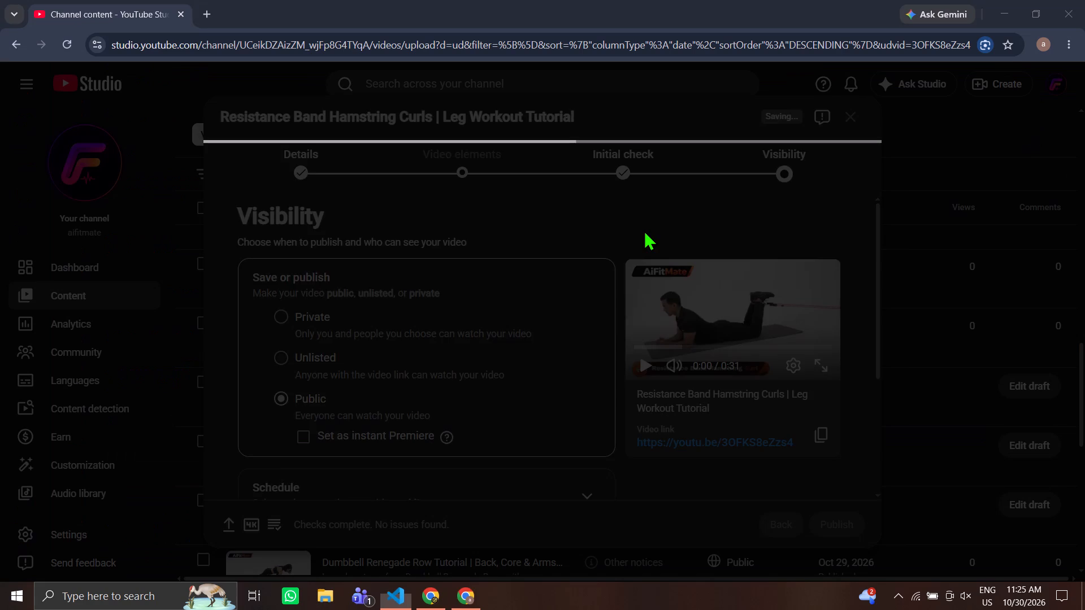
pyautogui.click(687, 513)
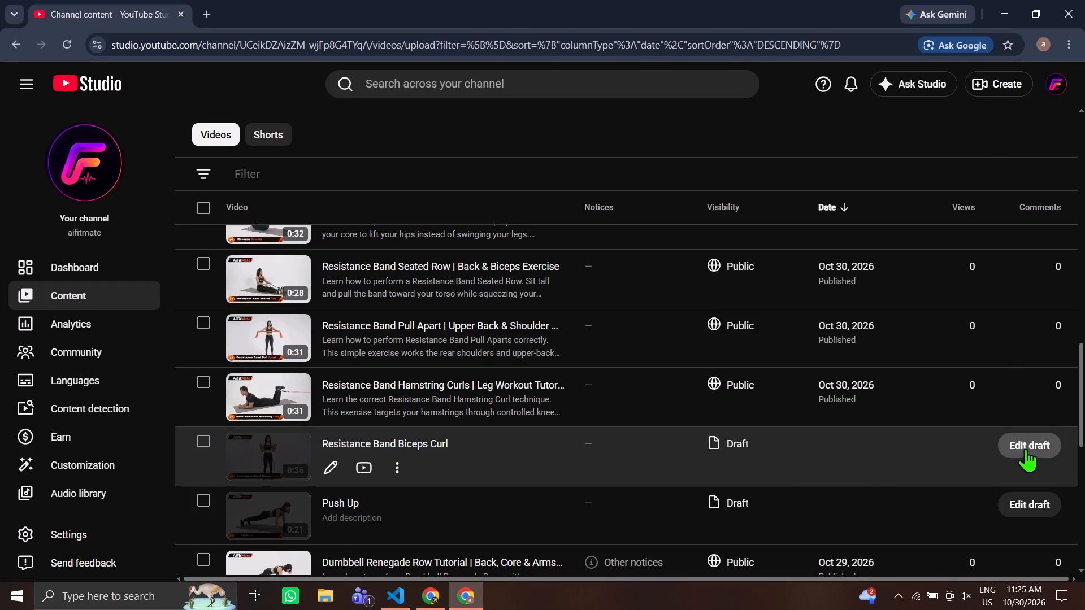
pyautogui.click(1027, 450)
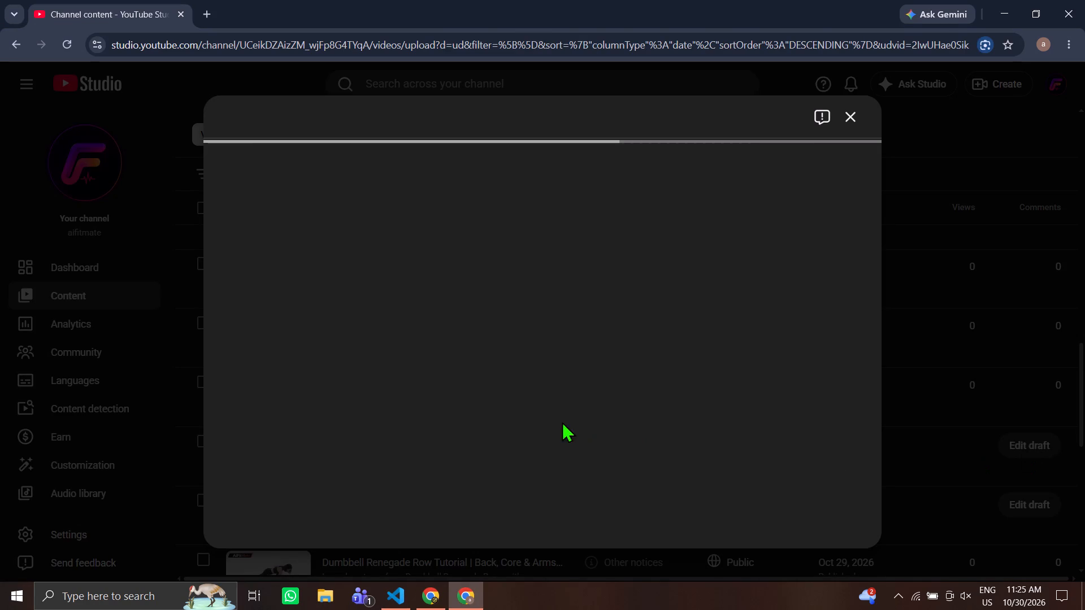
pyautogui.click(449, 397)
pyautogui.hotkey('ctrl', 'v')
pyautogui.hotkey('shift', 'Tab')
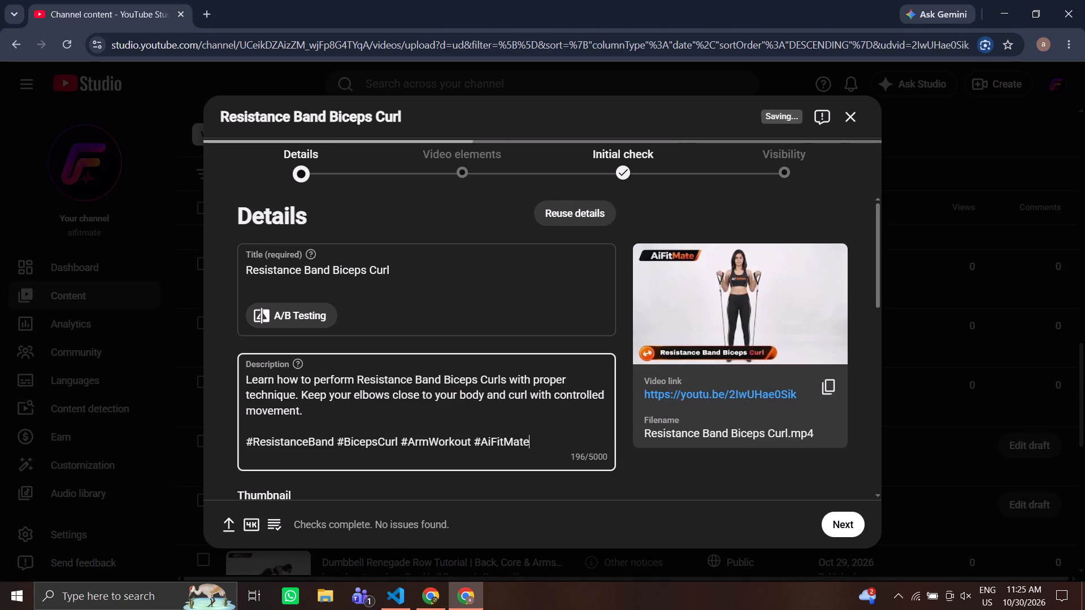
pyautogui.click(449, 268)
pyautogui.hotkey('ctrl', 'a')
pyautogui.press('super+v')
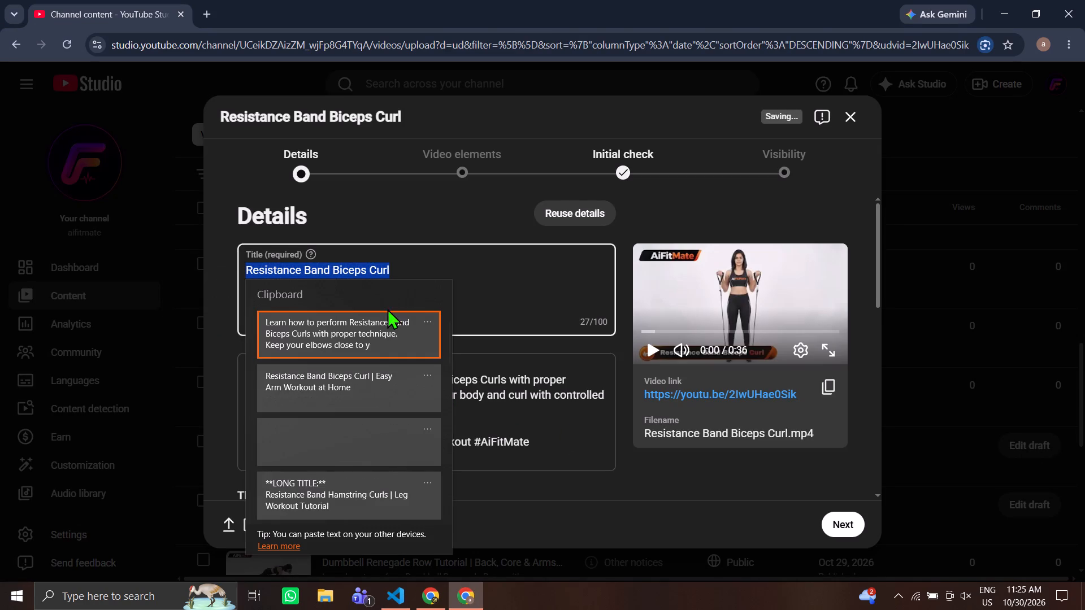
pyautogui.click(333, 376)
pyautogui.hotkey('ctrl', 'v')
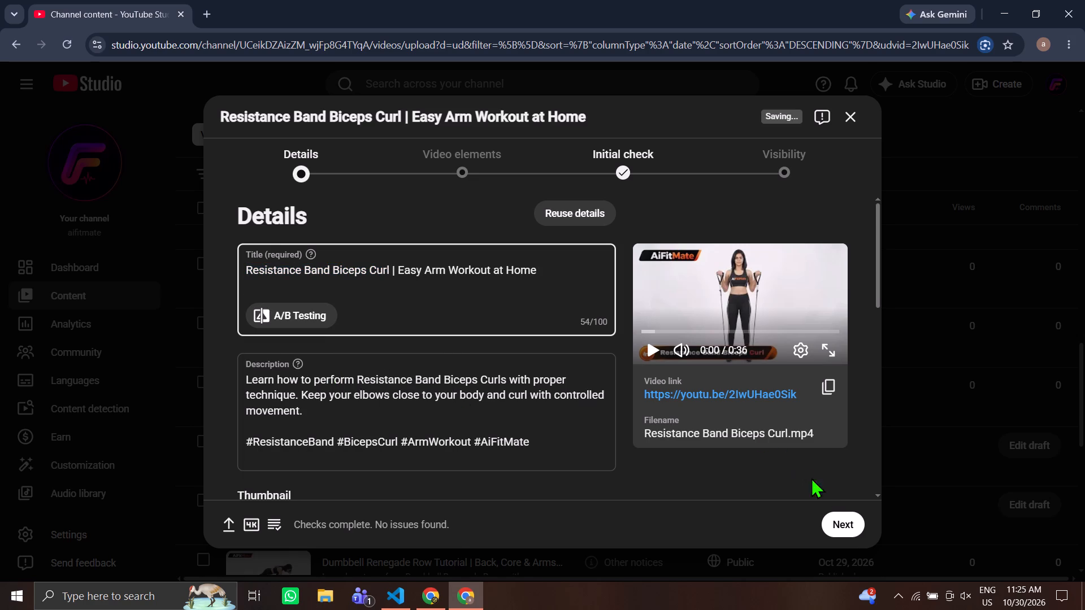
pyautogui.tripleClick(848, 522)
pyautogui.click(848, 522)
# In the Visual Studio Code notes, delete the long title and long description sections from entry 2, Resistance Band Biceps Curl.
pyautogui.hotkey('alt', 'Tab')
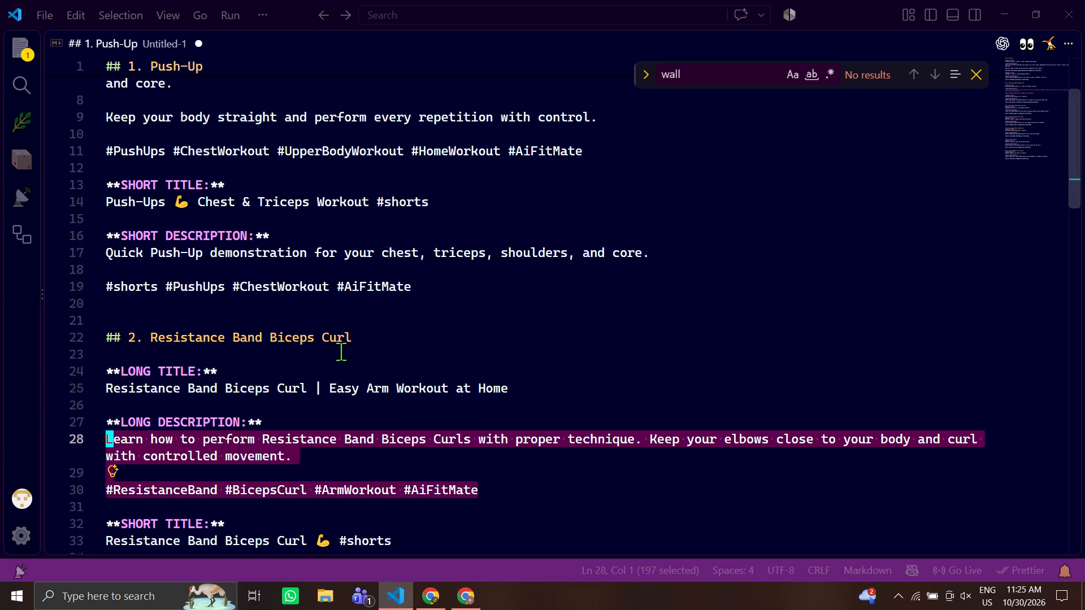
pyautogui.keyDown('shift'); pyautogui.click(150, 352); pyautogui.keyUp('shift')
pyautogui.hotkey('ctrl', 'x')
pyautogui.hotkey('ctrl', 'x')
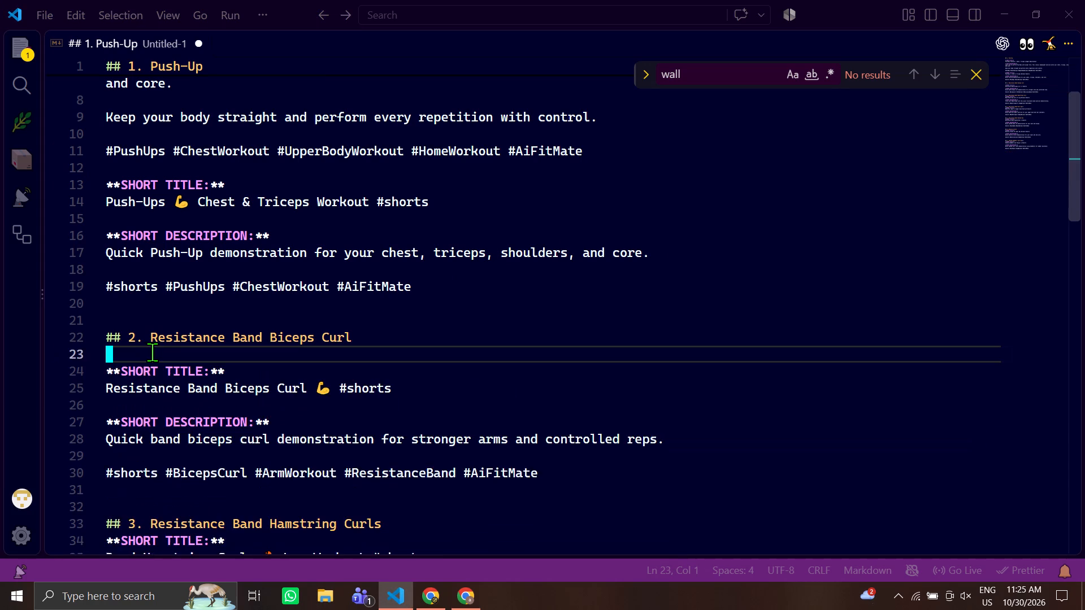
pyautogui.hotkey('ctrl', 'x')
# Copy the long description with hashtags and the long title from entry 1, Push-Up, in the notes.
pyautogui.moveTo(211, 302); pyautogui.dragTo(203, 0)
pyautogui.click(280, 219)
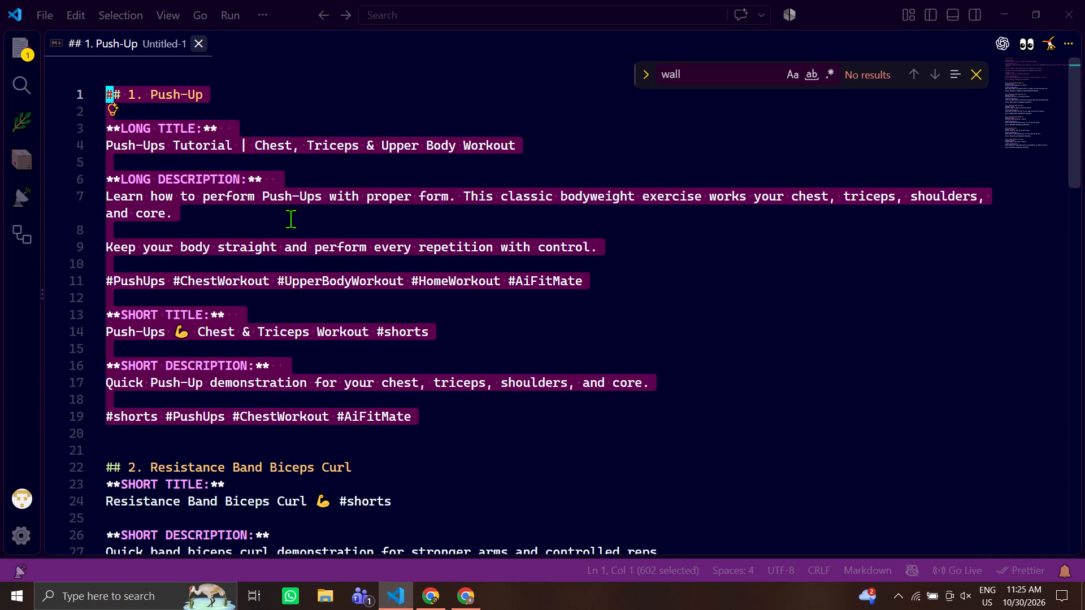
pyautogui.moveTo(584, 282); pyautogui.dragTo(97, 191)
pyautogui.hotkey('ctrl', 'c')
pyautogui.click(350, 140)
pyautogui.hotkey('ctrl', 'c')
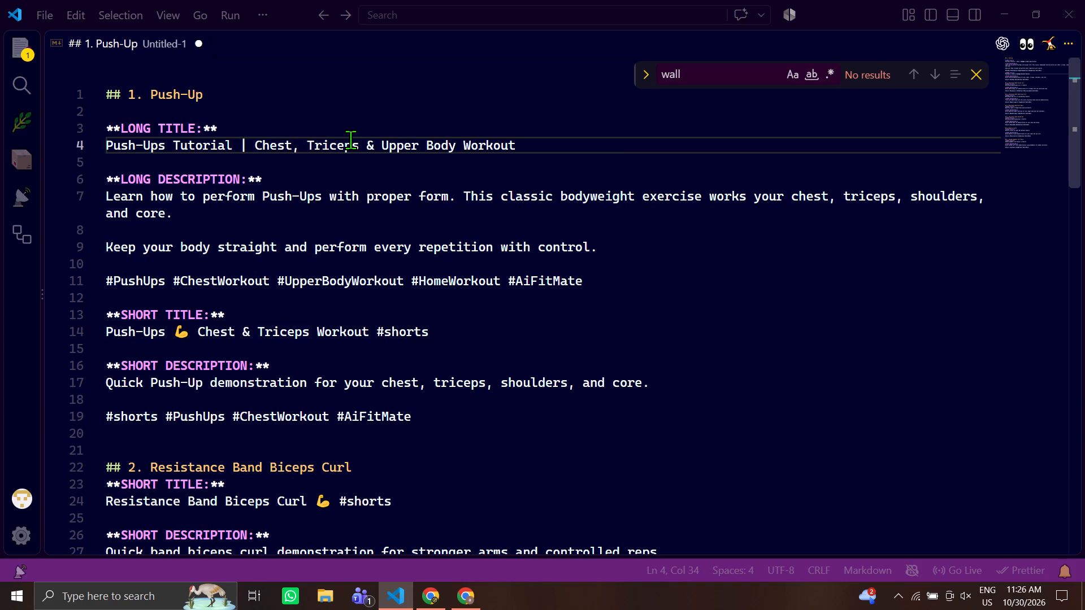
# In YouTube Studio, publish the Push Up draft with title "Push-Ups Tutorial | Chest, Triceps & Upper Body Workout" and the copied description.
pyautogui.hotkey('alt', 'Tab')
pyautogui.click(692, 136)
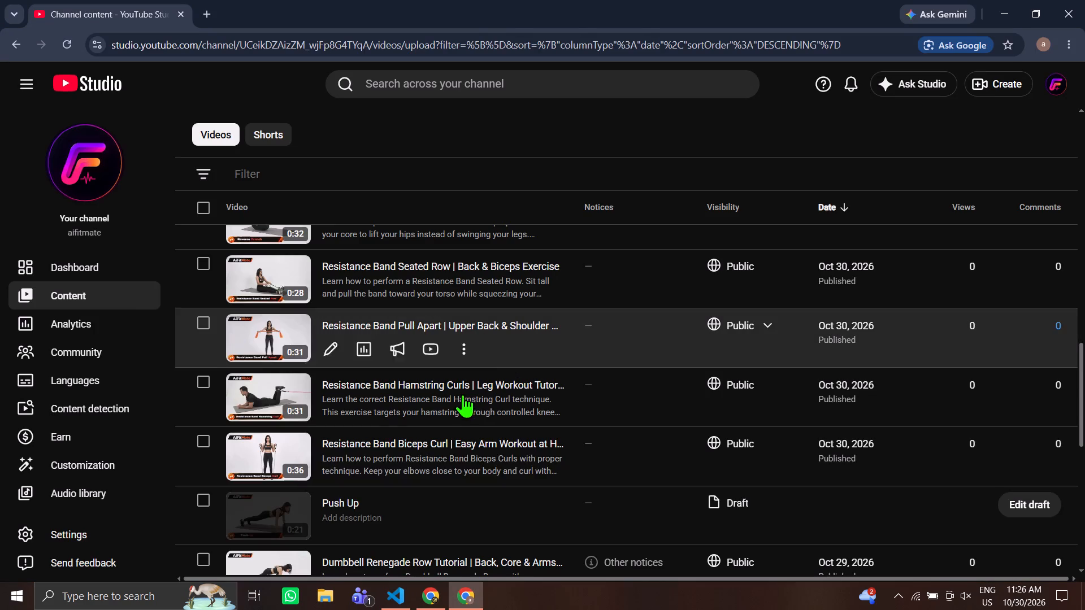
pyautogui.click(327, 521)
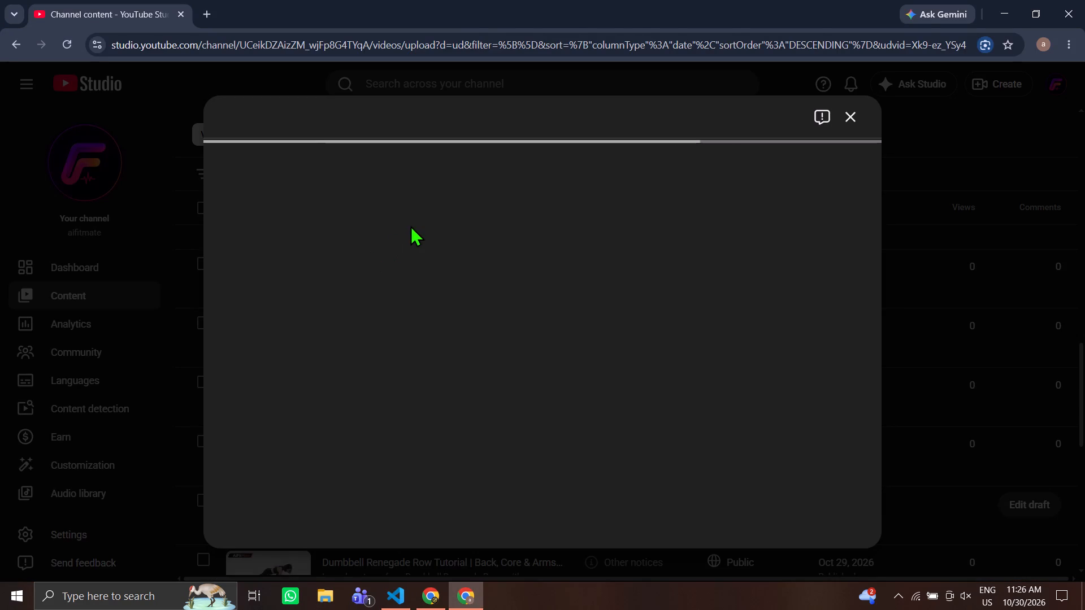
pyautogui.click(435, 278)
pyautogui.hotkey('ctrl', 'a')
pyautogui.hotkey('ctrl', 'v')
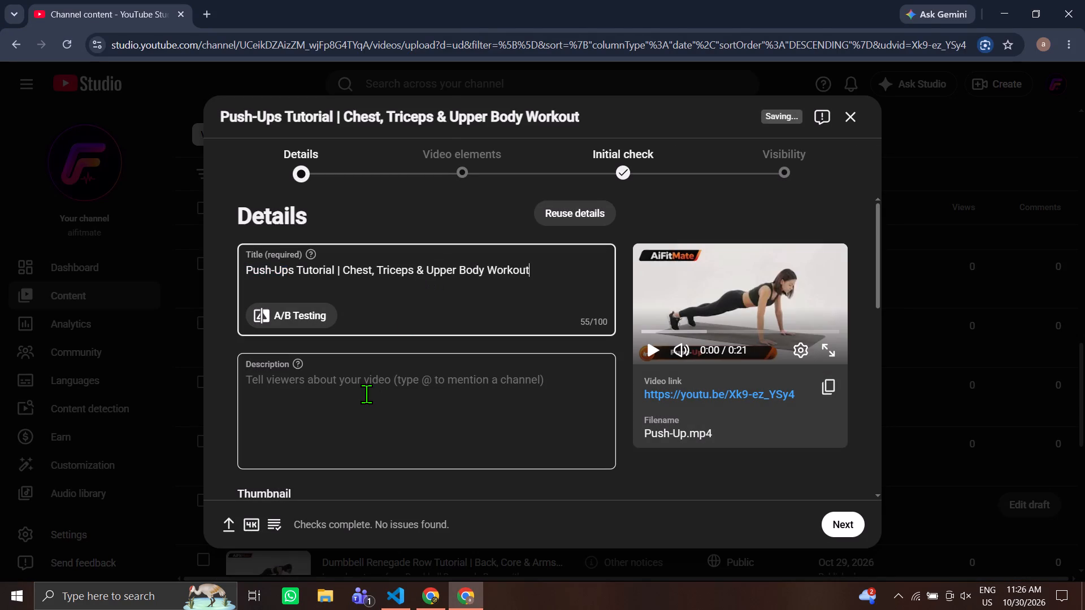
pyautogui.click(366, 394)
pyautogui.press('super+v')
pyautogui.click(353, 188)
pyautogui.hotkey('ctrl', 'v')
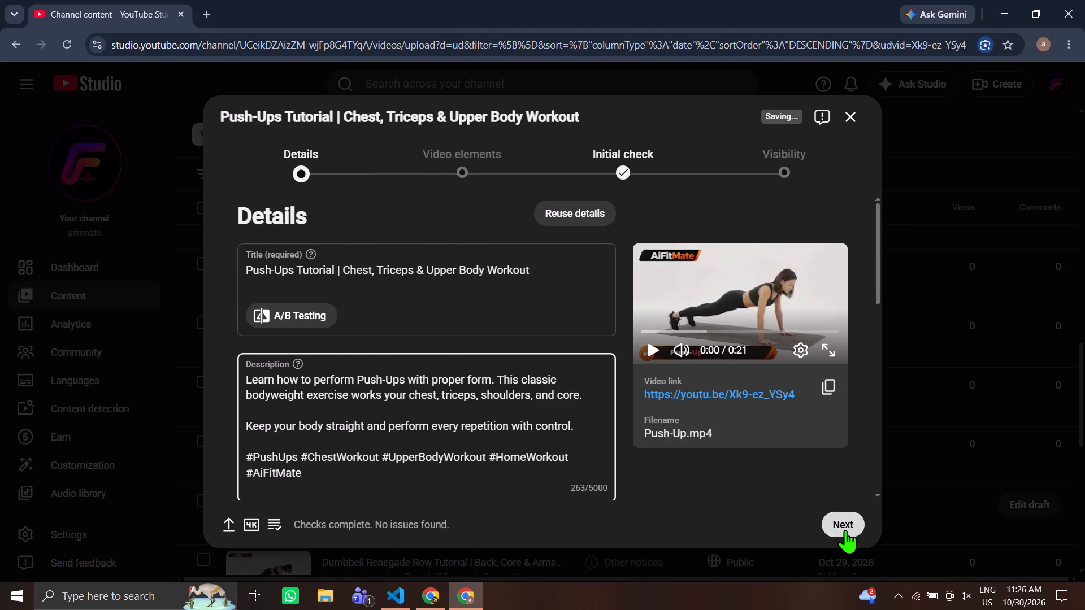
pyautogui.tripleClick(845, 530)
pyautogui.doubleClick(845, 530)
# In the Visual Studio Code notes, delete the long title and long description sections from entry 1, Push-Up.
pyautogui.hotkey('alt', 'Tab')
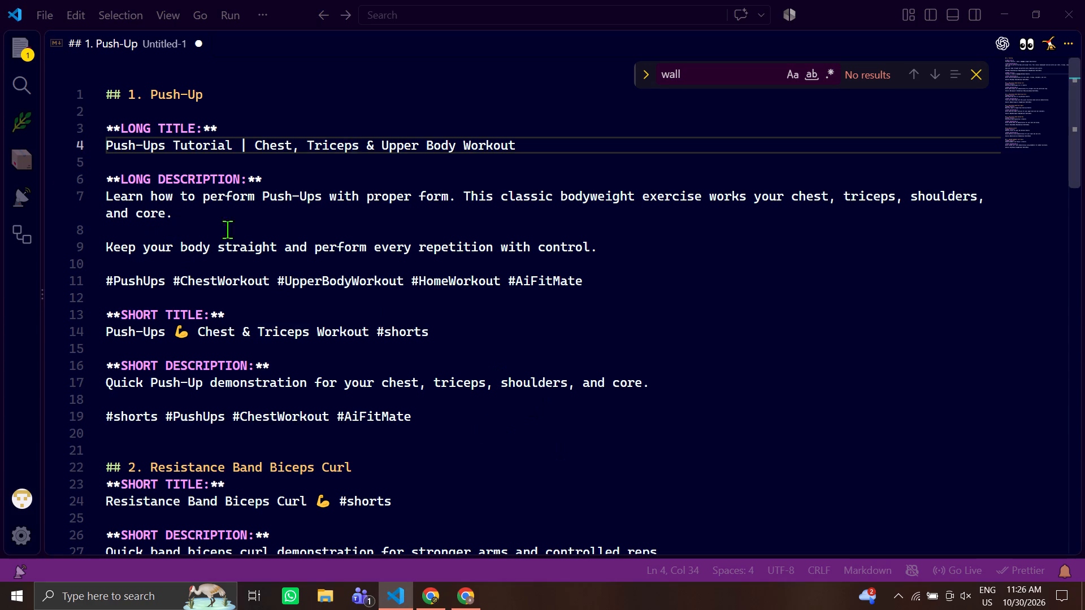
pyautogui.moveTo(639, 281); pyautogui.dragTo(0, 109)
pyautogui.hotkey('ctrl', 'x')
pyautogui.hotkey('ctrl', 'x')
pyautogui.hotkey('ctrl', 'x')
# In YouTube Studio, switch the channel content to Shorts and open the Push Up 2 draft for editing.
pyautogui.hotkey('alt', 'Tab')
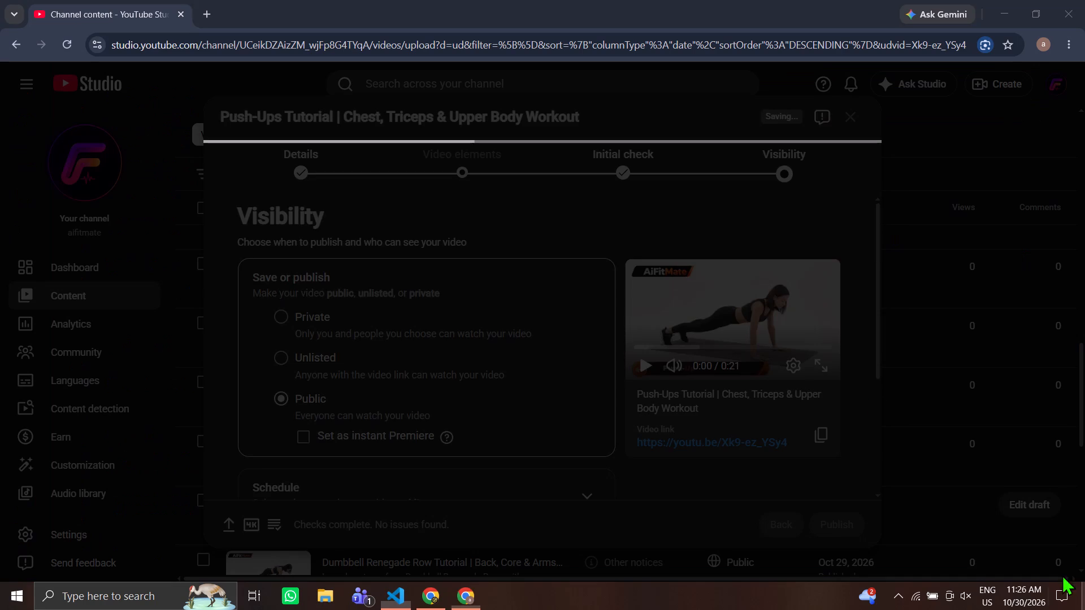
pyautogui.click(697, 138)
pyautogui.click(254, 140)
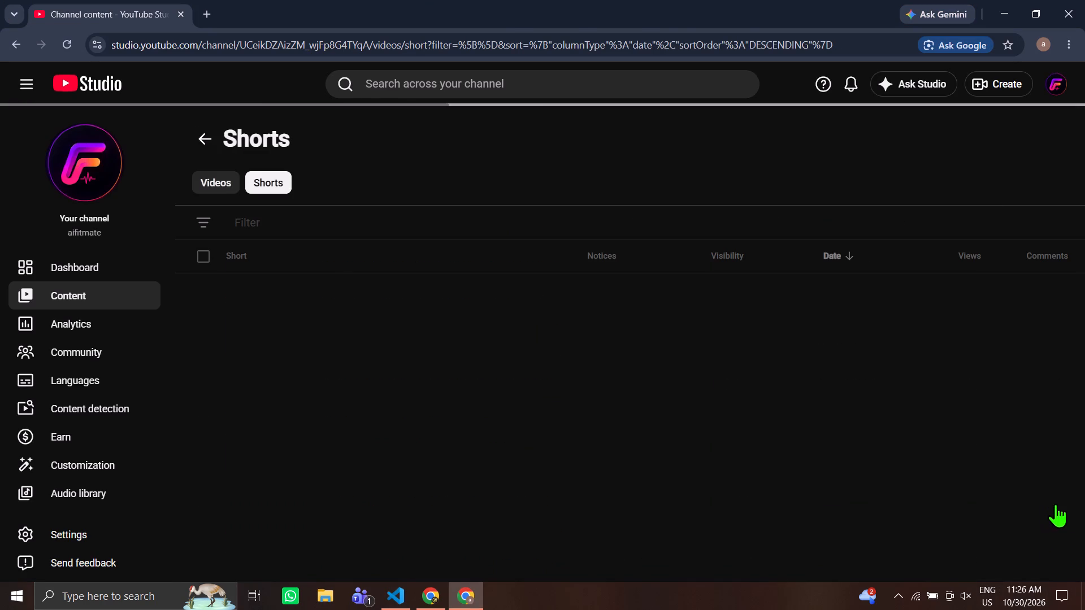
pyautogui.click(1084, 471)
pyautogui.click(1084, 471)
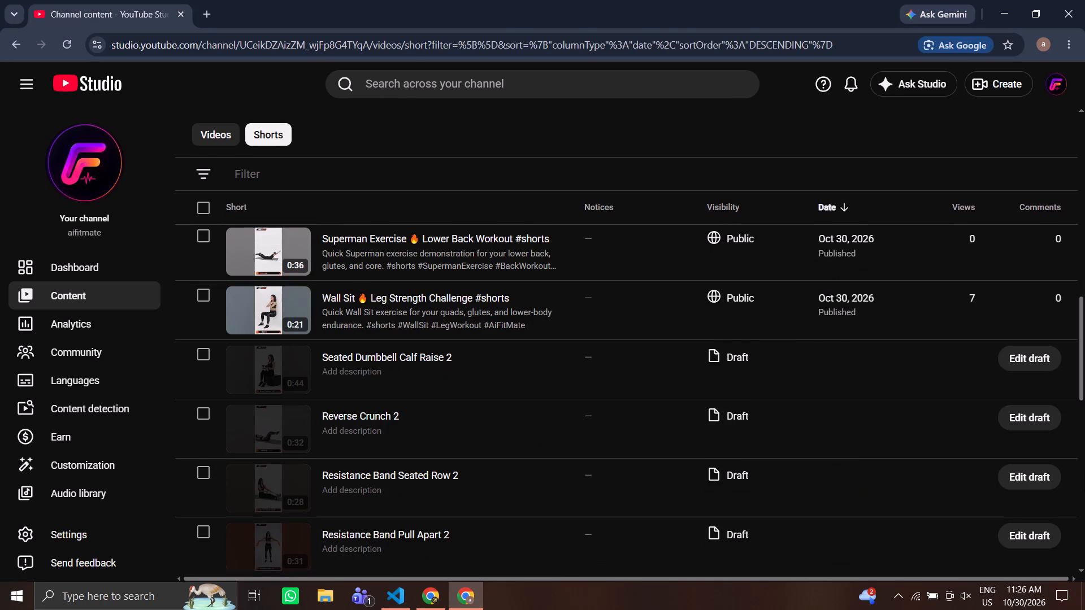
pyautogui.moveTo(1084, 330); pyautogui.dragTo(1084, 347)
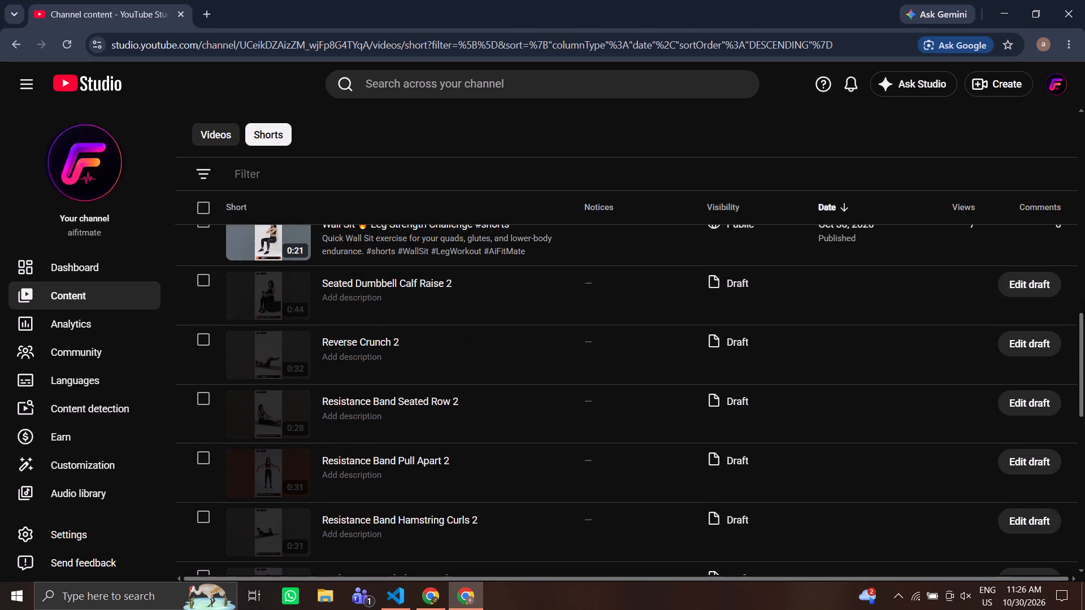
pyautogui.moveTo(1084, 351); pyautogui.dragTo(1084, 403)
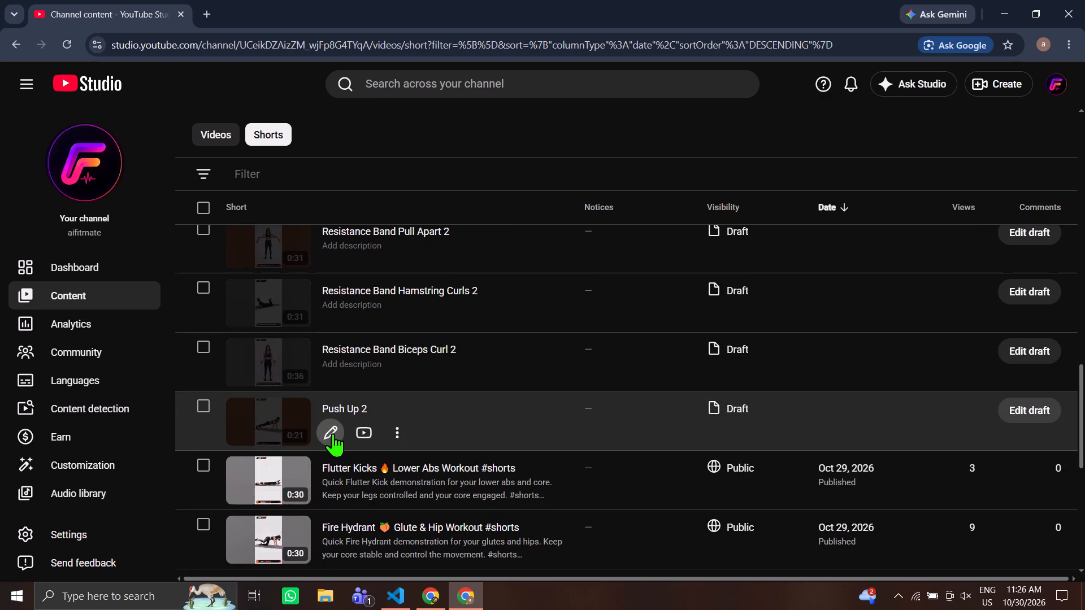
pyautogui.click(333, 433)
# In the Visual Studio Code notes, cut the short title and the short description with hashtags from entry 1, Push-Up.
pyautogui.hotkey('alt', 'Tab')
pyautogui.click(345, 124)
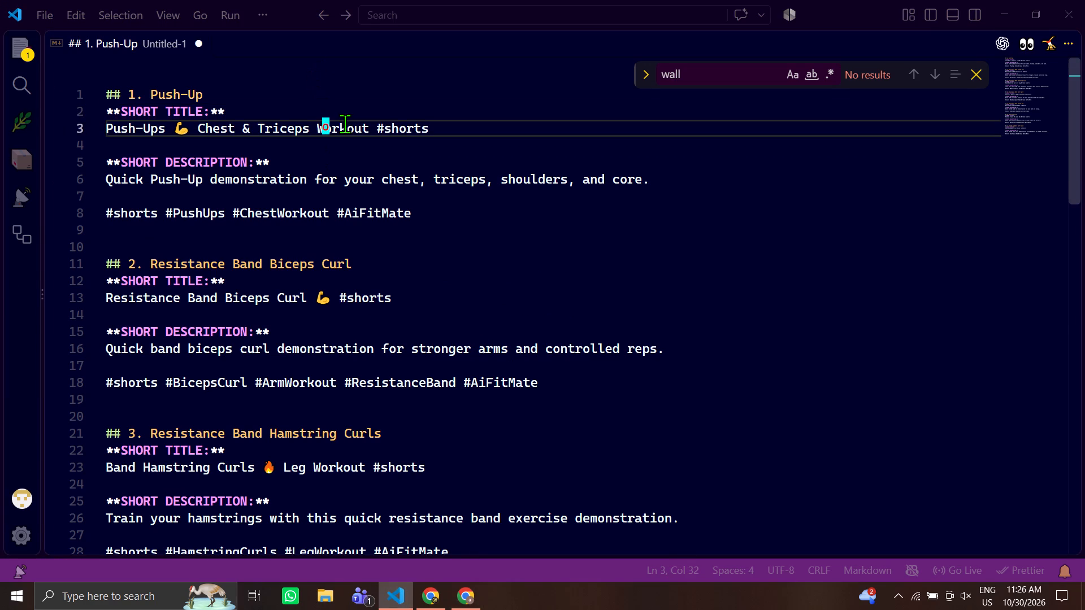
pyautogui.hotkey('ctrl', 'x')
pyautogui.moveTo(432, 206); pyautogui.dragTo(167, 169)
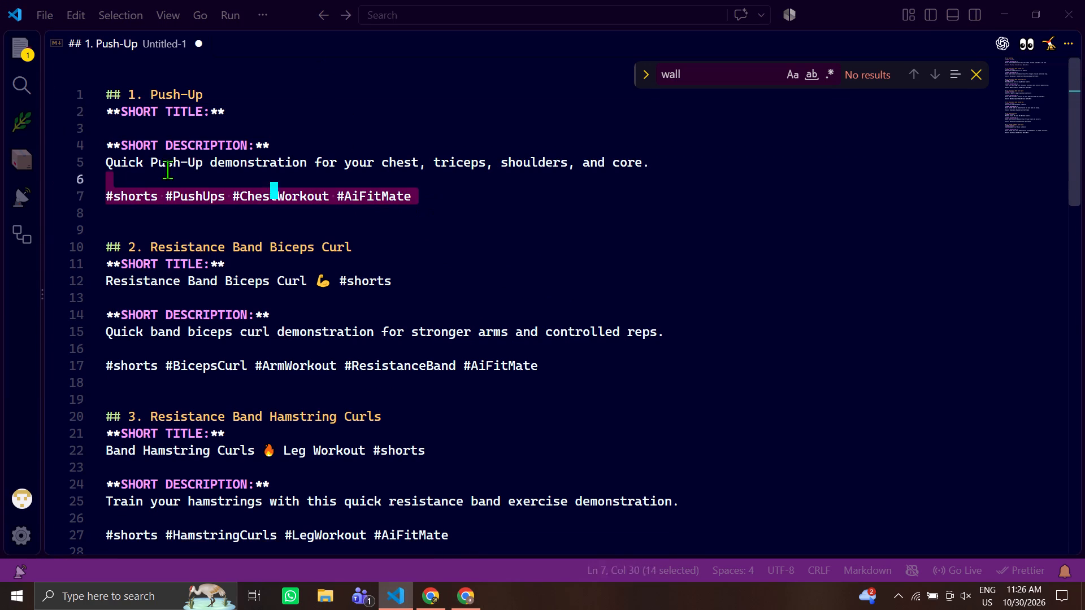
pyautogui.moveTo(167, 169); pyautogui.dragTo(98, 160)
pyautogui.hotkey('ctrl', 'x')
# In YouTube Studio, publish the Push Up 2 Short with title "Push-Ups 💪 Chest & Triceps Workout #shorts" and the cut description.
pyautogui.hotkey('alt', 'Tab')
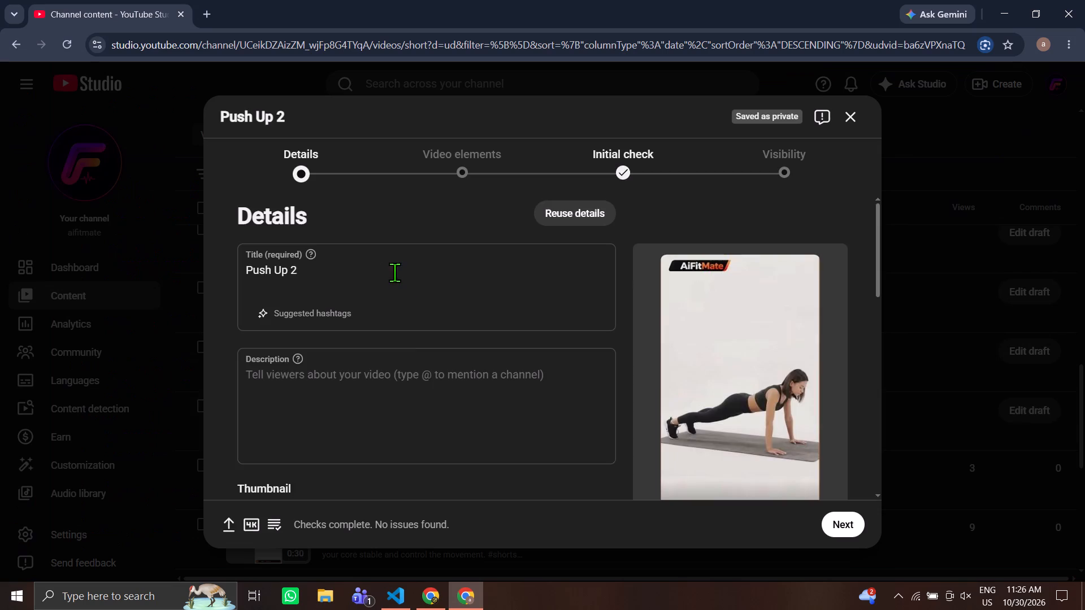
pyautogui.click(398, 373)
pyautogui.hotkey('ctrl', 'v')
pyautogui.click(400, 287)
pyautogui.hotkey('ctrl', 'a')
pyautogui.press('super+v')
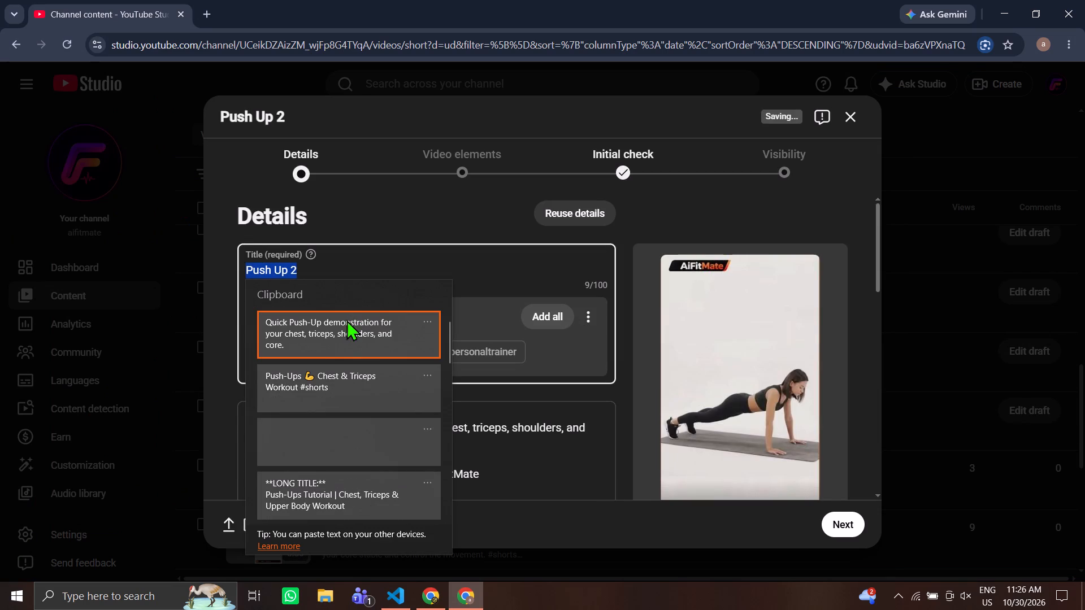
pyautogui.click(343, 370)
pyautogui.hotkey('ctrl', 'v')
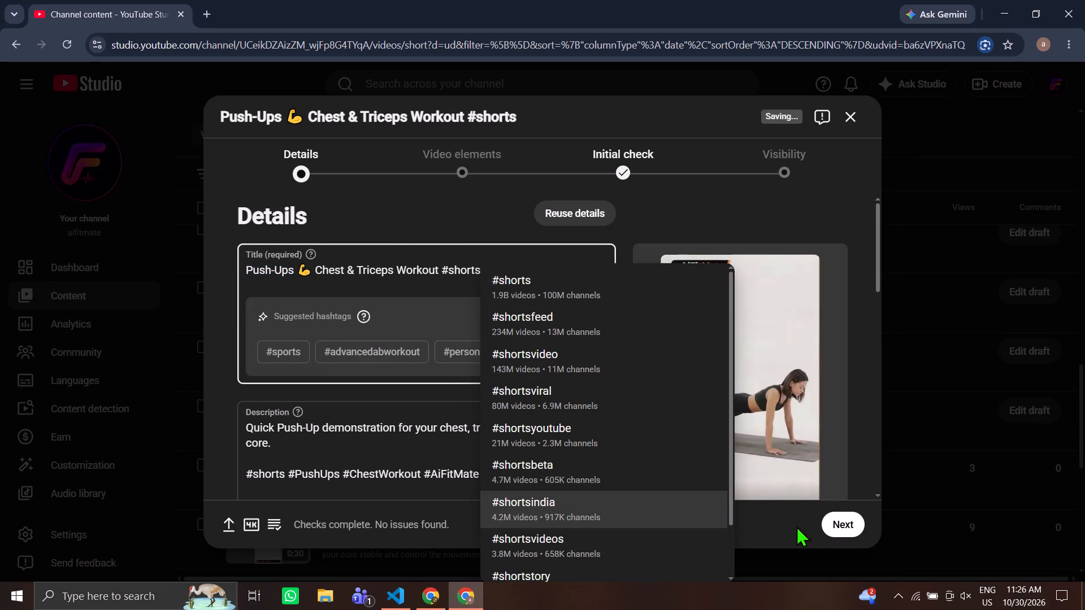
pyautogui.tripleClick(849, 534)
pyautogui.doubleClick(849, 533)
# In the Visual Studio Code notes, cut the short title and the short description with hashtags from entry 2, Resistance Band Biceps Curl.
pyautogui.hotkey('alt', 'Tab')
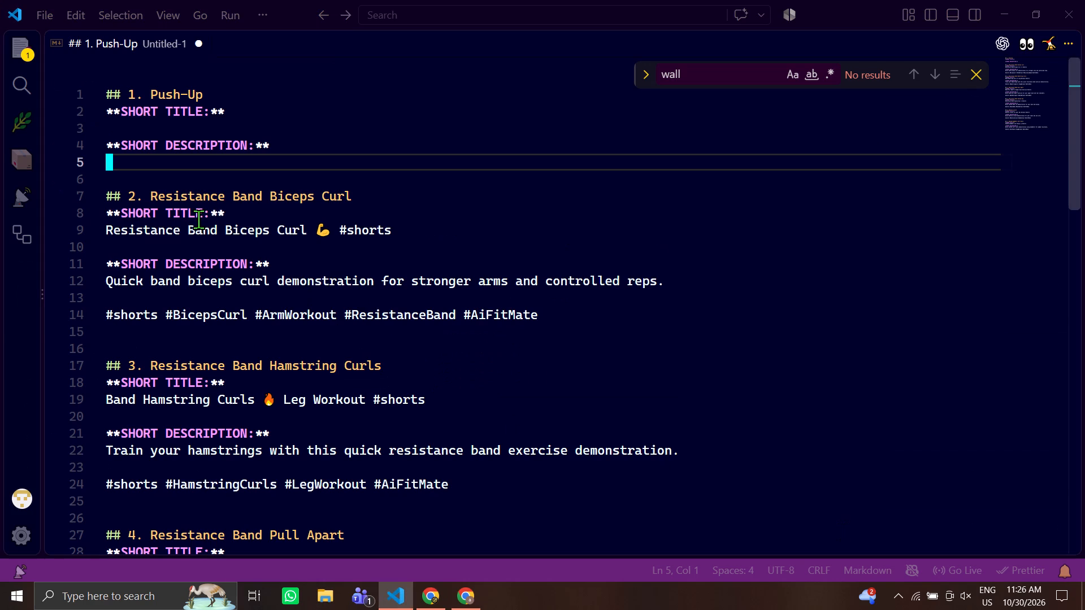
pyautogui.click(380, 232)
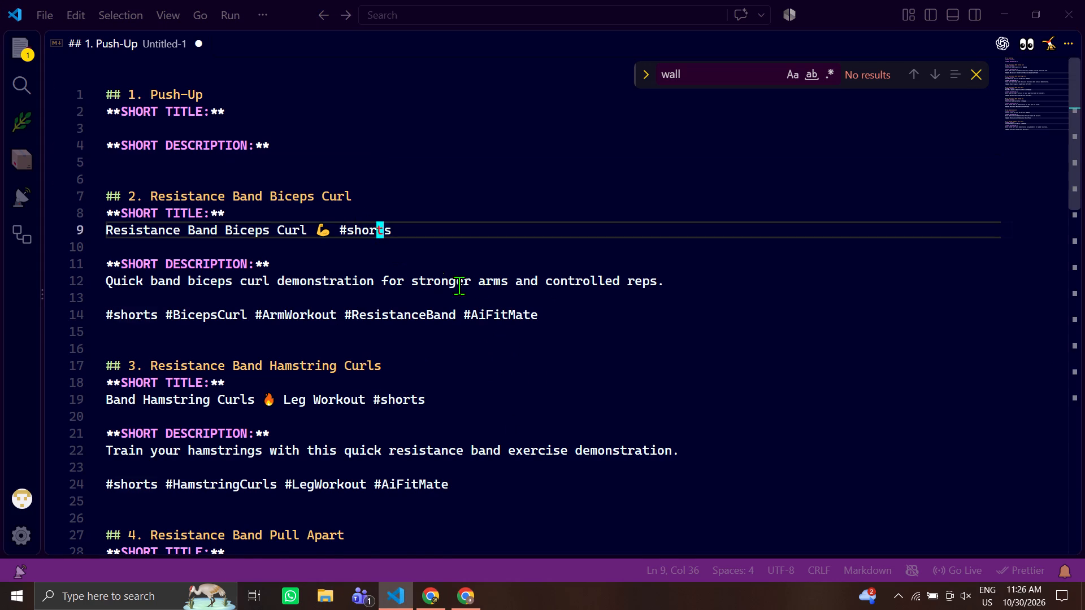
pyautogui.hotkey('ctrl', 'x')
pyautogui.moveTo(559, 298); pyautogui.dragTo(94, 267)
pyautogui.hotkey('ctrl', 'x')
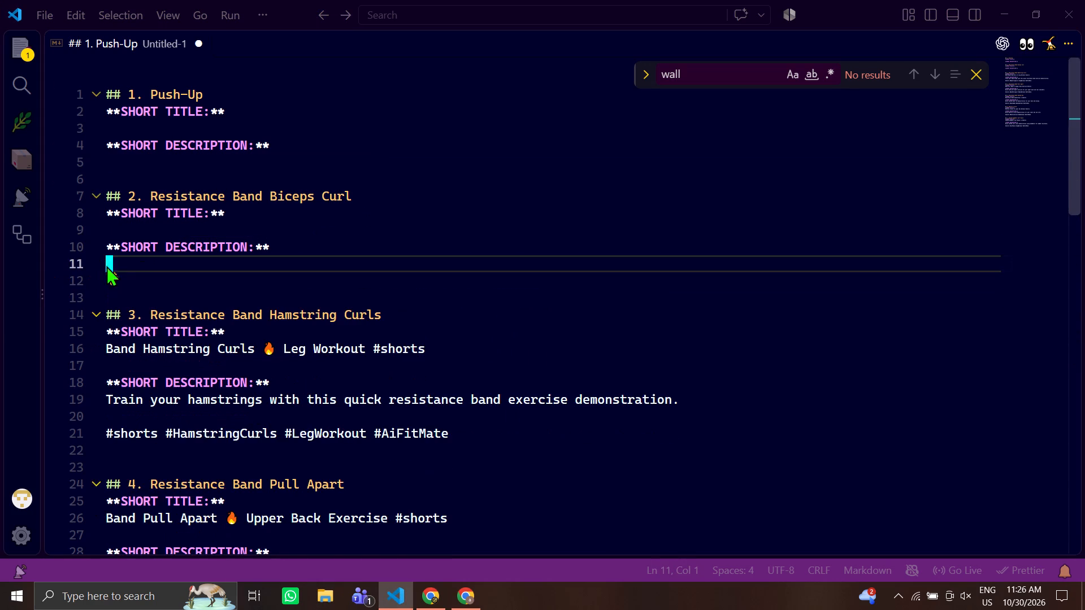
# In YouTube Studio, publish the Resistance Band Biceps Curl 2 draft with title "Resistance Band Biceps Curl 💪 #shorts" and the cut description.
pyautogui.hotkey('alt', 'Tab')
pyautogui.click(696, 132)
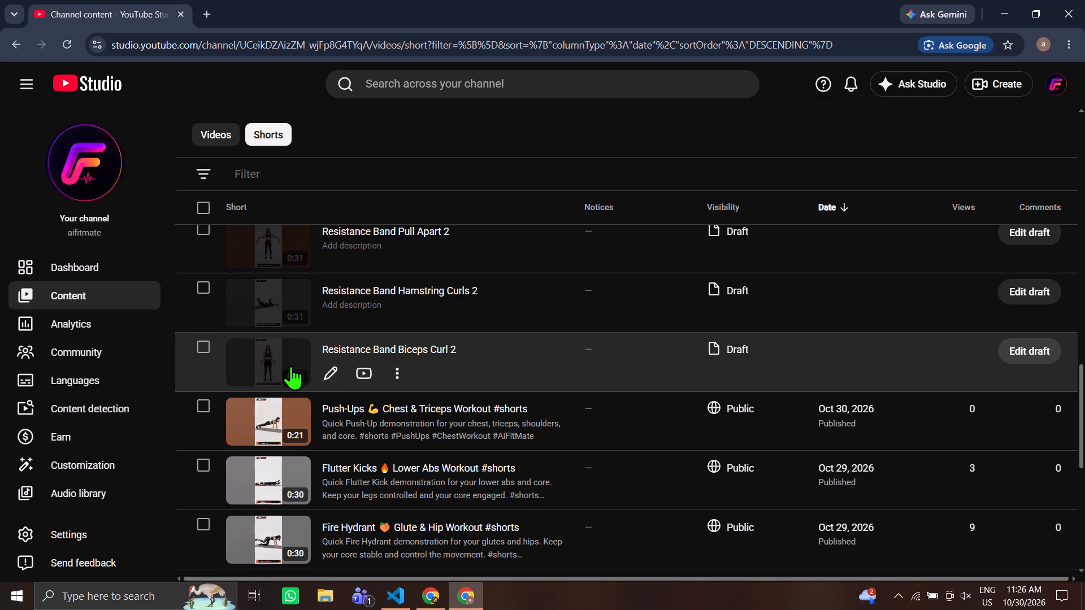
pyautogui.click(334, 376)
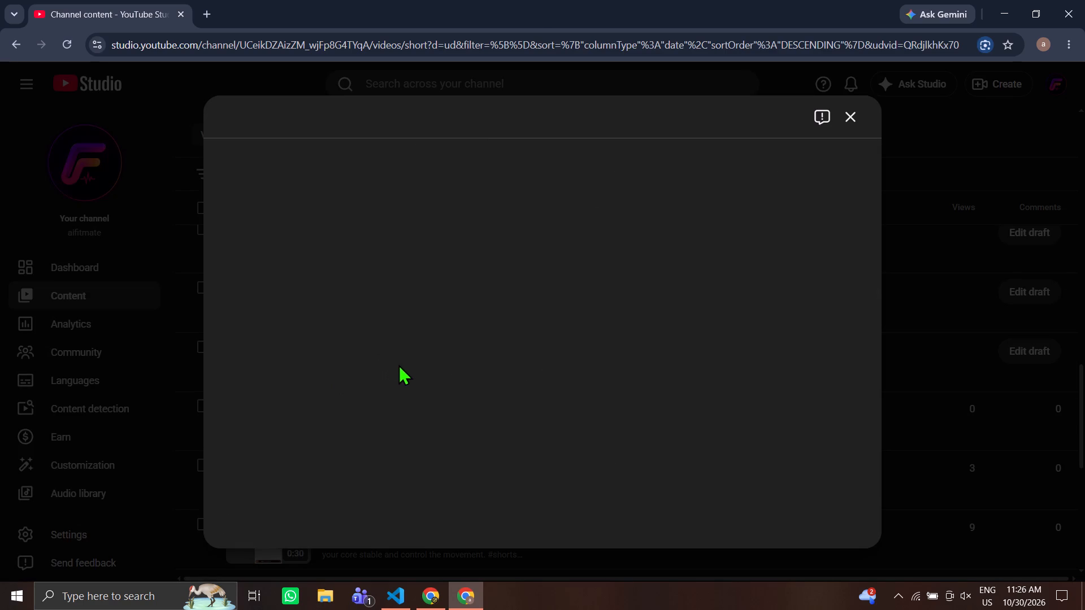
pyautogui.click(403, 368)
pyautogui.hotkey('ctrl', 'v')
pyautogui.click(459, 276)
pyautogui.hotkey('ctrl', 'a')
pyautogui.press('super+v')
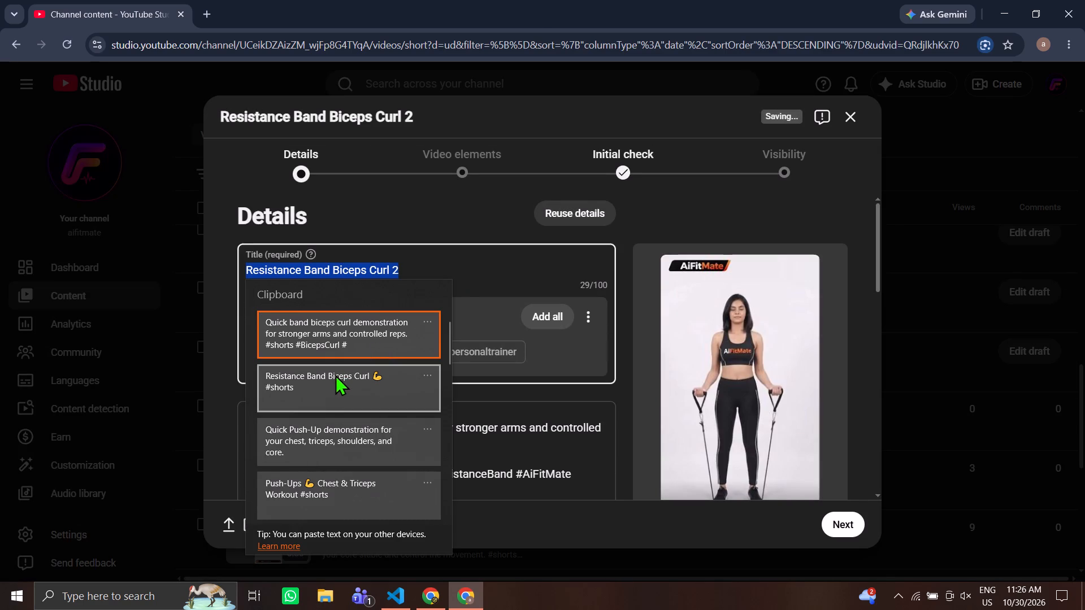
pyautogui.click(334, 377)
pyautogui.hotkey('ctrl', 'v')
pyautogui.tripleClick(840, 533)
pyautogui.click(840, 533)
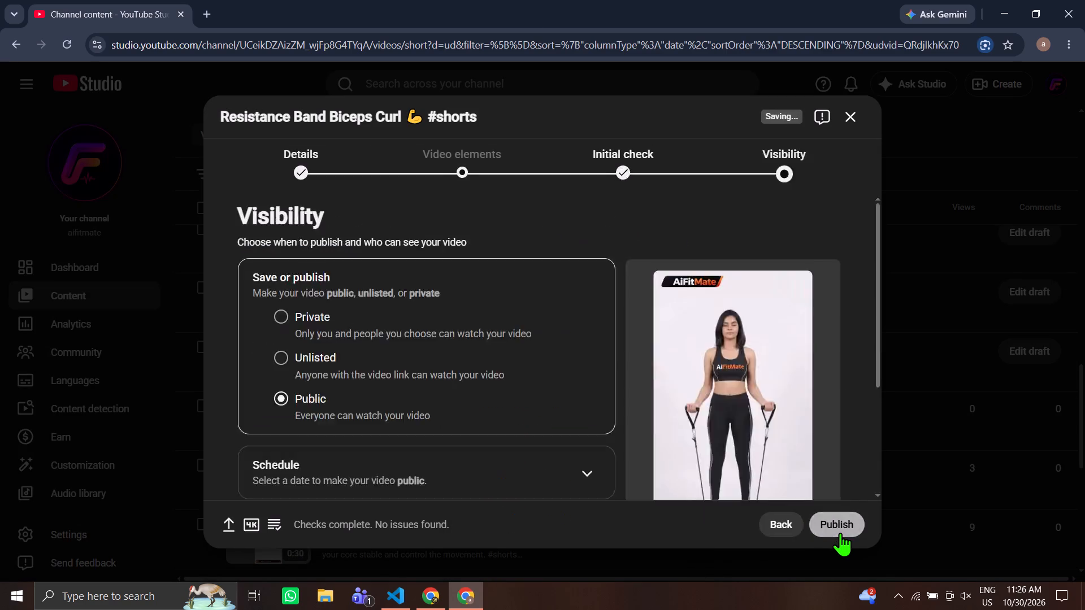
# In the Visual Studio Code notes, cut the short title and the short description with hashtags from entry 3, Resistance Band Hamstring Curls.
pyautogui.hotkey('alt', 'Tab')
pyautogui.click(379, 350)
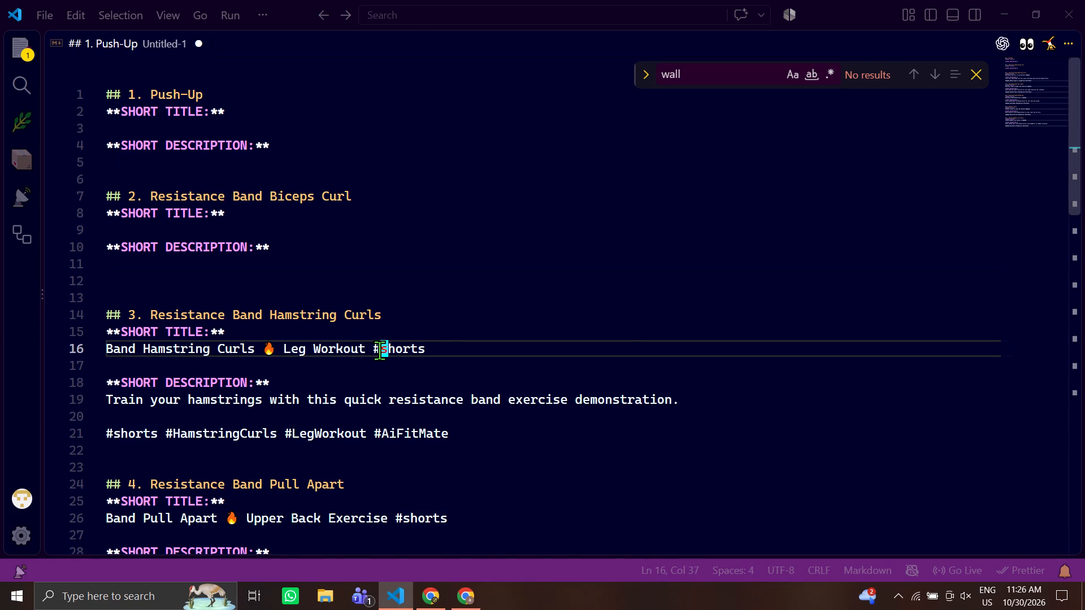
pyautogui.hotkey('ctrl', 'x')
pyautogui.moveTo(475, 416); pyautogui.dragTo(81, 383)
pyautogui.hotkey('ctrl', 'x')
# In YouTube Studio, publish the Resistance Band Hamstring Curls 2 draft with title "Band Hamstring Curls 🔥 Leg Workout #shorts" and the cut description.
pyautogui.hotkey('alt', 'Tab')
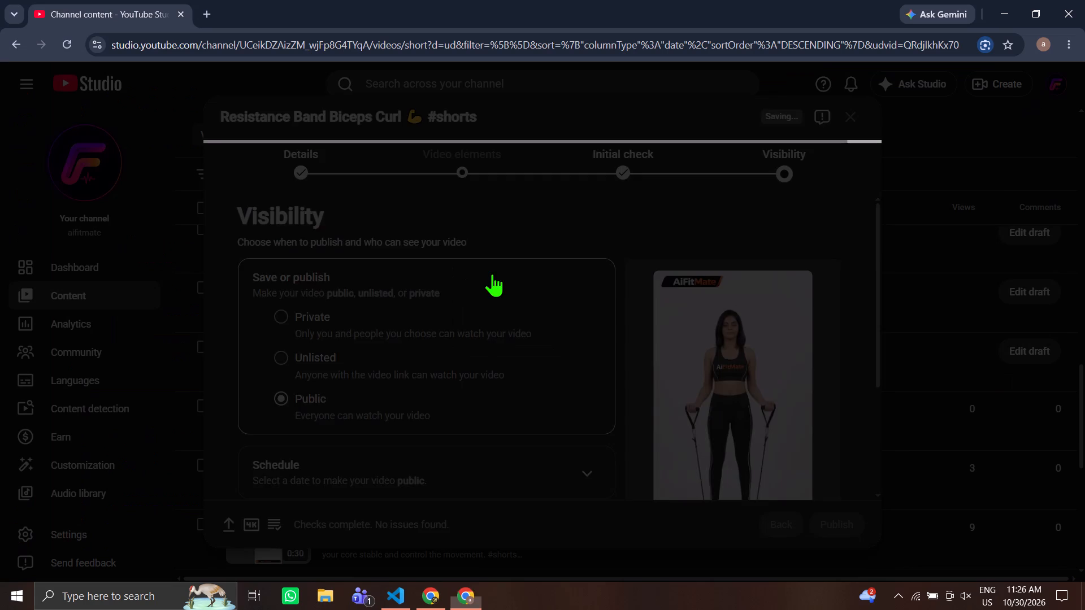
pyautogui.click(701, 119)
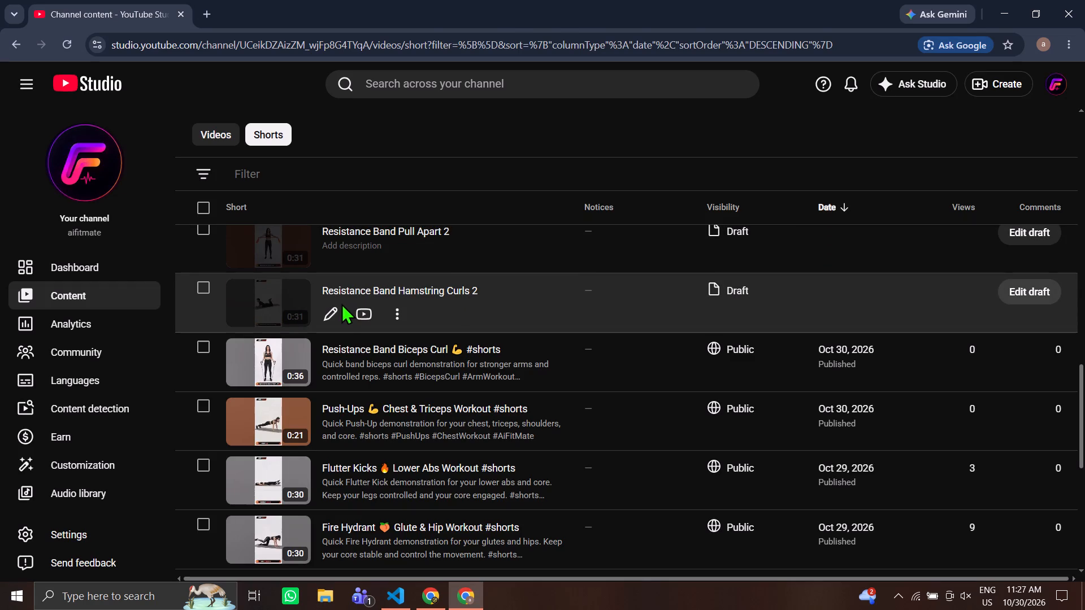
pyautogui.click(330, 311)
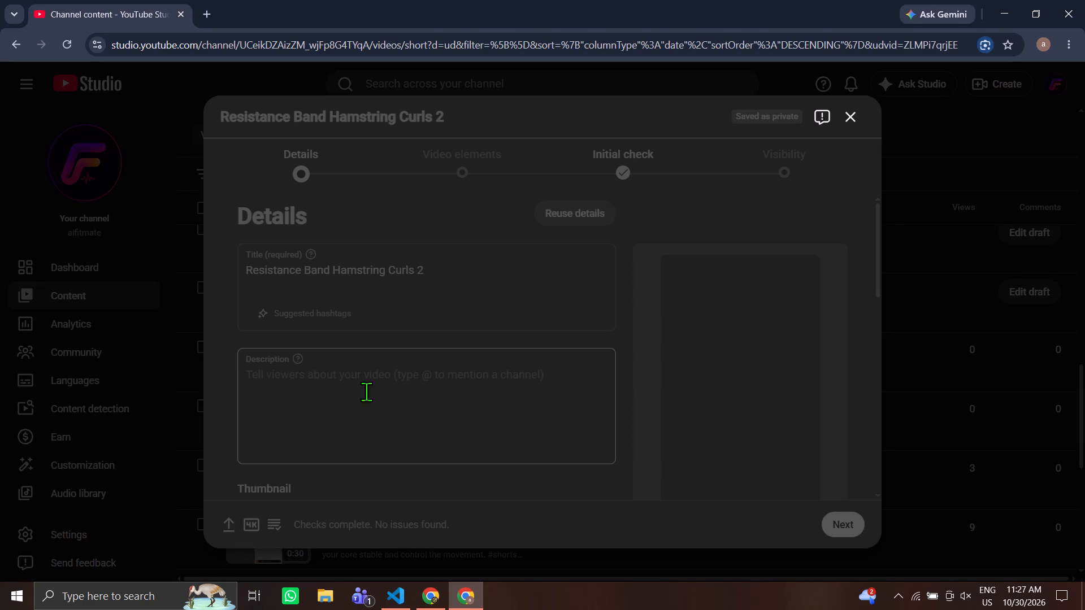
pyautogui.click(379, 399)
pyautogui.hotkey('ctrl', 'v')
pyautogui.click(465, 285)
pyautogui.hotkey('ctrl', 'a')
pyautogui.press('super+v')
pyautogui.click(366, 378)
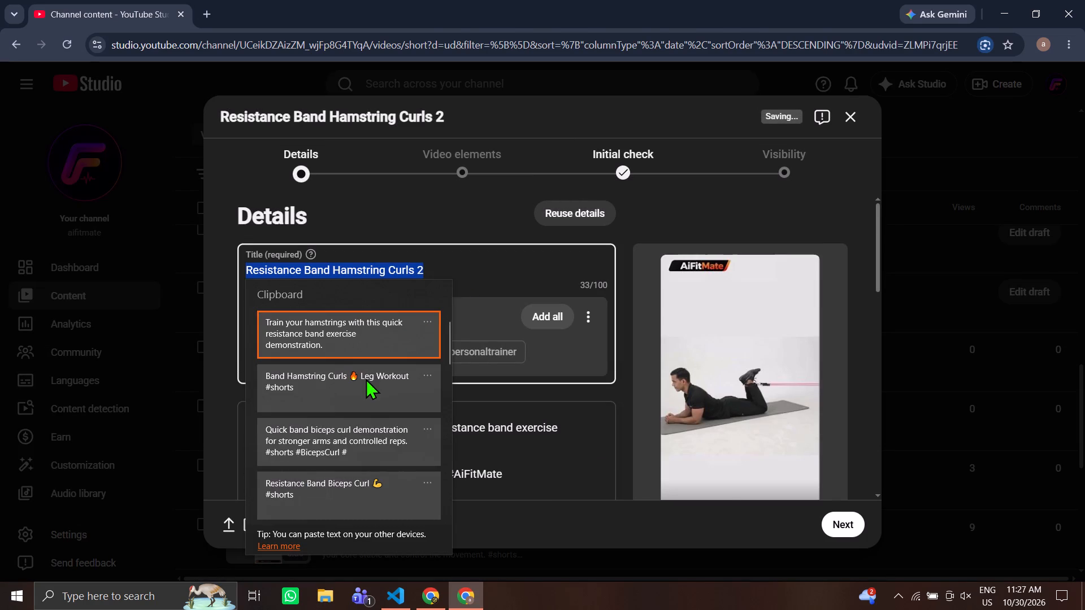
pyautogui.hotkey('ctrl', 'v')
pyautogui.hotkey('alt', 'Tab')
pyautogui.hotkey('alt', 'Tab')
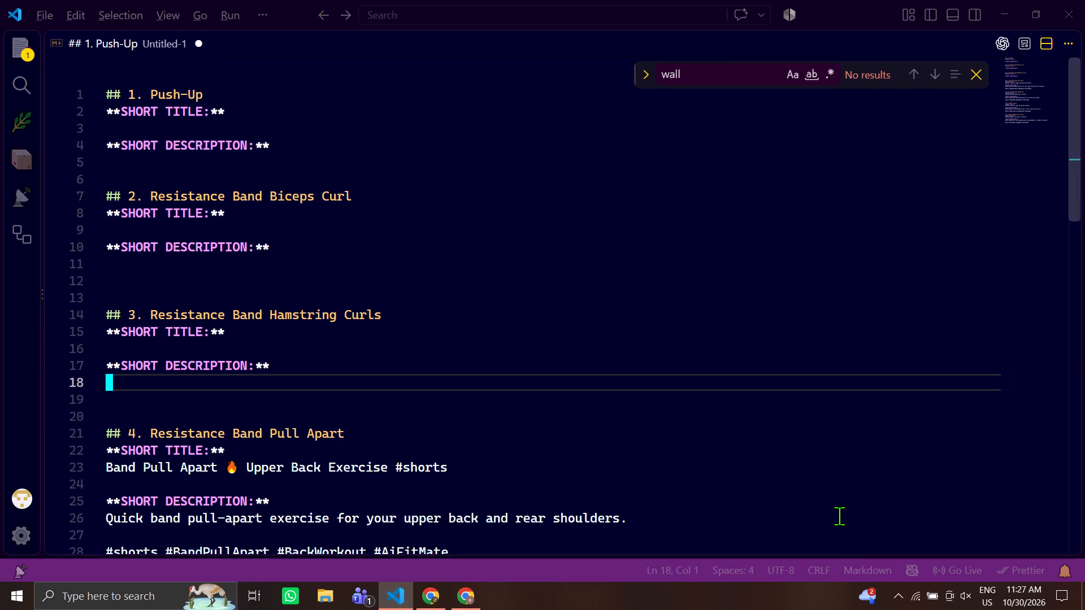
pyautogui.tripleClick(841, 516)
pyautogui.doubleClick(843, 516)
# In the Visual Studio Code notes, delete the leftover headings and labels of entries 1 to 3 and the blank lines after them.
pyautogui.hotkey('alt', 'Tab')
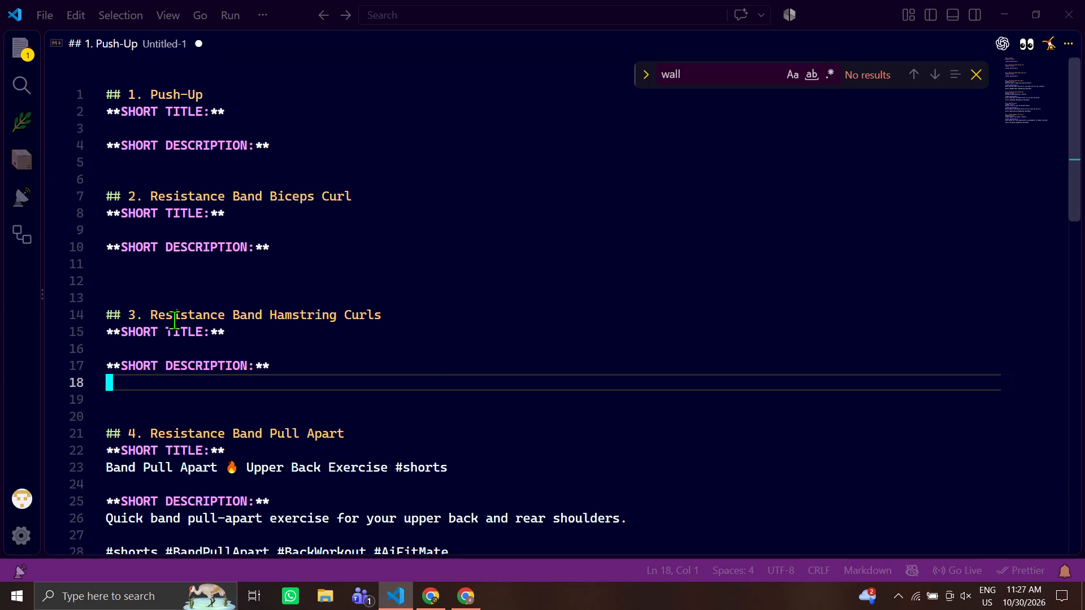
pyautogui.moveTo(181, 384); pyautogui.dragTo(164, 0)
pyautogui.hotkey('ctrl', 'x')
pyautogui.hotkey('ctrl', 'x')
pyautogui.hotkey('ctrl', 'x')
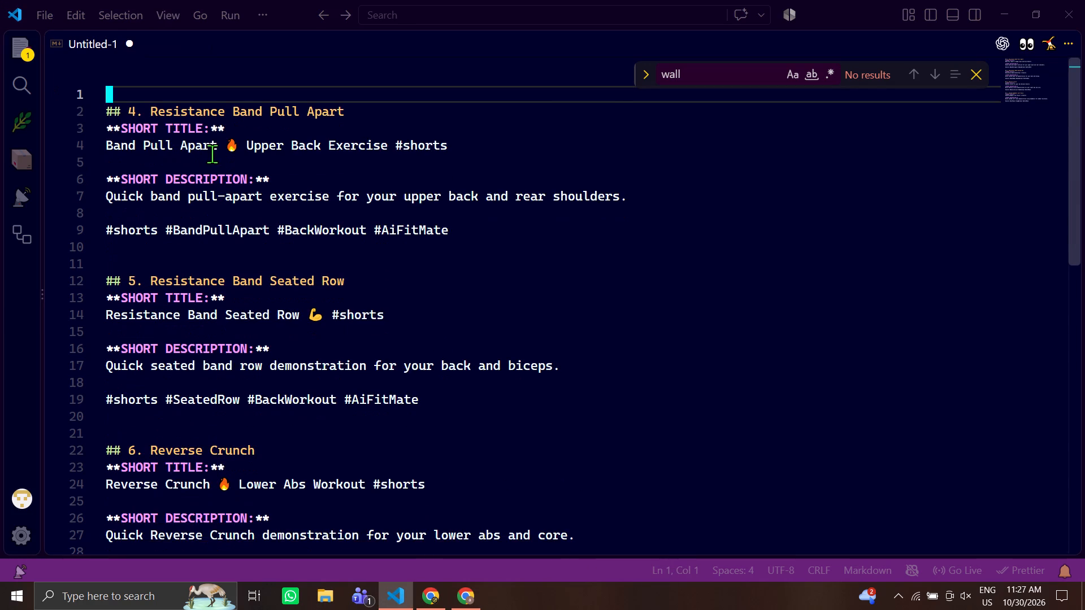
# Cut the short title and the short description with hashtags from entry 4, Resistance Band Pull Apart.
pyautogui.click(216, 151)
pyautogui.hotkey('ctrl', 'x')
pyautogui.moveTo(470, 213); pyautogui.dragTo(67, 175)
pyautogui.hotkey('ctrl', 'x')
# In YouTube Studio, publish the Resistance Band Pull Apart 2 draft with title "Band Pull Apart 🔥 Upper Back Exercise #shorts" and the cut description.
pyautogui.hotkey('alt', 'Tab')
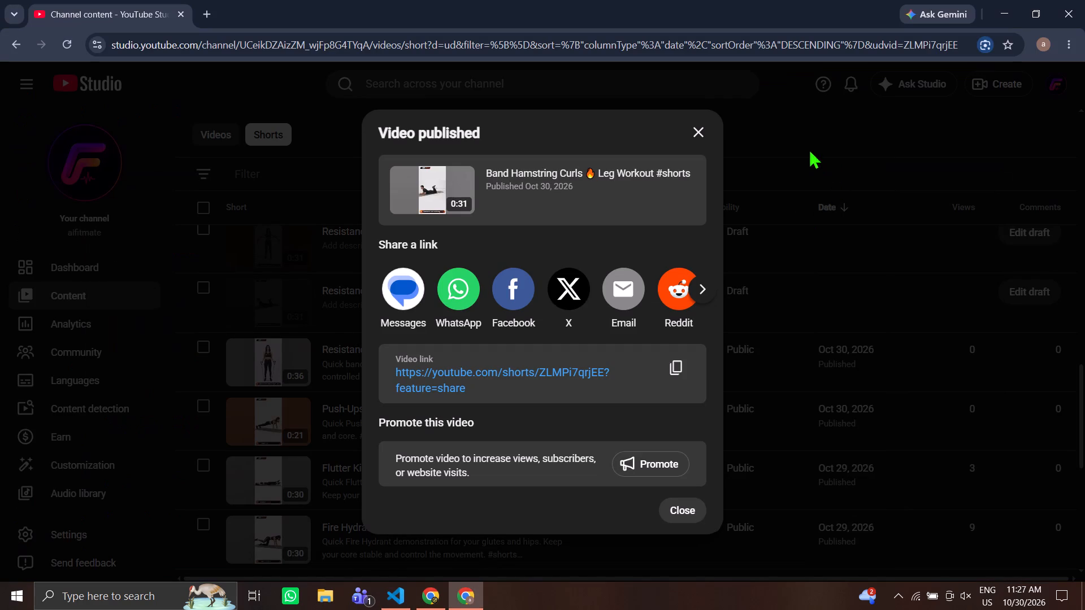
pyautogui.click(682, 130)
pyautogui.click(702, 129)
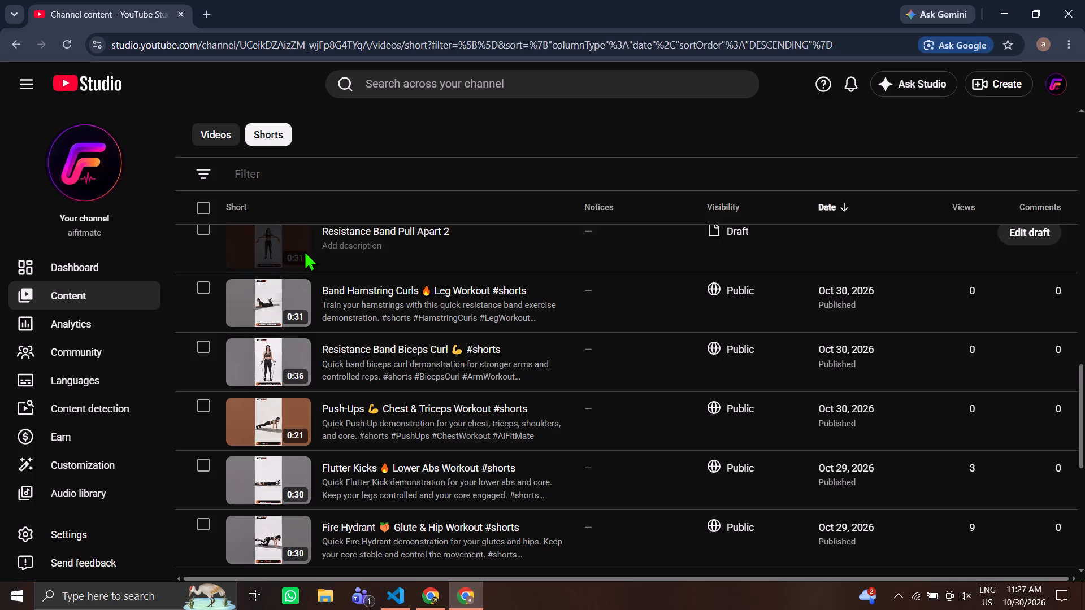
pyautogui.click(321, 255)
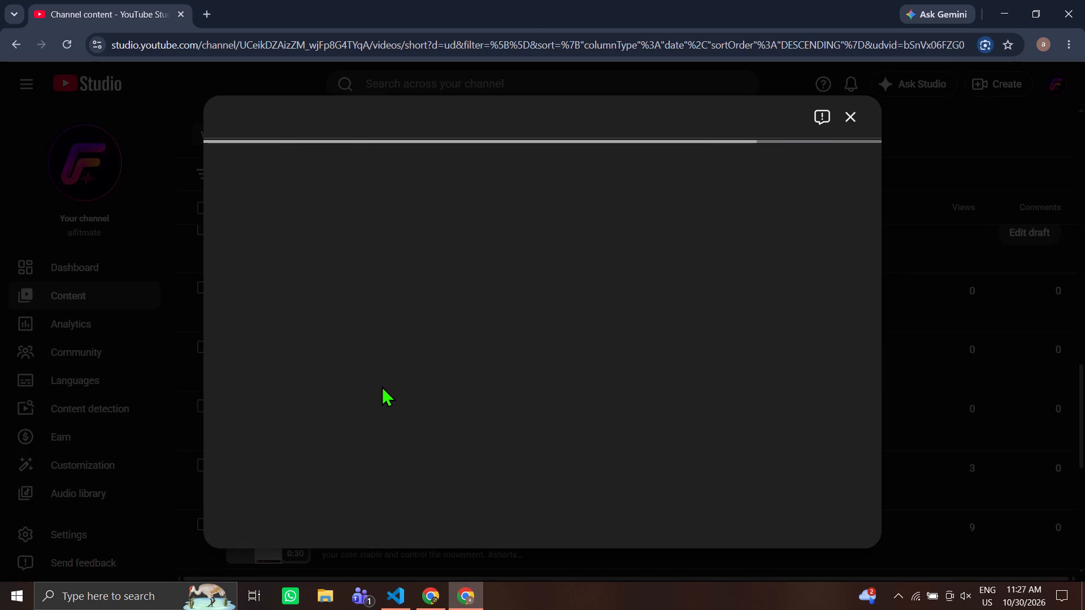
pyautogui.click(383, 387)
pyautogui.hotkey('ctrl', 'v')
pyautogui.click(439, 275)
pyautogui.hotkey('ctrl', 'a')
pyautogui.press('super+v')
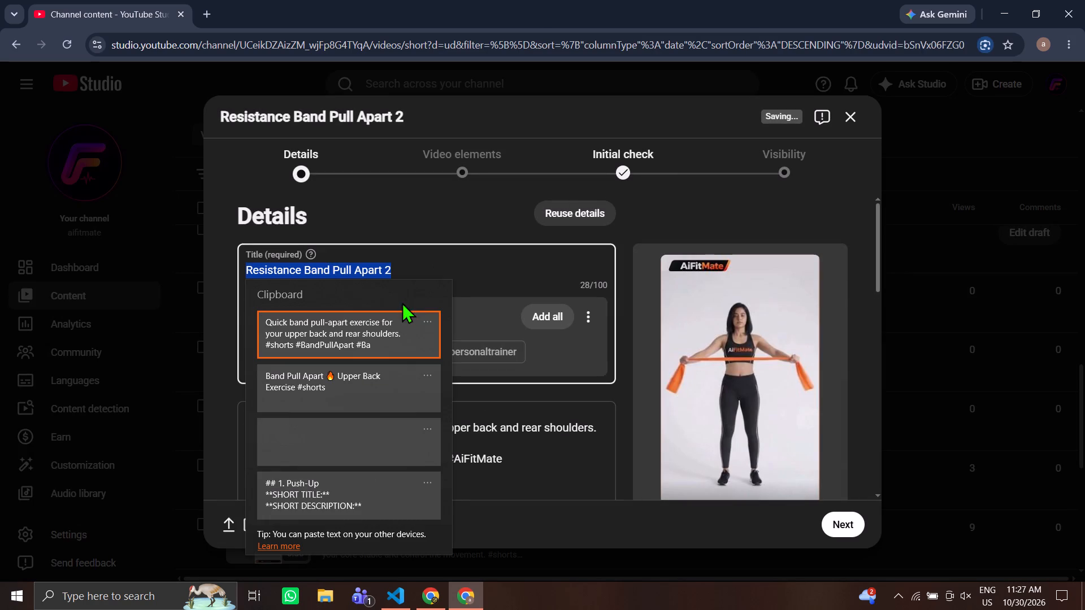
pyautogui.click(352, 365)
pyautogui.hotkey('ctrl', 'v')
pyautogui.tripleClick(850, 526)
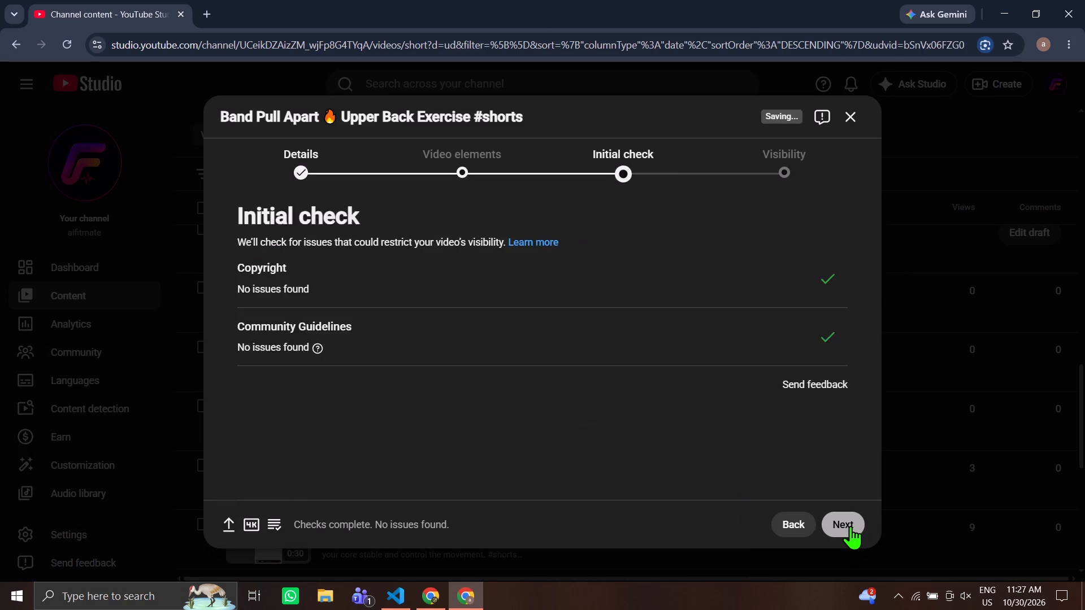
pyautogui.doubleClick(850, 526)
# In the Visual Studio Code notes, cut the short title and the short description with hashtags from entry 5, Resistance Band Seated Row.
pyautogui.hotkey('alt', 'Tab')
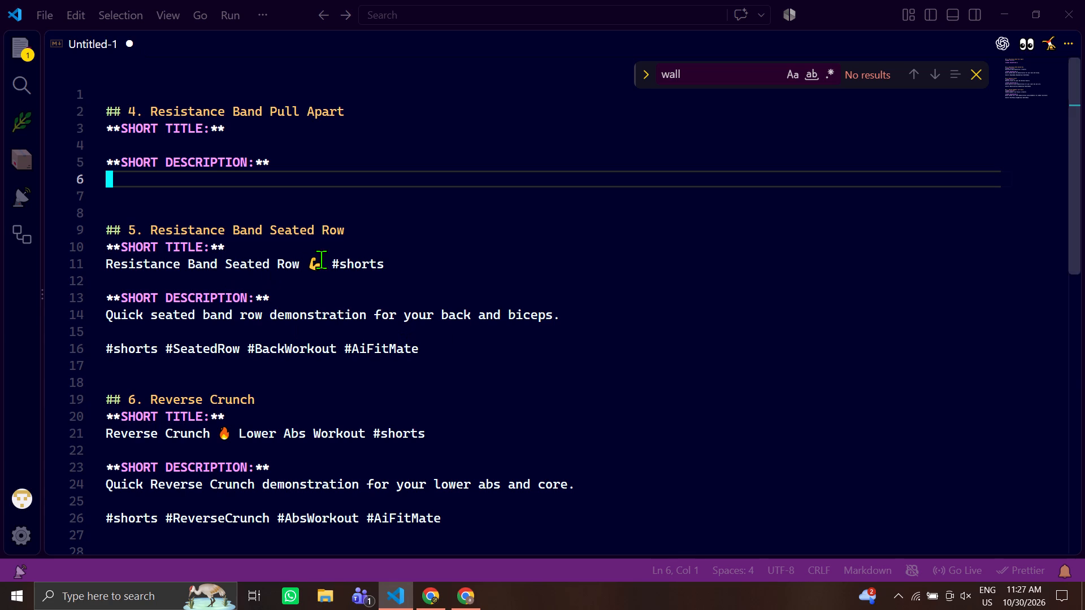
pyautogui.click(321, 259)
pyautogui.hotkey('ctrl', 'x')
pyautogui.moveTo(443, 333); pyautogui.dragTo(26, 303)
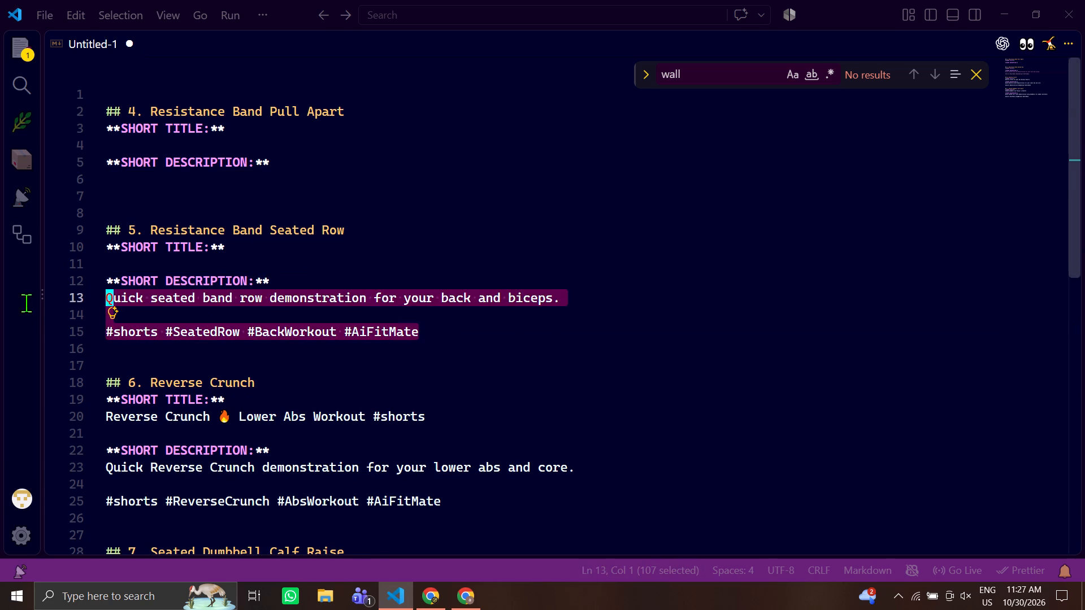
pyautogui.moveTo(26, 303); pyautogui.dragTo(25, 303)
pyautogui.hotkey('ctrl', 'x')
# In YouTube Studio, publish the Resistance Band Seated Row 2 draft with title "Resistance Band Seated Row 💪 #shorts" and the cut description.
pyautogui.hotkey('alt', 'Tab')
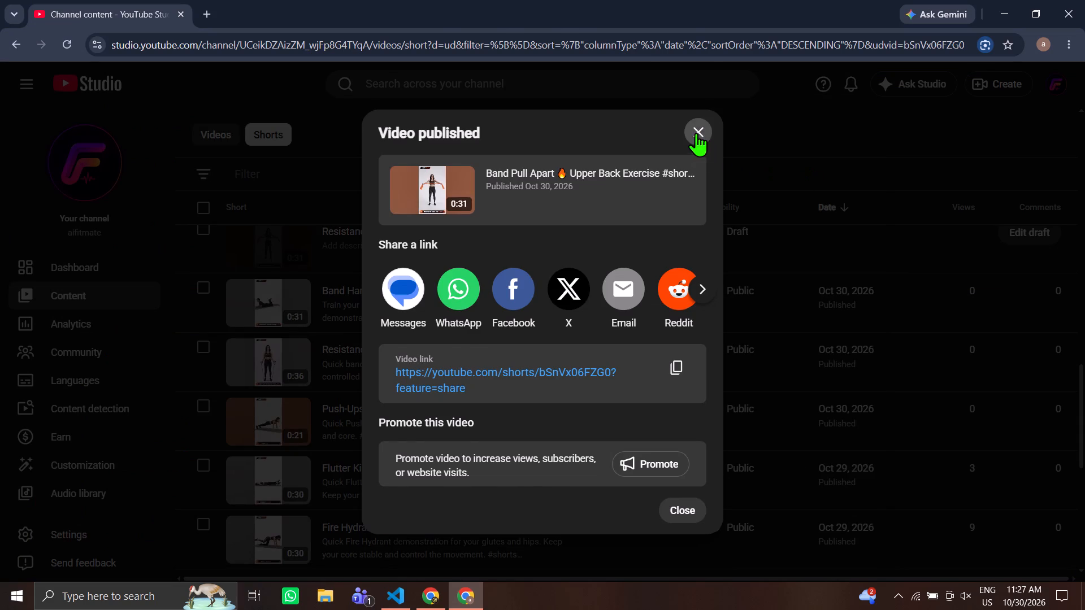
pyautogui.click(696, 133)
pyautogui.moveTo(1084, 391); pyautogui.dragTo(1084, 357)
pyautogui.hotkey('alt', 'Tab')
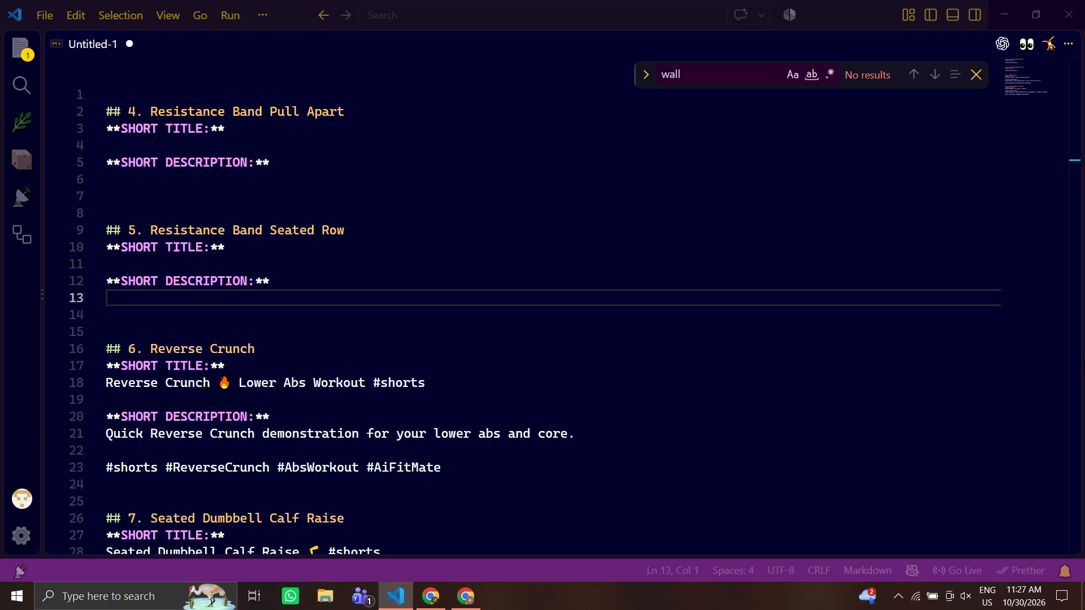
pyautogui.hotkey('alt', 'Tab')
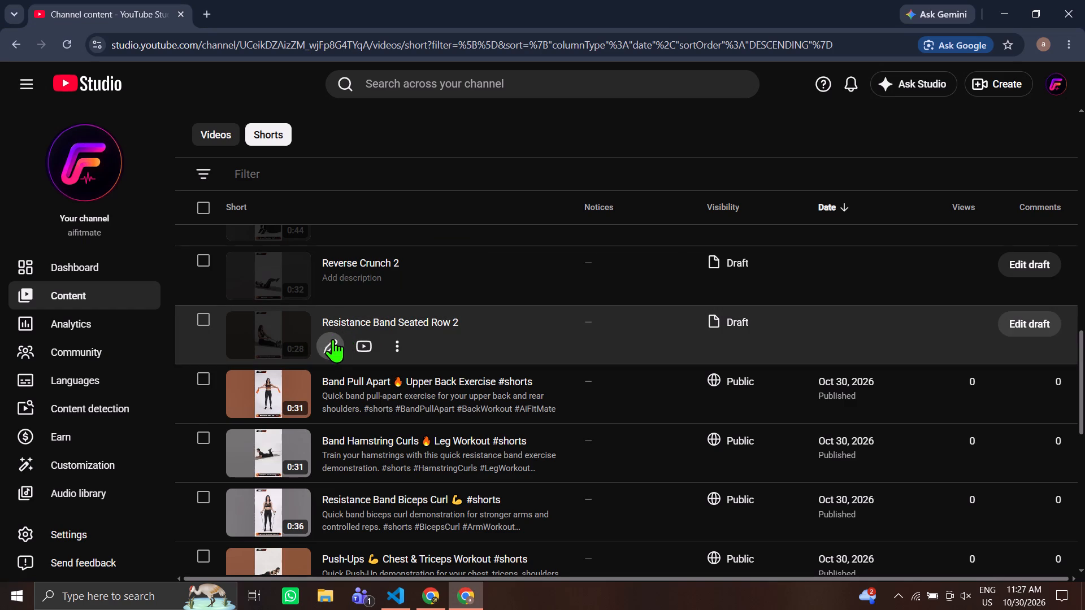
pyautogui.click(332, 340)
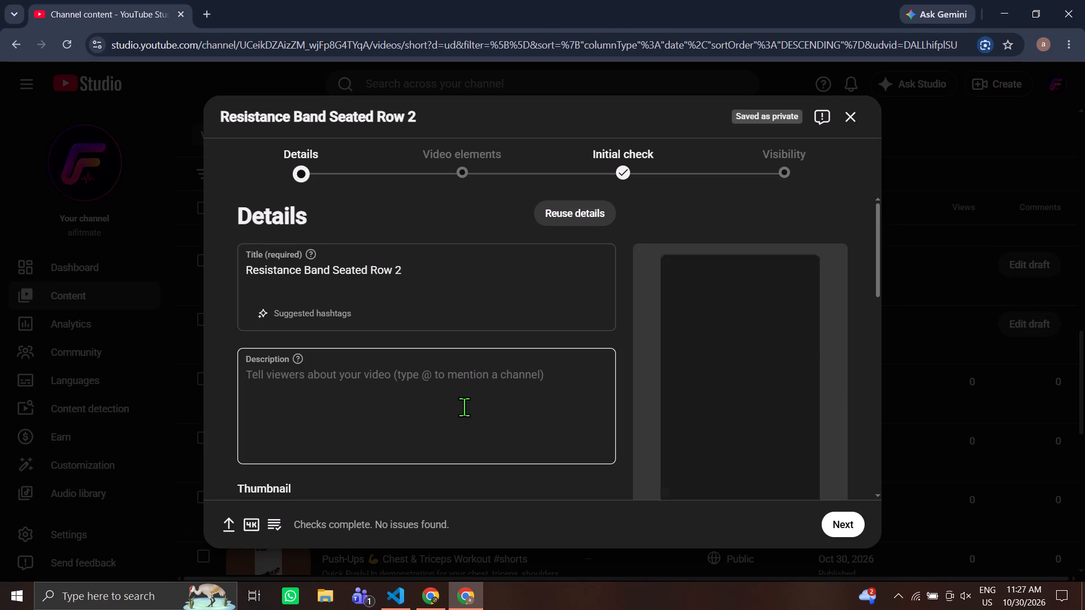
pyautogui.click(466, 407)
pyautogui.hotkey('ctrl', 'v')
pyautogui.click(445, 267)
pyautogui.hotkey('ctrl', 'a')
pyautogui.press('super+v')
pyautogui.click(373, 368)
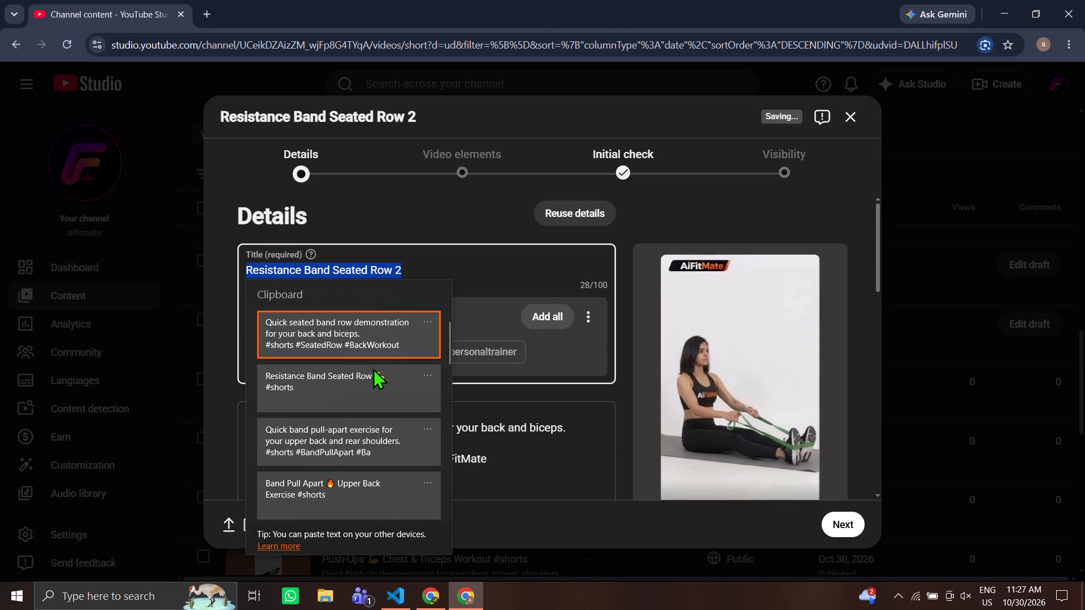
pyautogui.hotkey('ctrl', 'v')
pyautogui.tripleClick(843, 517)
pyautogui.doubleClick(843, 517)
# In the Visual Studio Code notes, delete the leftover headings and labels of entries 4 and 5 and the blank lines after them.
pyautogui.hotkey('alt', 'Tab')
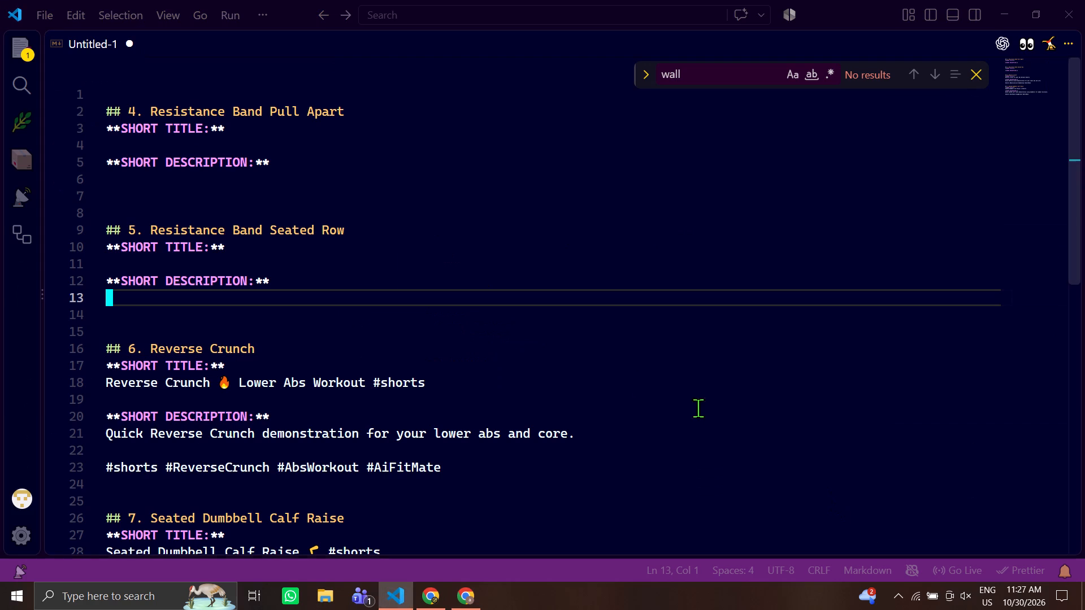
pyautogui.moveTo(281, 295); pyautogui.dragTo(215, 0)
pyautogui.hotkey('ctrl', 'x')
pyautogui.hotkey('ctrl', 'x')
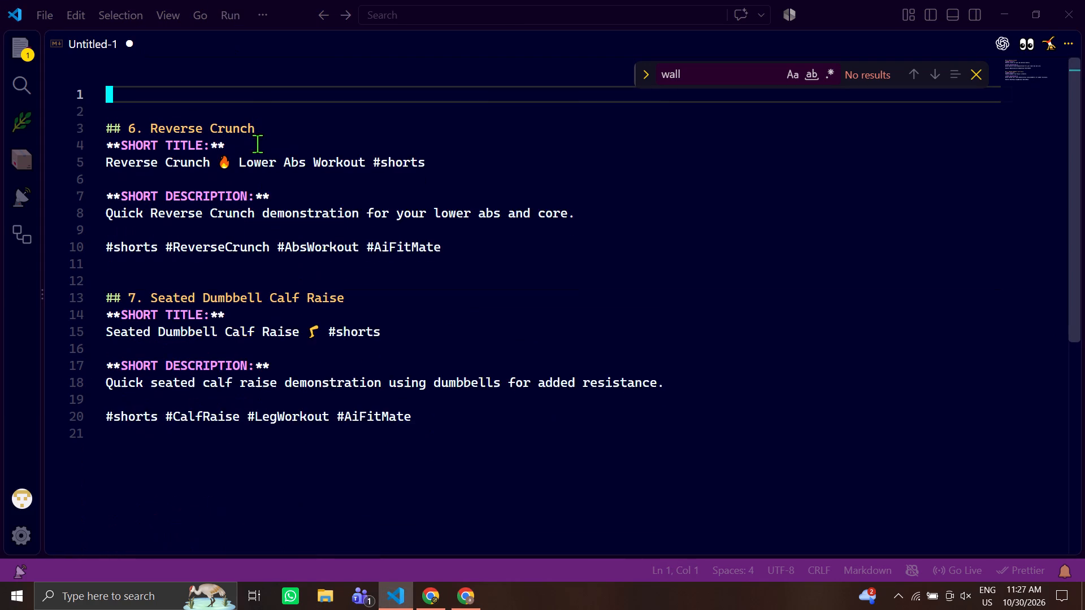
pyautogui.hotkey('ctrl', 'x')
# In the Visual Studio Code notes, cut the short title and the short description with hashtags from entry 6, Reverse Crunch.
pyautogui.click(266, 145)
pyautogui.hotkey('ctrl', 'x')
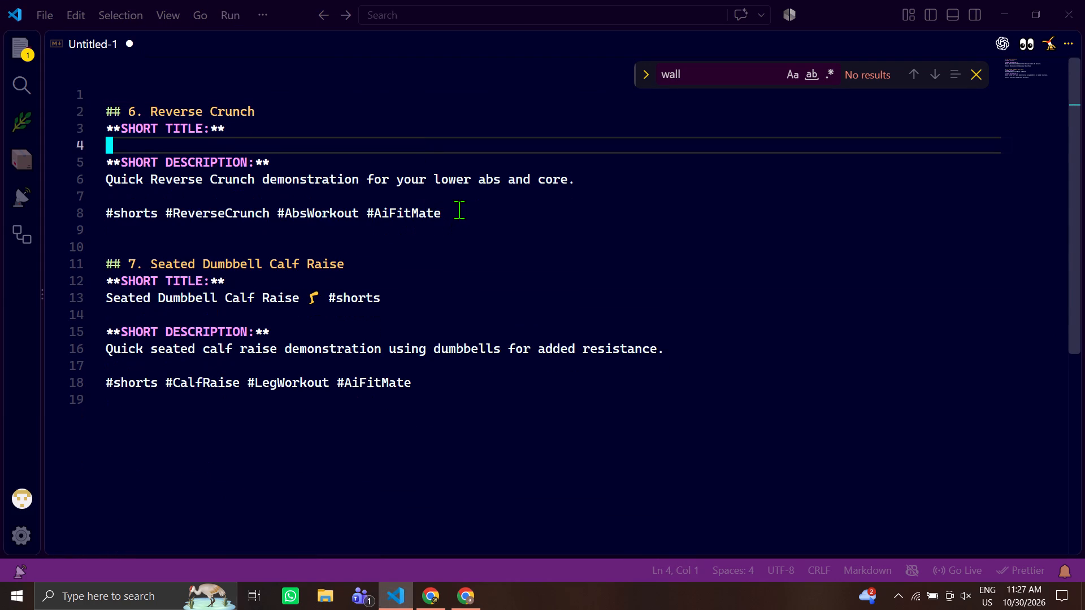
pyautogui.moveTo(464, 210); pyautogui.dragTo(0, 180)
pyautogui.hotkey('ctrl', 'x')
# In YouTube Studio, publish the Reverse Crunch 2 draft with title "Reverse Crunch 🔥 Lower Abs Workout #shorts" and the cut description.
pyautogui.hotkey('alt', 'Tab')
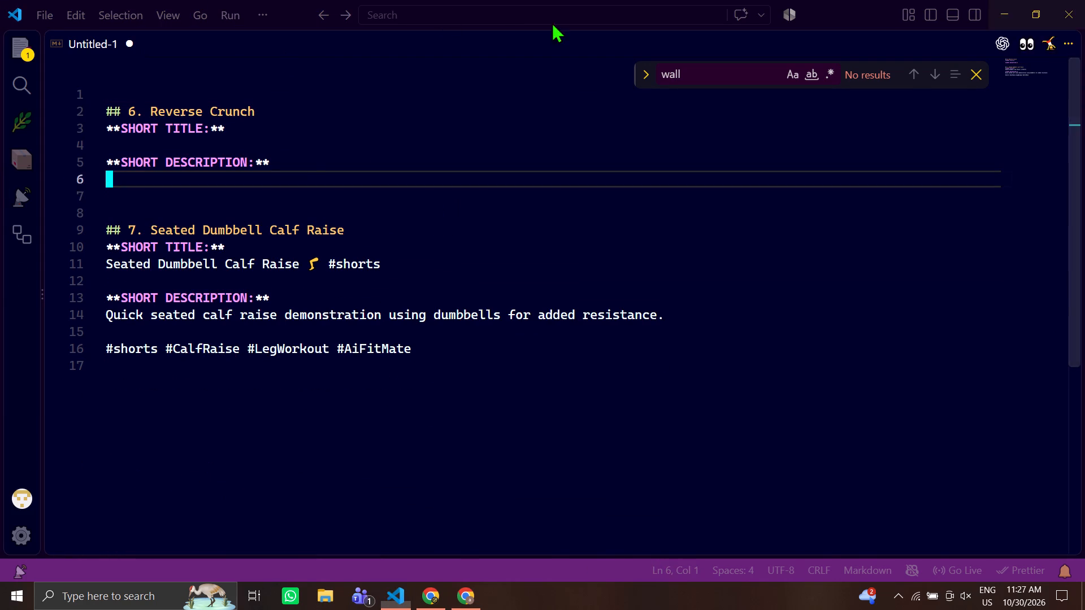
pyautogui.click(694, 125)
pyautogui.moveTo(1084, 376); pyautogui.dragTo(1081, 345)
pyautogui.click(337, 423)
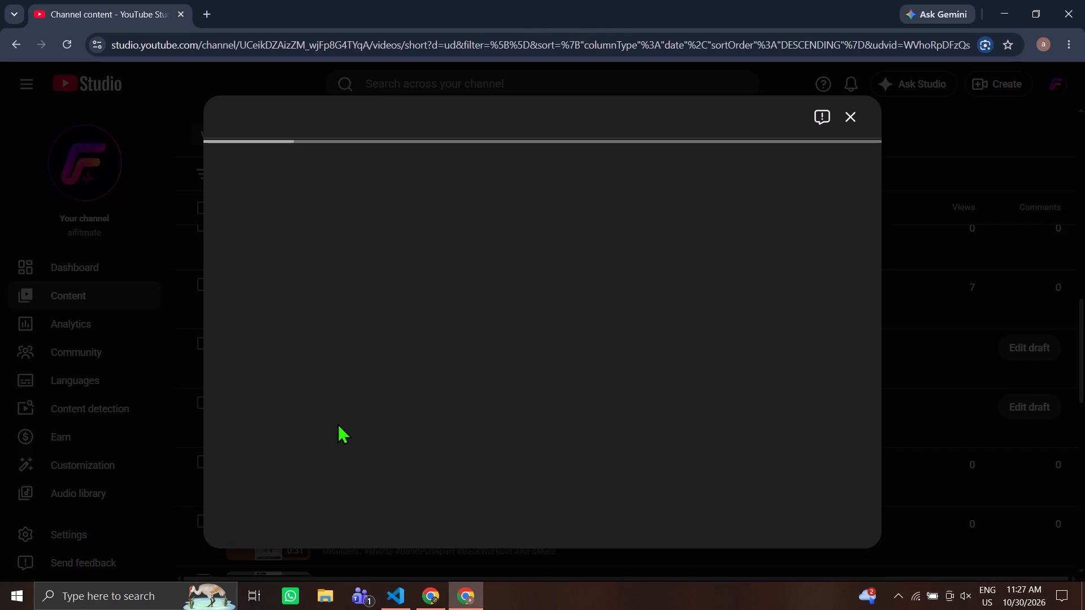
pyautogui.click(416, 405)
pyautogui.hotkey('ctrl', 'v')
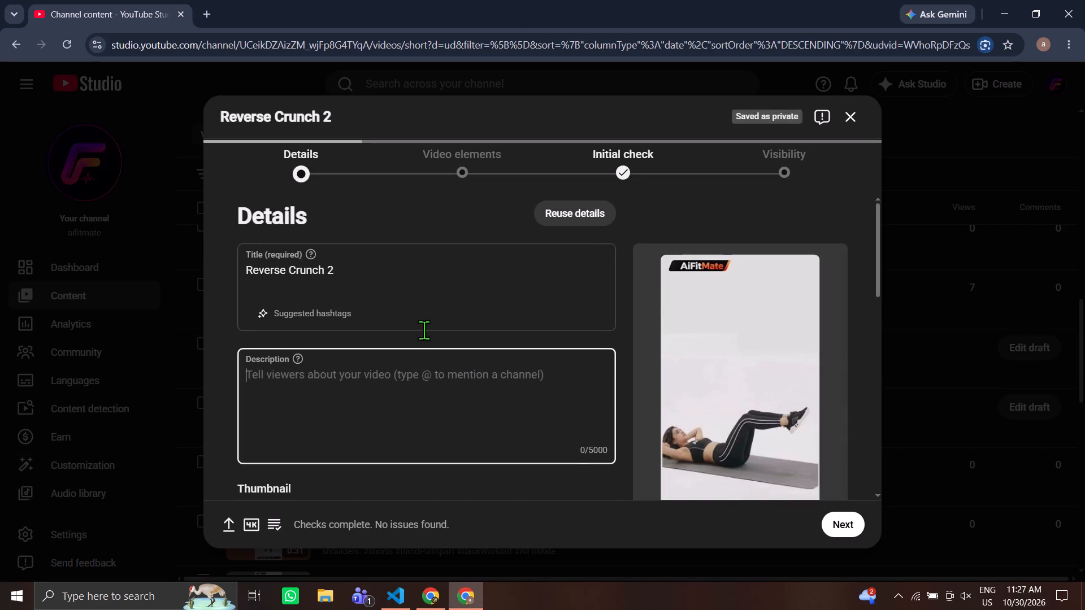
pyautogui.click(410, 265)
pyautogui.hotkey('ctrl', 'a')
pyautogui.press('super+v')
pyautogui.click(364, 390)
pyautogui.hotkey('ctrl', 'v')
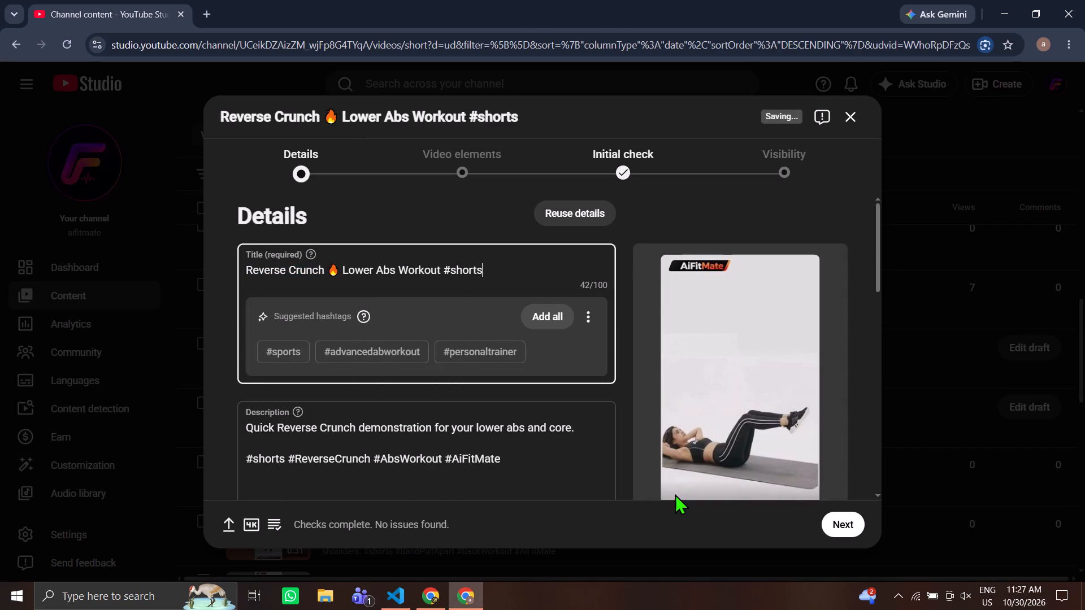
pyautogui.tripleClick(850, 530)
pyautogui.doubleClick(850, 529)
# In the Visual Studio Code notes, cut the short description with hashtags and the short title from entry 7, Seated Dumbbell Calf Raise.
pyautogui.hotkey('alt', 'Tab')
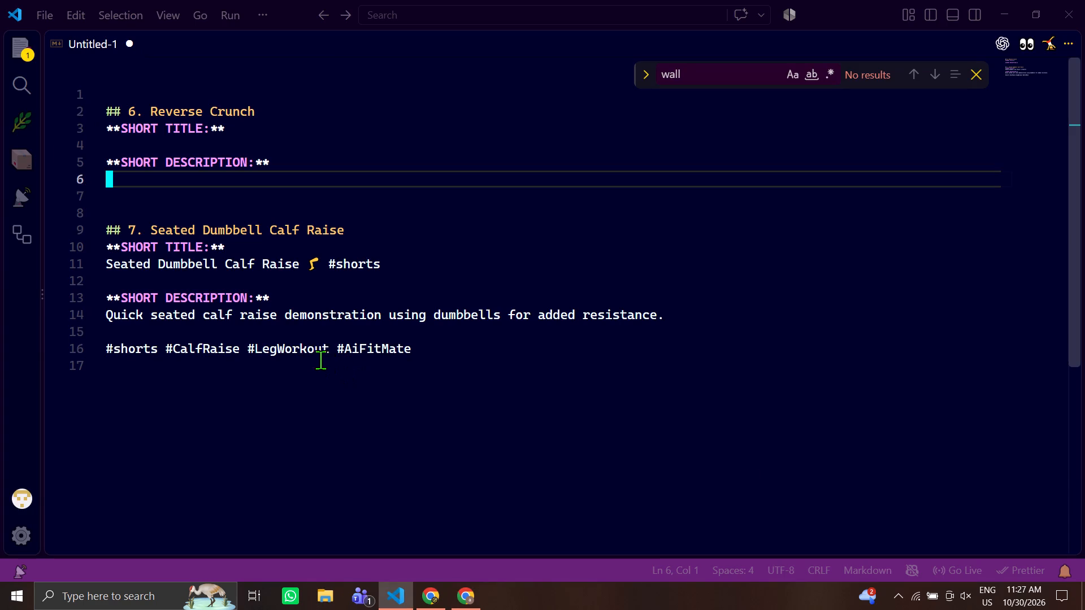
pyautogui.moveTo(427, 360); pyautogui.dragTo(73, 313)
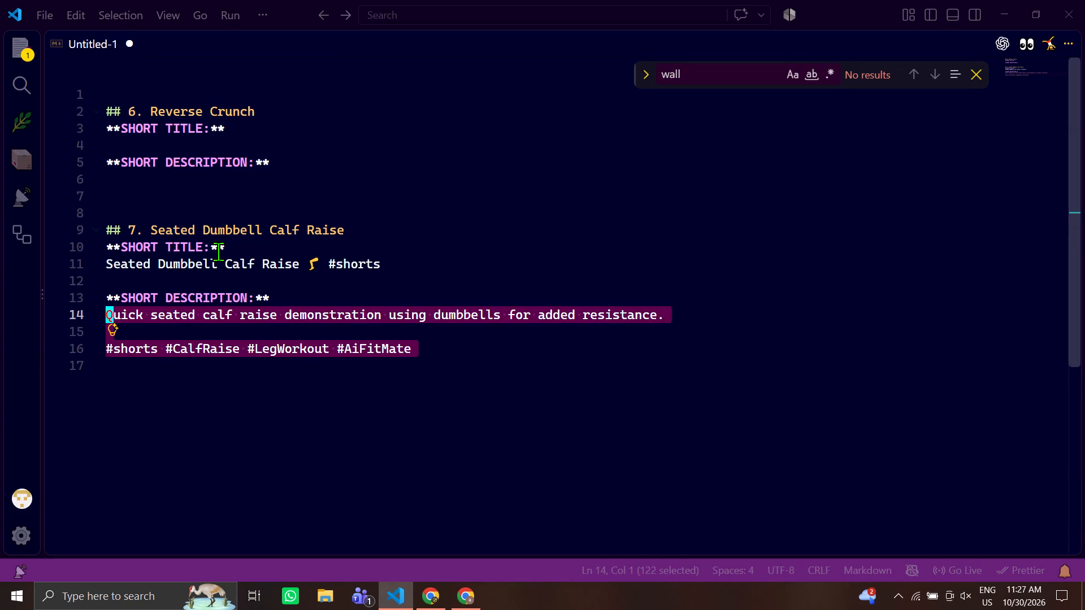
pyautogui.hotkey('ctrl', 'x')
pyautogui.click(325, 265)
pyautogui.hotkey('ctrl', 'x')
# In YouTube Studio, publish the Seated Dumbbell Calf Raise 2 draft with title "Seated Dumbbell Calf Raise 🦵 #shorts" and the cut description.
pyautogui.hotkey('alt', 'Tab')
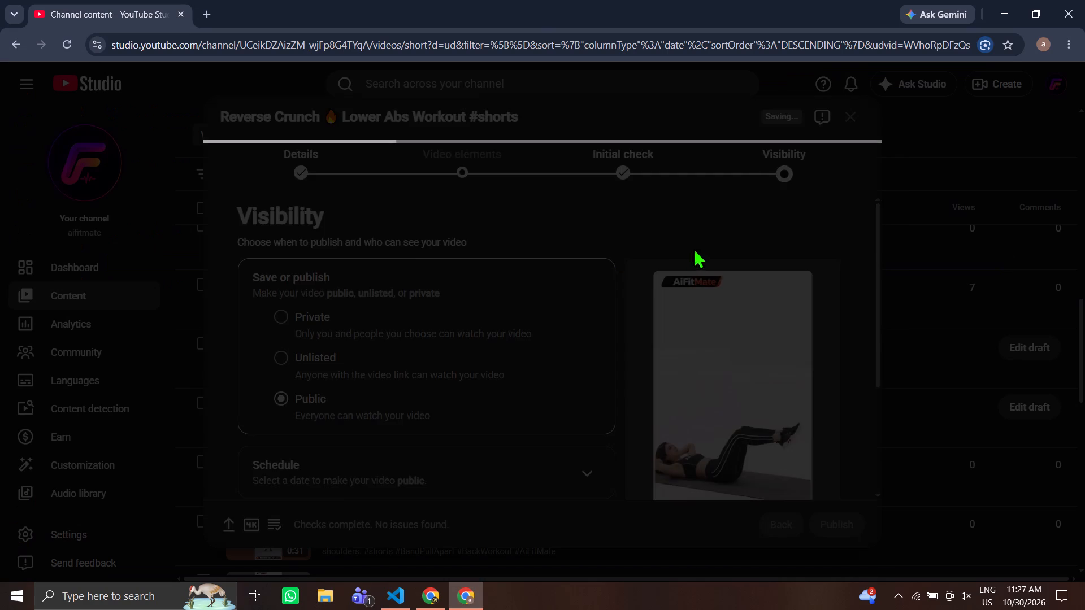
pyautogui.click(696, 134)
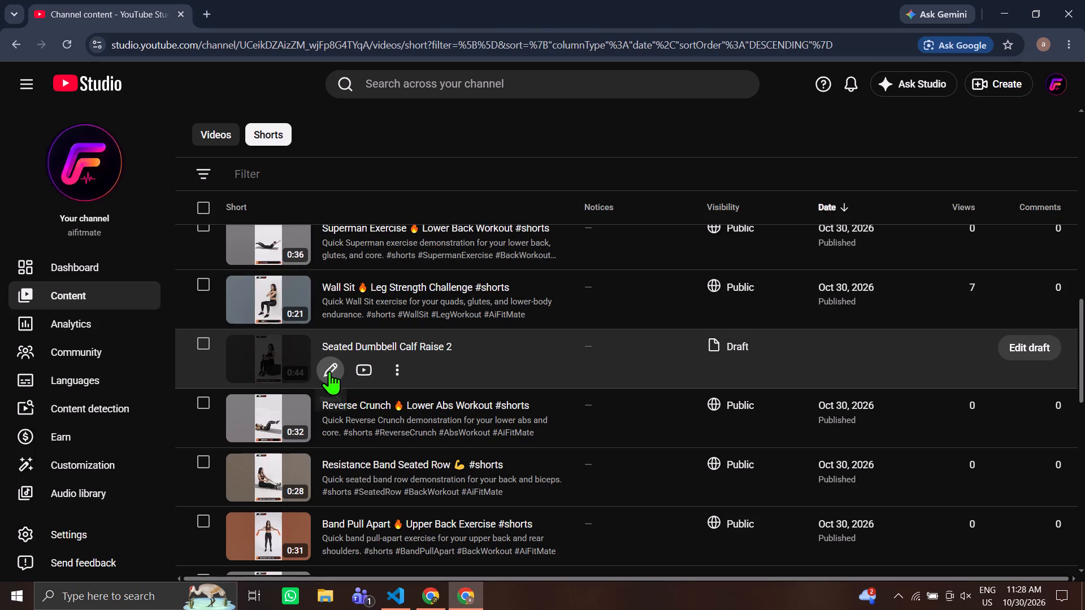
pyautogui.click(329, 370)
pyautogui.hotkey('alt', 'Tab')
pyautogui.hotkey('alt', 'Tab')
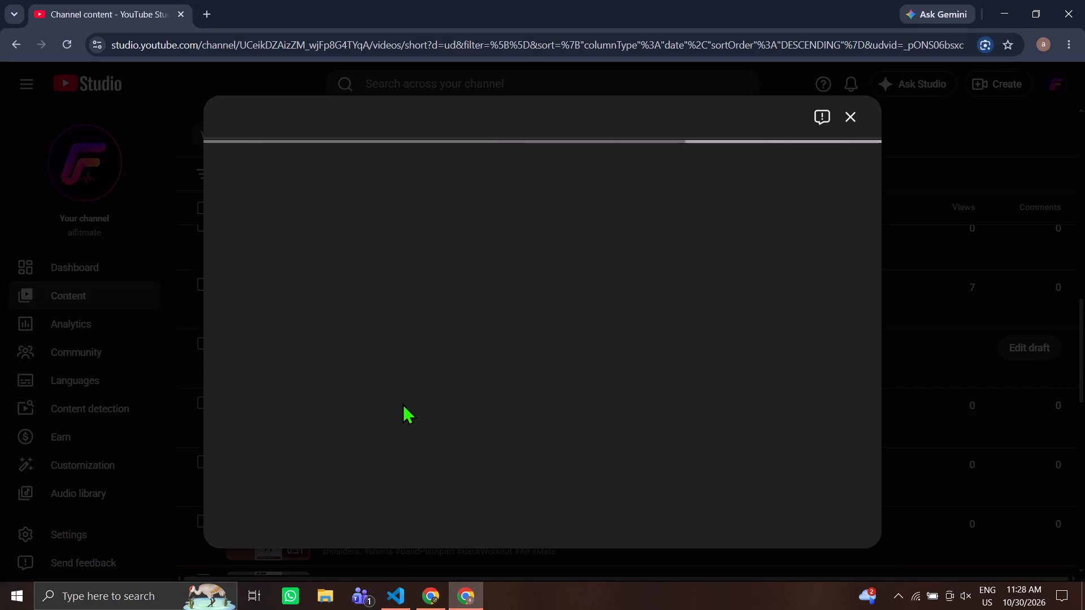
pyautogui.click(402, 404)
pyautogui.hotkey('ctrl', 'v')
pyautogui.click(433, 268)
pyautogui.hotkey('ctrl', 'a')
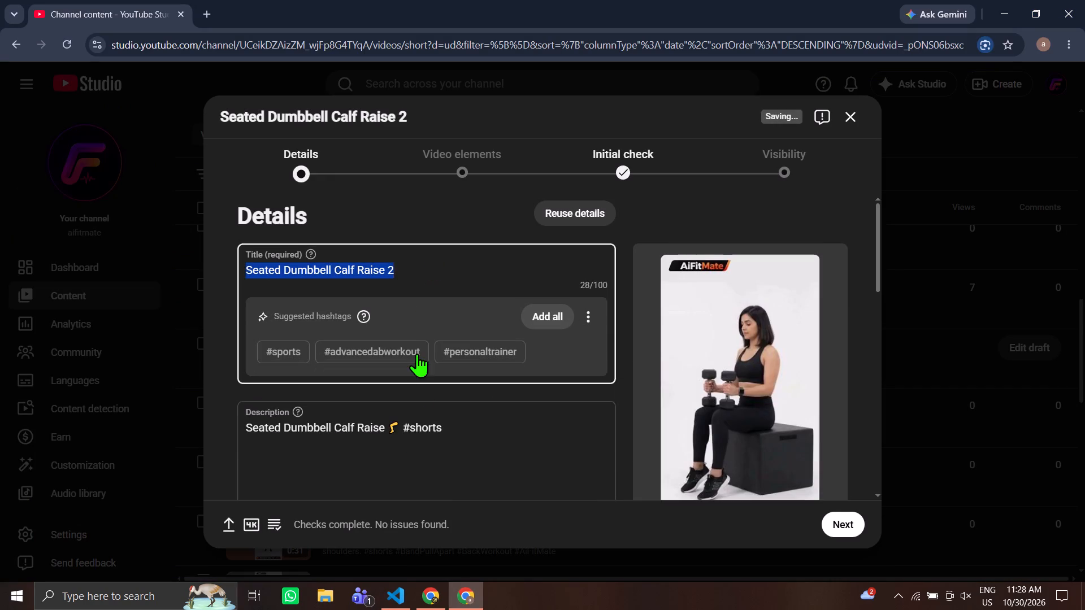
pyautogui.hotkey('ctrl', 'v')
pyautogui.click(511, 459)
pyautogui.hotkey('ctrl', 'a')
pyautogui.press('super+v')
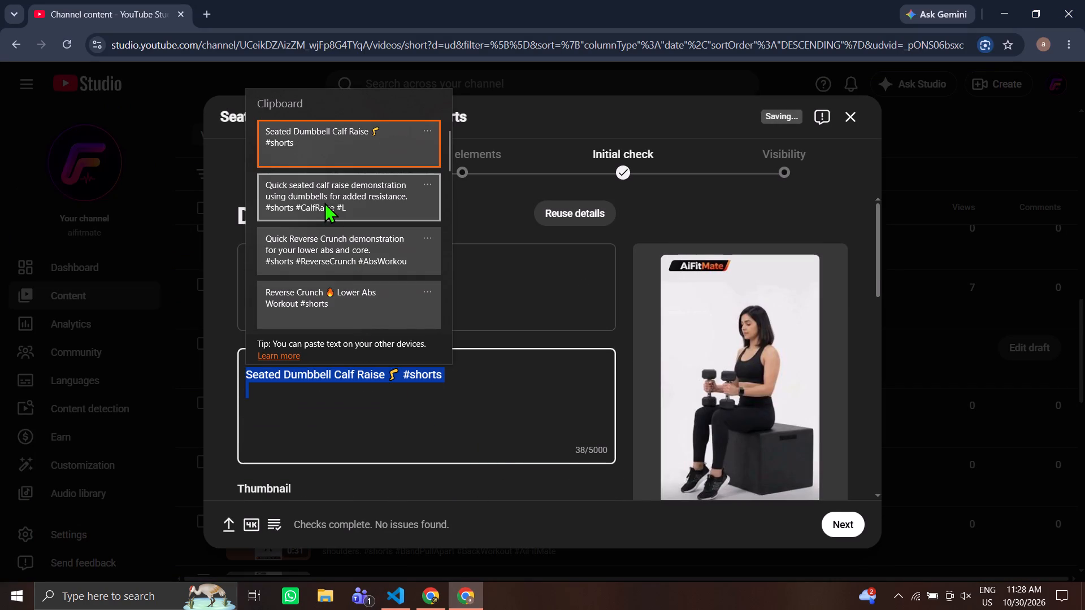
pyautogui.click(324, 202)
pyautogui.hotkey('ctrl', 'v')
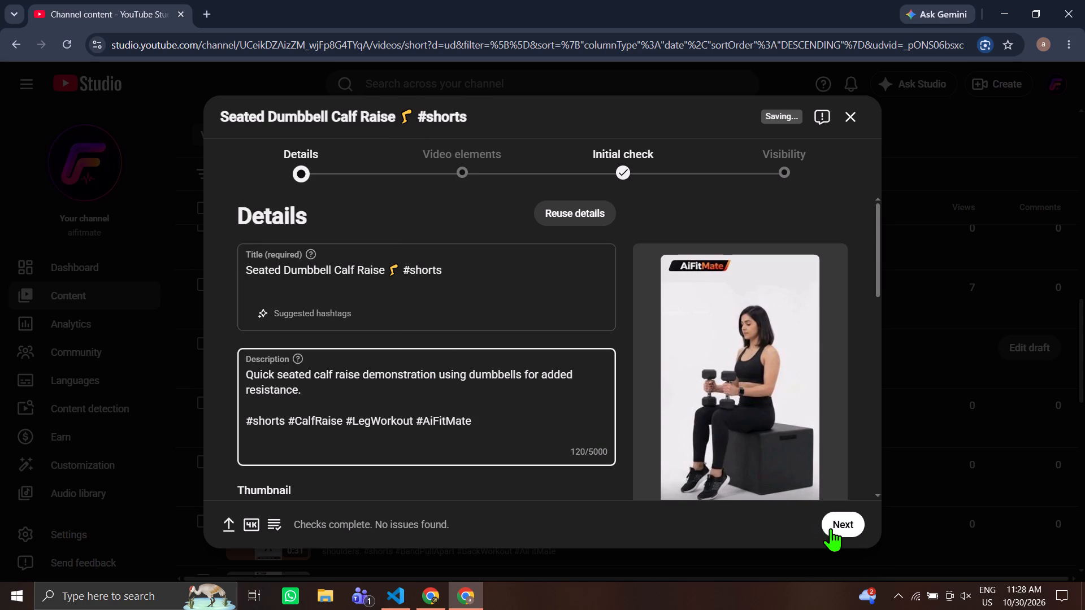
pyautogui.tripleClick(835, 530)
pyautogui.click(835, 530)
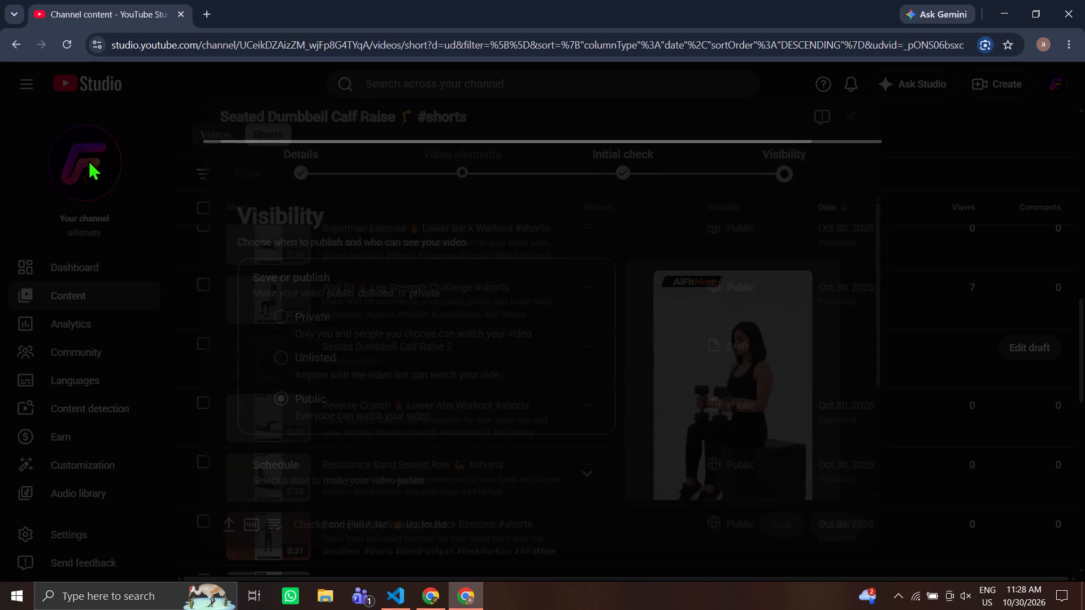
pyautogui.click(702, 168)
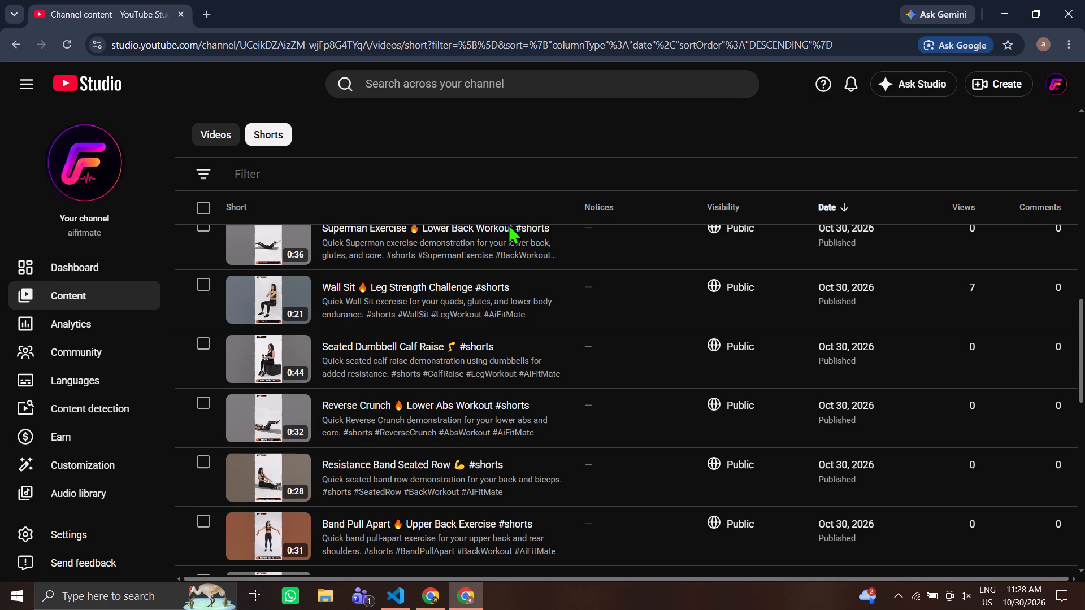
# Open the public aifitmate channel page from YouTube Studio.
pyautogui.keyDown('ctrl'); pyautogui.click(79, 178); pyautogui.keyUp('ctrl')
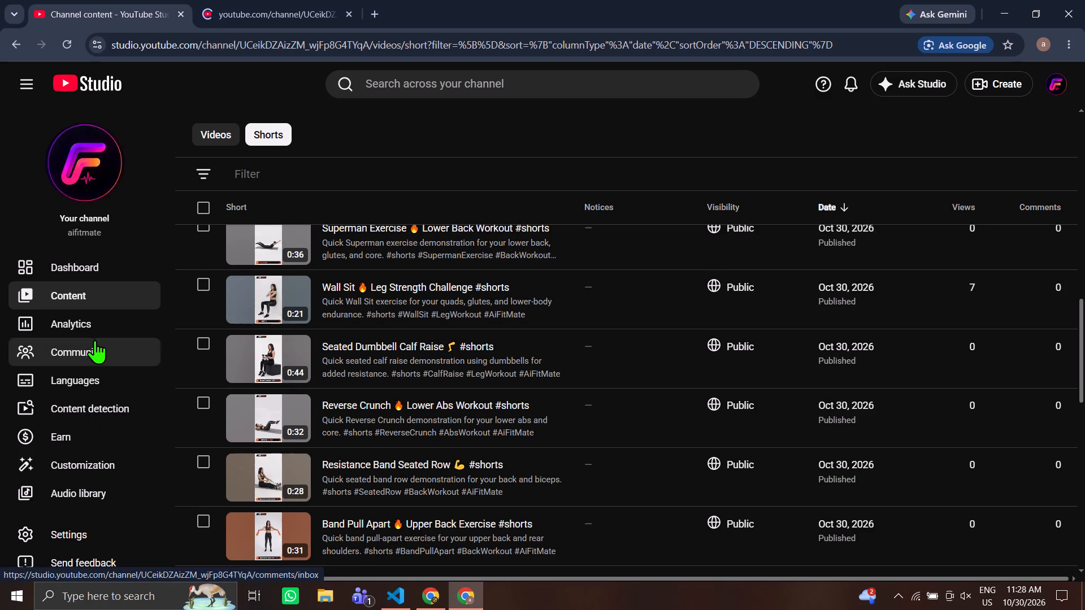
# Examine the channel analytics and the detailed realtime performance report listing views per Short.
pyautogui.click(95, 335)
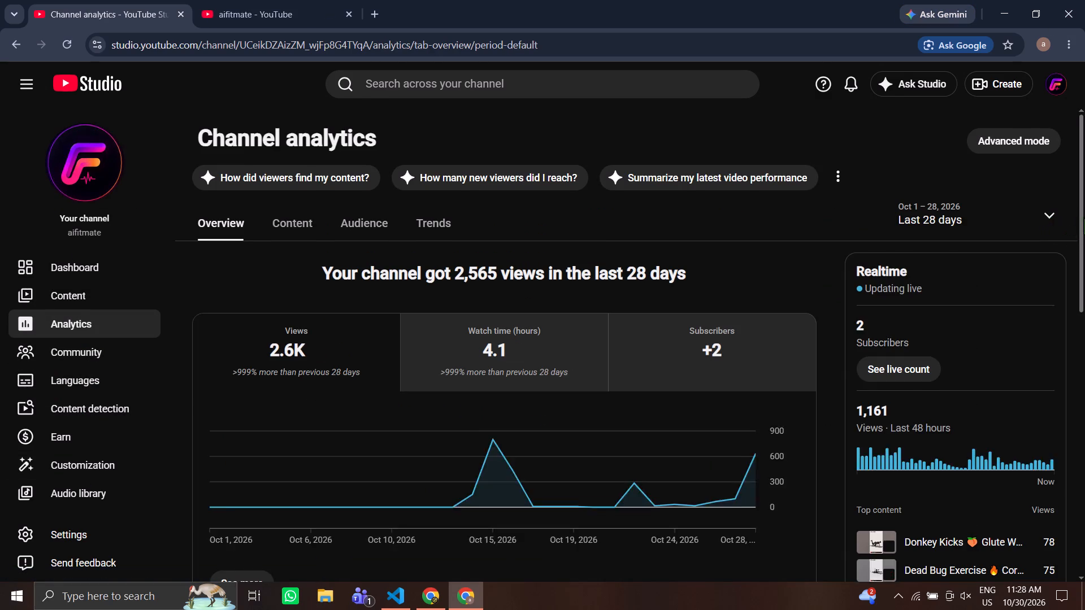
pyautogui.moveTo(1084, 220); pyautogui.dragTo(1084, 263)
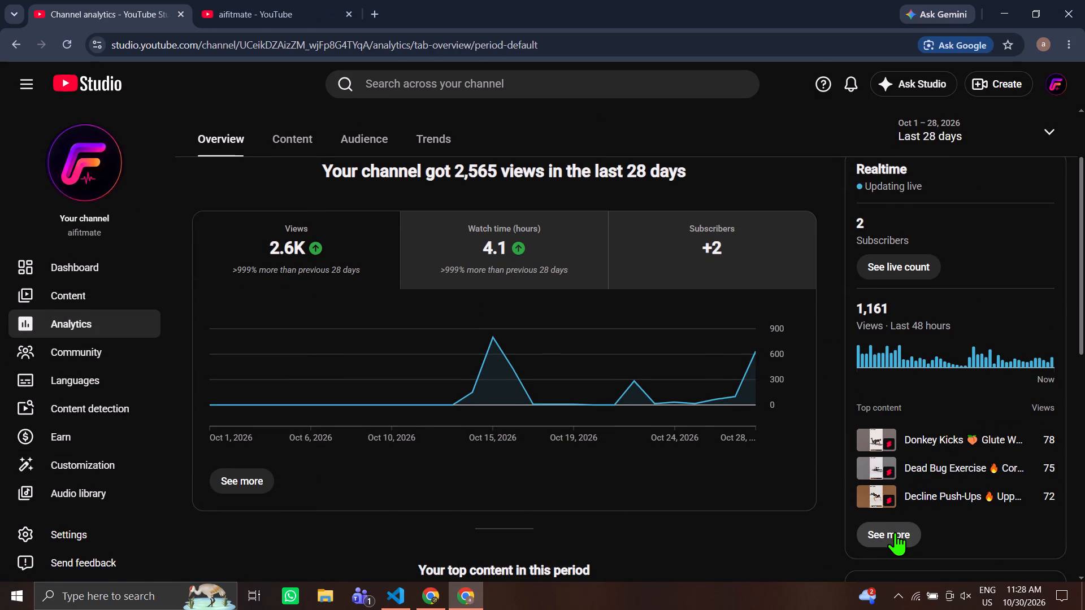
pyautogui.click(895, 532)
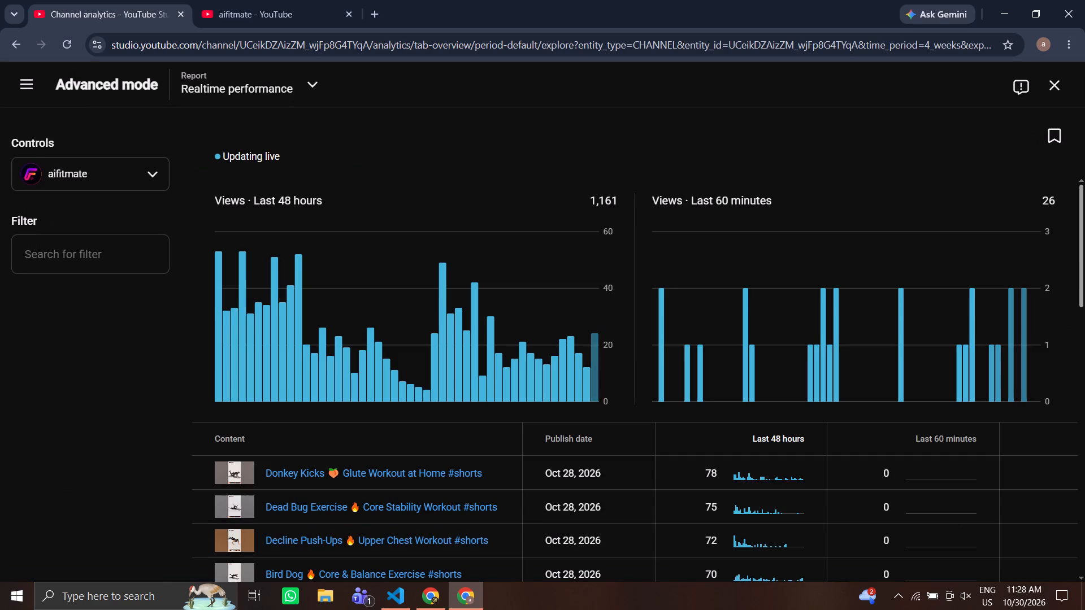
pyautogui.moveTo(1084, 201); pyautogui.dragTo(1084, 133)
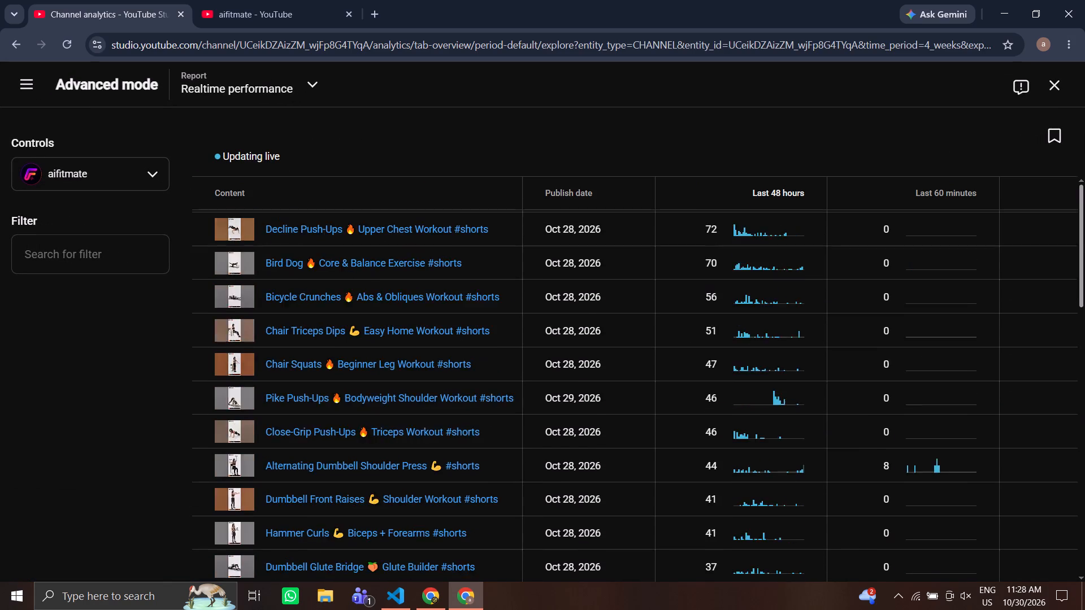
pyautogui.moveTo(1084, 133); pyautogui.dragTo(1084, 0)
# Switch to the aifitmate channel page and reload it to check the video count and latest uploads.
pyautogui.click(296, 0)
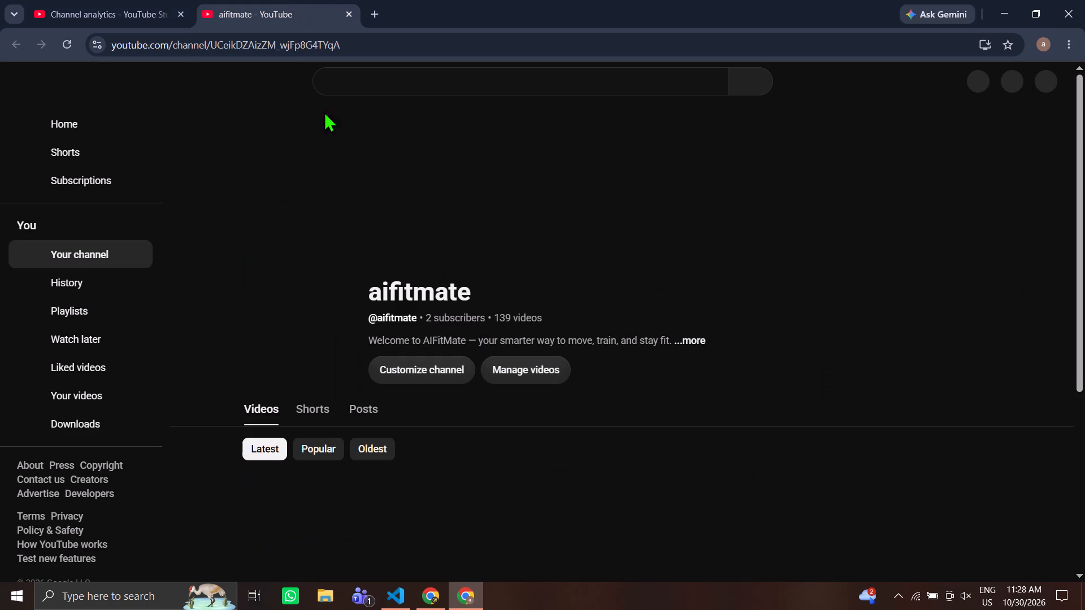
pyautogui.hotkey('ctrl', 'F5')
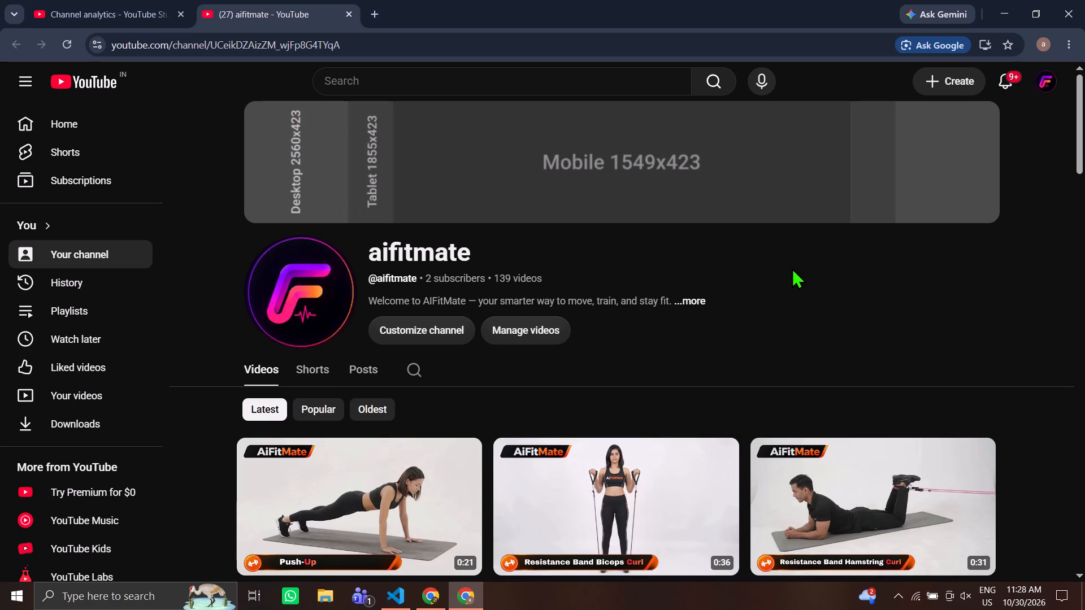
pyautogui.hotkey('ctrl', 'F5')
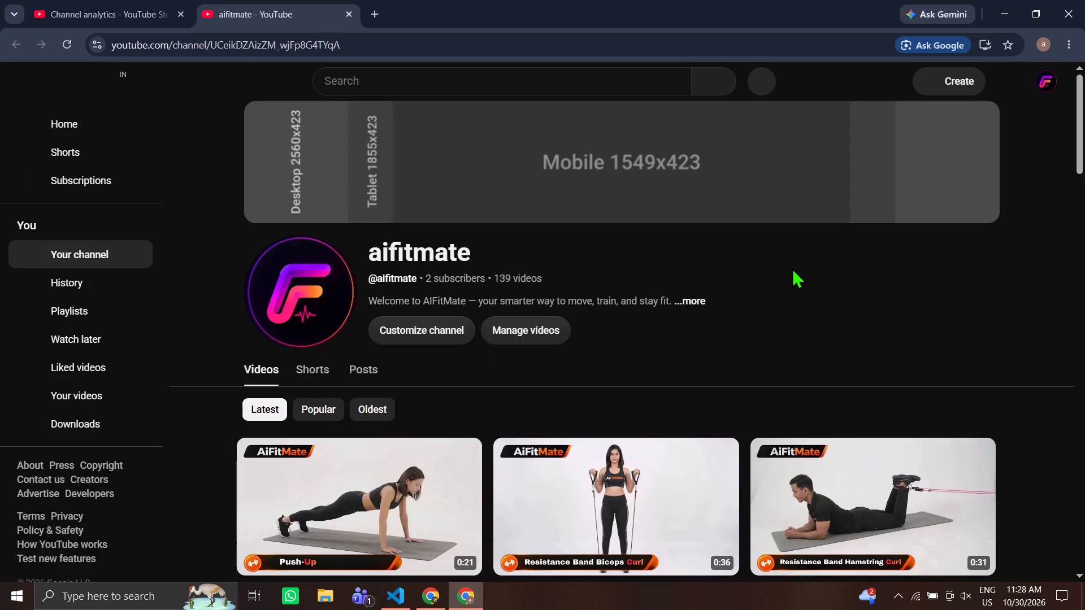
pyautogui.hotkey('ctrl', 'F5')
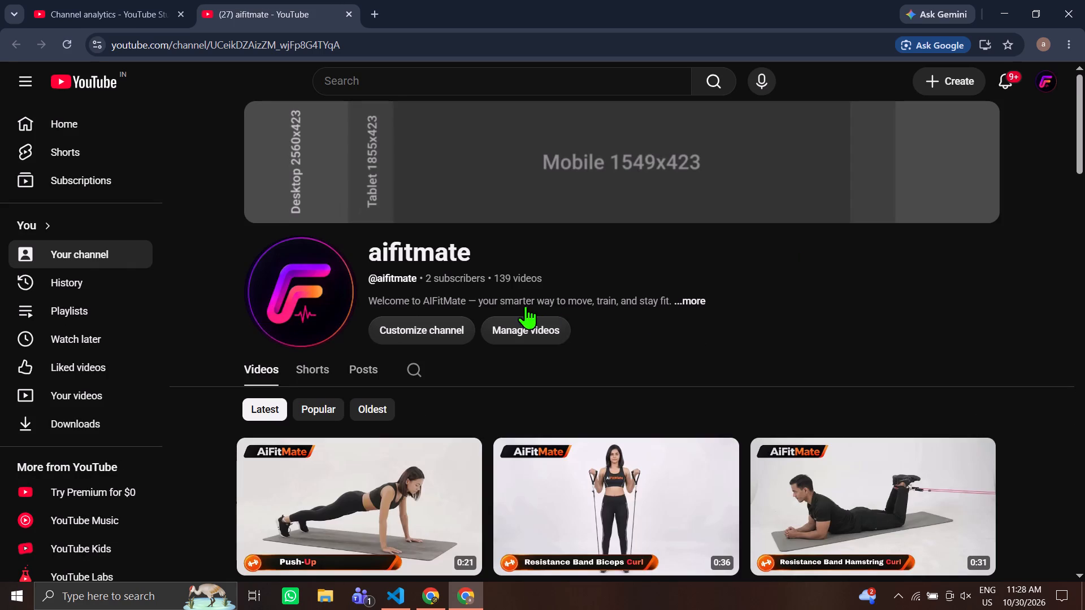
# From the channel page, open the full Videos list in YouTube Studio and filter it by visibility Private, Unlisted, Has schedule and Draft.
pyautogui.click(520, 333)
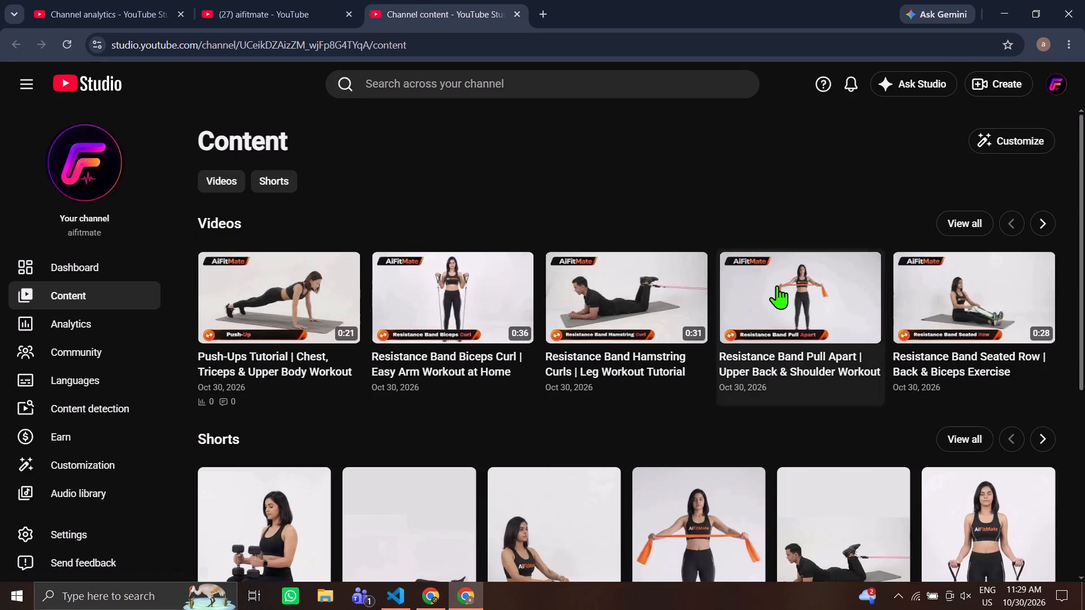
pyautogui.click(964, 220)
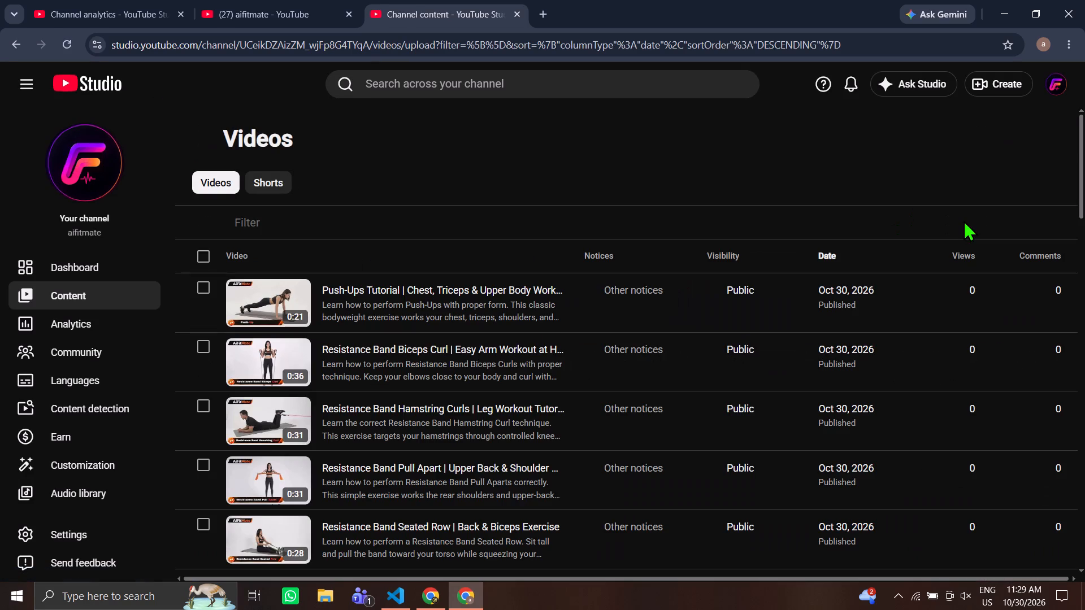
pyautogui.click(255, 221)
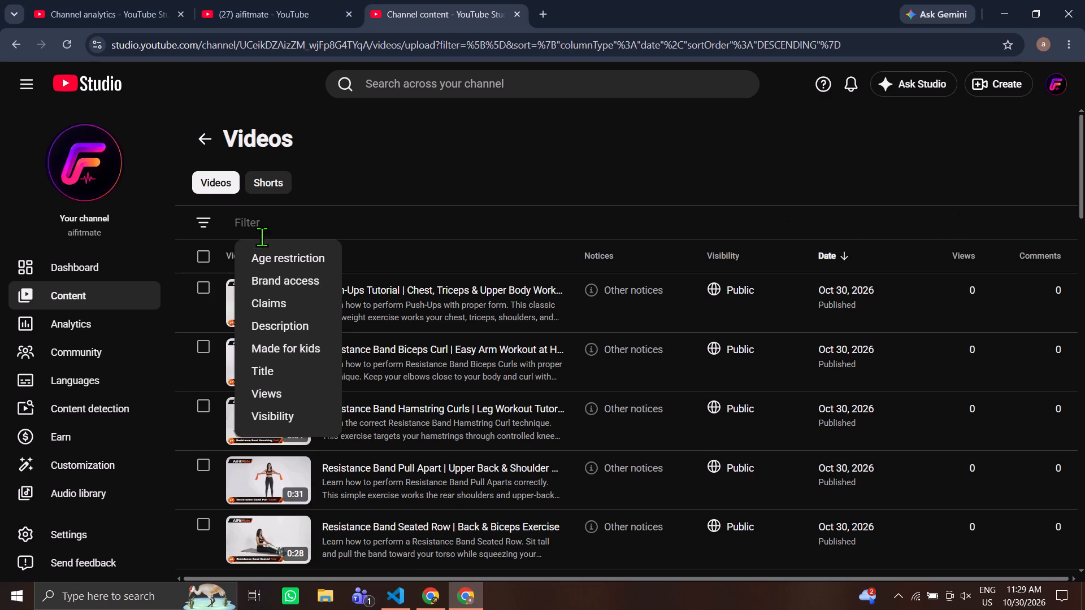
pyautogui.moveTo(292, 403); pyautogui.dragTo(292, 415)
pyautogui.click(292, 415)
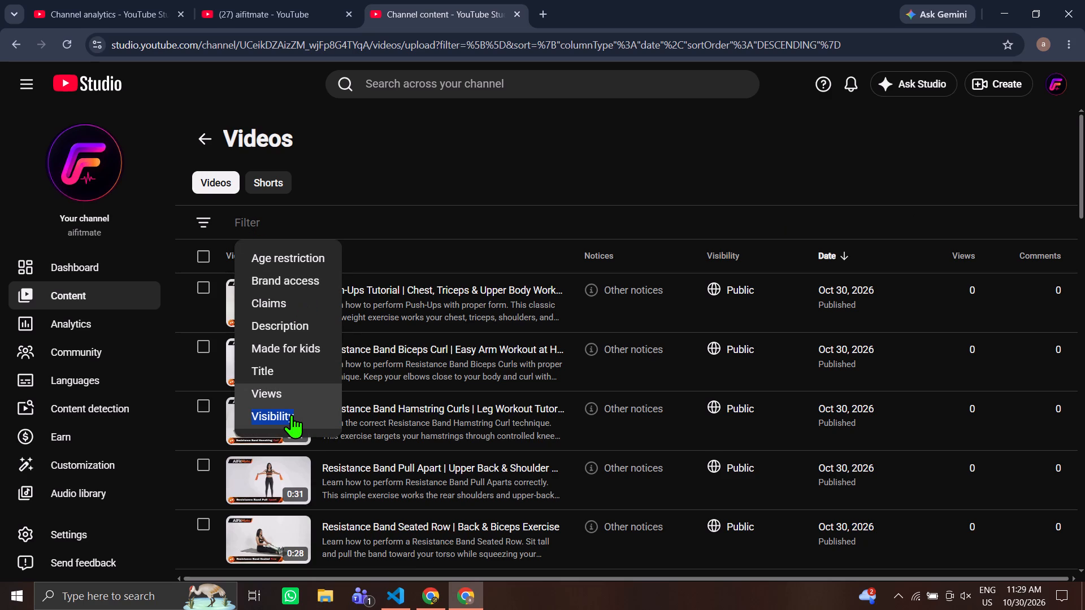
pyautogui.moveTo(292, 415); pyautogui.dragTo(325, 478)
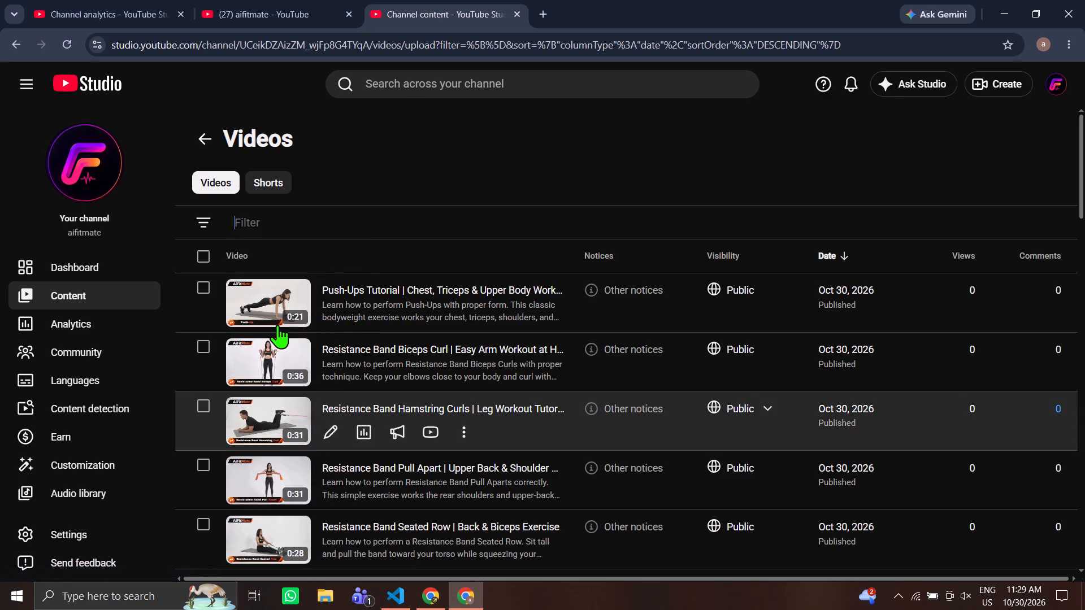
pyautogui.click(270, 217)
pyautogui.click(298, 422)
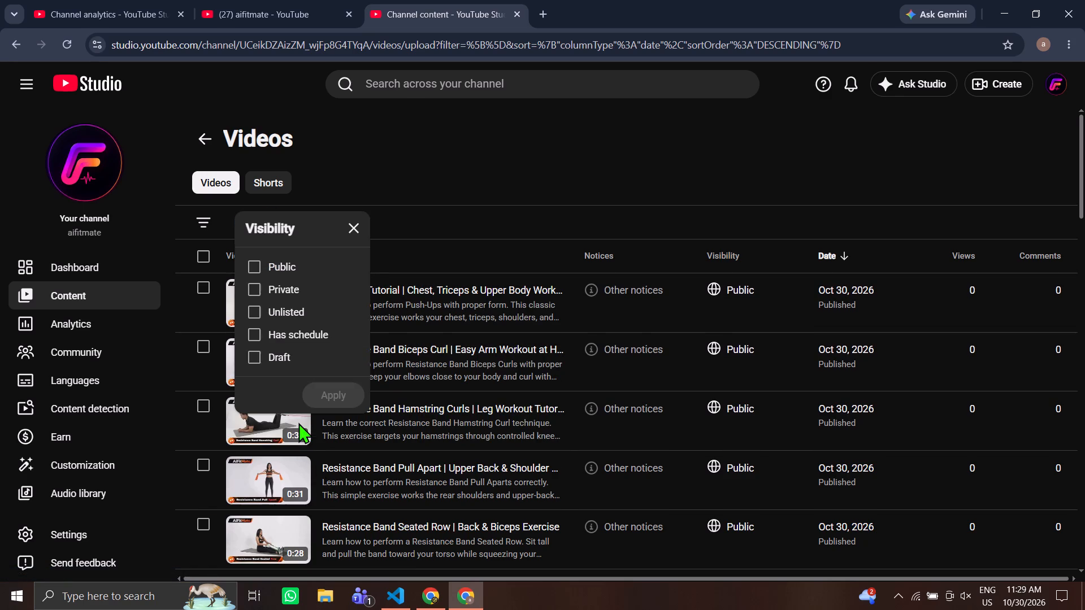
pyautogui.click(304, 279)
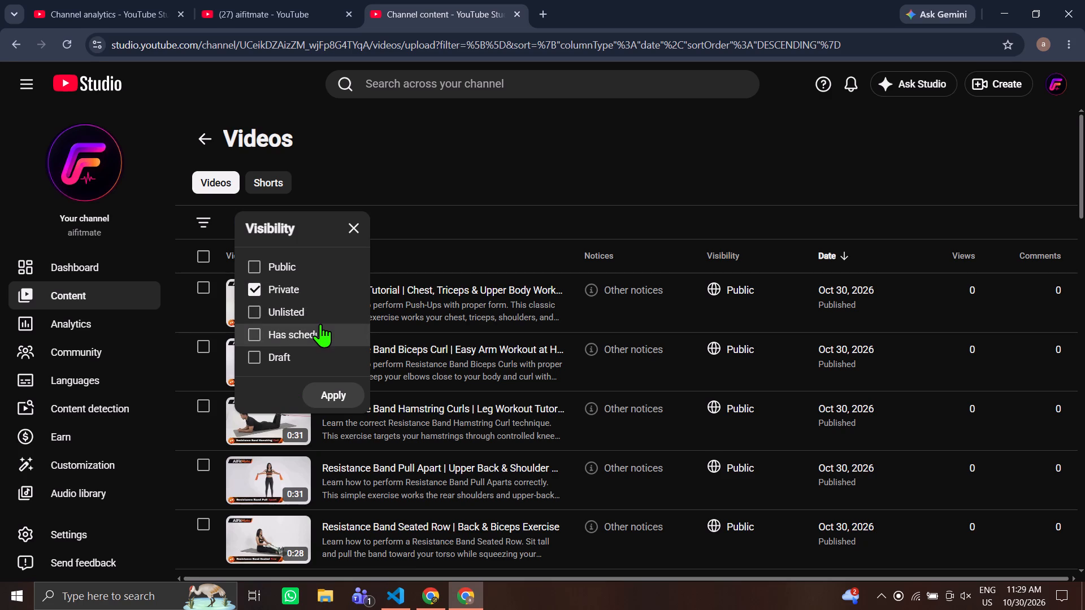
pyautogui.click(320, 324)
pyautogui.click(297, 312)
pyautogui.click(318, 348)
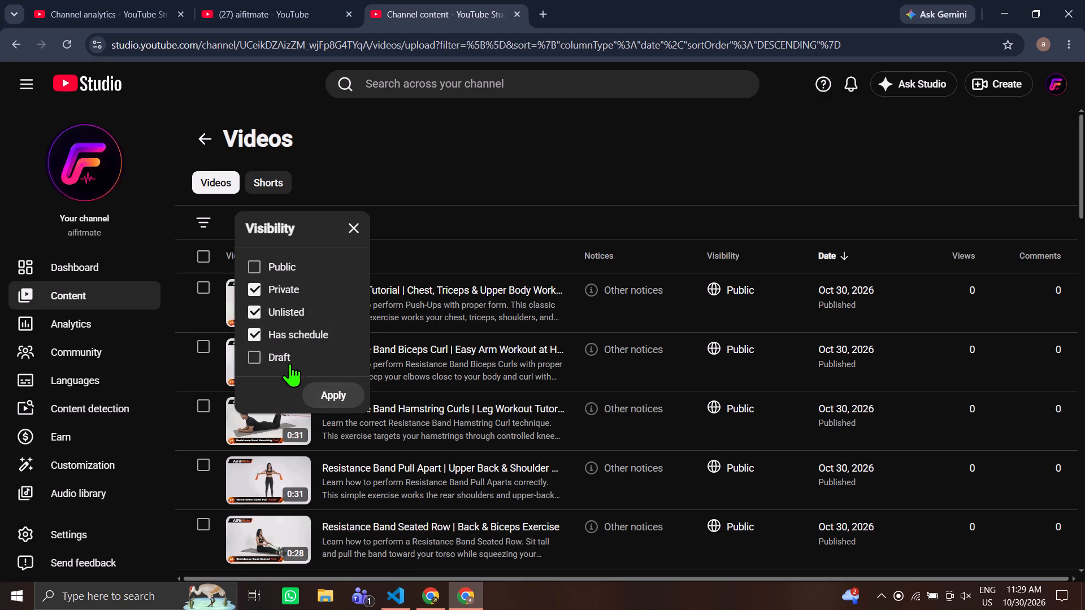
pyautogui.click(285, 360)
pyautogui.click(322, 385)
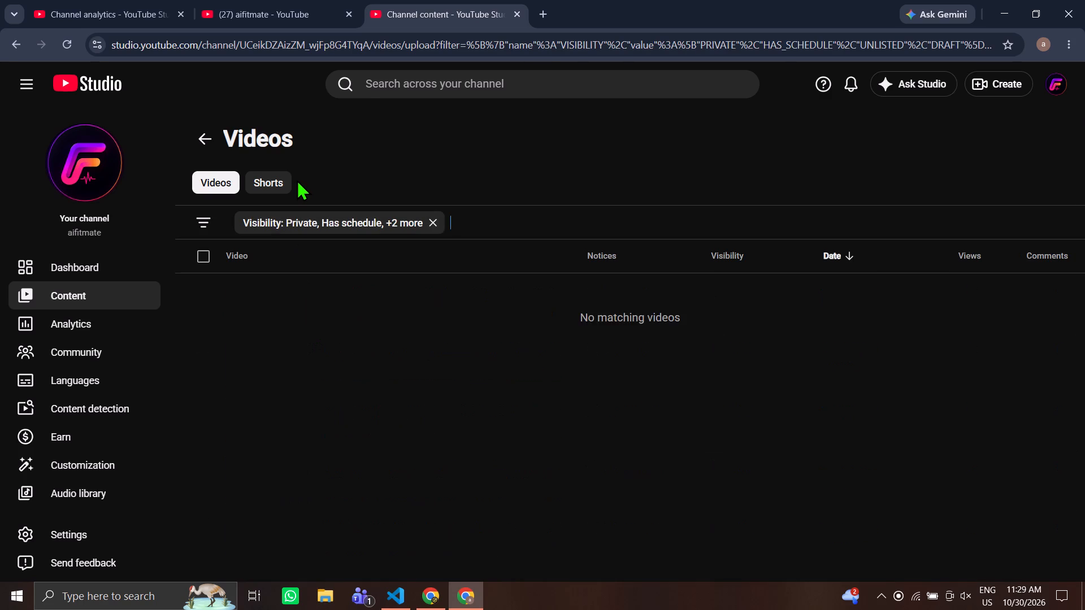
# Switch to the Shorts list and filter it by visibility Has schedule, Unlisted, Private and Draft.
pyautogui.click(272, 169)
pyautogui.click(272, 173)
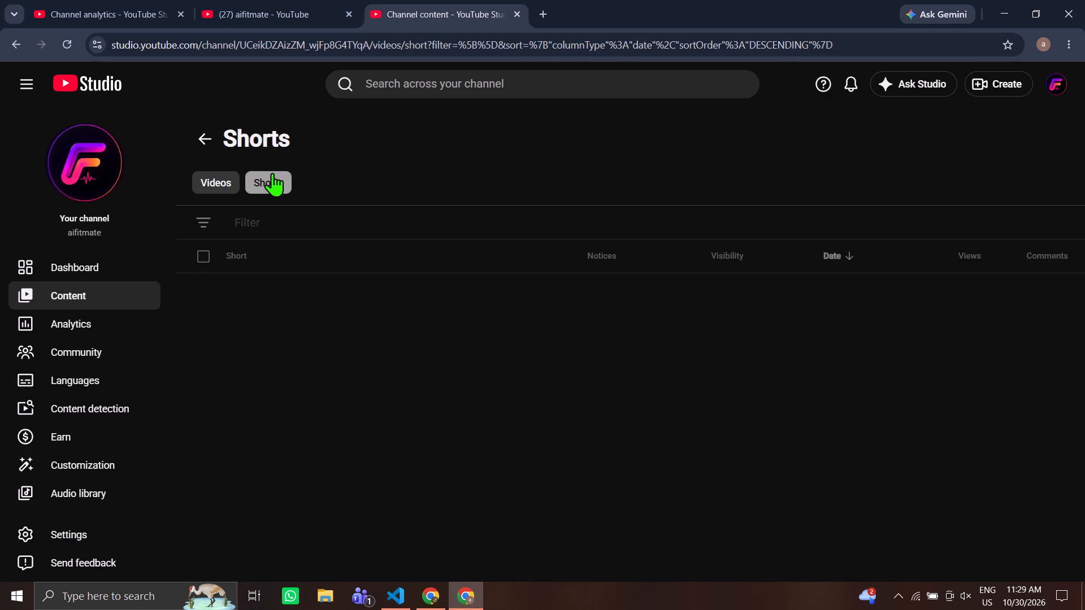
pyautogui.click(290, 223)
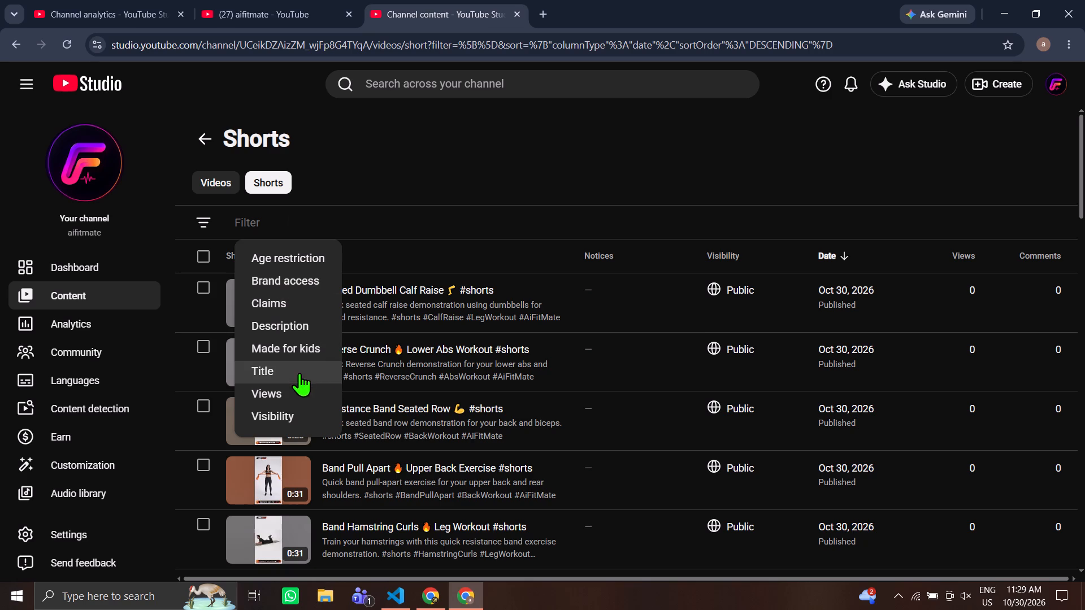
pyautogui.click(270, 416)
pyautogui.click(300, 334)
pyautogui.click(304, 358)
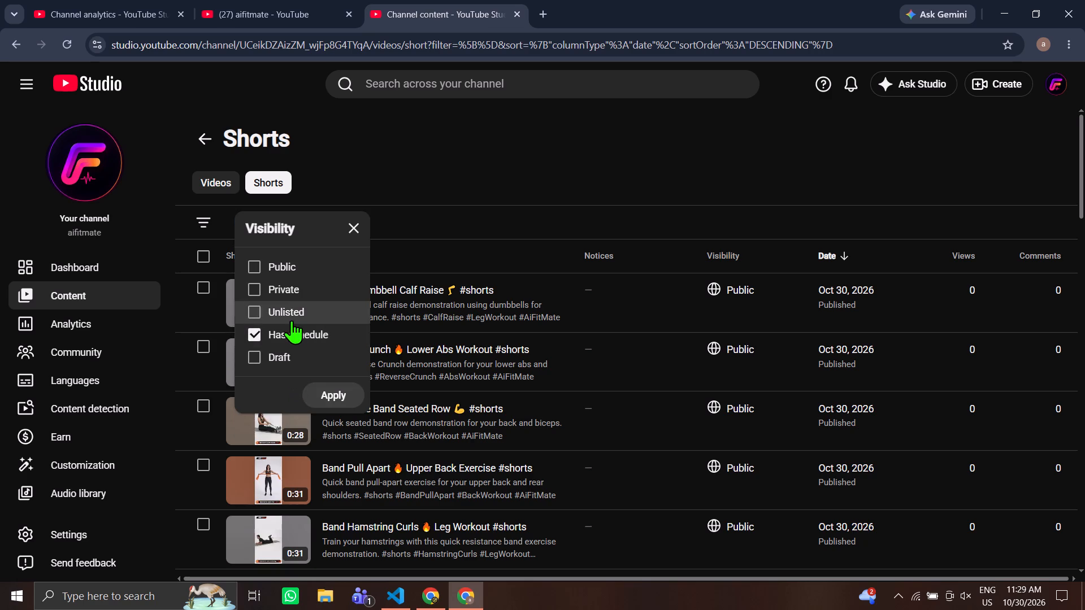
pyautogui.click(292, 319)
pyautogui.click(289, 287)
pyautogui.click(284, 352)
pyautogui.click(324, 393)
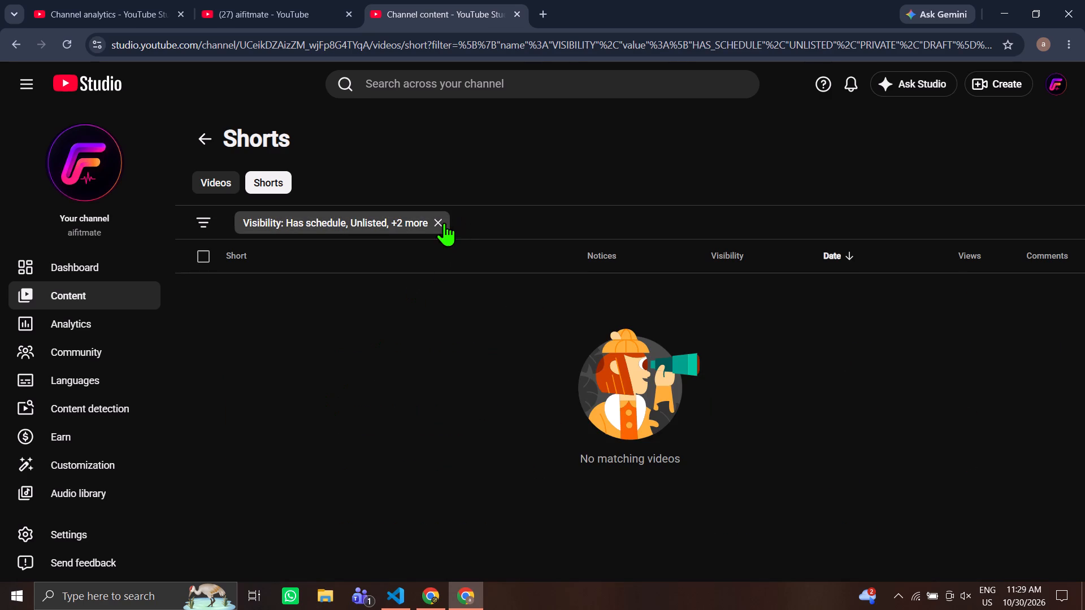
# Clear the visibility filter from both the Shorts and Videos lists and check the total at the end of each list.
pyautogui.click(444, 223)
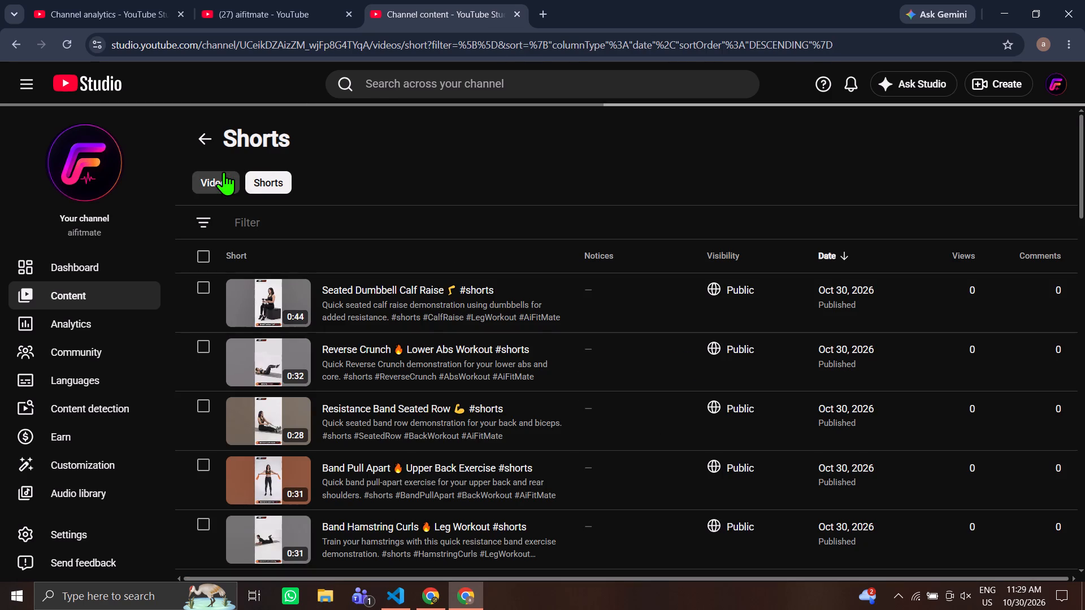
pyautogui.moveTo(1084, 225); pyautogui.dragTo(1084, 609)
pyautogui.click(845, 487)
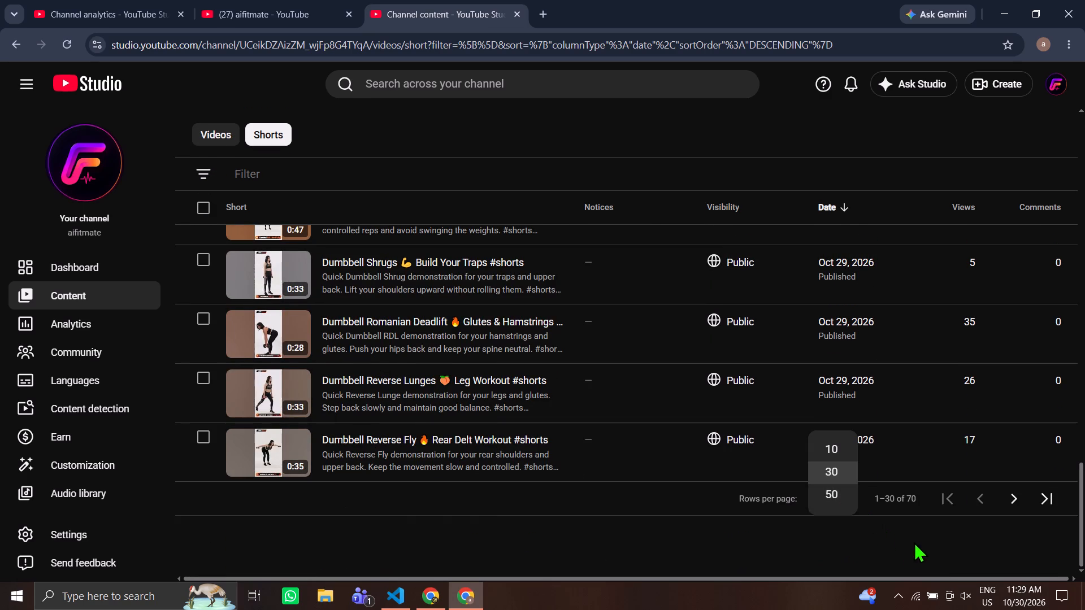
pyautogui.click(914, 542)
pyautogui.click(219, 140)
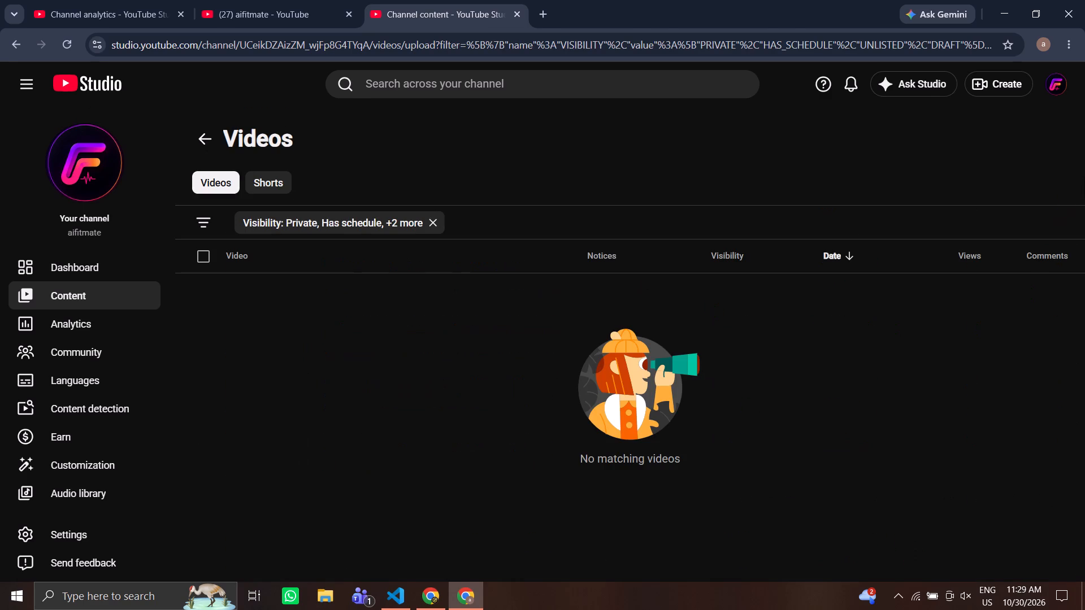
pyautogui.click(435, 229)
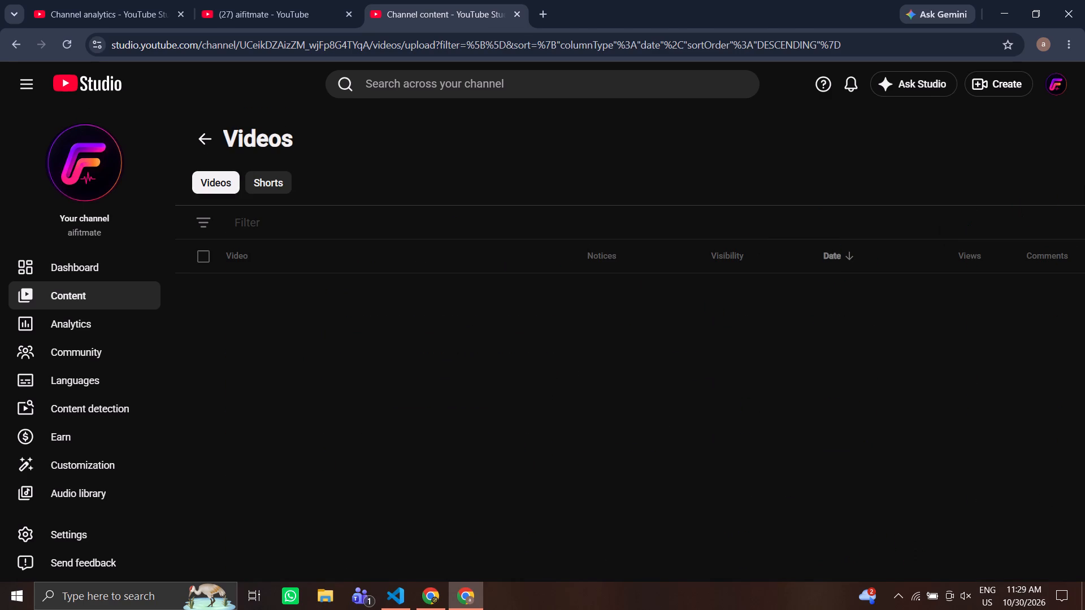
pyautogui.moveTo(1084, 188); pyautogui.dragTo(1084, 609)
# Reload the public aifitmate channel page, check its video count and latest uploads, and sort the videos by Popular.
pyautogui.click(318, 0)
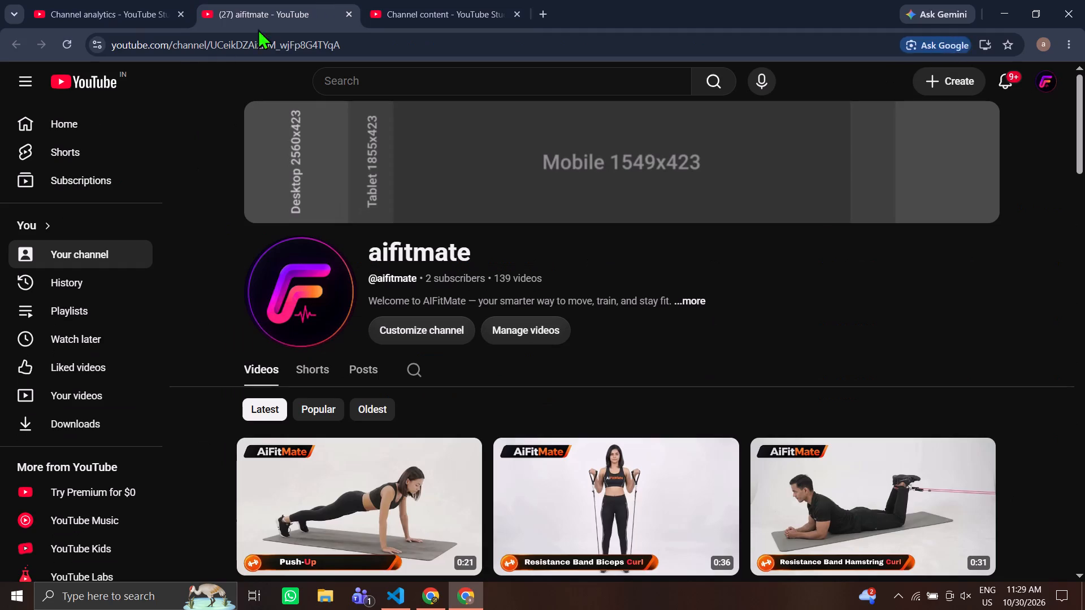
pyautogui.click(57, 45)
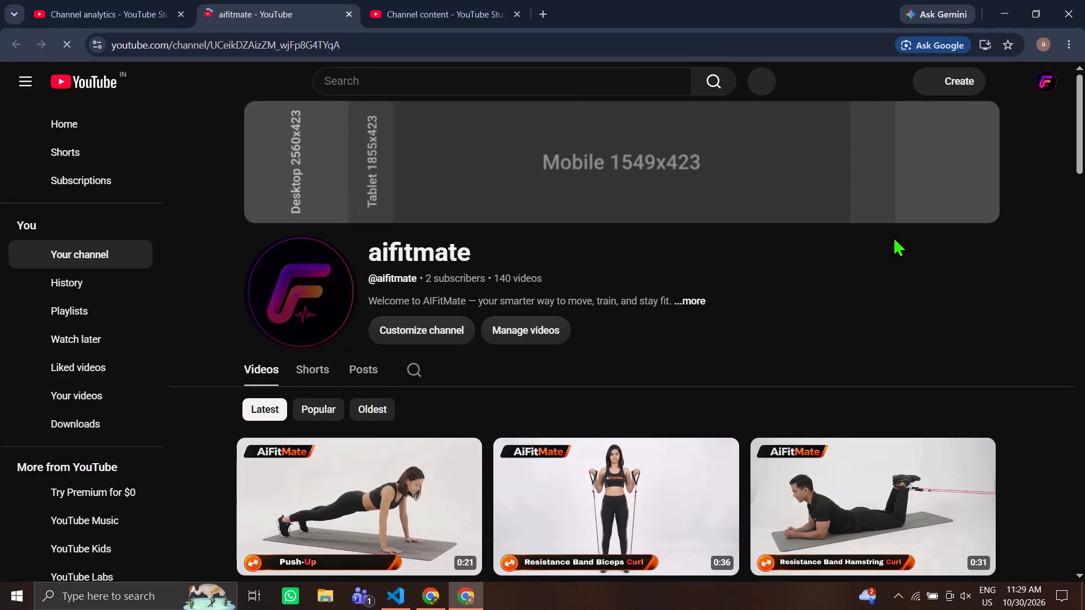
pyautogui.moveTo(1077, 154); pyautogui.dragTo(1084, 232)
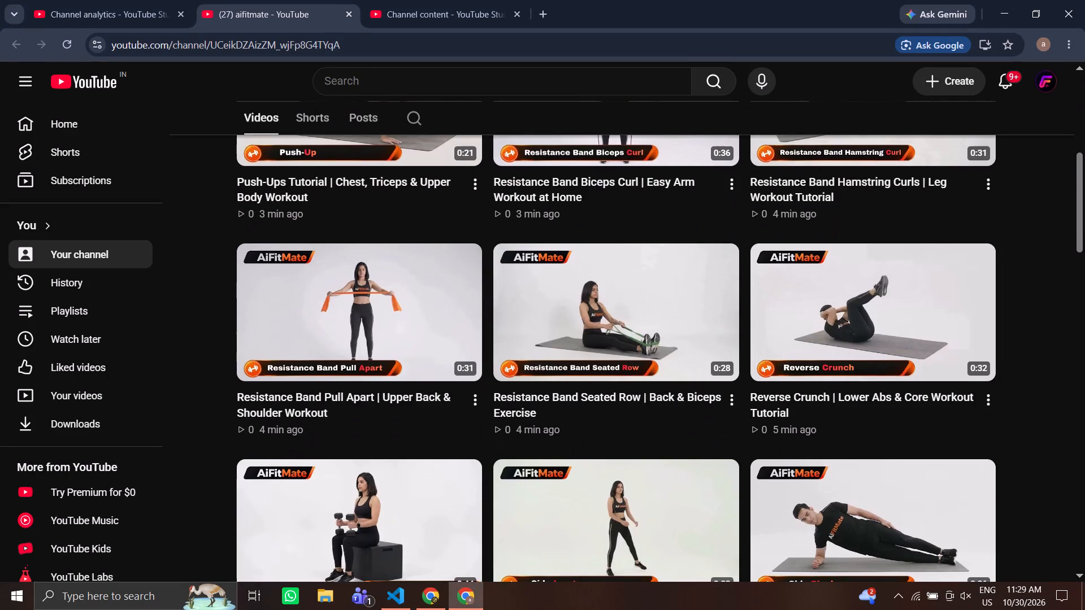
pyautogui.moveTo(1084, 232); pyautogui.dragTo(1084, 182)
pyautogui.click(313, 251)
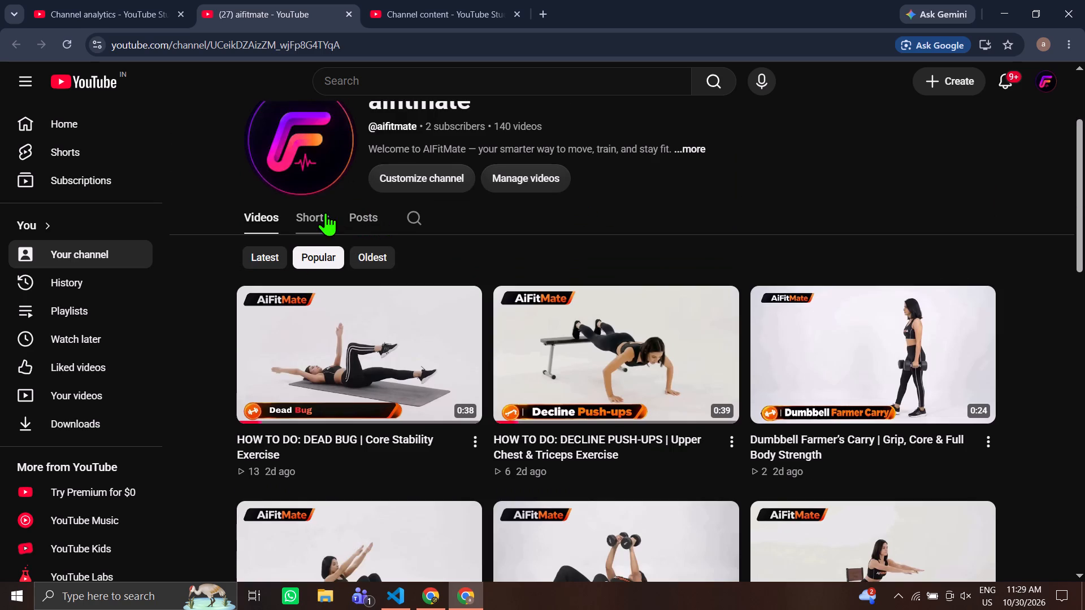
# Examine the channel's Shorts in Latest, Oldest and Popular order.
pyautogui.click(315, 212)
pyautogui.moveTo(1084, 162); pyautogui.dragTo(1084, 190)
pyautogui.moveTo(1084, 145); pyautogui.dragTo(1083, 158)
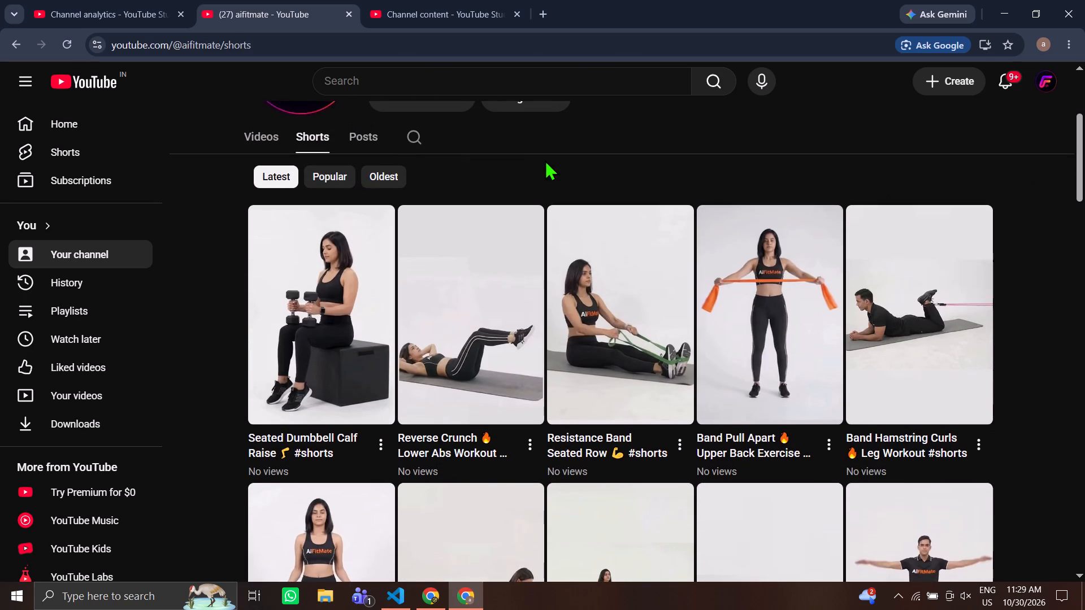
pyautogui.click(368, 166)
pyautogui.click(334, 175)
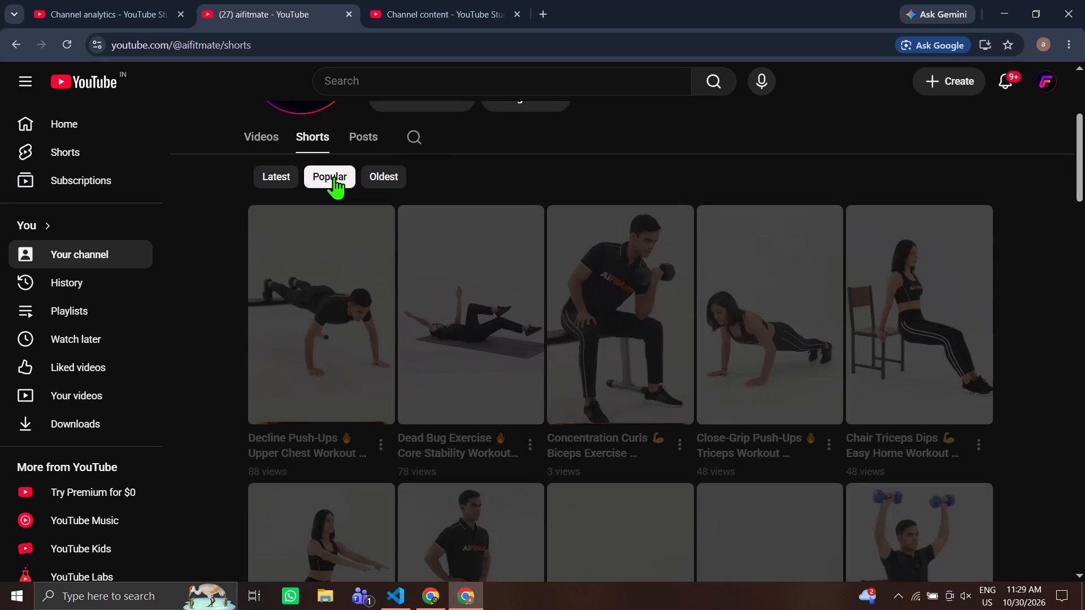
pyautogui.click(376, 177)
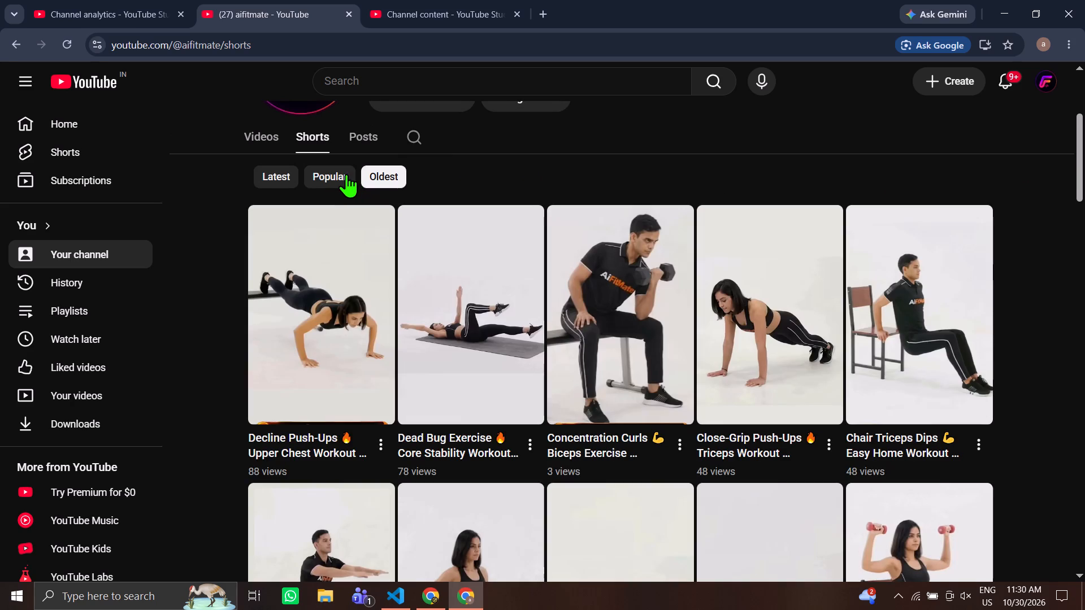
pyautogui.click(343, 173)
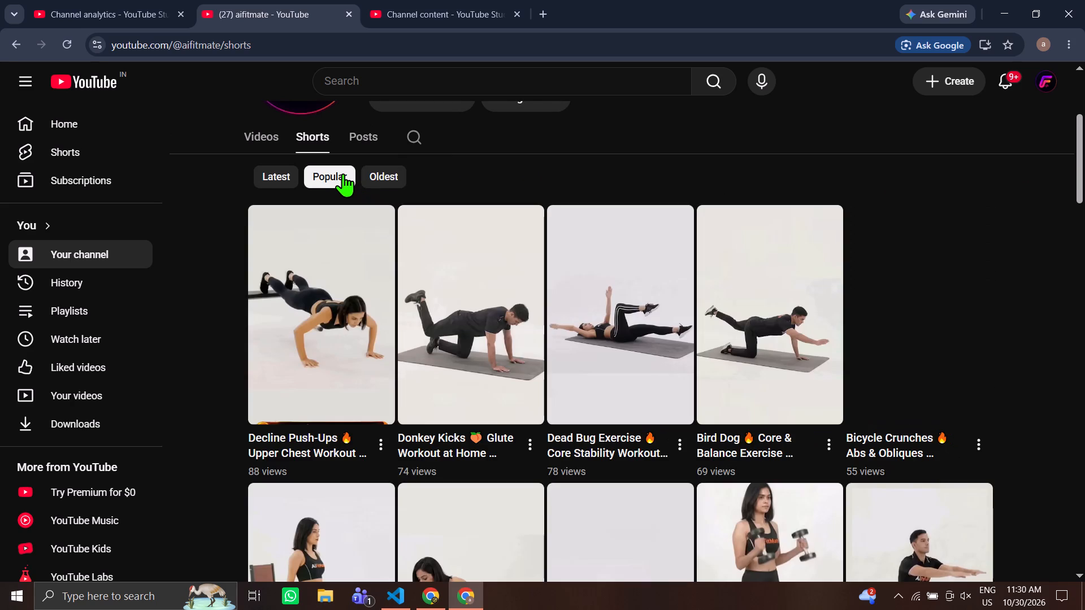
# Close the public channel page and the channel content list, leaving the realtime performance report open.
pyautogui.hotkey('ctrl', 'w')
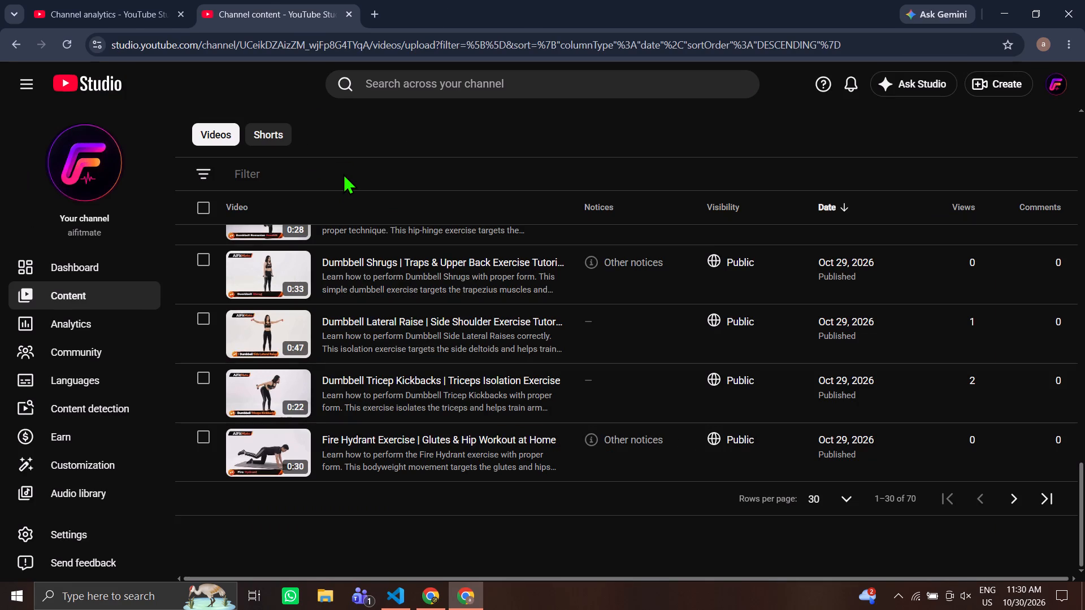
pyautogui.hotkey('ctrl', 'w')
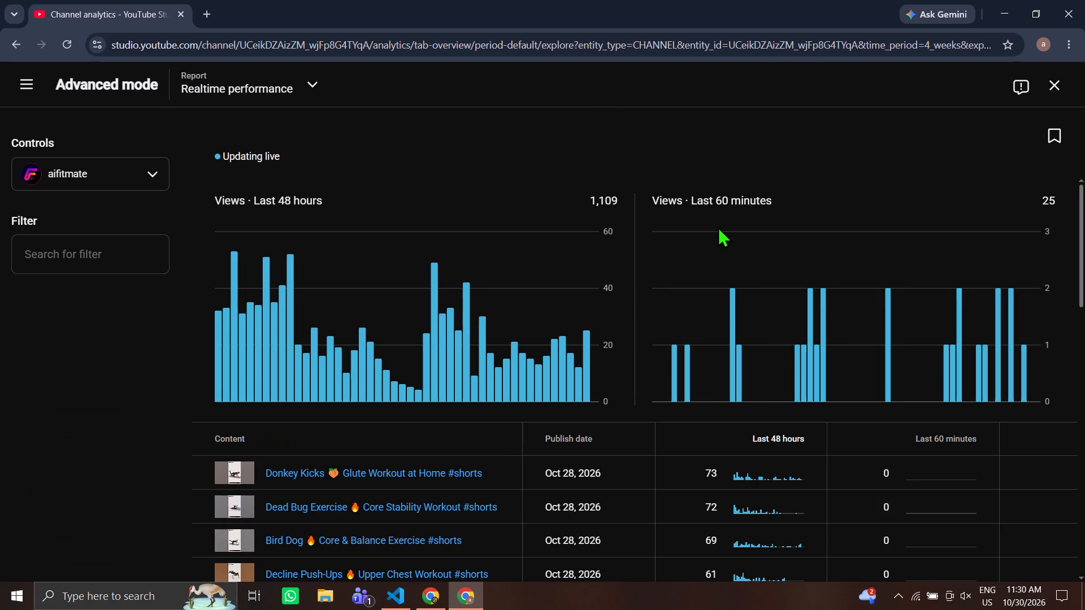
# Close the browser window showing the channel's realtime performance report.
pyautogui.click(1084, 0)
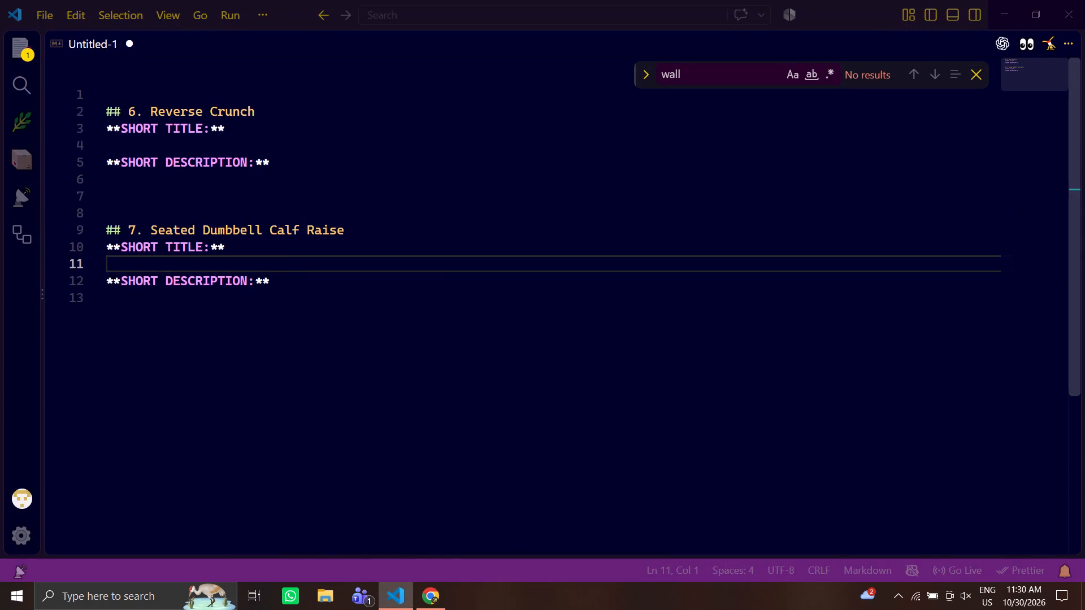
# Delete all the Reverse Crunch and Seated Dumbbell Calf Raise draft text from Untitled-1 and close Visual Studio Code.
pyautogui.click(500, 372)
pyautogui.hotkey('ctrl', 'a')
pyautogui.press('BackSpace')
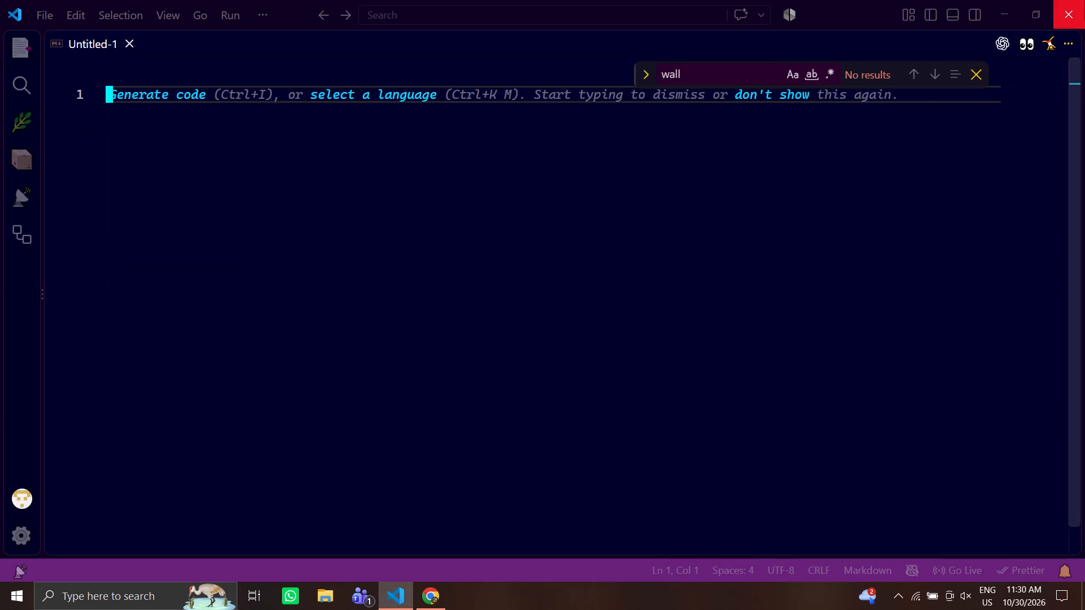
pyautogui.click(1084, 0)
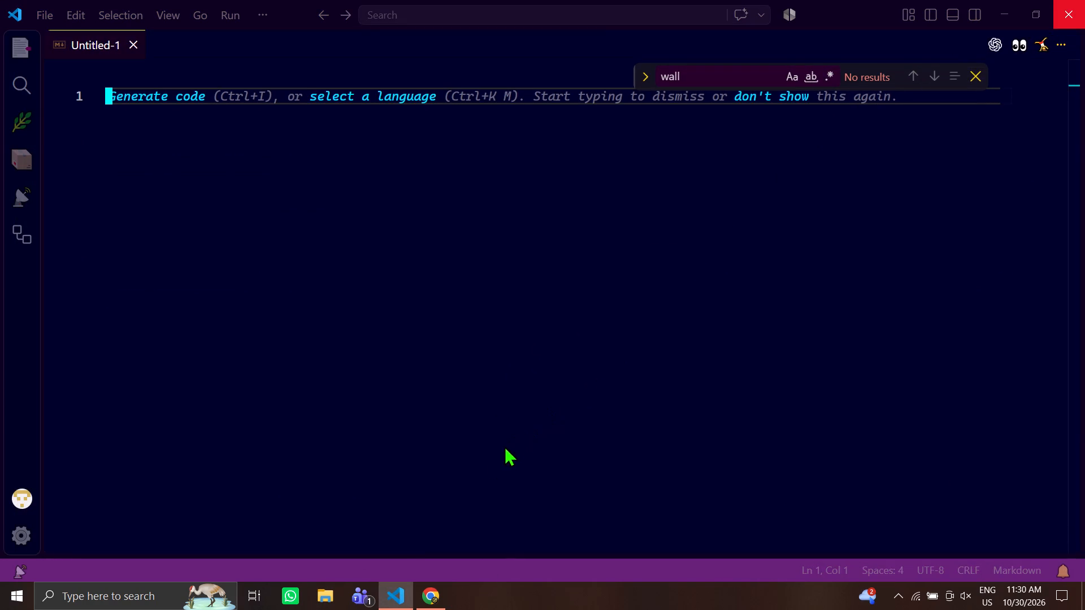
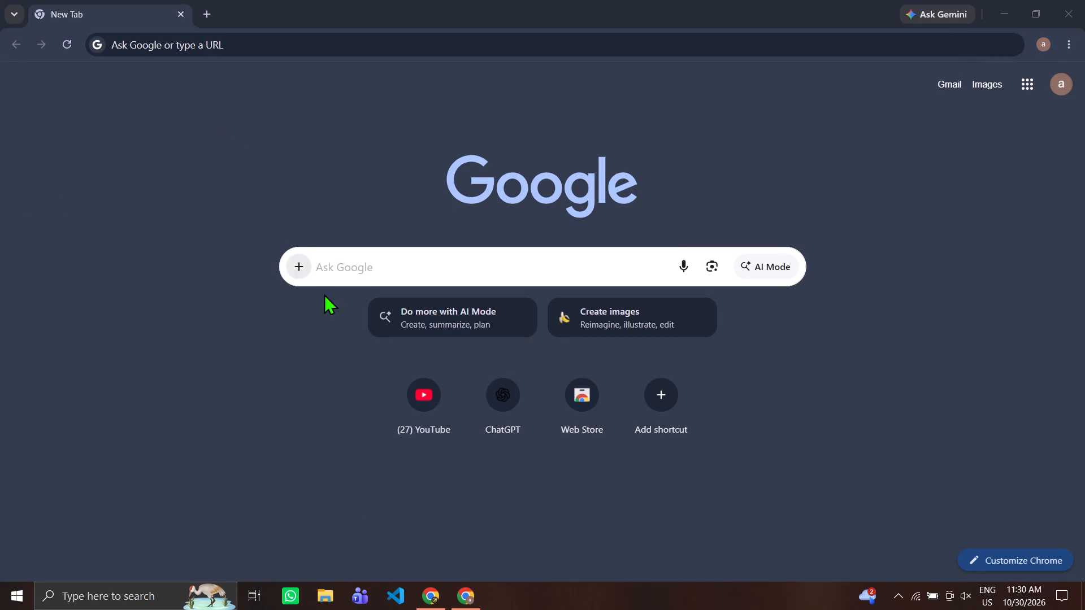
# Open the YouTube home page in the empty browser tab.
pyautogui.hotkey('alt', 'Tab')
pyautogui.click(411, 413)
pyautogui.hotkey('alt', 'Tab')
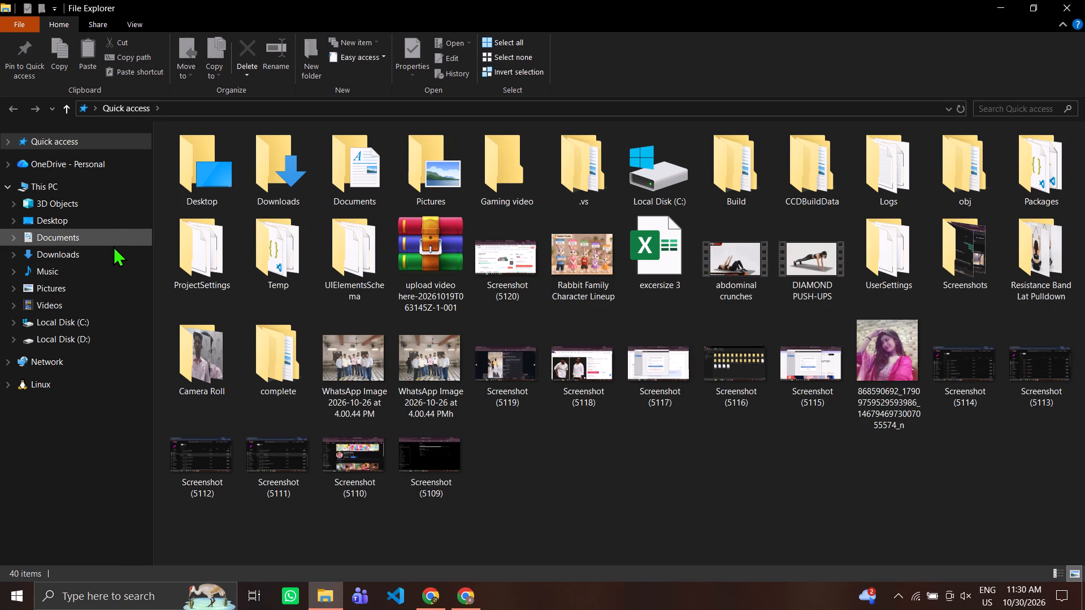
# Delete the hd_wallpaper_demo file from the Downloads folder.
pyautogui.click(116, 249)
pyautogui.click(201, 205)
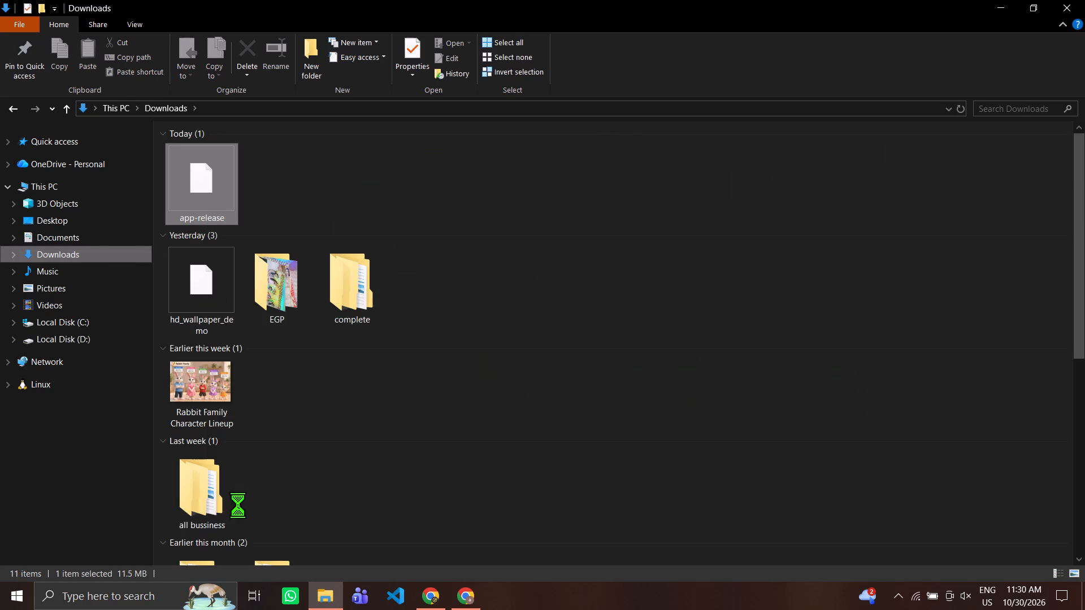
pyautogui.click(215, 292)
pyautogui.press('Delete')
pyautogui.press('Return')
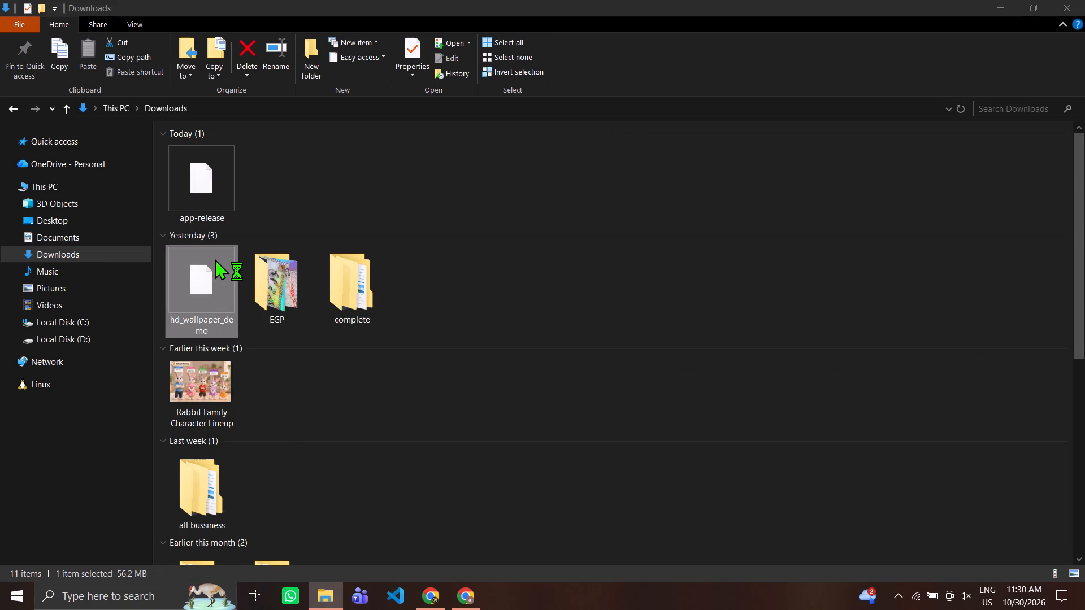
pyautogui.press('Return')
# Delete the app-release APK file from the Downloads folder.
pyautogui.click(199, 207)
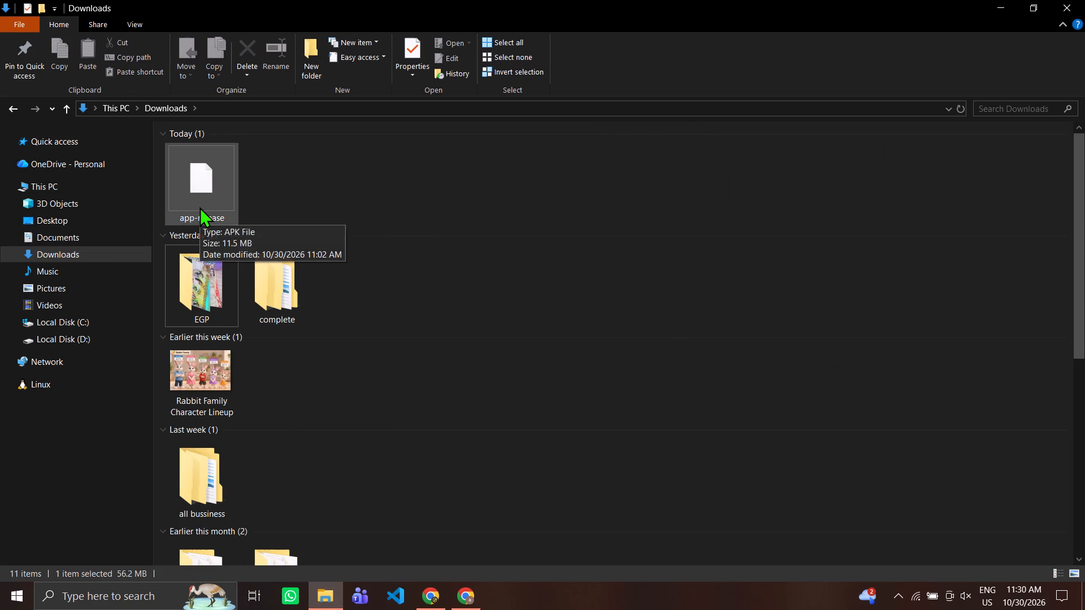
pyautogui.click(199, 207)
pyautogui.press('Delete')
pyautogui.press('Return')
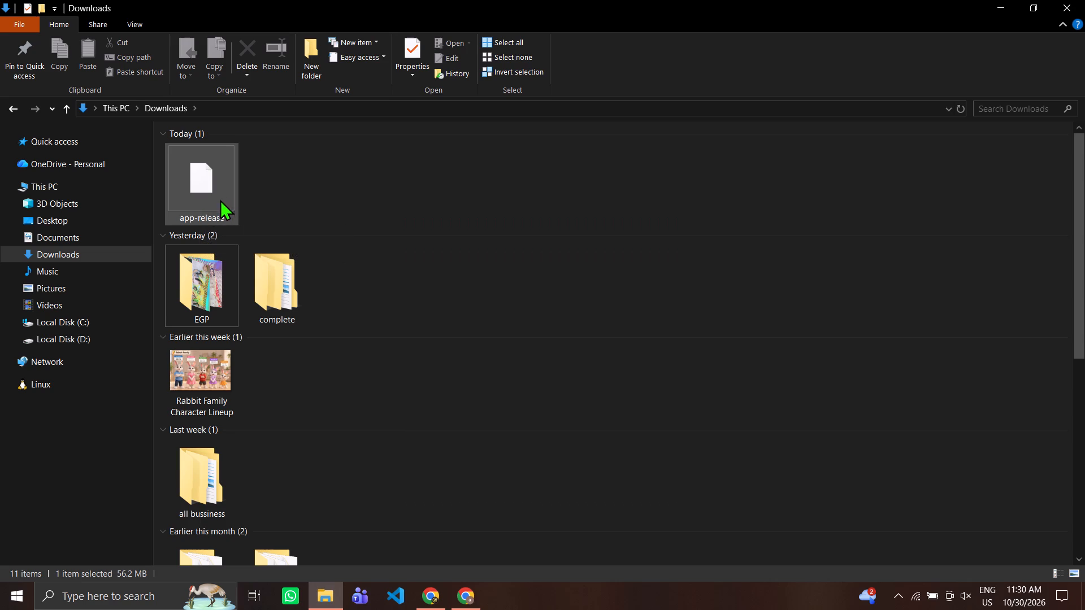
pyautogui.click(205, 197)
pyautogui.press('Delete')
pyautogui.press('Return')
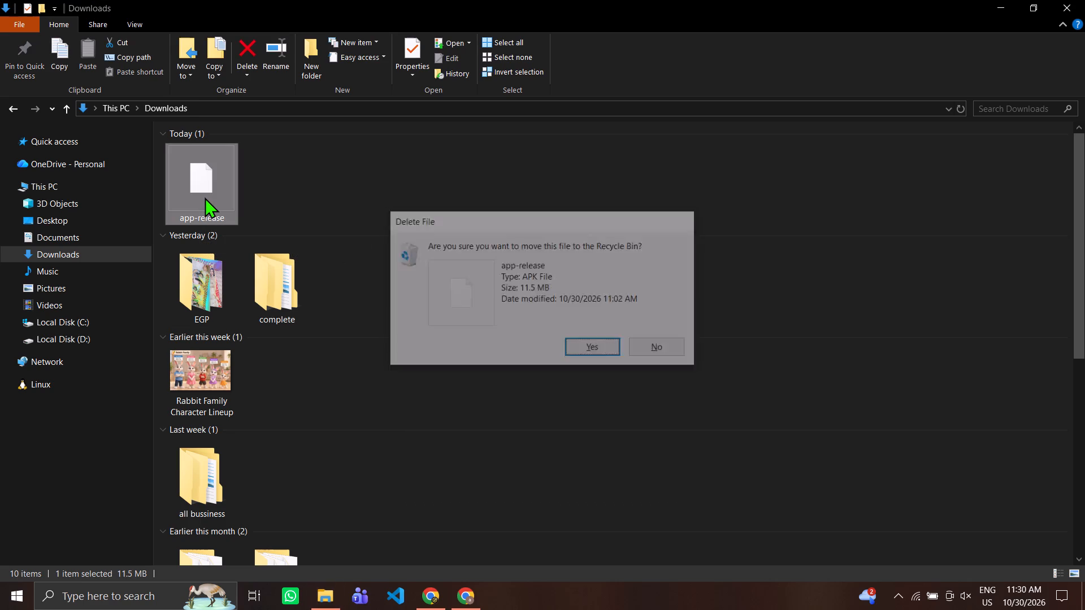
# Open the channel's own videos in YouTube Studio and close the YouTube home page.
pyautogui.hotkey('alt', 'Tab')
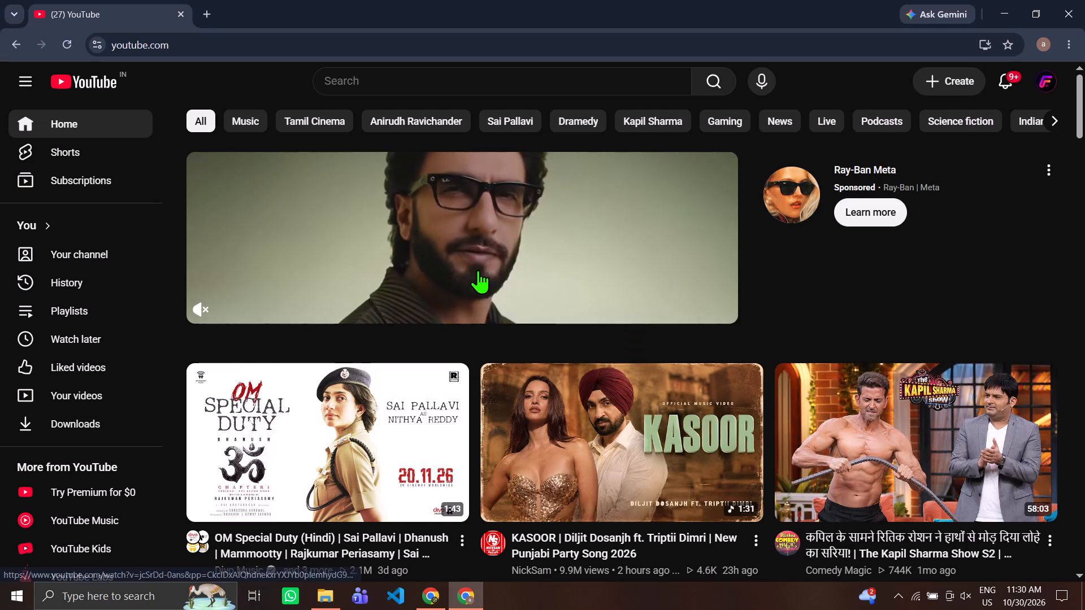
pyautogui.keyDown('ctrl'); pyautogui.click(104, 390); pyautogui.keyUp('ctrl')
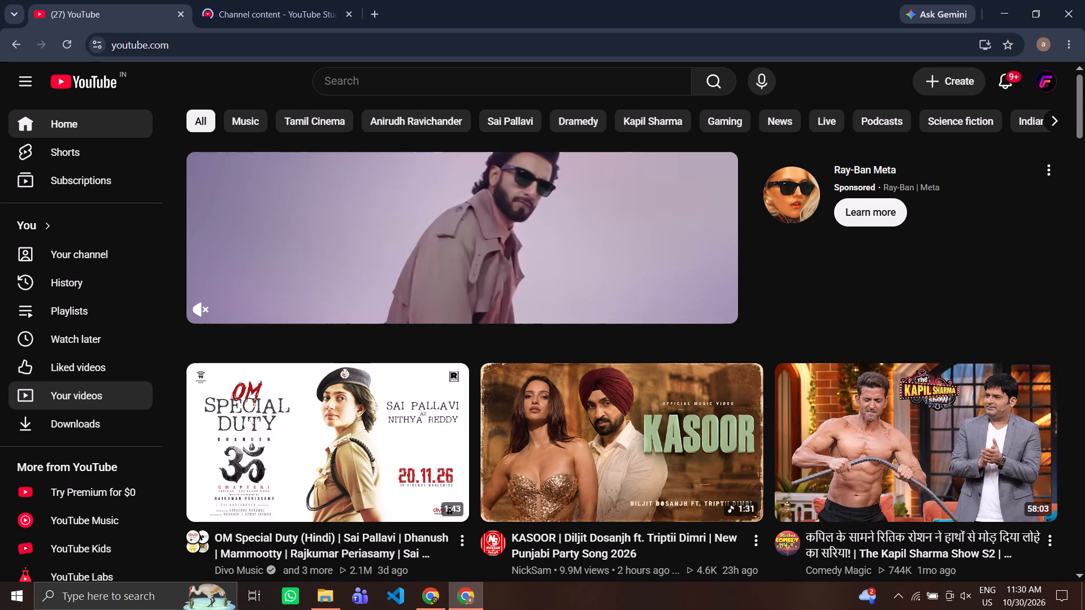
pyautogui.hotkey('ctrl', 'w')
# Check the EGP folder in Downloads, and open the complete folder that holds the exercise video folders.
pyautogui.hotkey('alt', 'Tab')
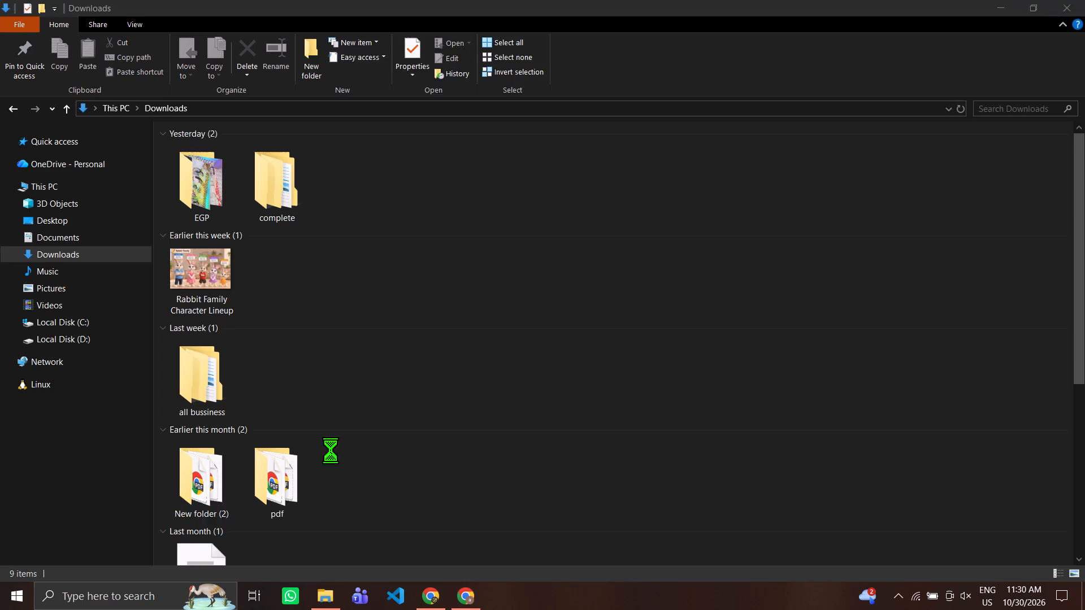
pyautogui.doubleClick(210, 202)
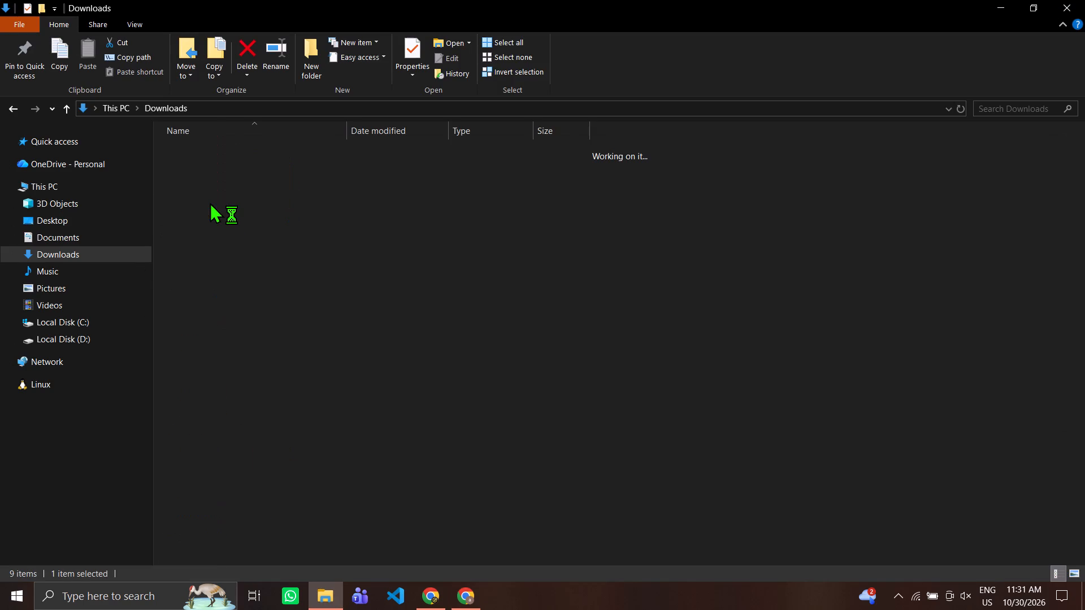
pyautogui.moveTo(327, 130); pyautogui.dragTo(326, 135)
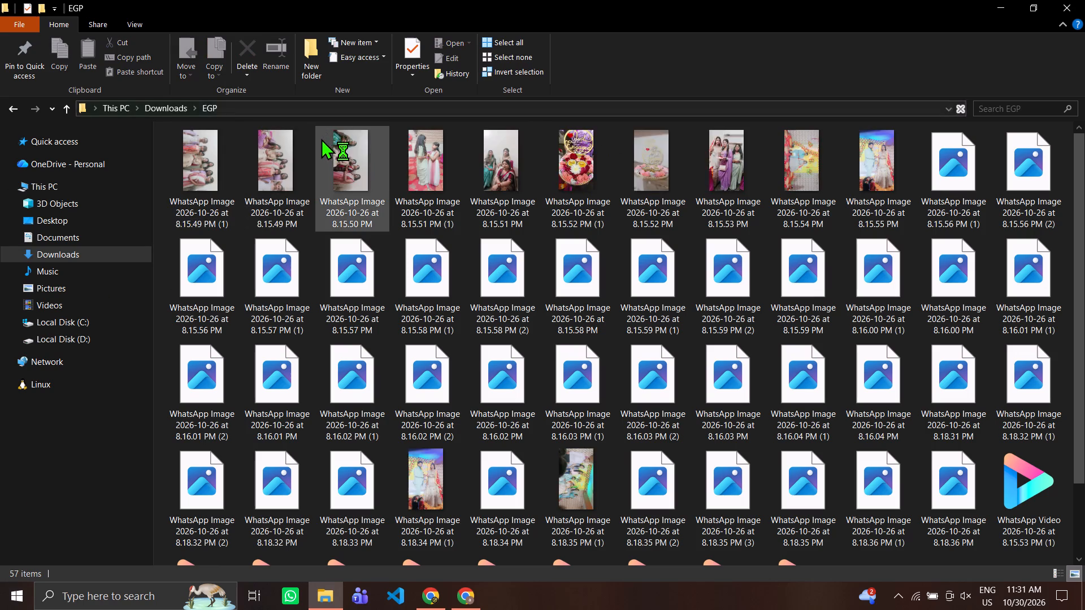
pyautogui.doubleClick(289, 169)
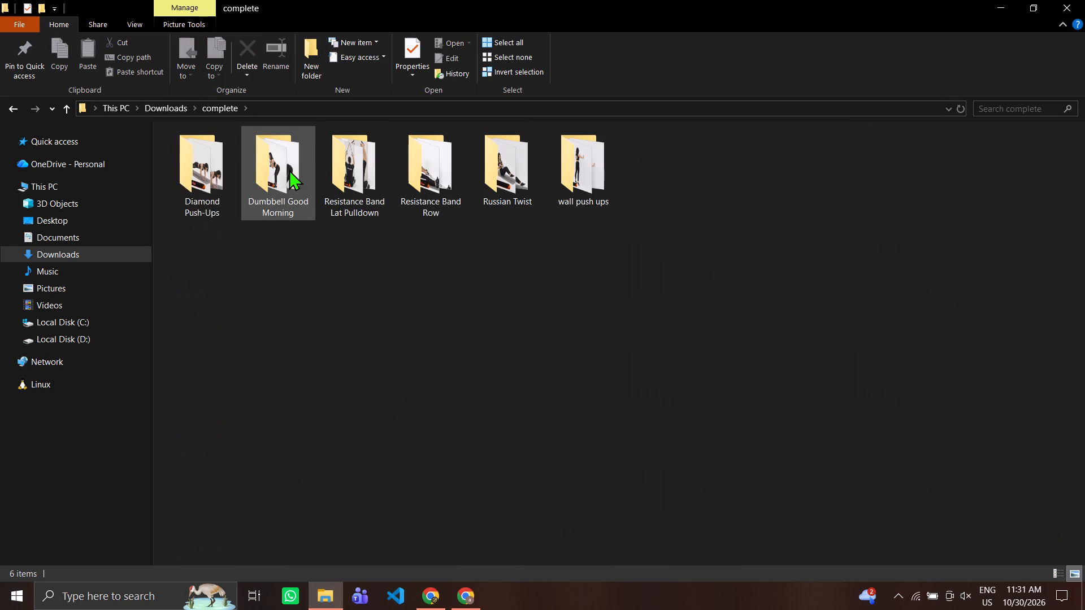
# Start a new upload in YouTube Studio and add both videos from the Diamond Push-Ups folder.
pyautogui.hotkey('alt', 'Tab')
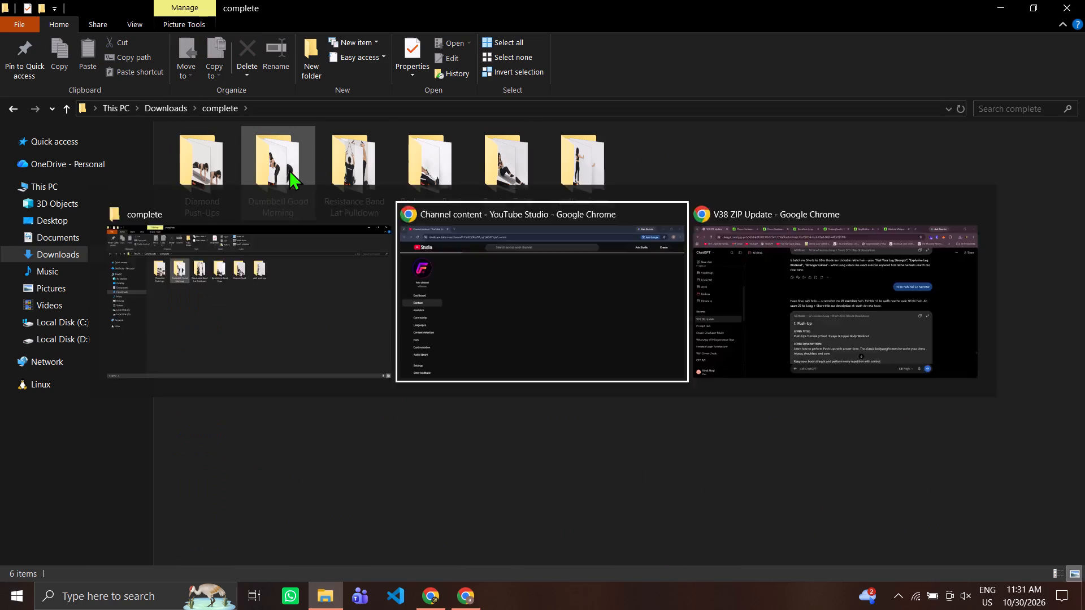
pyautogui.hotkey('alt', 'Tab')
pyautogui.hotkey('alt', 'Tab')
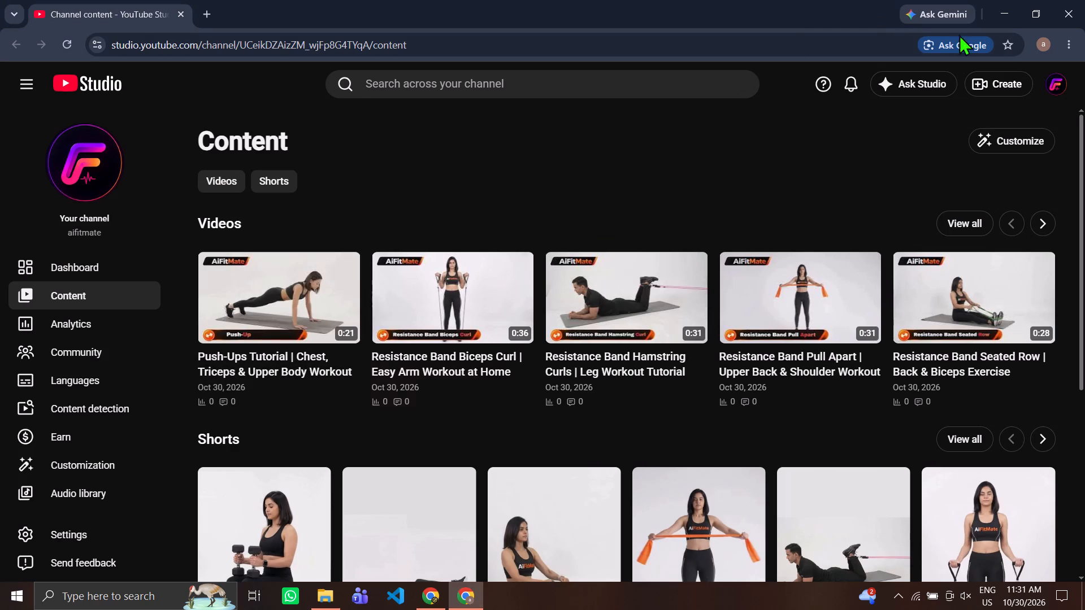
pyautogui.click(1001, 82)
pyautogui.click(980, 110)
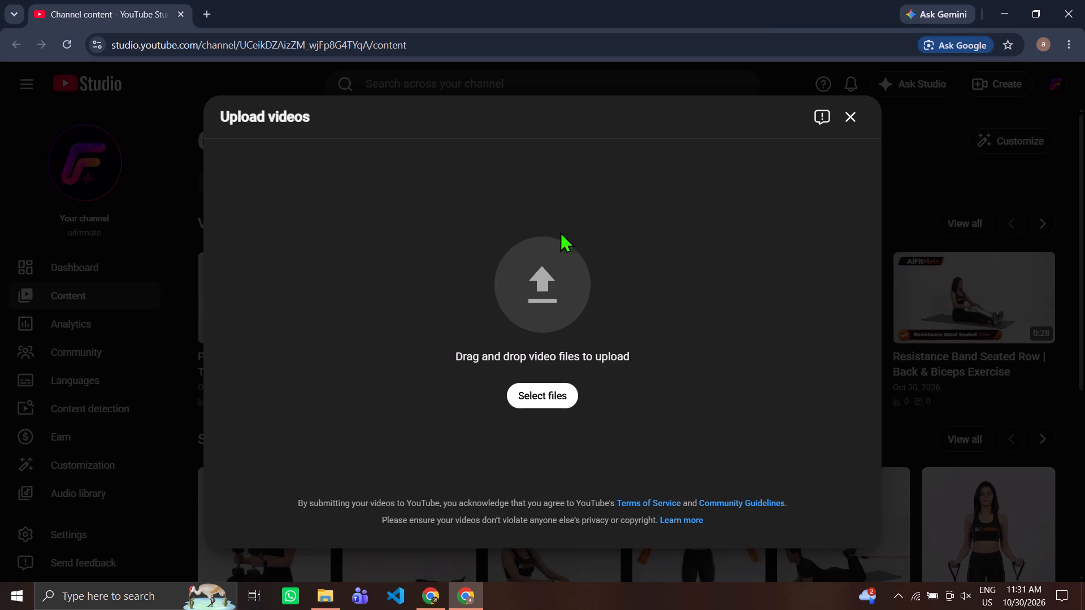
pyautogui.hotkey('alt', 'Tab')
pyautogui.hotkey('ctrl', 'a')
pyautogui.doubleClick(216, 185)
pyautogui.hotkey('ctrl', 'a')
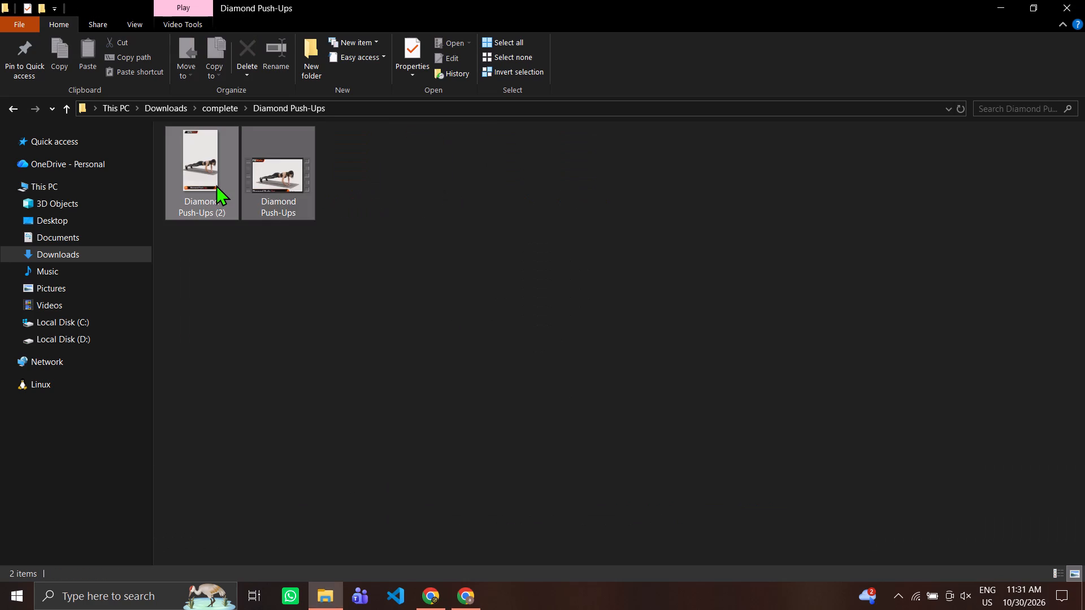
pyautogui.moveTo(216, 185); pyautogui.dragTo(664, 328)
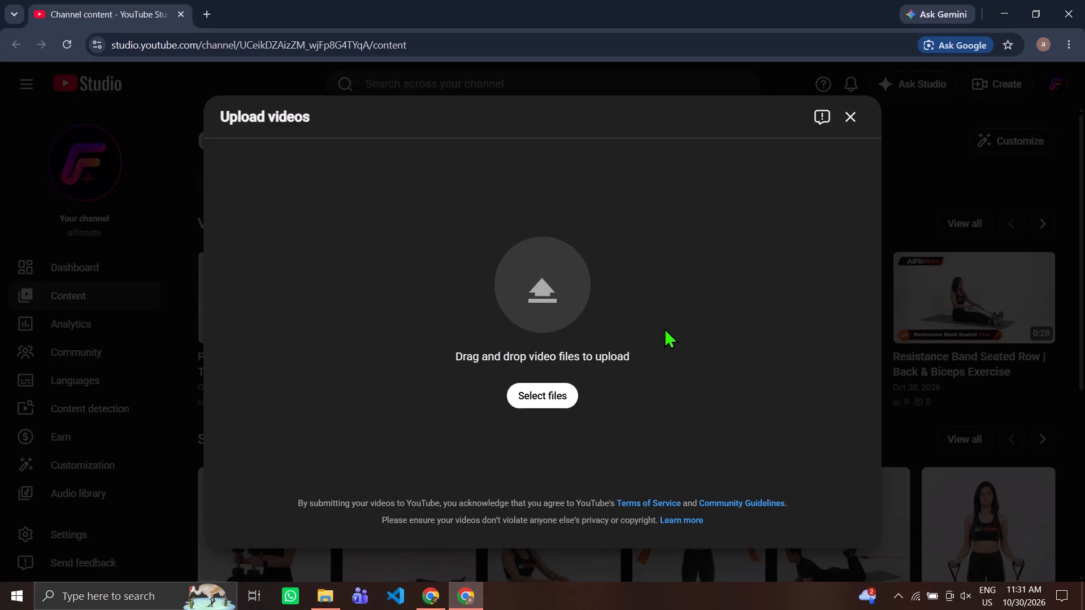
# Start another upload and try to add both videos from the Dumbbell Good Morning folder.
pyautogui.hotkey('alt', 'Tab')
pyautogui.click(276, 128)
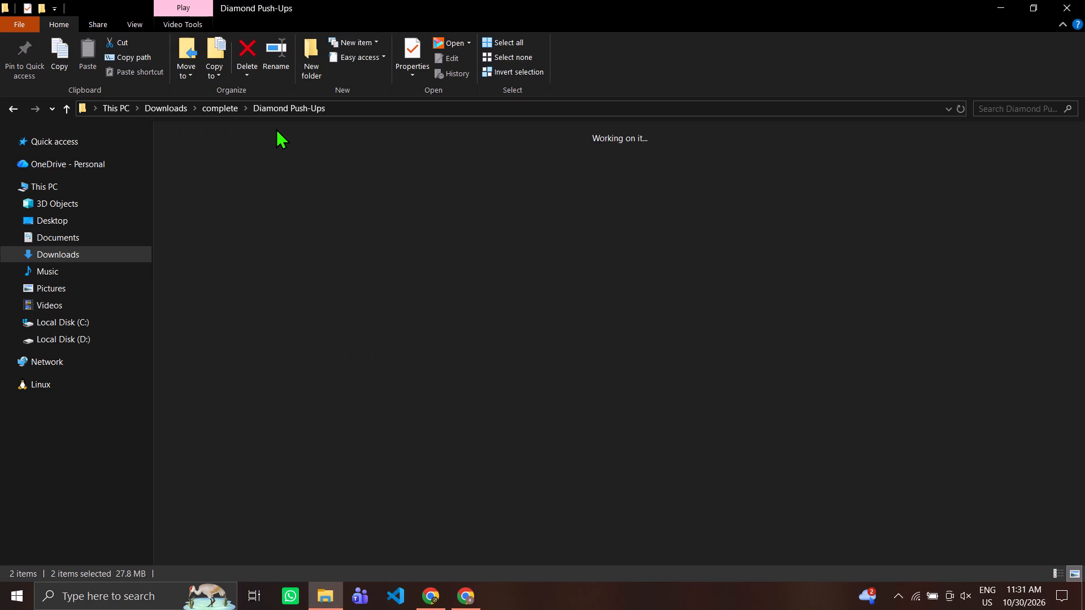
pyautogui.doubleClick(267, 169)
pyautogui.hotkey('alt', 'Tab')
pyautogui.click(996, 91)
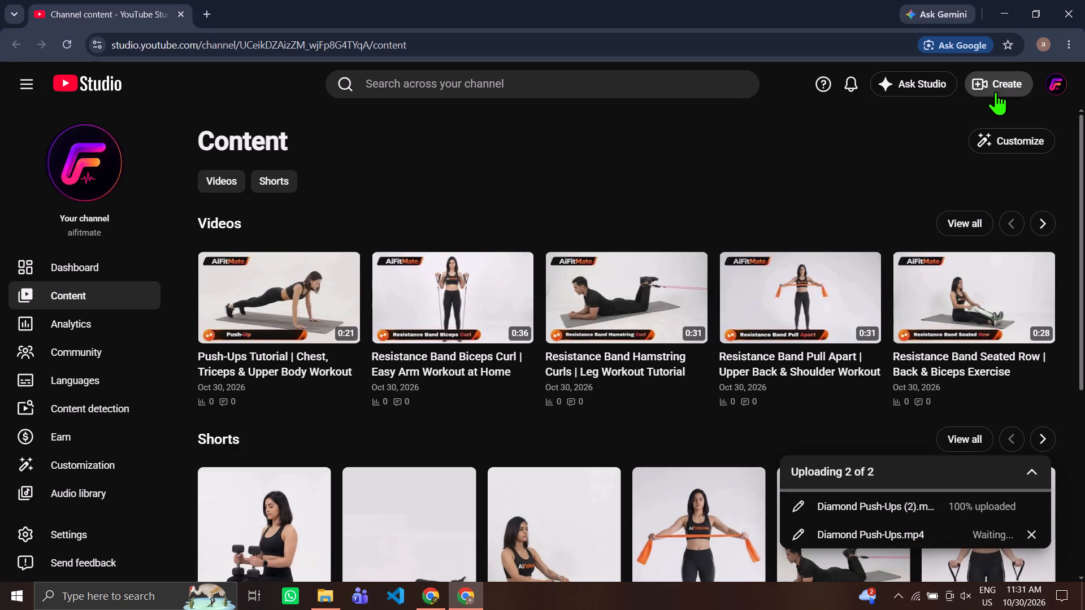
pyautogui.click(989, 119)
pyautogui.hotkey('alt', 'Tab')
pyautogui.hotkey('ctrl', 'a')
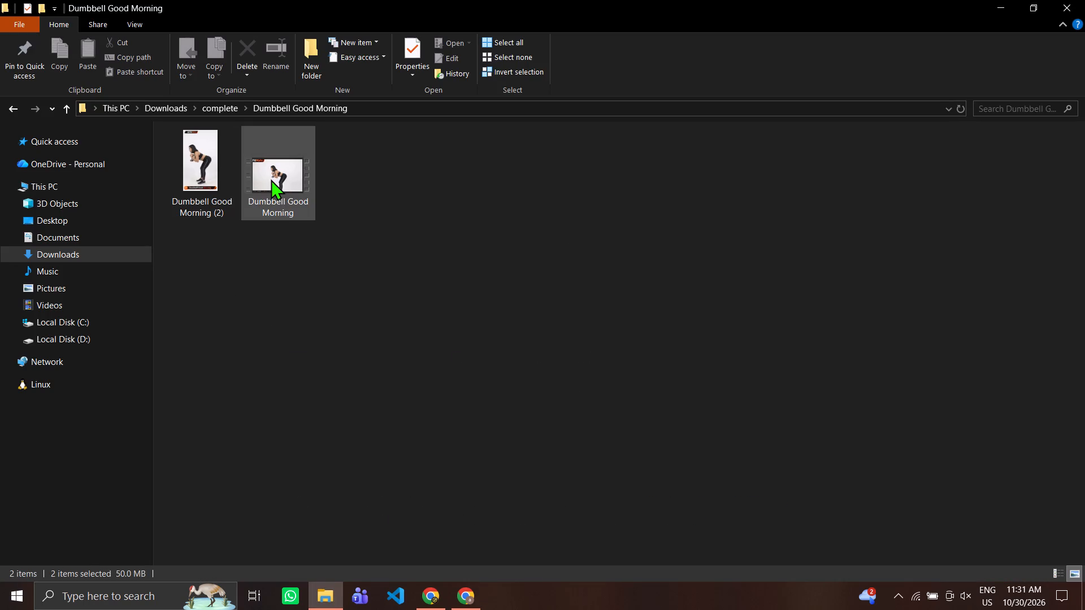
pyautogui.moveTo(271, 179); pyautogui.dragTo(554, 374)
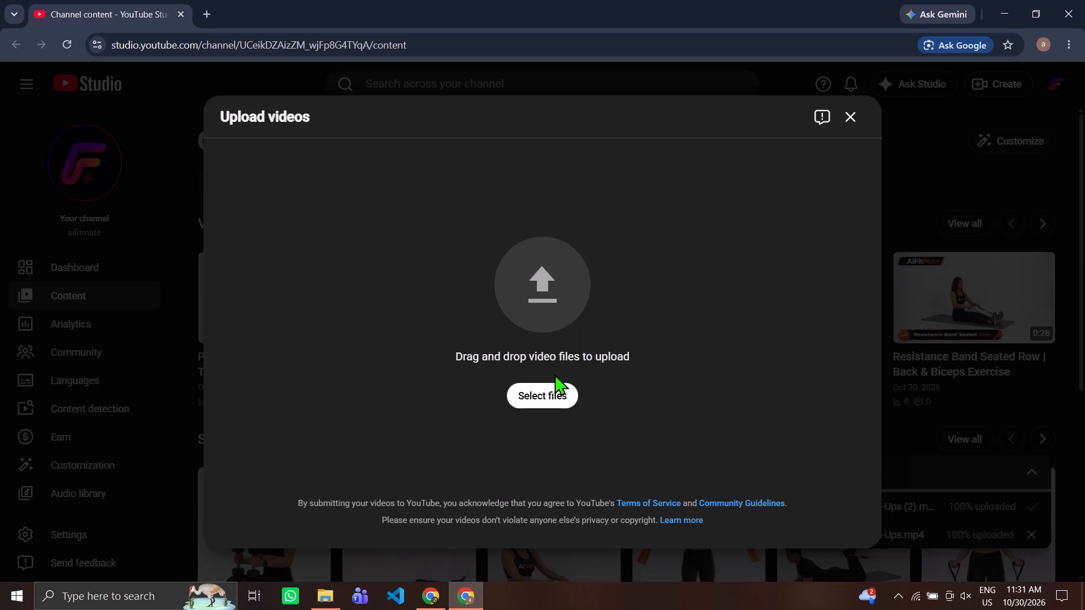
# Reopen the Dumbbell Good Morning folder and add both of its videos to the waiting upload.
pyautogui.hotkey('alt', 'Tab')
pyautogui.click(554, 374)
pyautogui.doubleClick(360, 210)
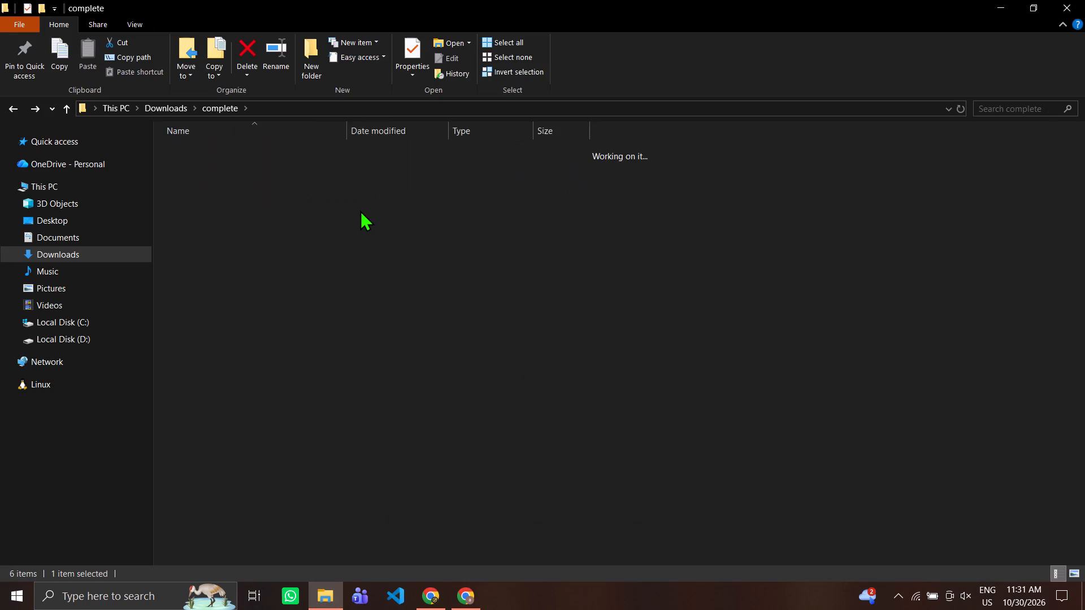
pyautogui.hotkey('alt', 'Tab')
pyautogui.hotkey('alt', 'Tab')
pyautogui.moveTo(396, 261); pyautogui.dragTo(382, 262)
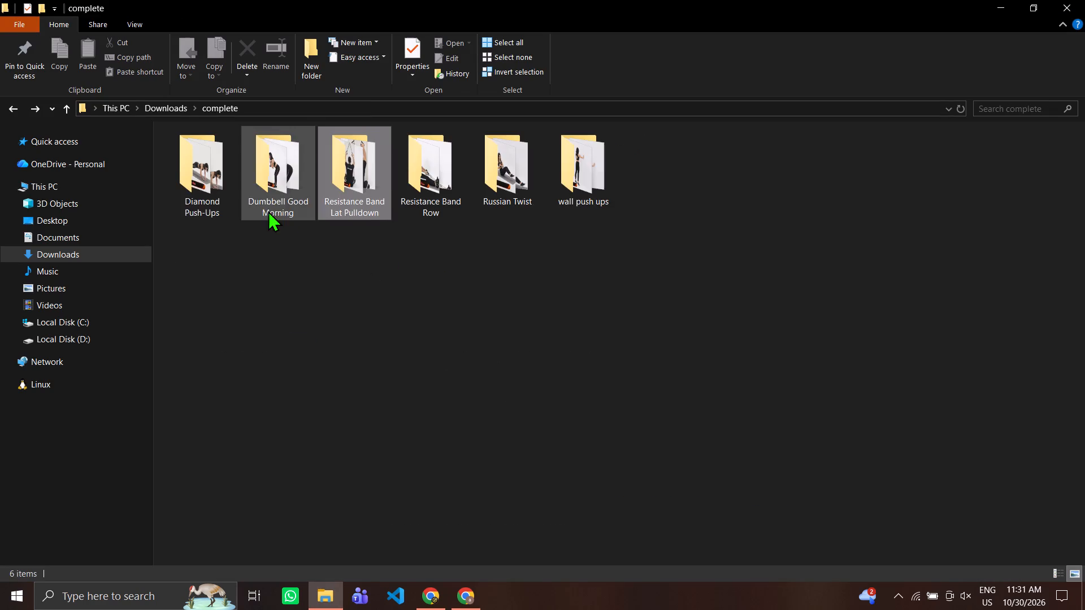
pyautogui.doubleClick(261, 197)
pyautogui.hotkey('ctrl', 'a')
pyautogui.moveTo(275, 182); pyautogui.dragTo(472, 609)
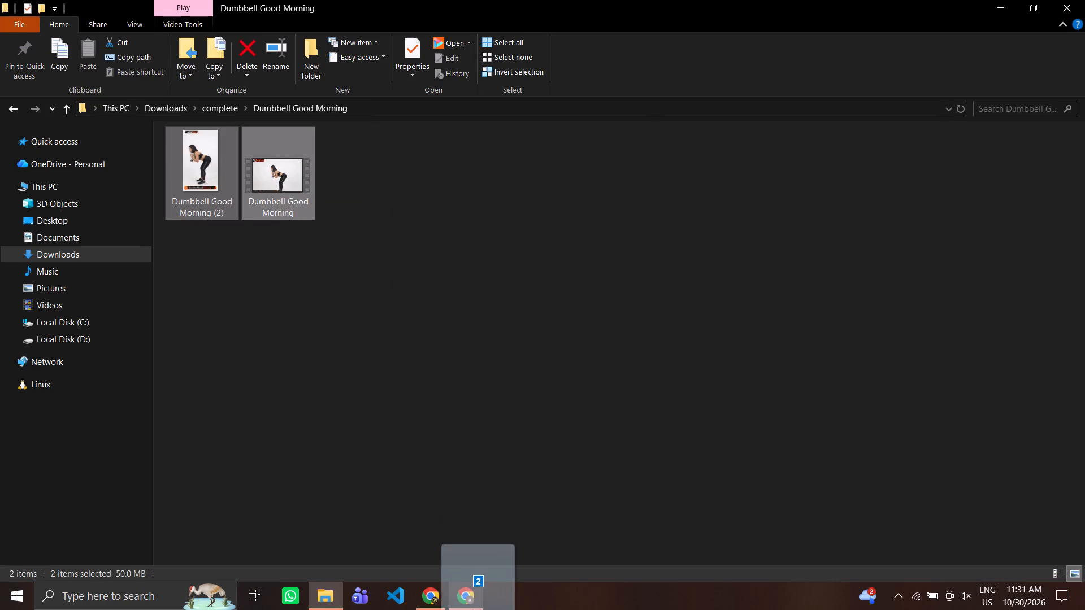
pyautogui.moveTo(472, 609); pyautogui.dragTo(521, 361)
# Start a new upload and add both videos from the Resistance Band Lat Pulldown folder.
pyautogui.hotkey('alt', 'Tab')
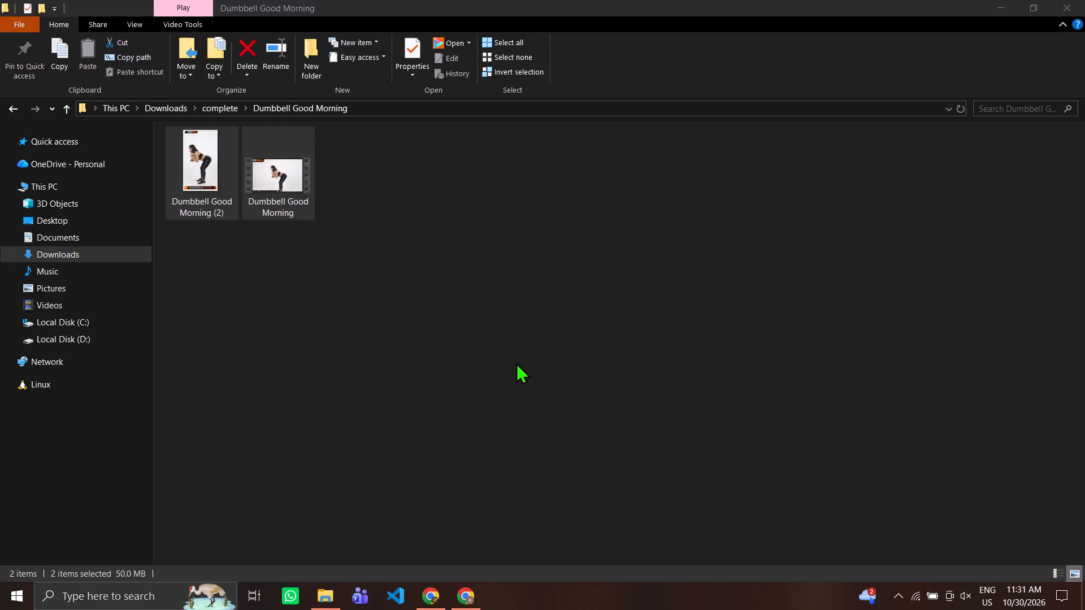
pyautogui.click(512, 363)
pyautogui.doubleClick(350, 166)
pyautogui.hotkey('alt', 'Tab')
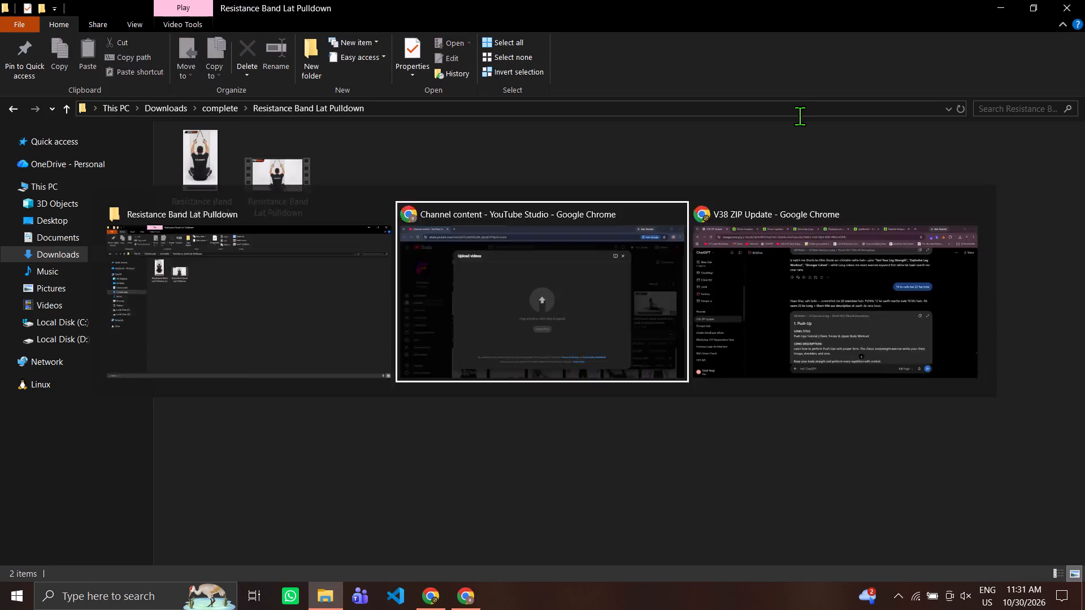
pyautogui.click(987, 89)
pyautogui.click(998, 110)
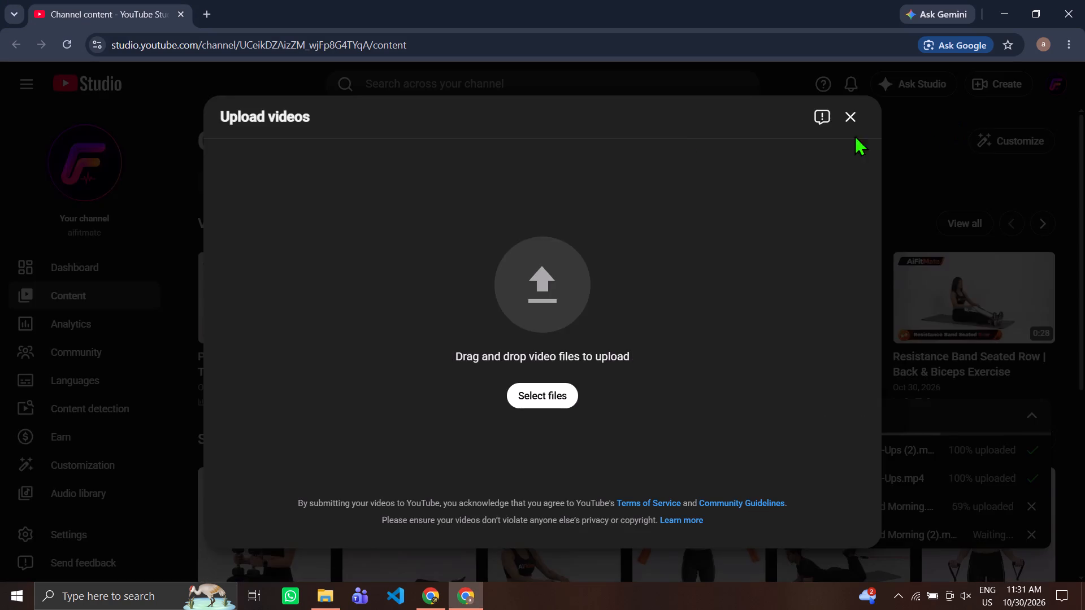
pyautogui.hotkey('alt', 'Tab')
pyautogui.hotkey('ctrl', 'a')
pyautogui.moveTo(274, 175); pyautogui.dragTo(484, 569)
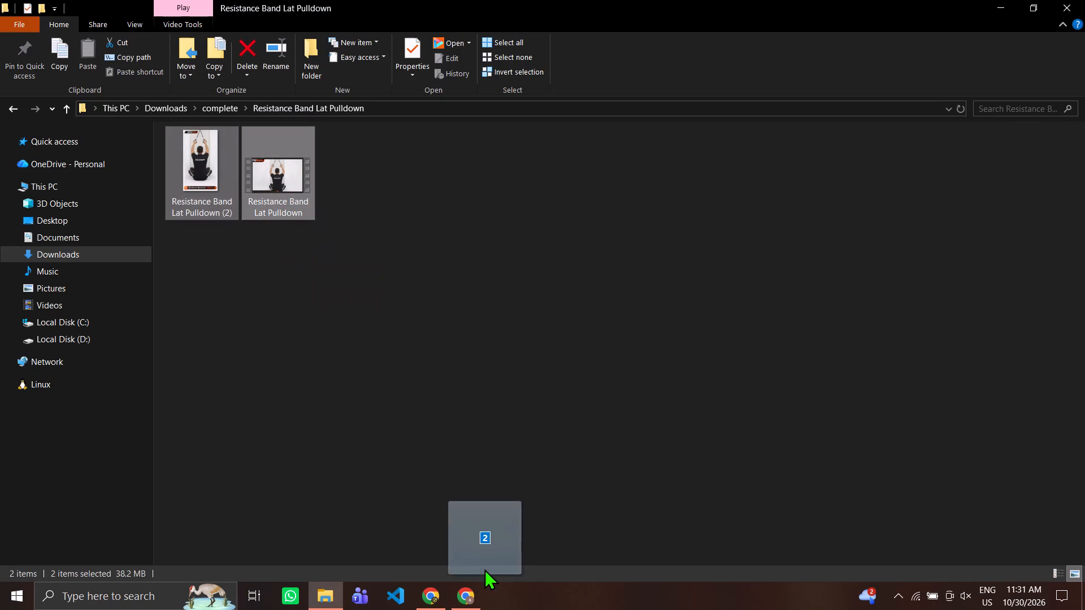
pyautogui.moveTo(484, 569); pyautogui.dragTo(541, 315)
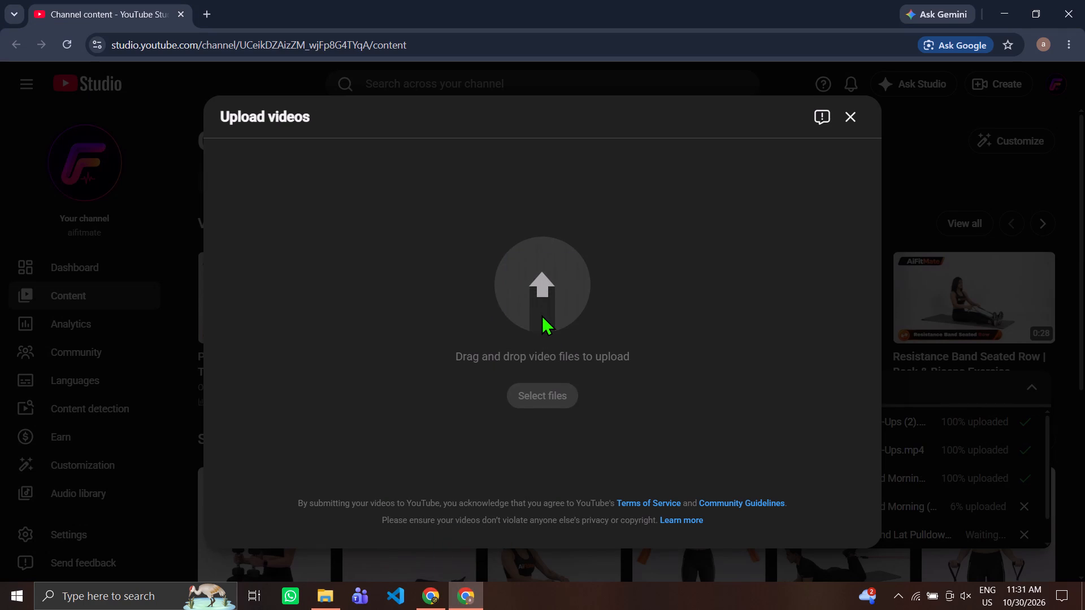
# Start a new upload and add both videos from the Resistance Band Row folder.
pyautogui.hotkey('alt', 'Tab')
pyautogui.click(540, 315)
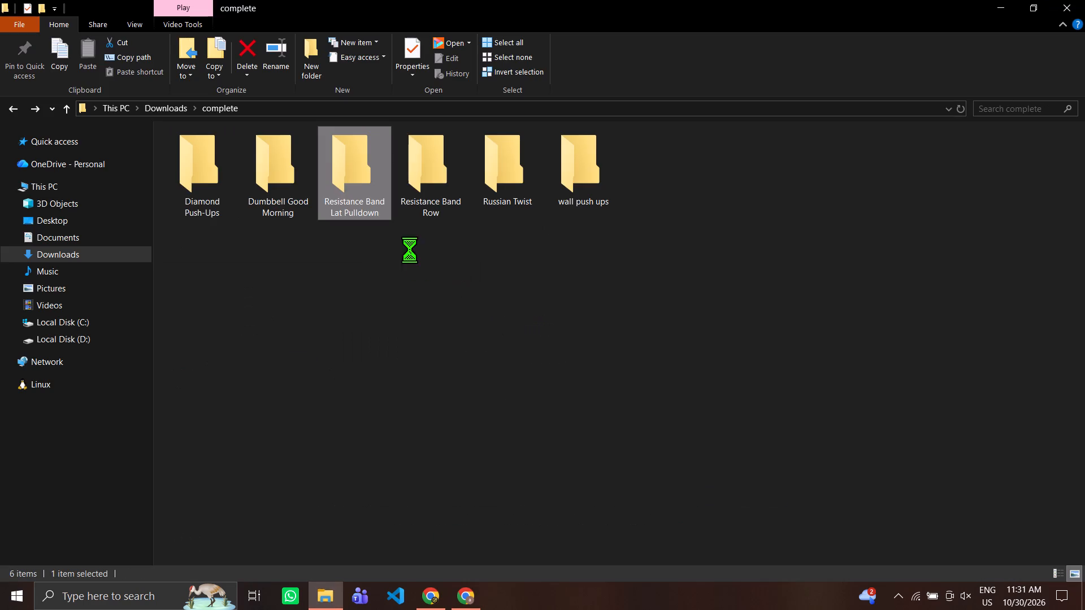
pyautogui.doubleClick(422, 186)
pyautogui.hotkey('ctrl', 'a')
pyautogui.hotkey('alt', 'Tab')
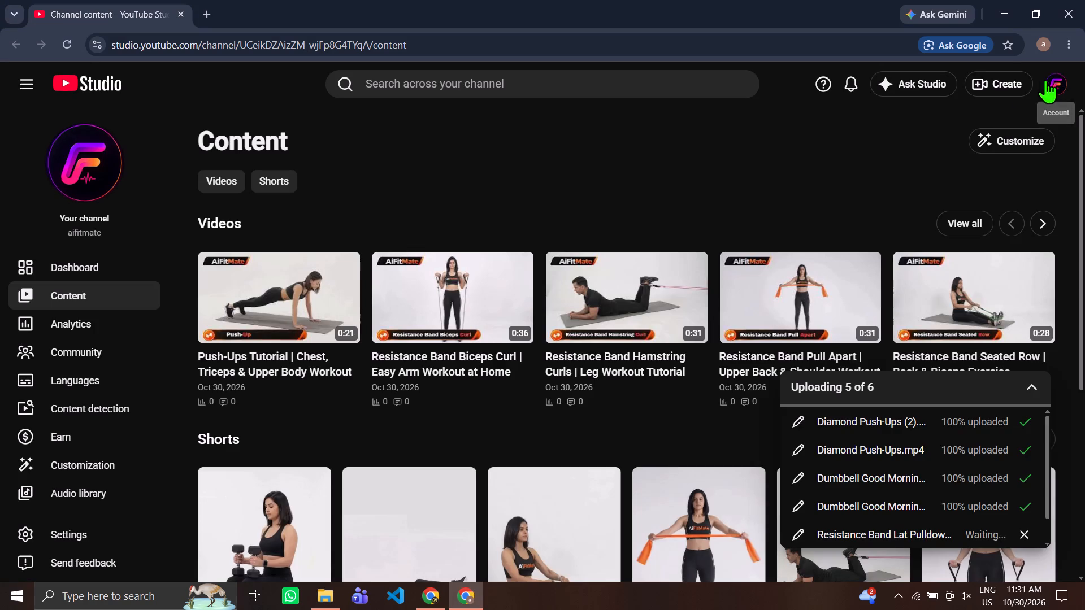
pyautogui.click(1006, 82)
pyautogui.click(964, 110)
pyautogui.hotkey('alt', 'Tab')
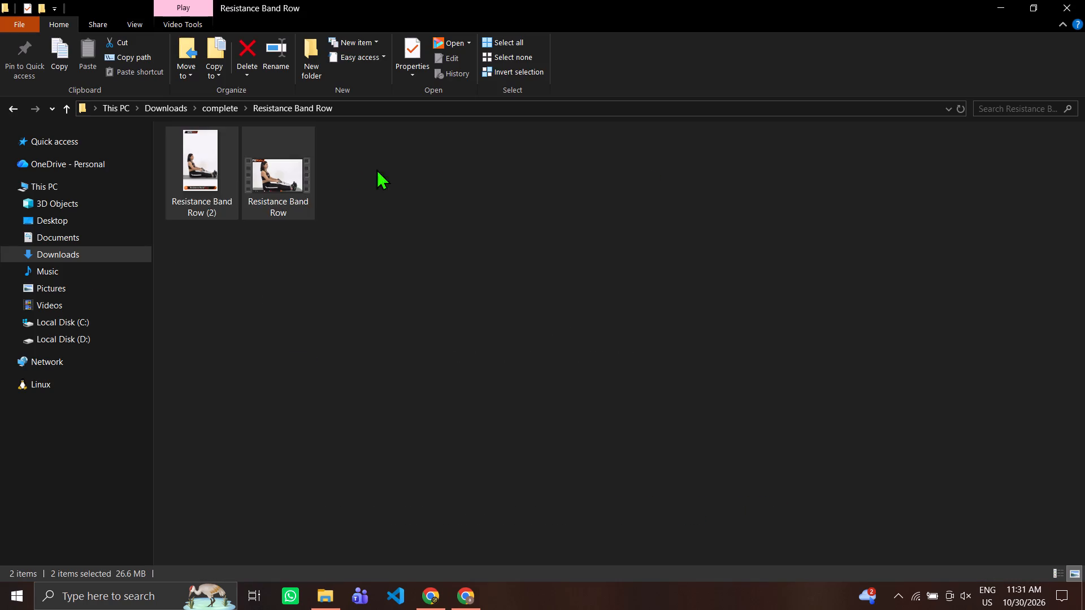
pyautogui.moveTo(291, 167); pyautogui.dragTo(511, 364)
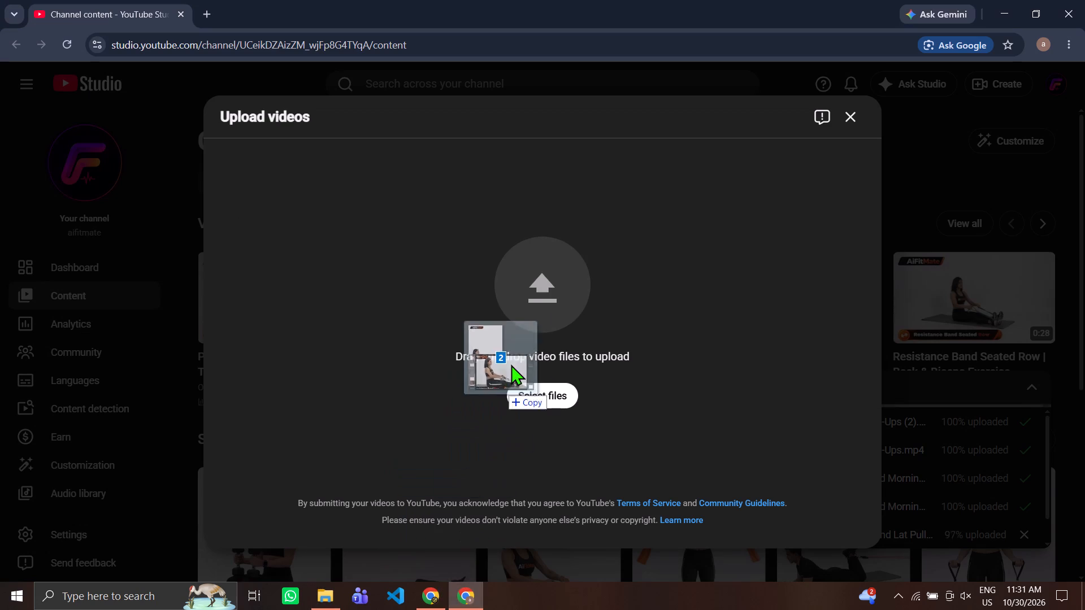
pyautogui.moveTo(511, 364); pyautogui.dragTo(554, 283)
# Start a new upload and add both videos from the Russian Twist folder.
pyautogui.hotkey('alt', 'Tab')
pyautogui.click(554, 283)
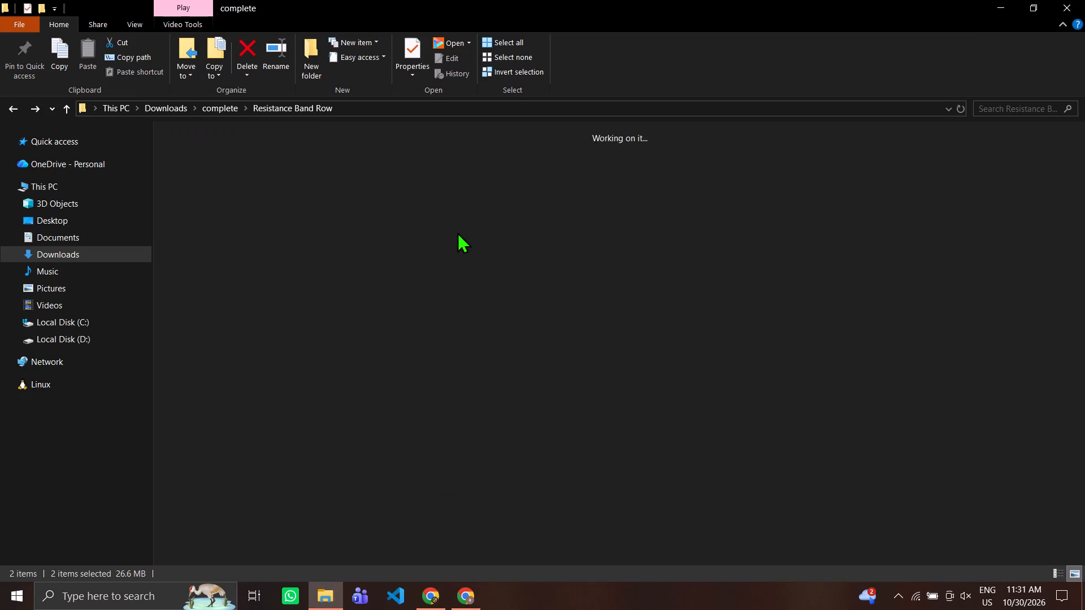
pyautogui.doubleClick(489, 165)
pyautogui.hotkey('ctrl', 'a')
pyautogui.hotkey('alt', 'Tab')
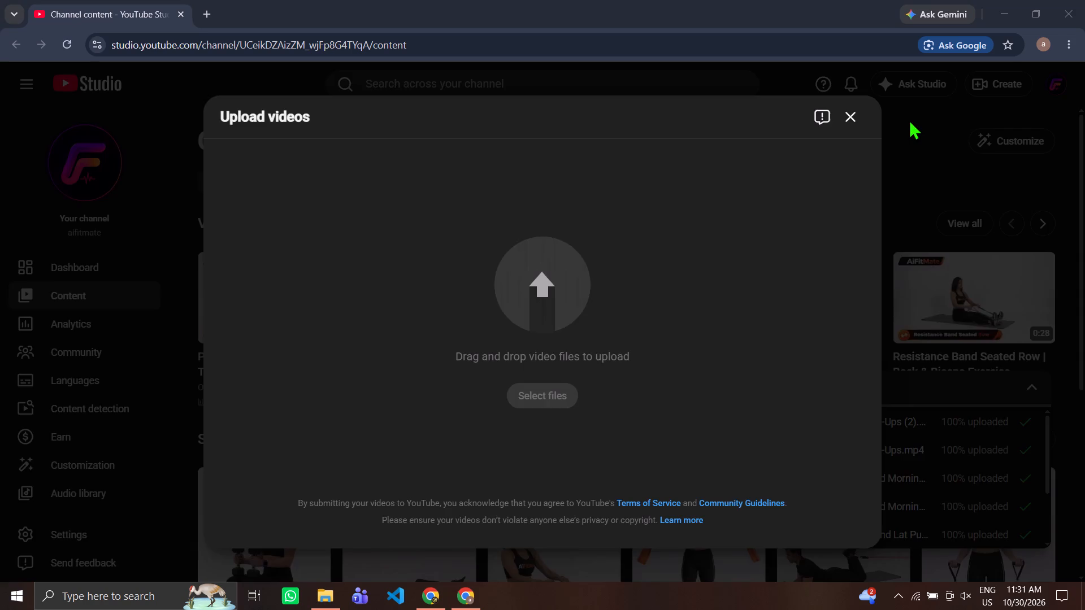
pyautogui.click(1009, 84)
pyautogui.click(984, 110)
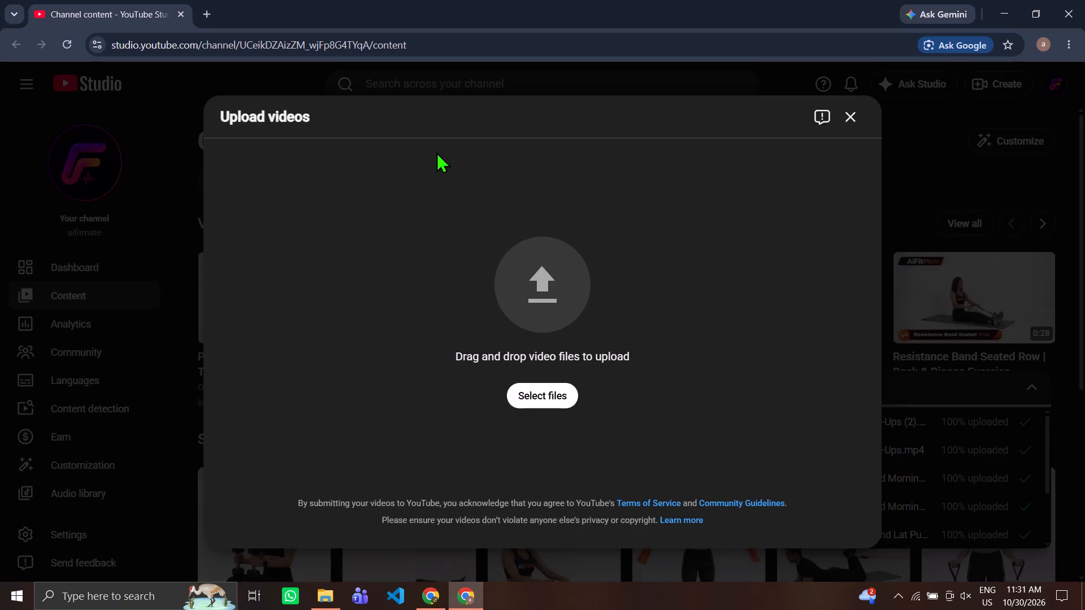
pyautogui.hotkey('alt', 'Tab')
pyautogui.moveTo(258, 156); pyautogui.dragTo(542, 361)
pyautogui.moveTo(542, 361); pyautogui.dragTo(564, 289)
# Start a new upload and add both videos from the wall push ups folder.
pyautogui.hotkey('alt', 'Tab')
pyautogui.click(564, 289)
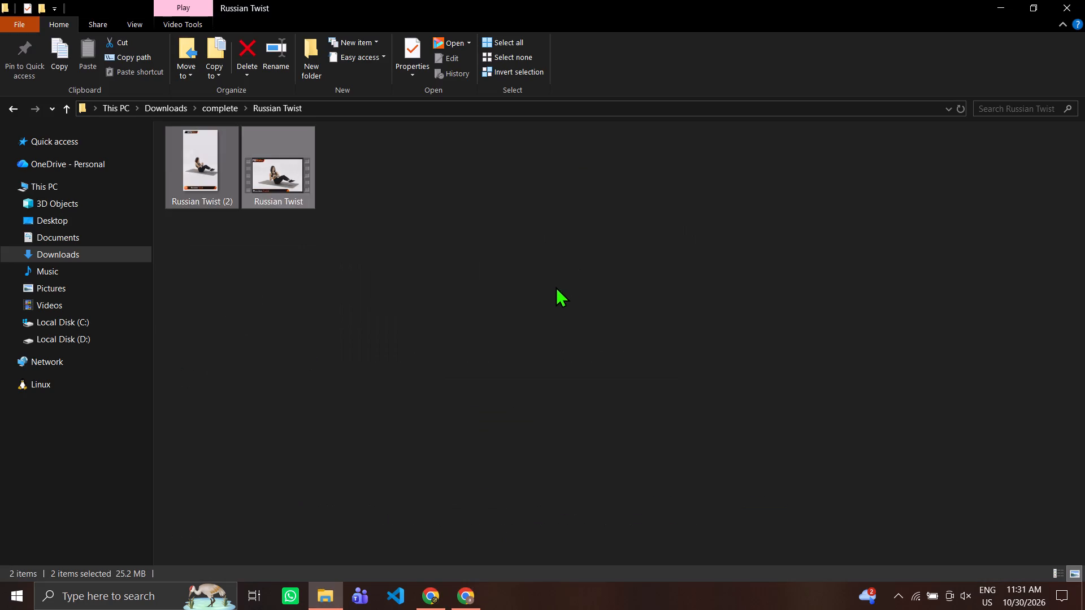
pyautogui.doubleClick(572, 179)
pyautogui.hotkey('alt', 'Tab')
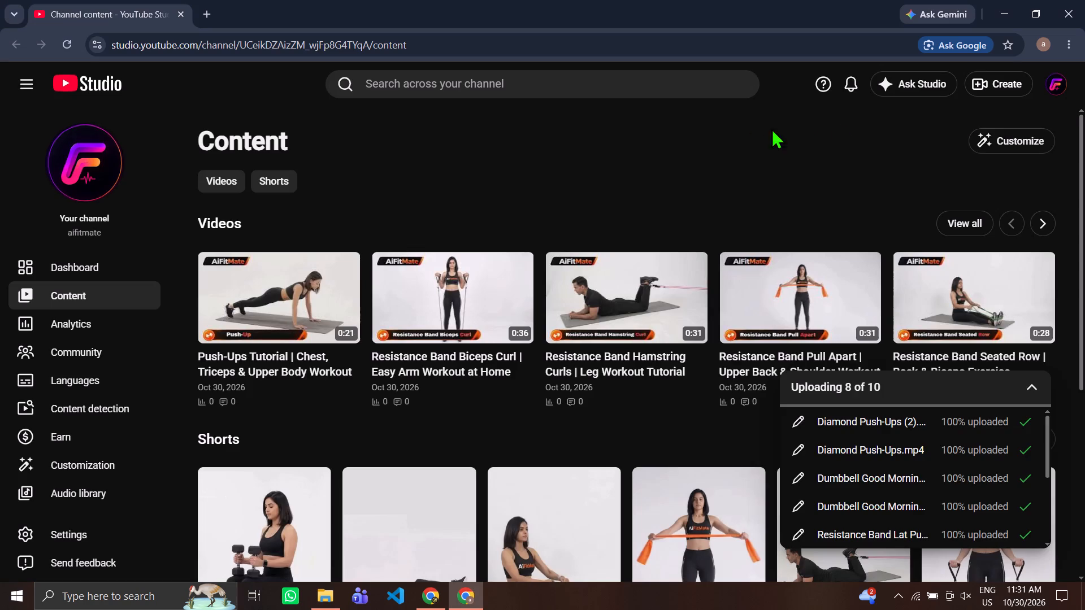
pyautogui.click(1000, 89)
pyautogui.click(983, 108)
pyautogui.hotkey('alt', 'Tab')
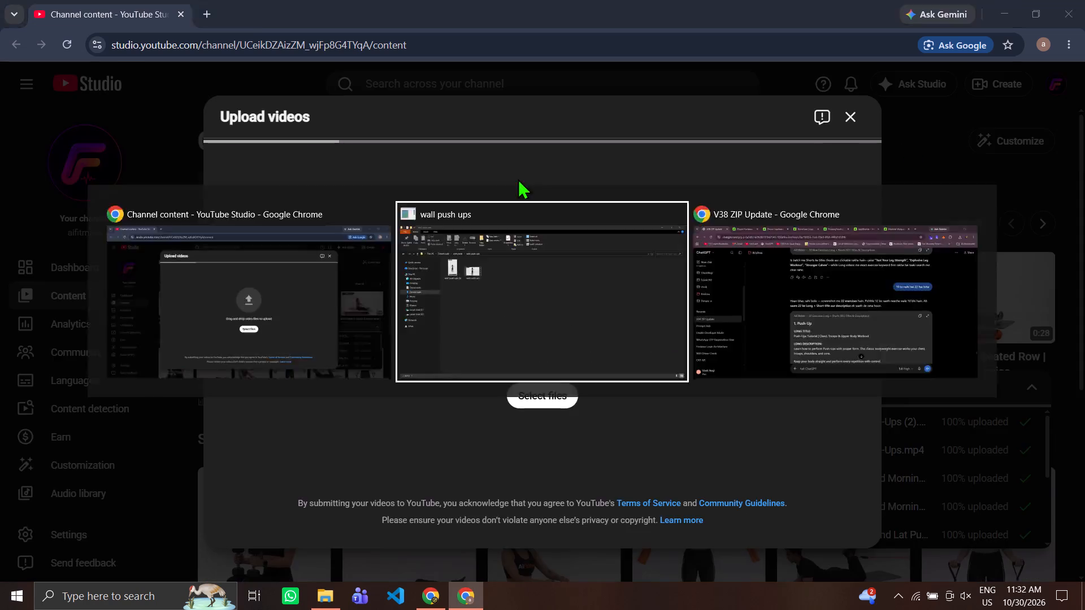
pyautogui.hotkey('ctrl', 'a')
pyautogui.moveTo(279, 175); pyautogui.dragTo(470, 602)
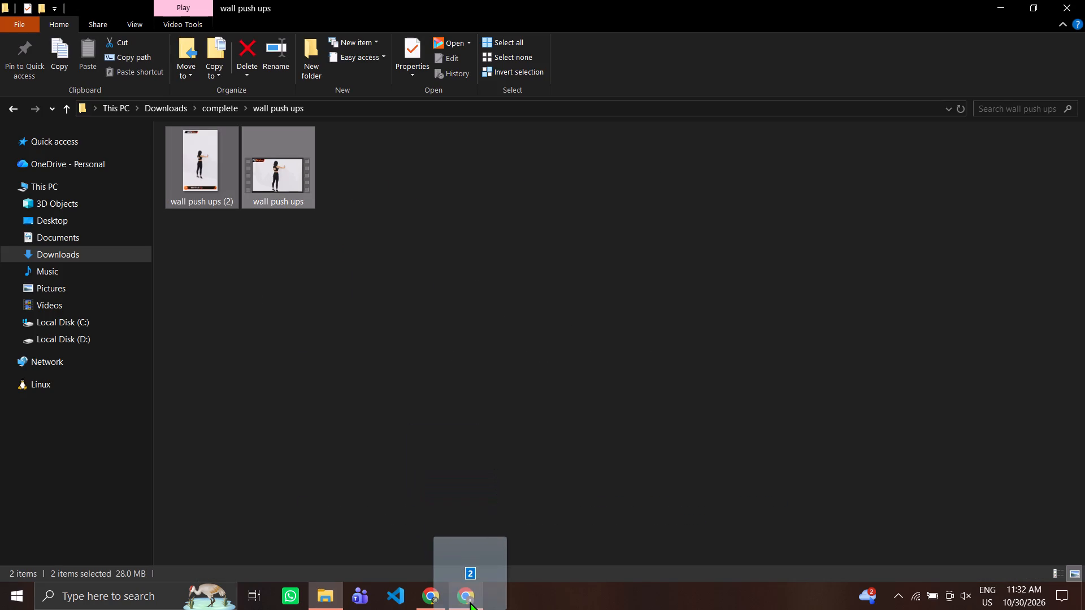
pyautogui.moveTo(470, 602); pyautogui.dragTo(542, 300)
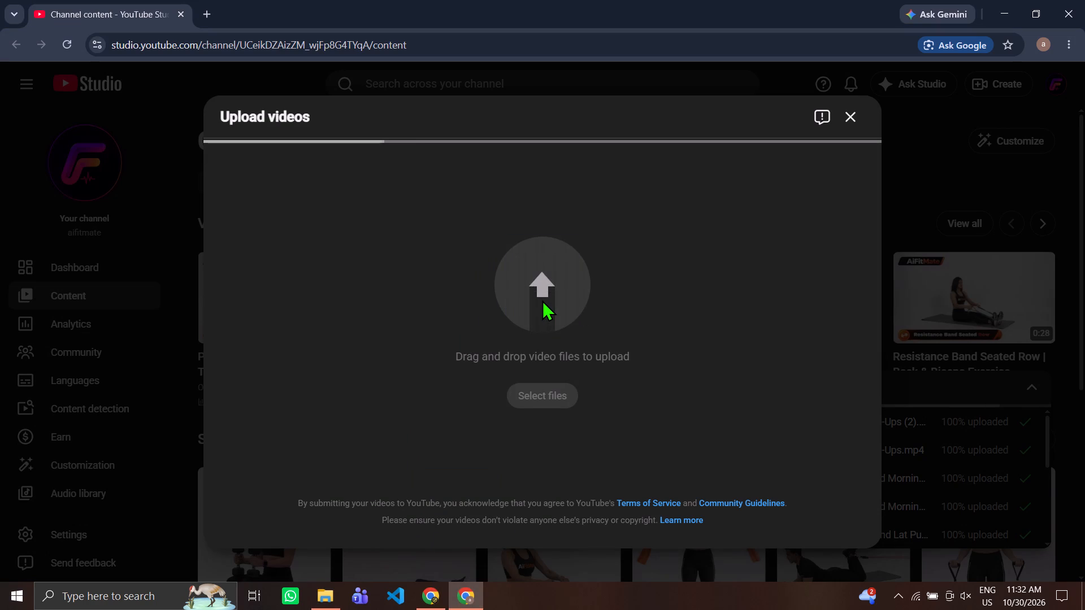
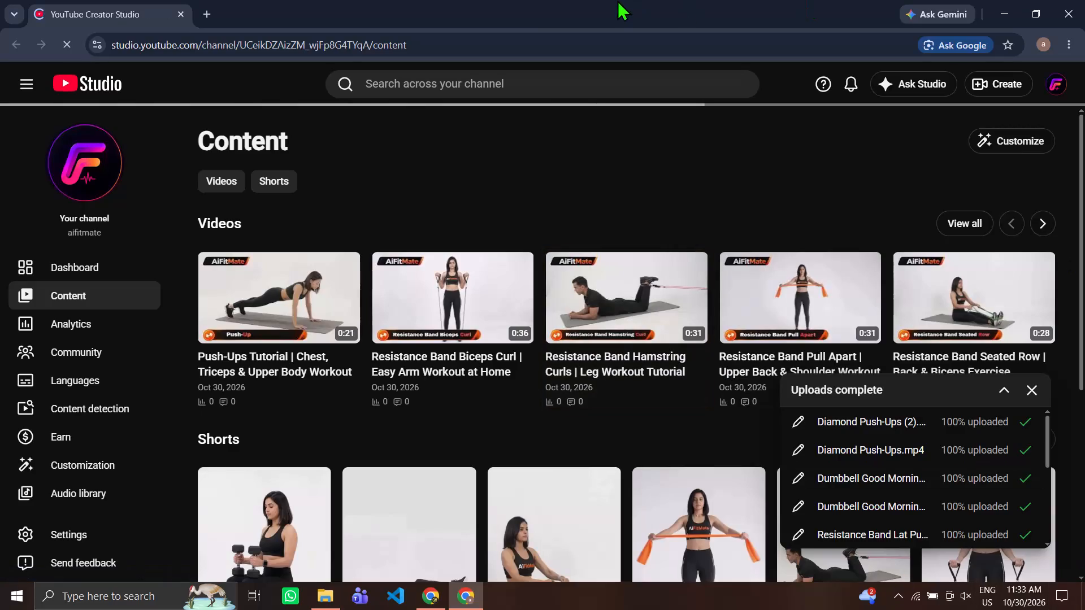
pyautogui.hotkey('alt', 'Tab')
pyautogui.click(618, 329)
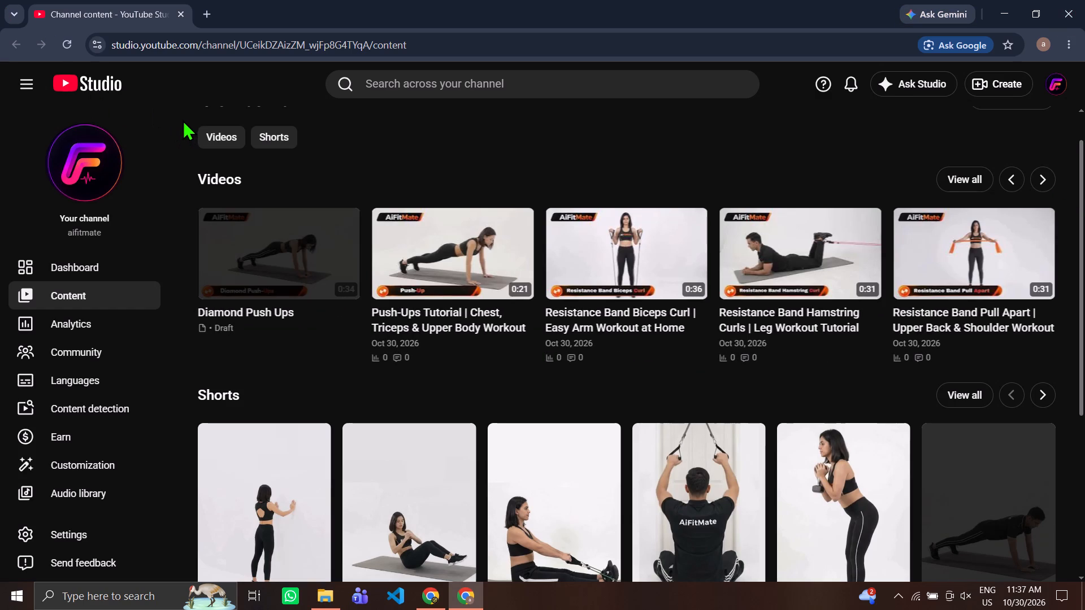
pyautogui.click(311, 229)
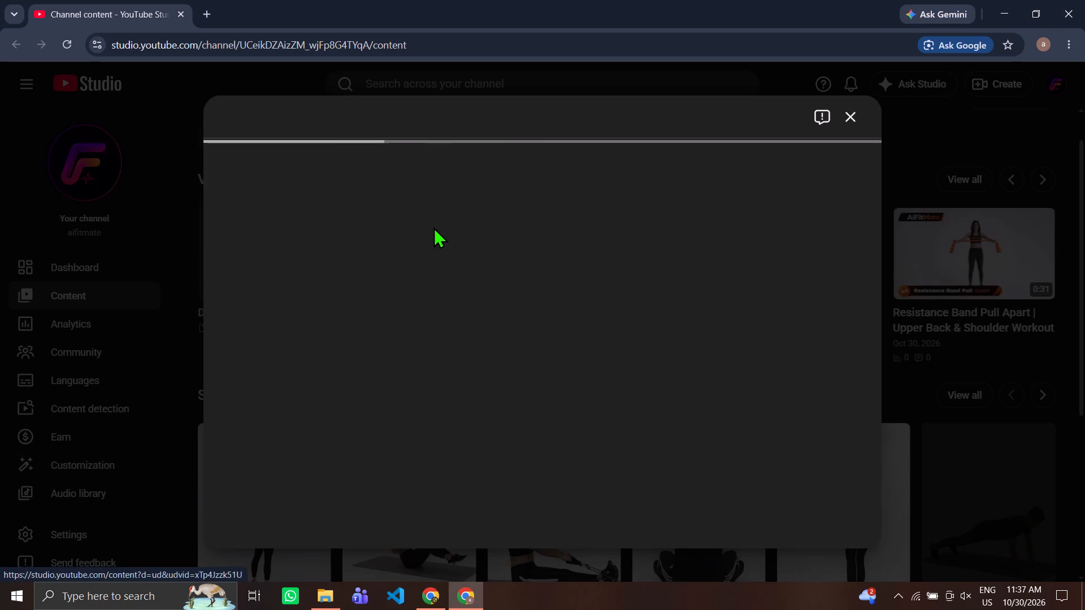
pyautogui.click(412, 278)
pyautogui.hotkey('ctrl', 'a')
pyautogui.hotkey('ctrl', 'v')
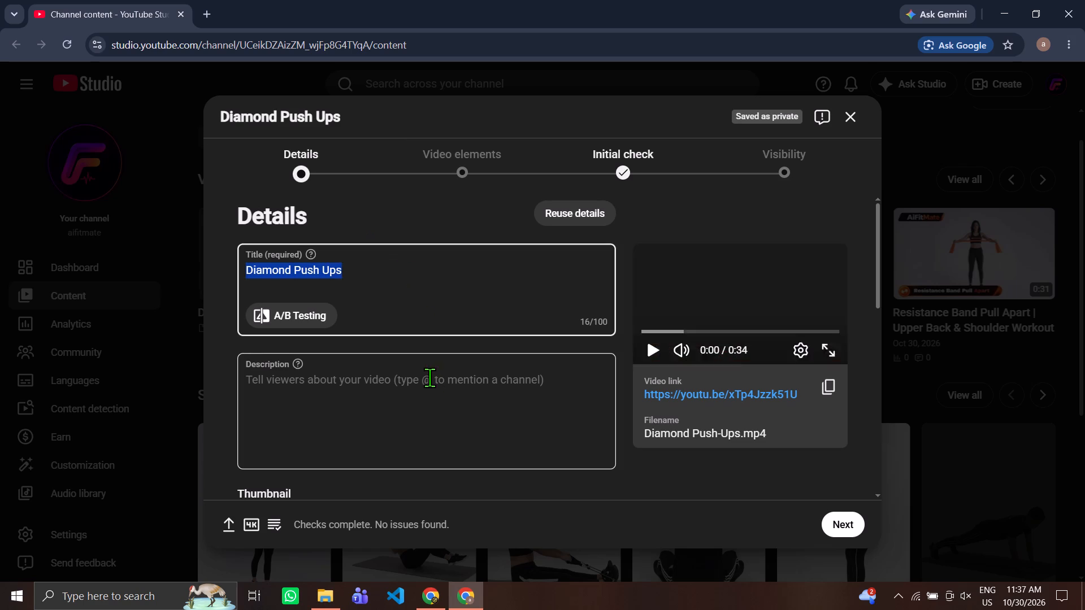
pyautogui.click(426, 406)
pyautogui.press('super+v')
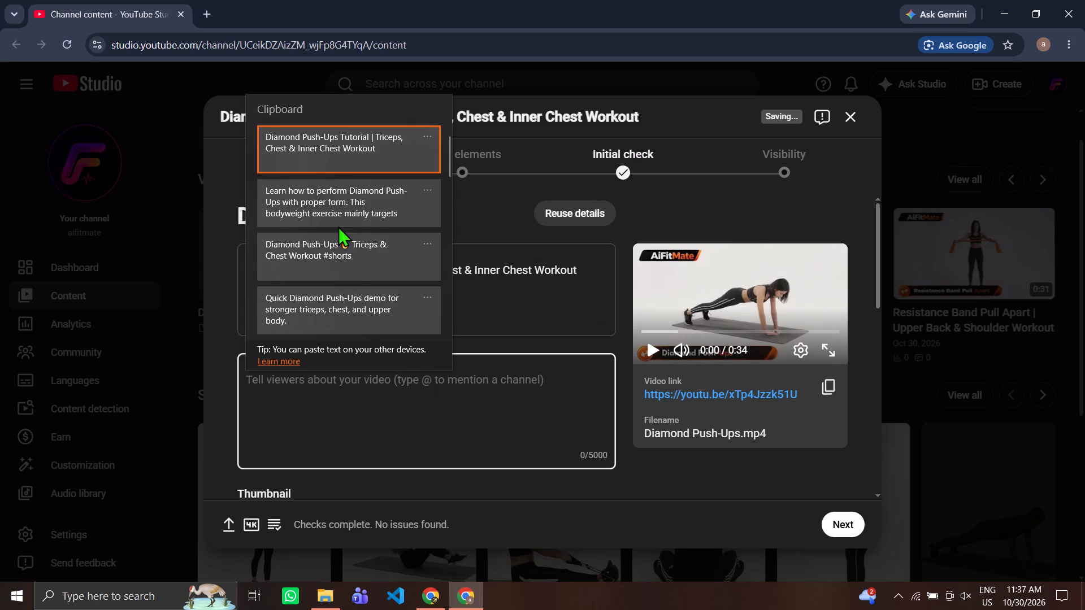
pyautogui.click(329, 212)
pyautogui.hotkey('ctrl', 'v')
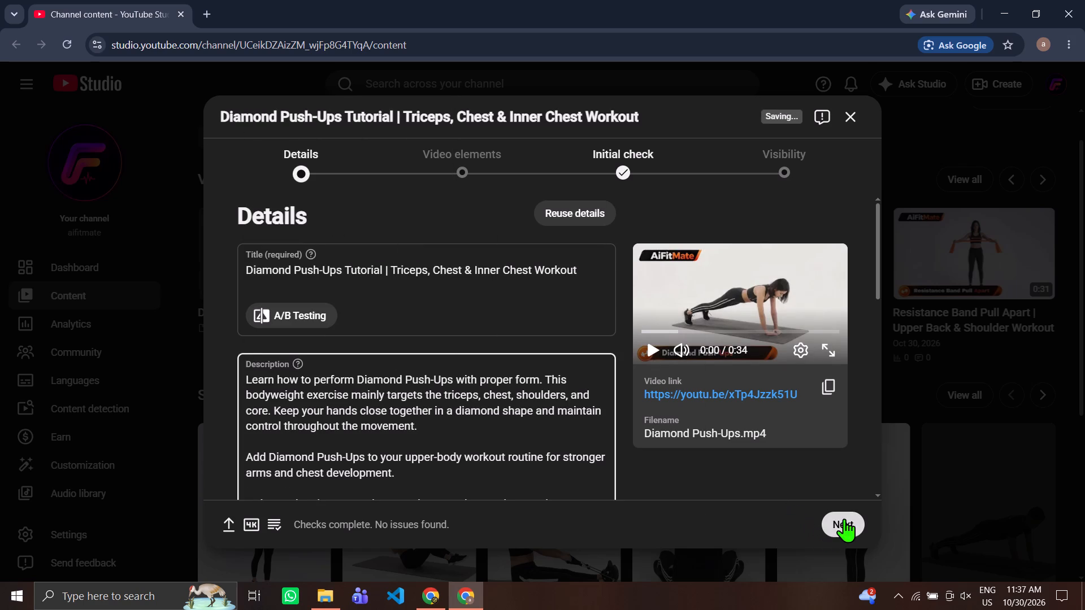
# Set the Diamond Push-Ups video's thumbnail to the third frame offered from the video.
pyautogui.click(878, 343)
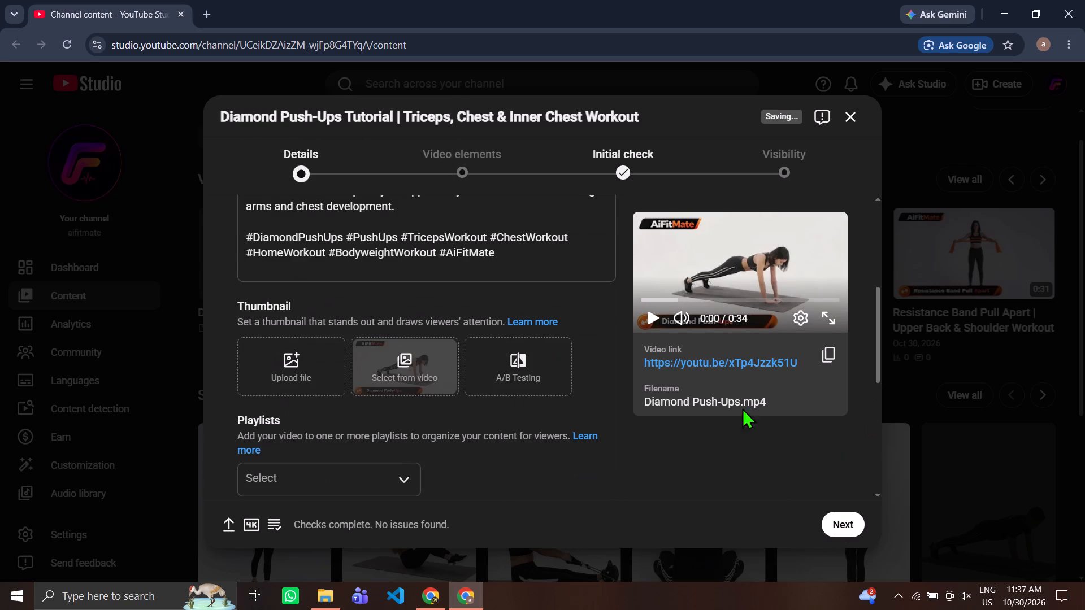
pyautogui.click(424, 369)
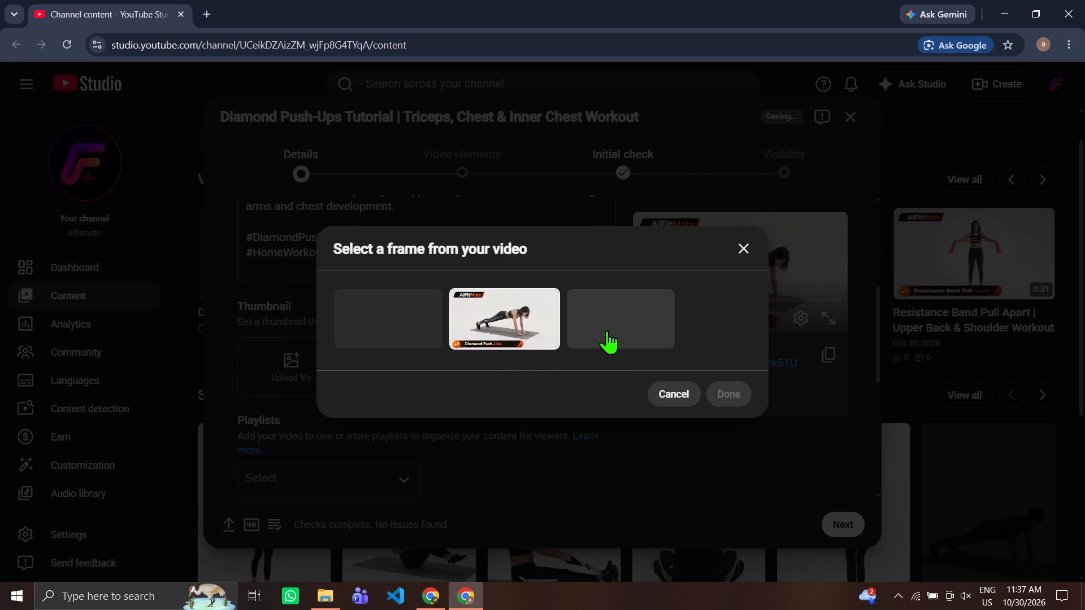
pyautogui.click(608, 330)
pyautogui.click(650, 325)
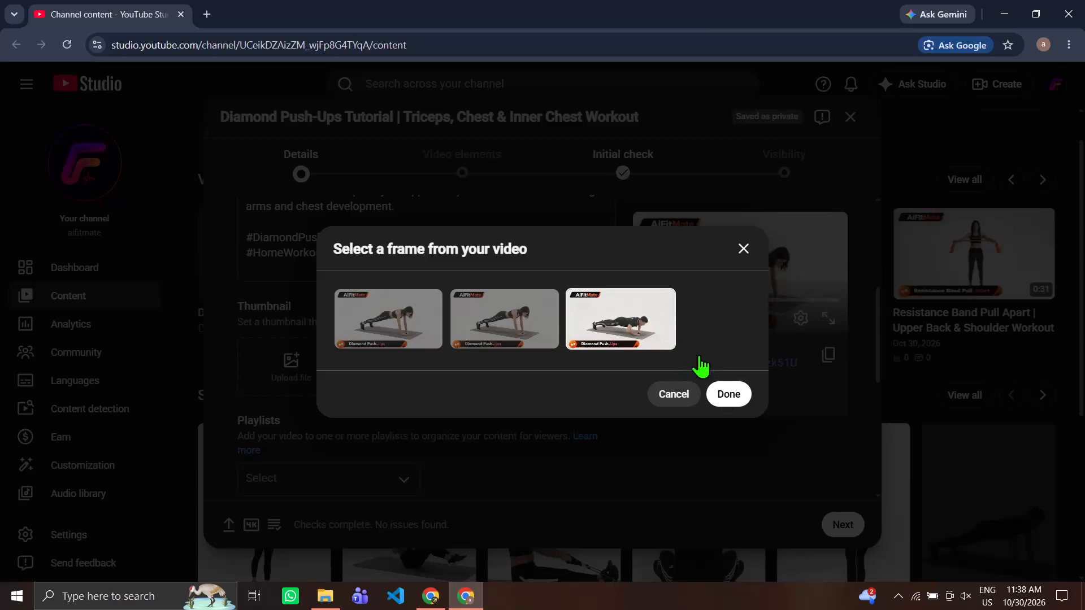
pyautogui.click(730, 396)
# Advance through the remaining upload stages and publish the Diamond Push-Ups video publicly.
pyautogui.tripleClick(841, 533)
pyautogui.click(841, 533)
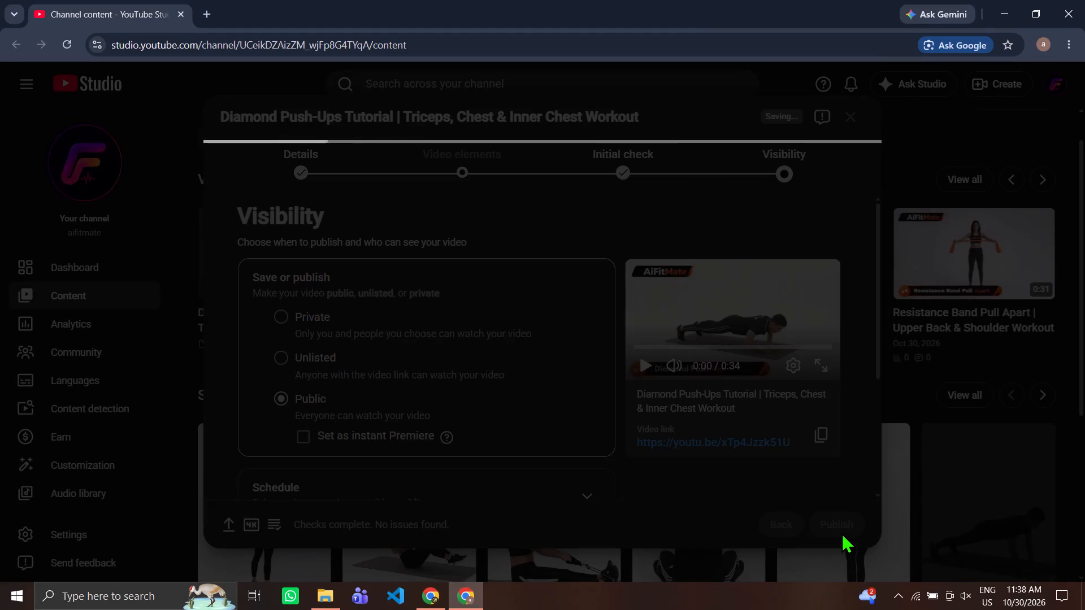
pyautogui.click(1016, 454)
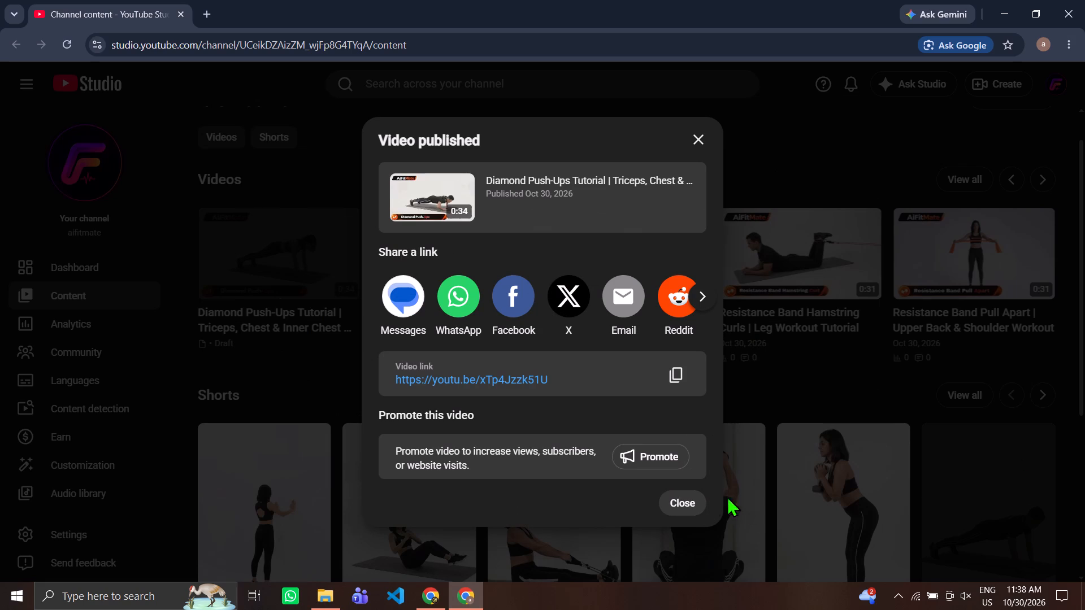
# In the Diamond Push Ups 2 draft, enter the title "Diamond Push-Ups 🔥 Triceps & Chest Workout #shorts" and the copied "Quick Diamond Push-Ups demo" description.
pyautogui.click(695, 497)
pyautogui.click(1041, 470)
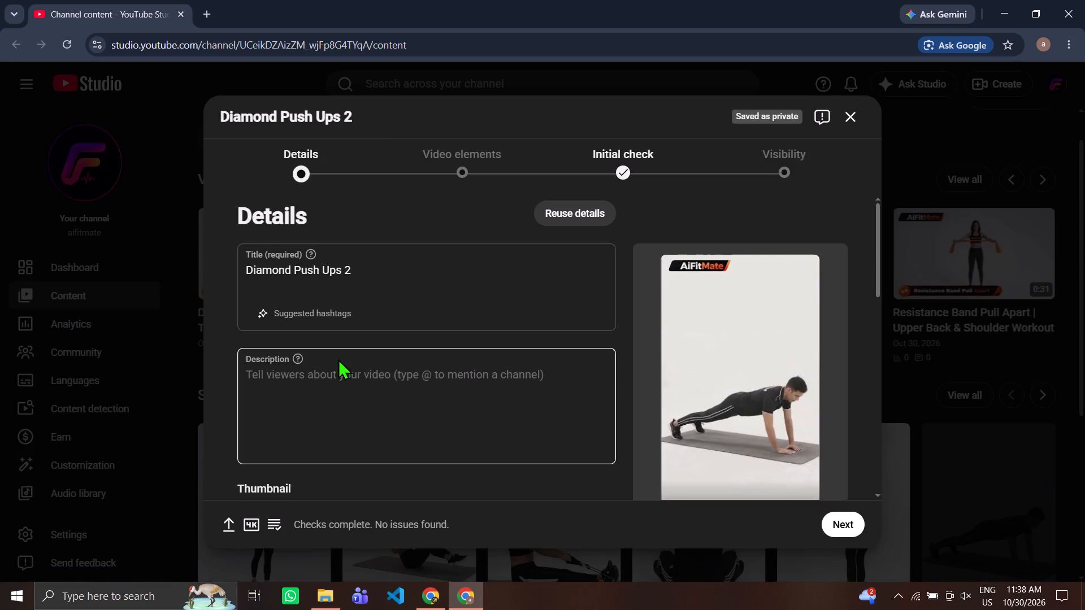
pyautogui.click(358, 260)
pyautogui.hotkey('ctrl', 'a')
pyautogui.click(396, 285)
pyautogui.hotkey('ctrl', 'a')
pyautogui.press('super+v')
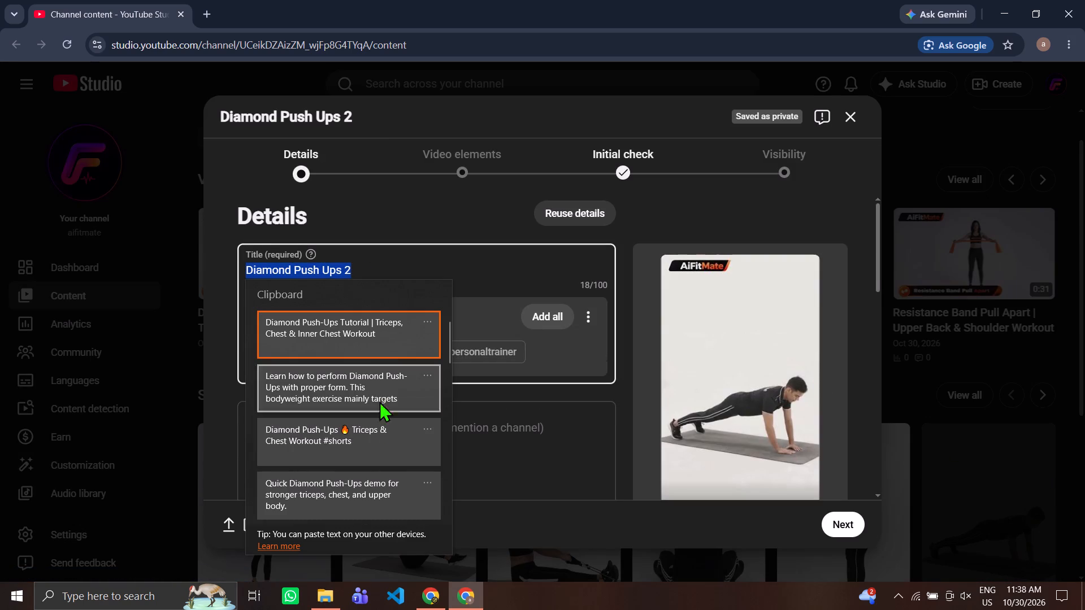
pyautogui.click(379, 444)
pyautogui.hotkey('ctrl', 'v')
pyautogui.click(393, 438)
pyautogui.press('super+v')
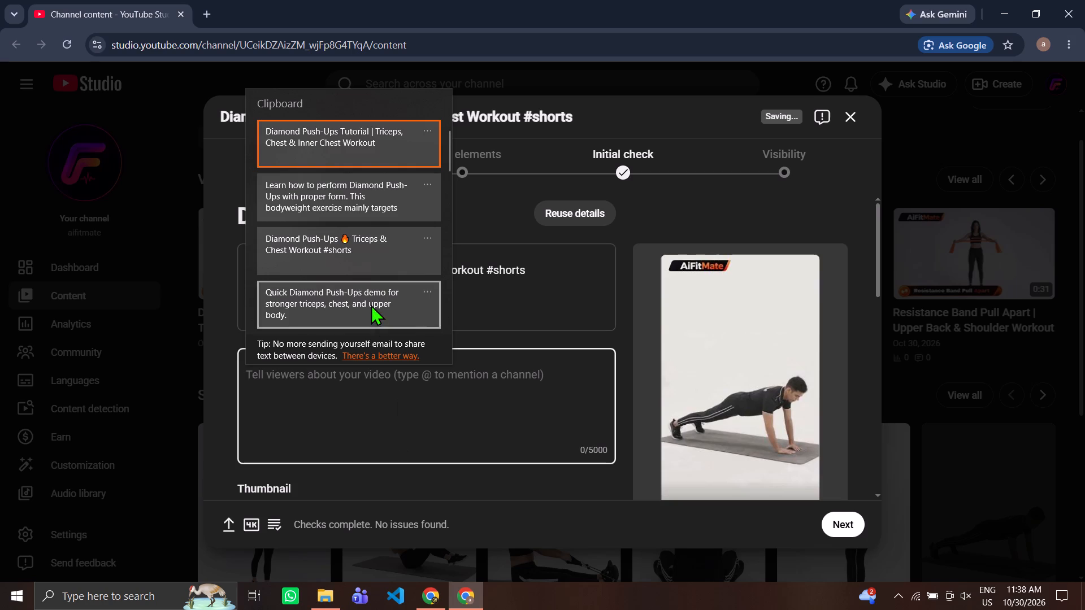
pyautogui.click(371, 304)
pyautogui.hotkey('ctrl', 'v')
# Advance through the remaining upload stages and publish the Diamond Push-Ups Short publicly.
pyautogui.tripleClick(839, 525)
pyautogui.doubleClick(839, 525)
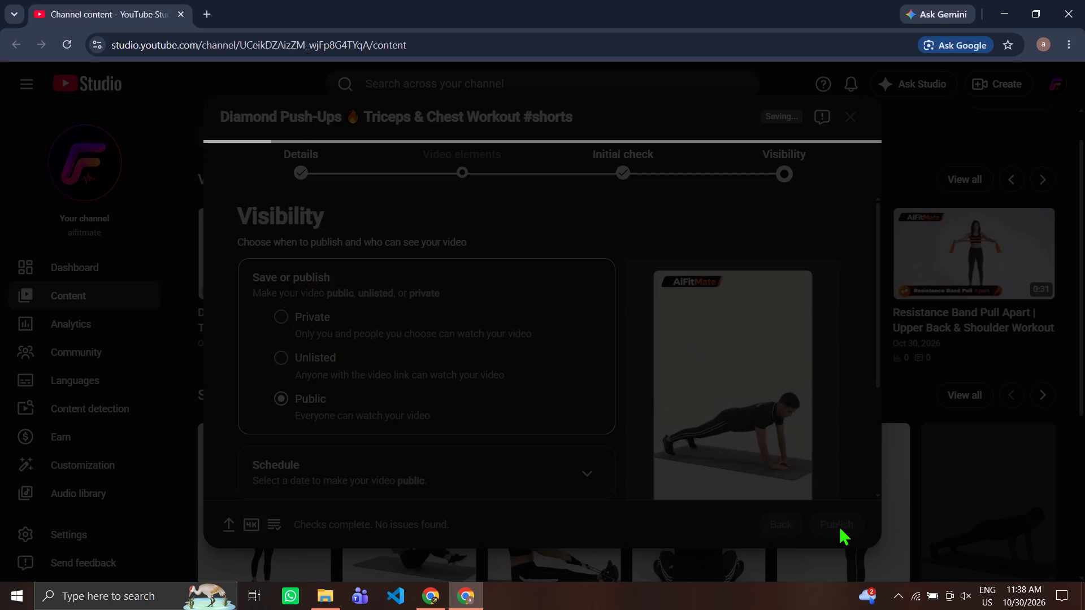
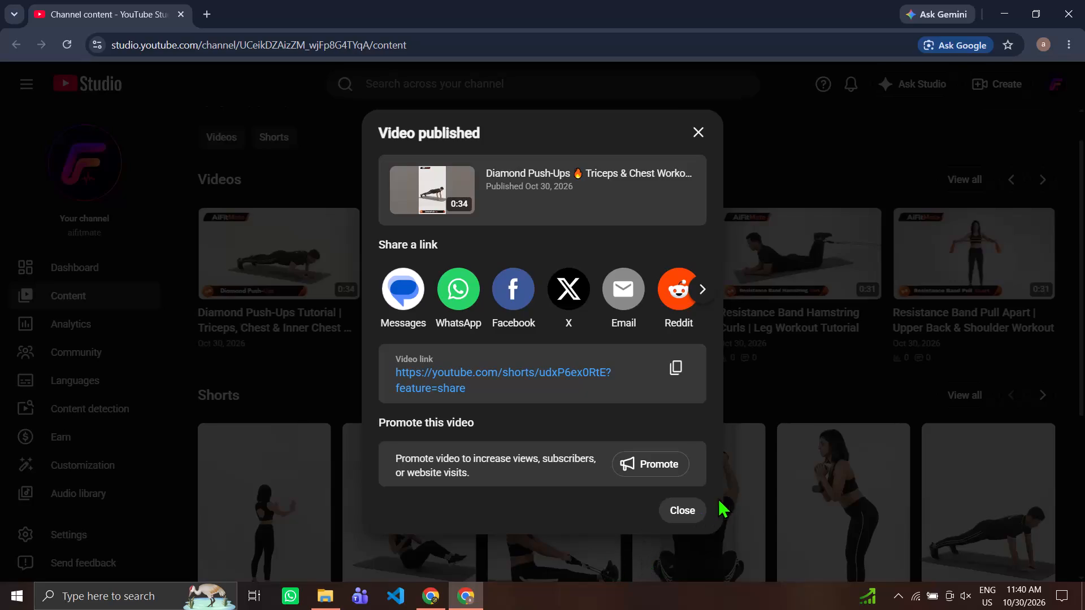
# Close the published Short's confirmation and open the aifitmate channel's public YouTube page.
pyautogui.click(695, 506)
pyautogui.click(76, 137)
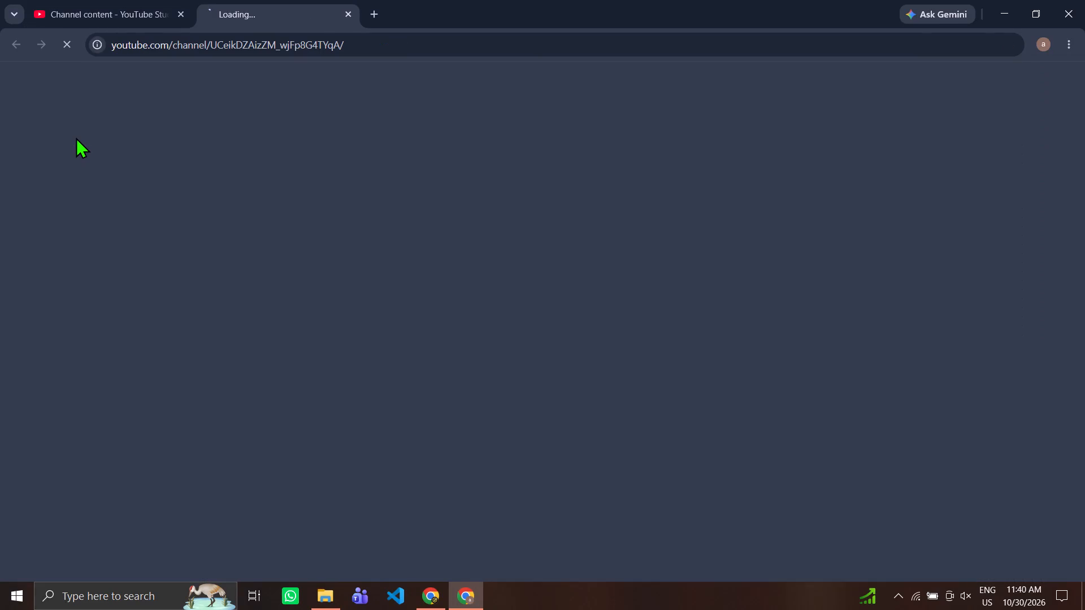
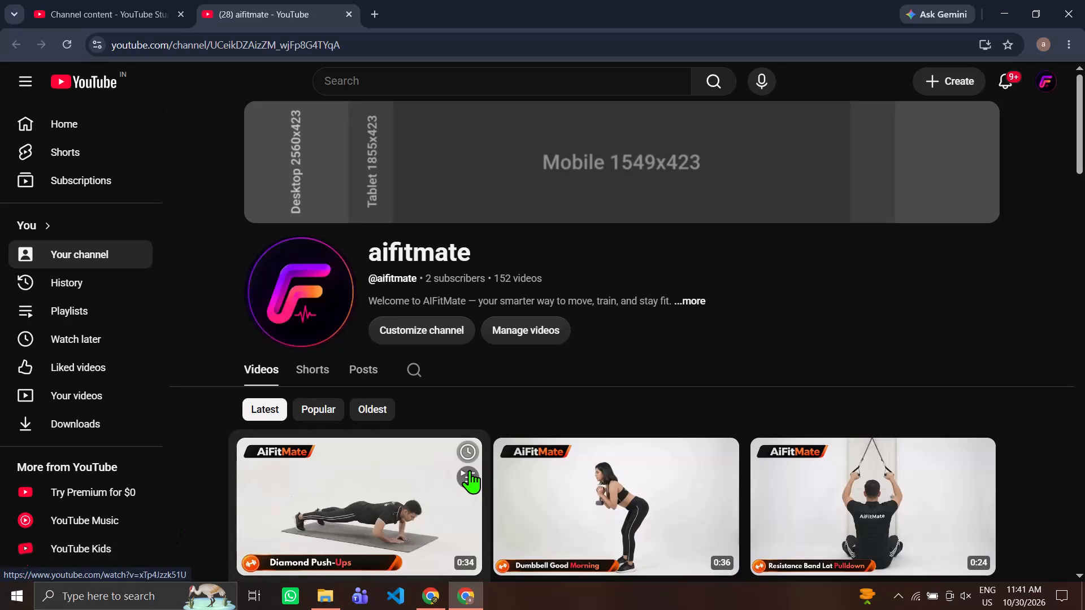
# Open the channel's video management page and look through the Shorts on the public channel page before closing it.
pyautogui.click(511, 331)
pyautogui.click(297, 0)
pyautogui.click(320, 359)
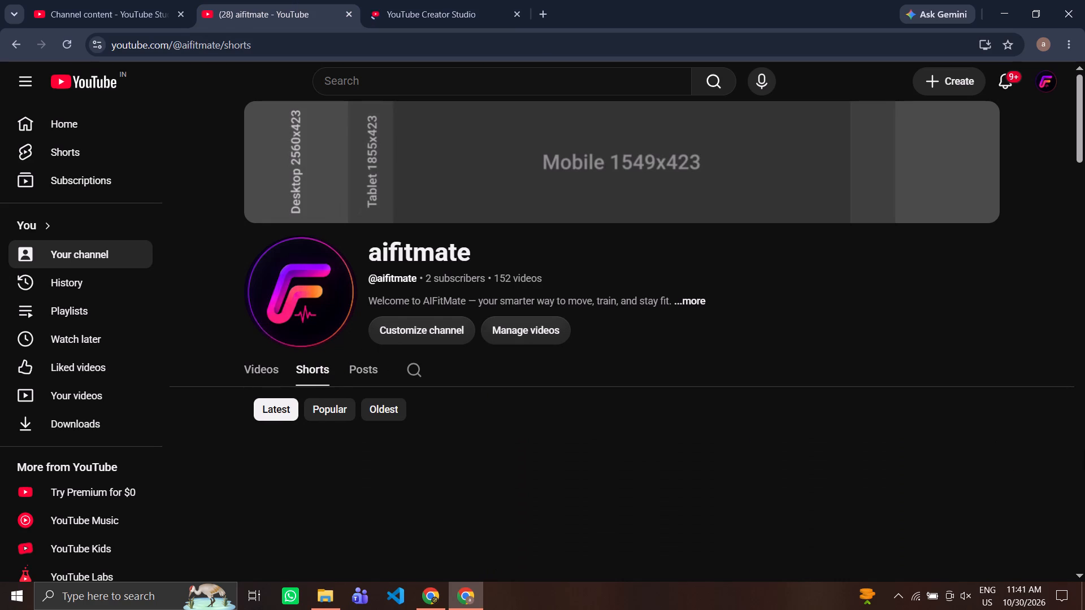
pyautogui.click(1084, 448)
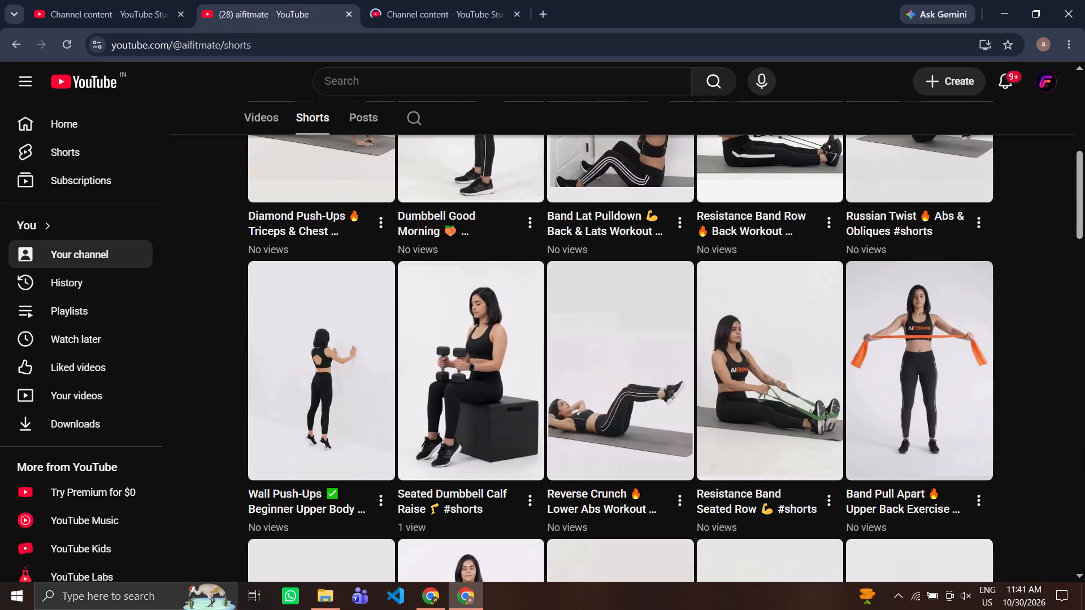
pyautogui.click(1084, 448)
pyautogui.click(1084, 448)
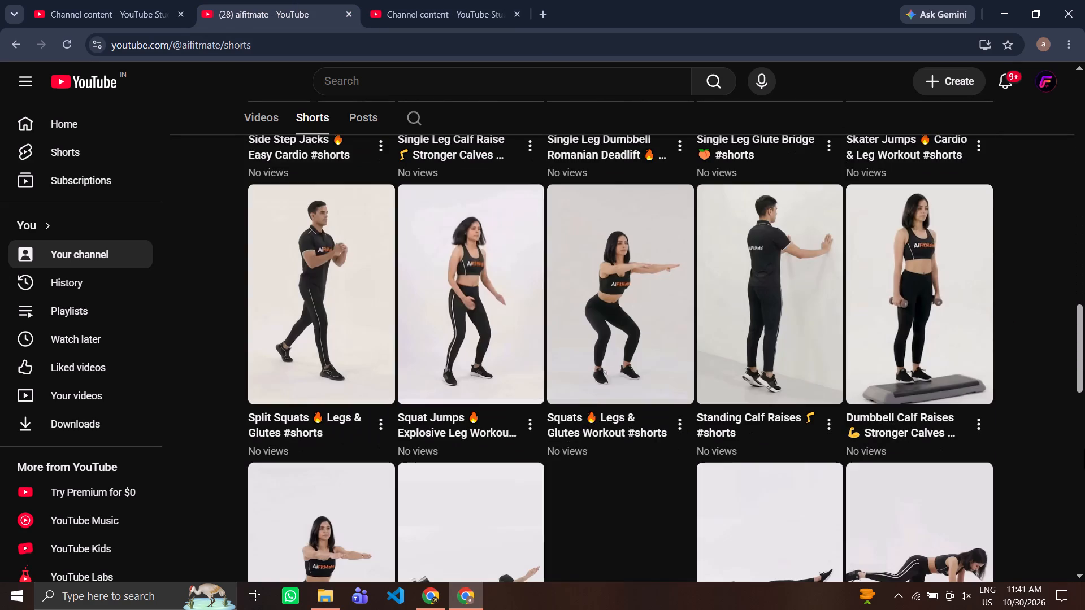
pyautogui.hotkey('ctrl', 'w')
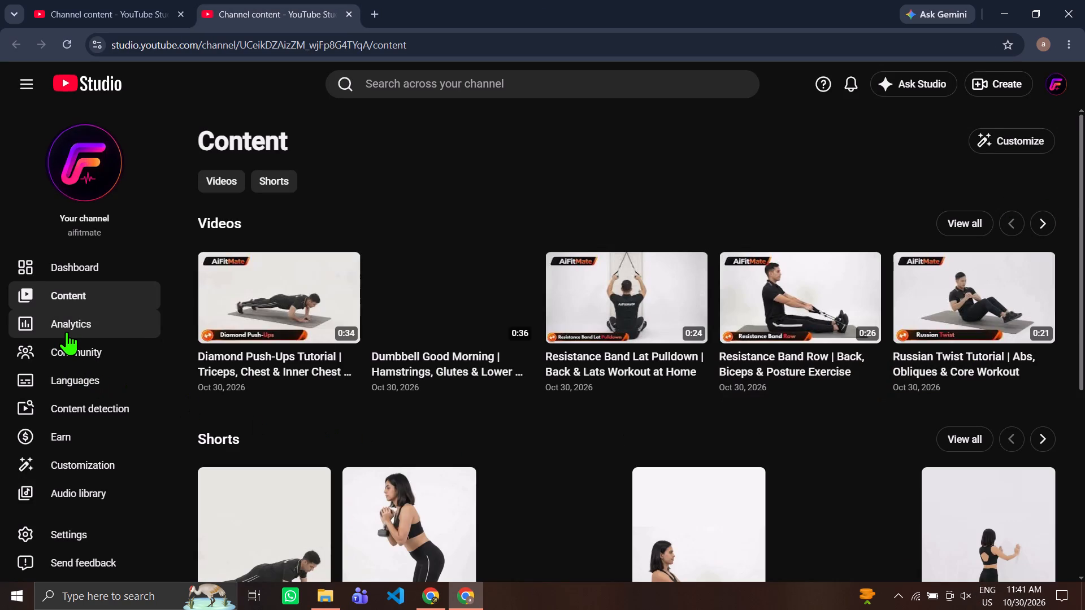
# Check the channel's realtime analytics report with content sorted by views in the last 60 minutes, and close the YouTube window.
pyautogui.click(67, 332)
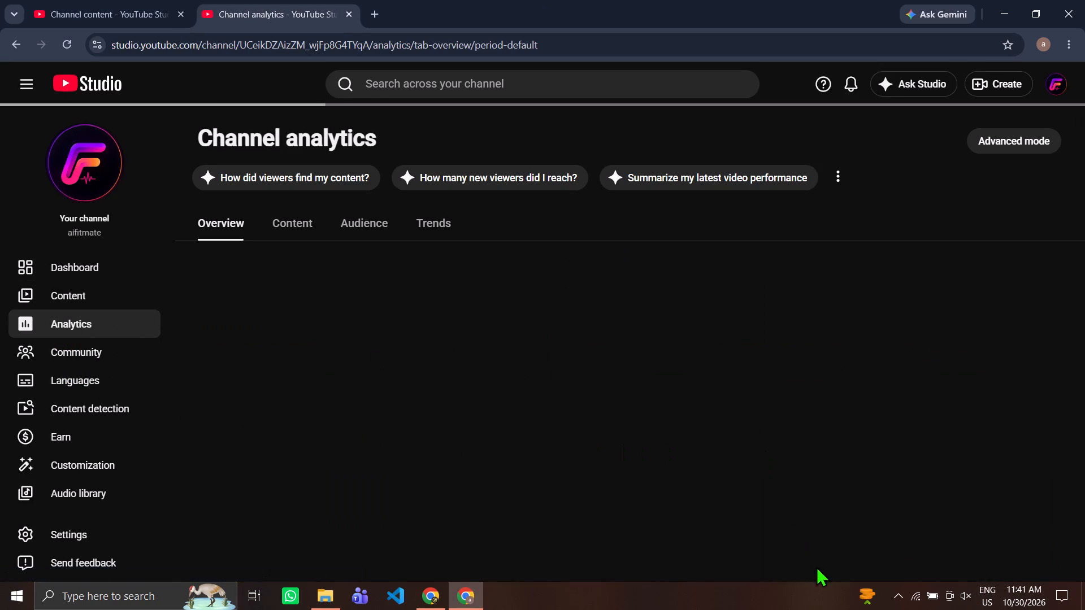
pyautogui.click(1084, 361)
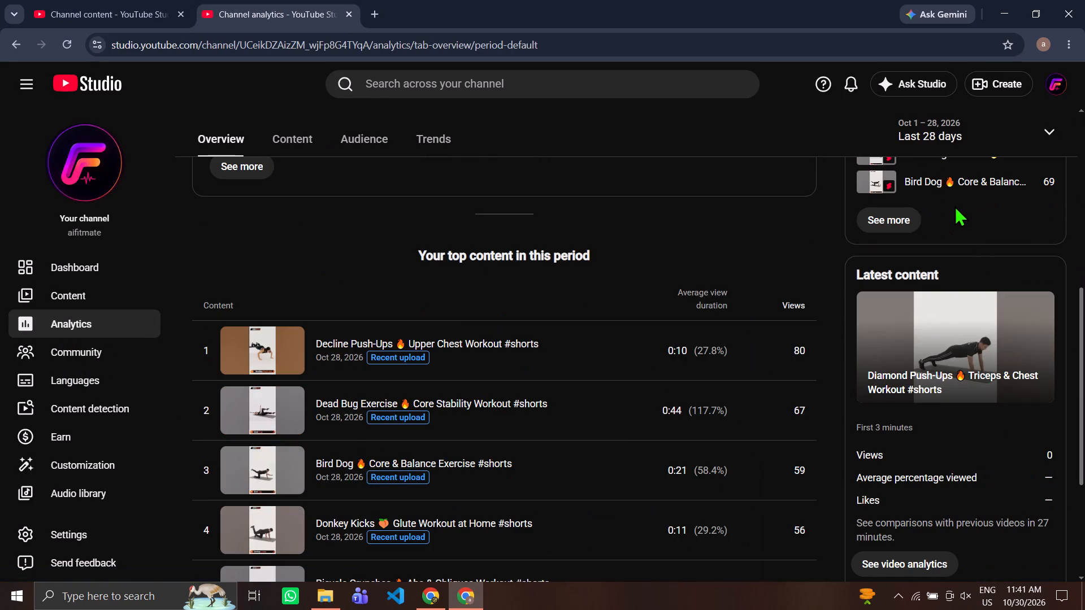
pyautogui.click(899, 217)
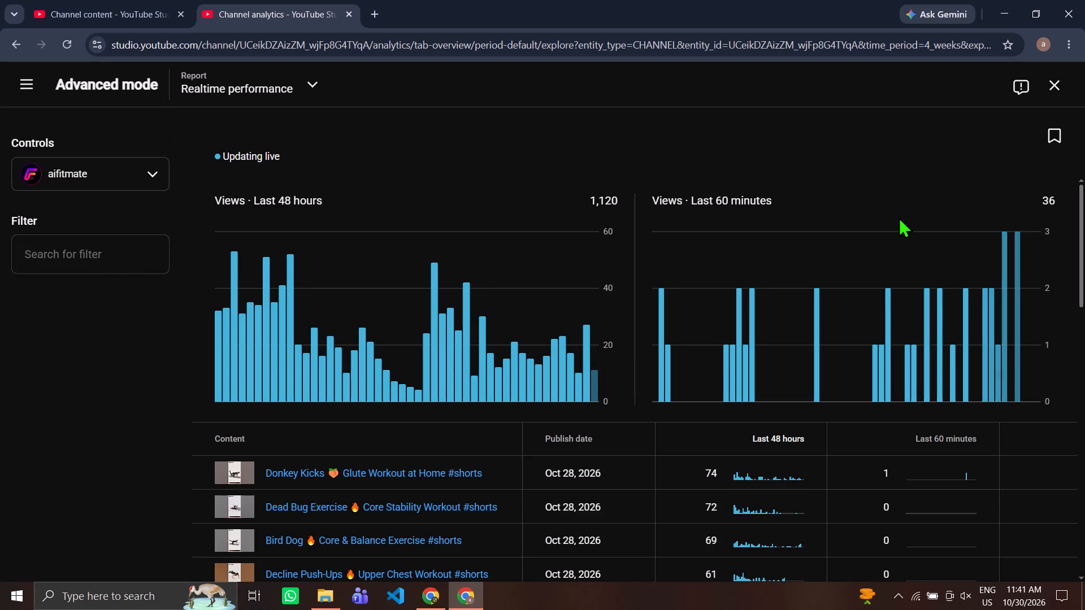
pyautogui.click(1084, 547)
pyautogui.moveTo(1084, 345); pyautogui.dragTo(1069, 140)
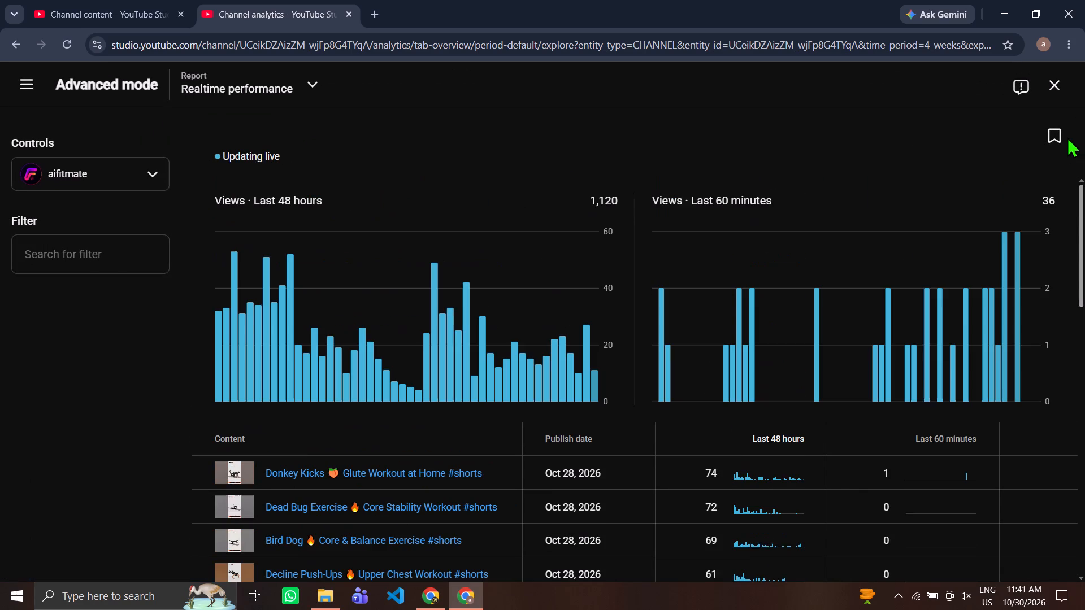
pyautogui.click(922, 436)
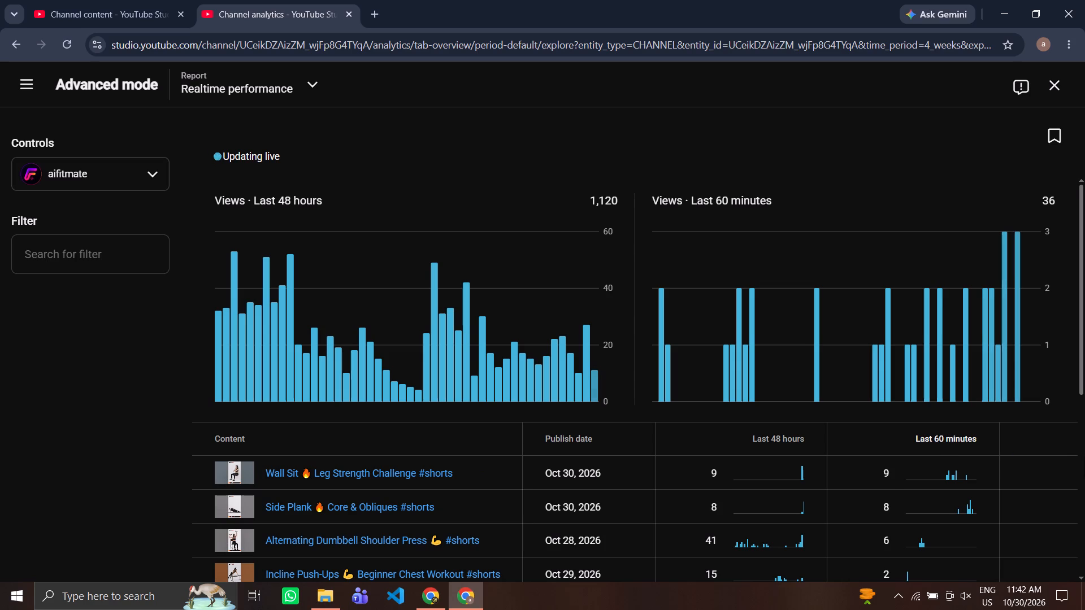